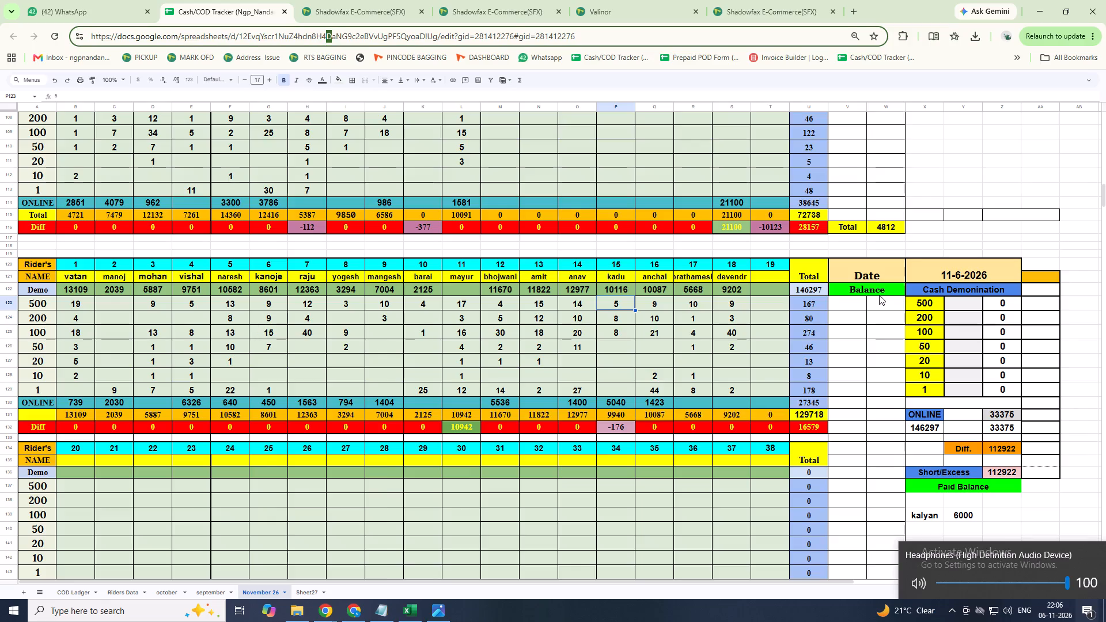
On the Shadowfax runsheet closure page, record a cash-in-hand COD payment of ₹10116 for the open rider.
click(356, 2)
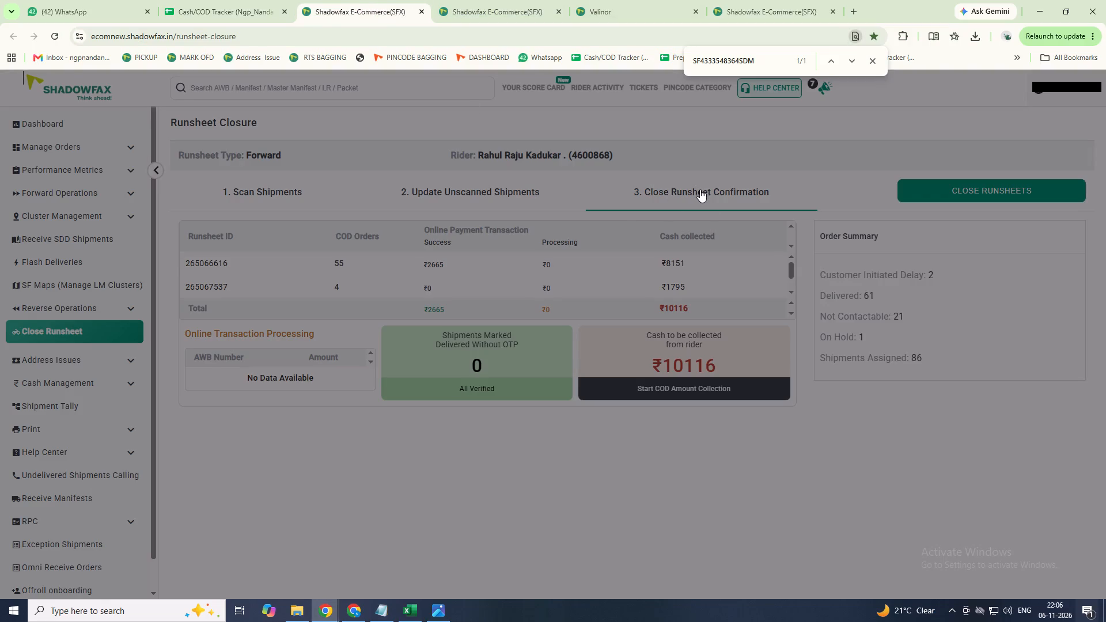
click(723, 390)
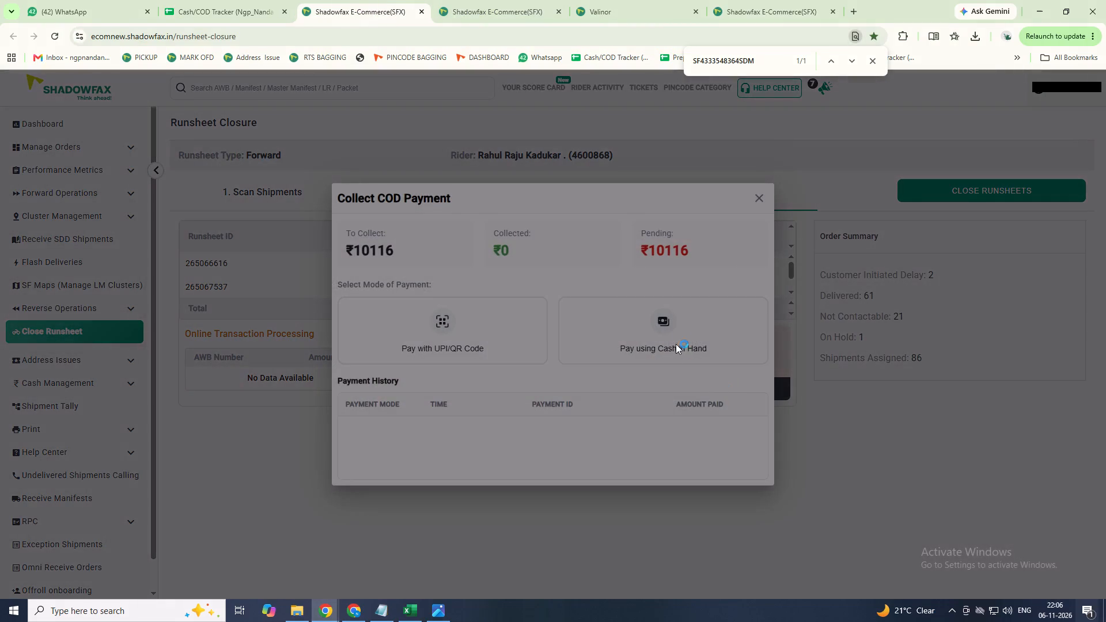
click(673, 327)
click(649, 336)
click(555, 396)
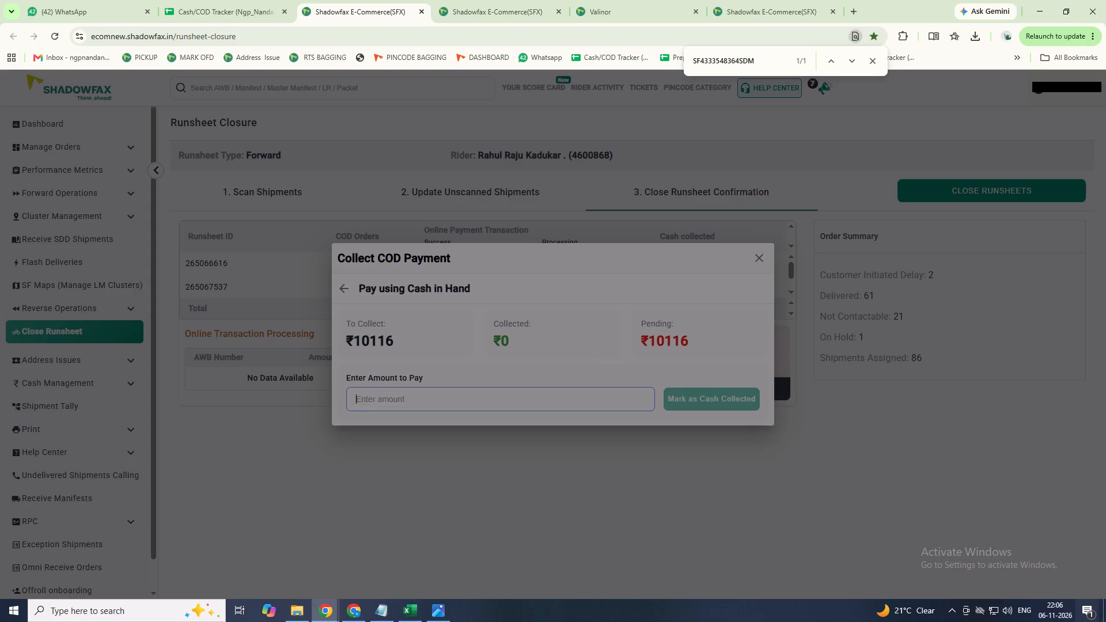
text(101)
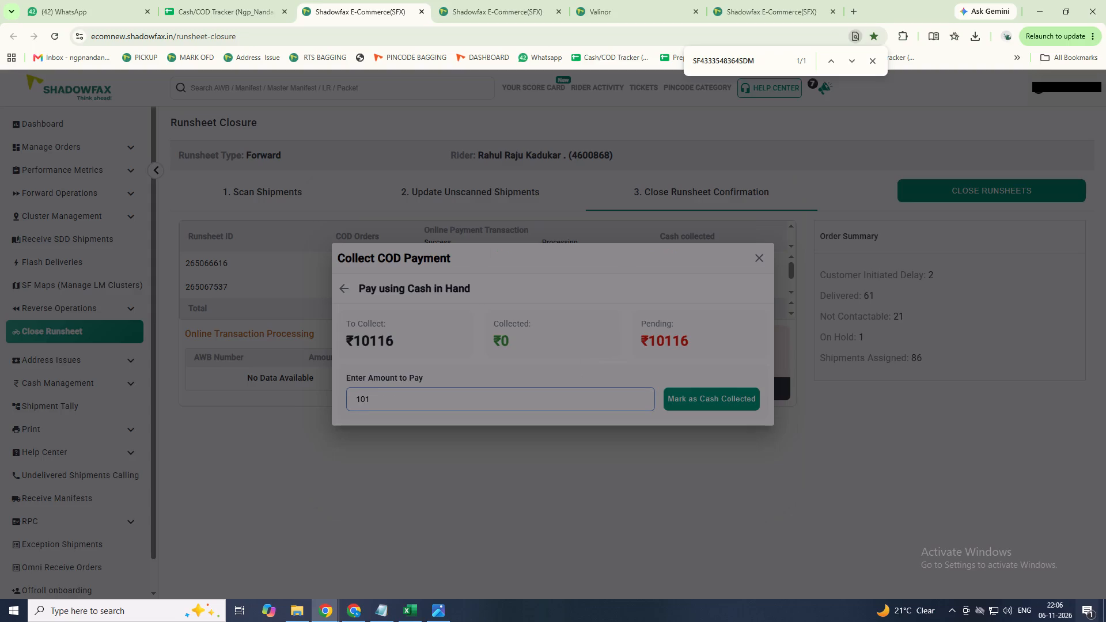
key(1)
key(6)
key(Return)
click(717, 399)
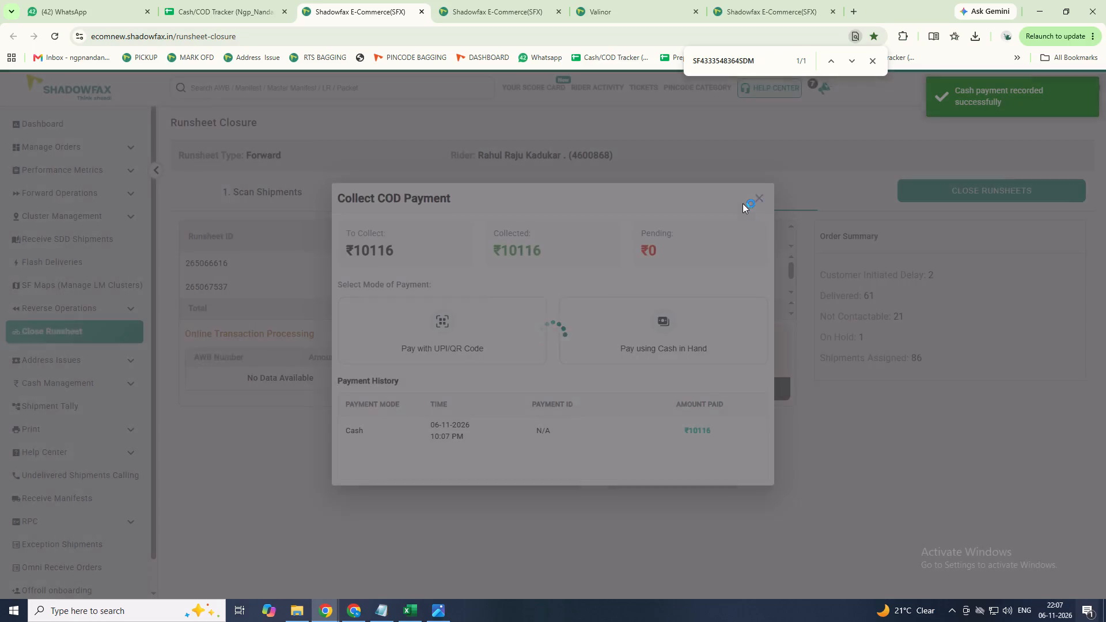
click(759, 198)
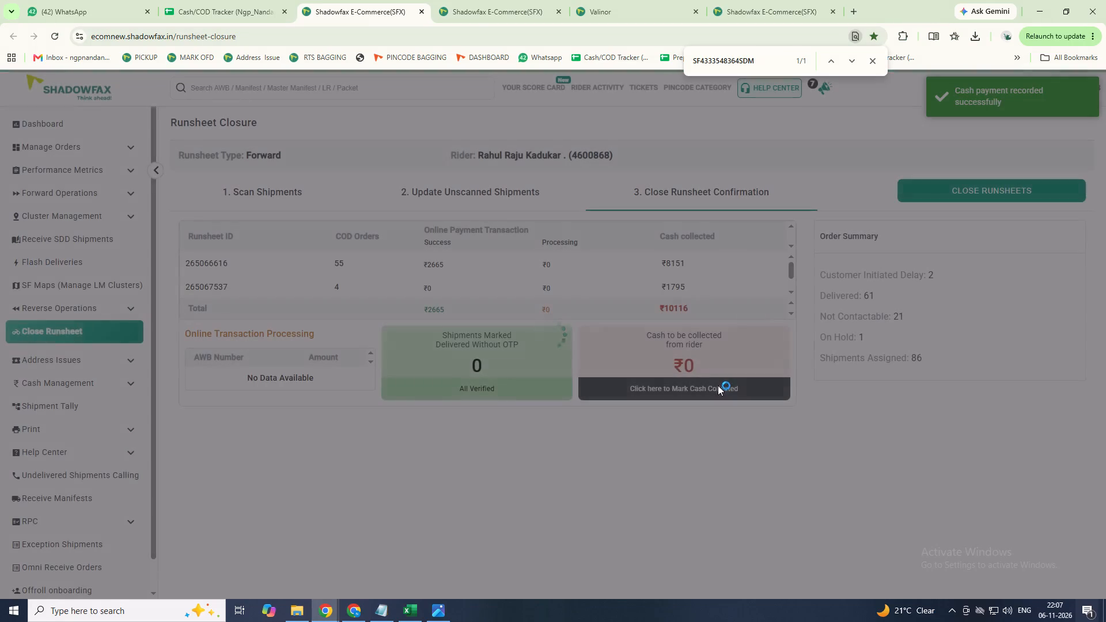
Mark the rider's cash as collected and close the runsheets.
click(718, 384)
click(736, 389)
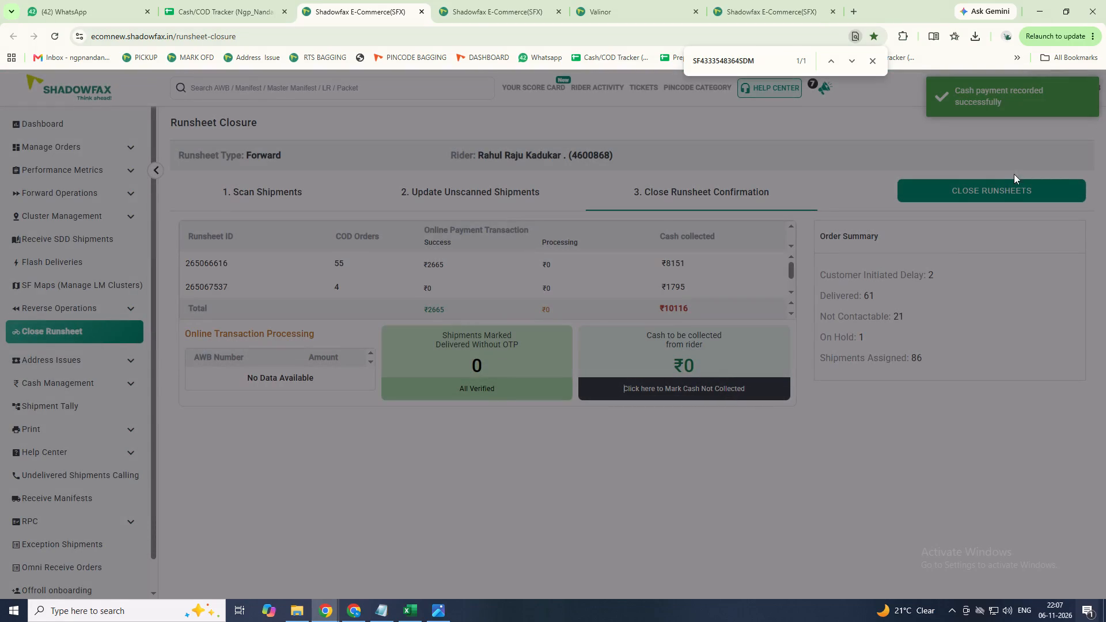
click(1010, 193)
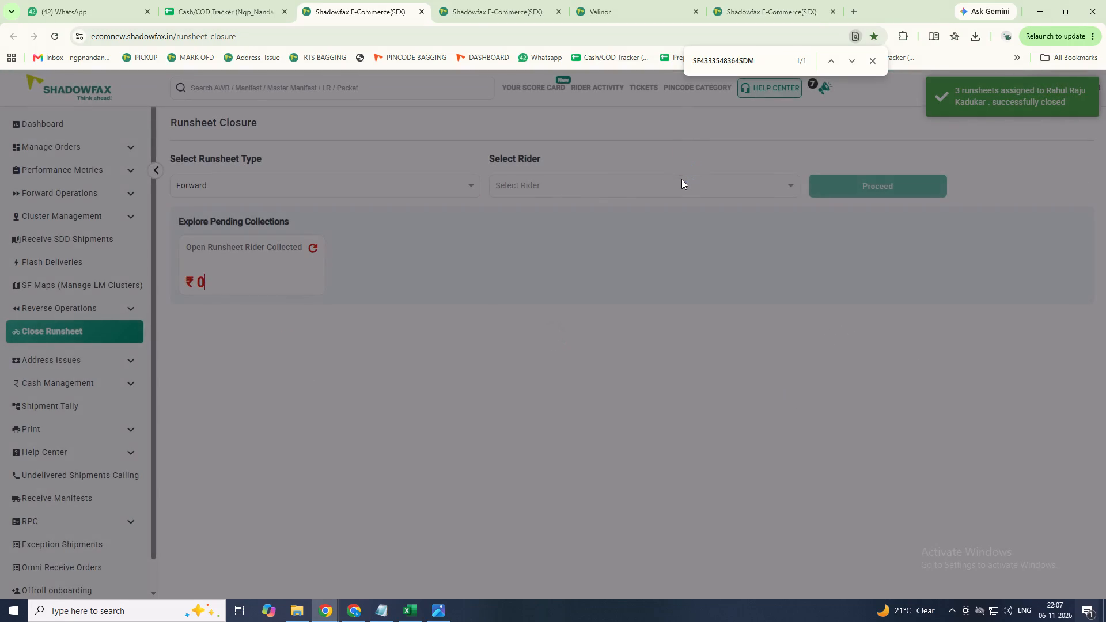
Find rider "mayu" for Forward runsheet closure, select Mayur, and advance to the Close Runsheet Confirmation stage.
click(684, 178)
text(mayu)
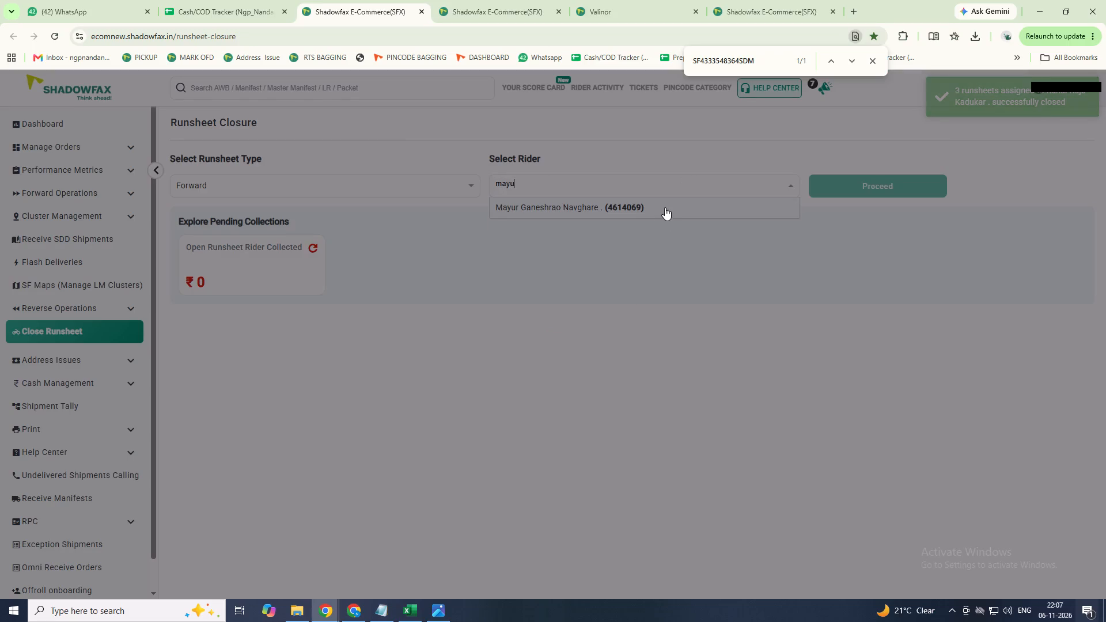
click(665, 207)
click(870, 187)
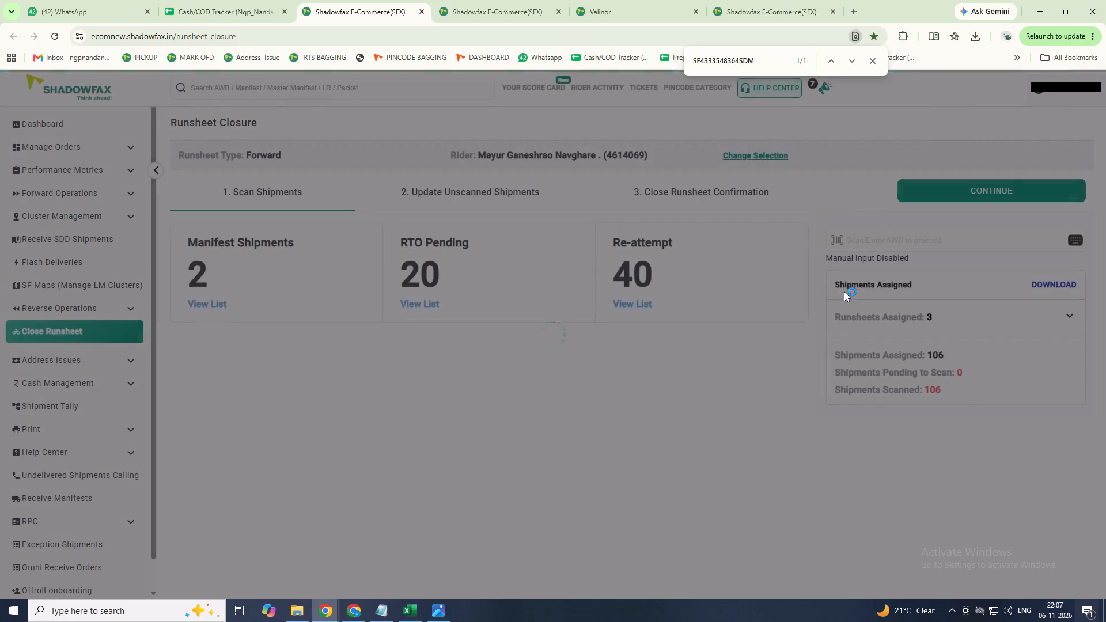
click(929, 194)
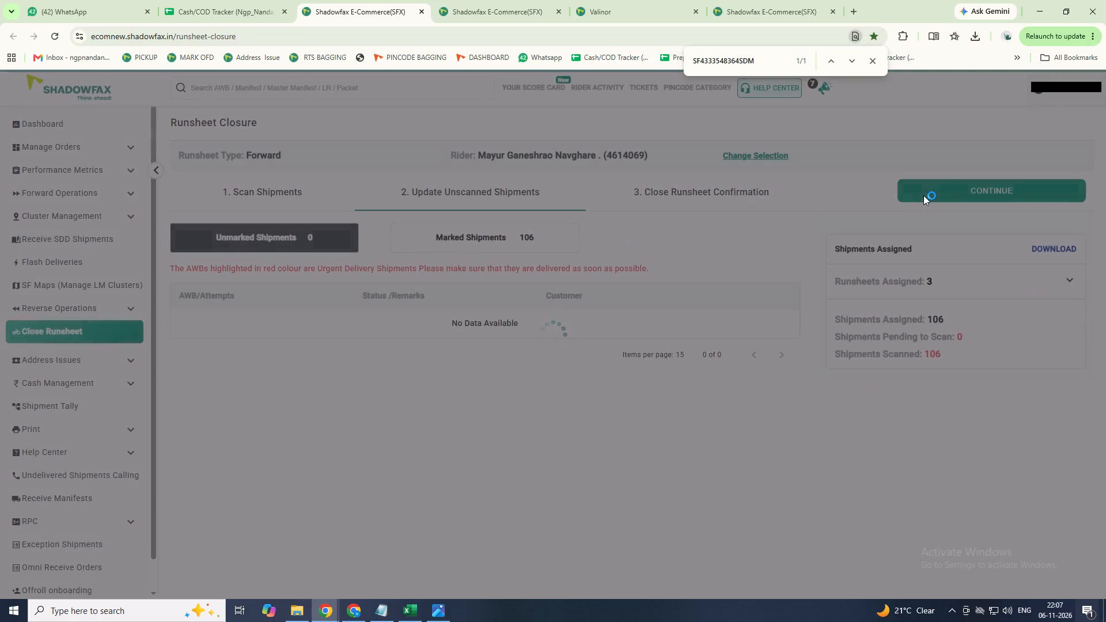
click(930, 191)
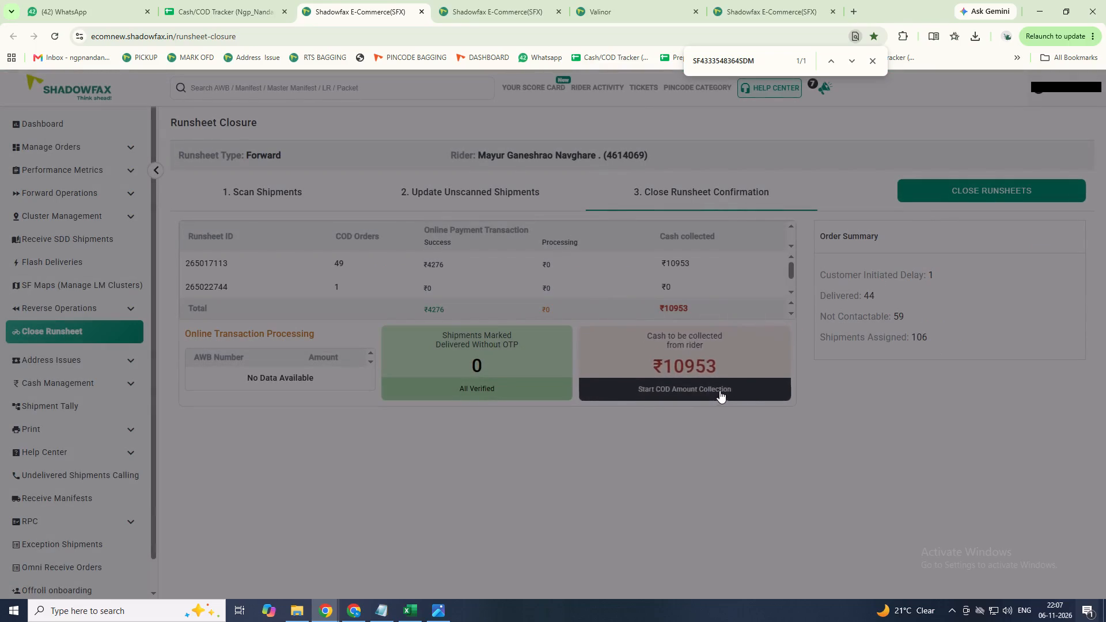
In the Cash/COD Tracker sheet, enter 10953 as mayur's Demo amount in the 11-6-2026 block.
click(229, 17)
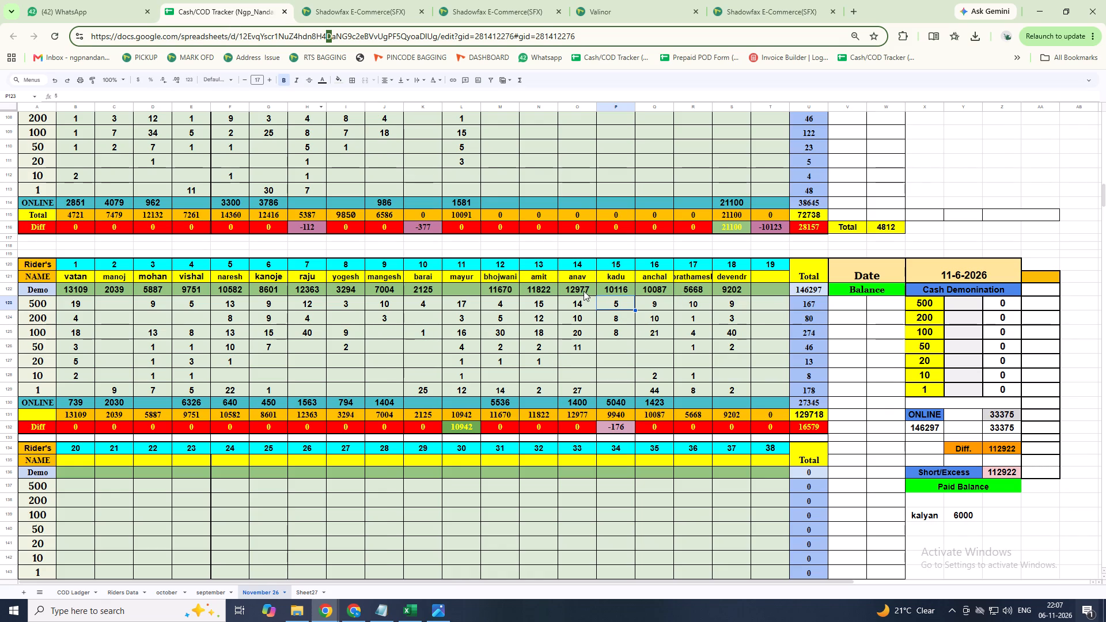
click(457, 284)
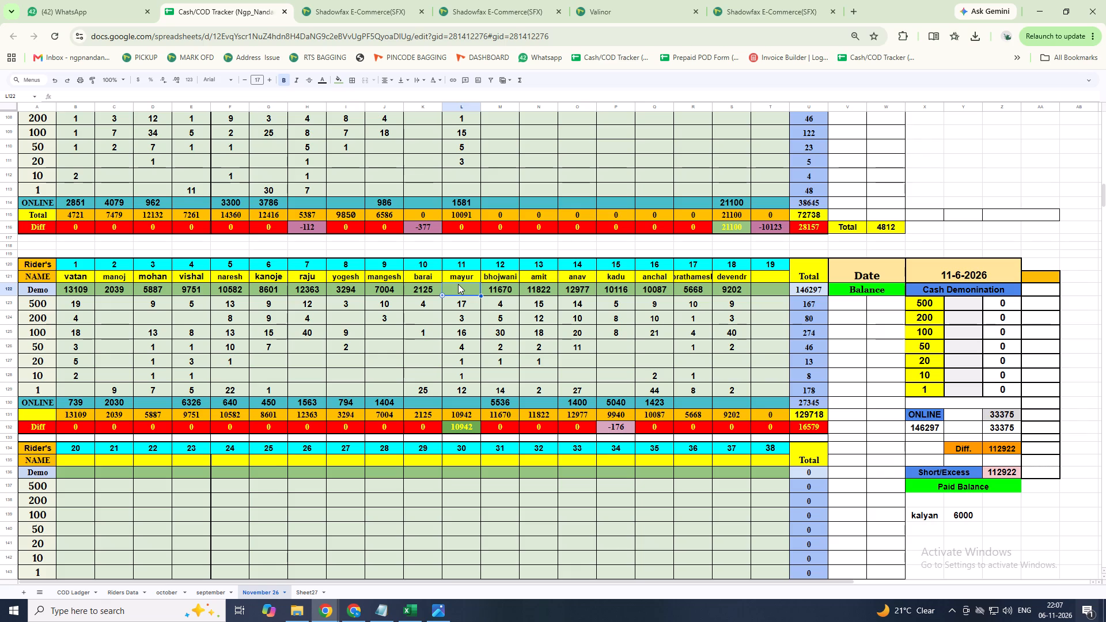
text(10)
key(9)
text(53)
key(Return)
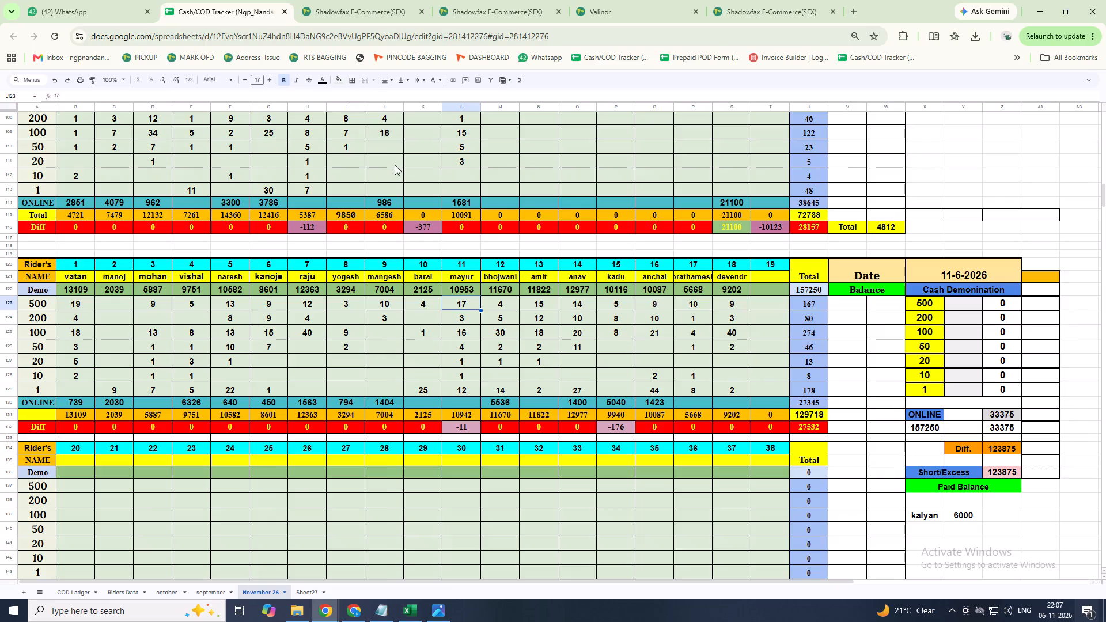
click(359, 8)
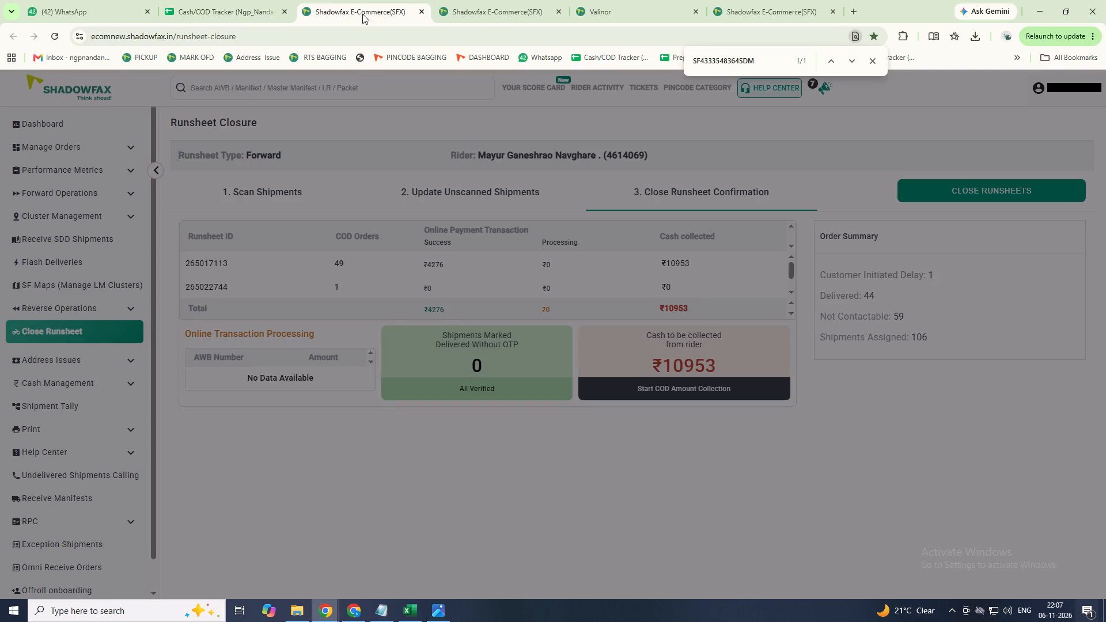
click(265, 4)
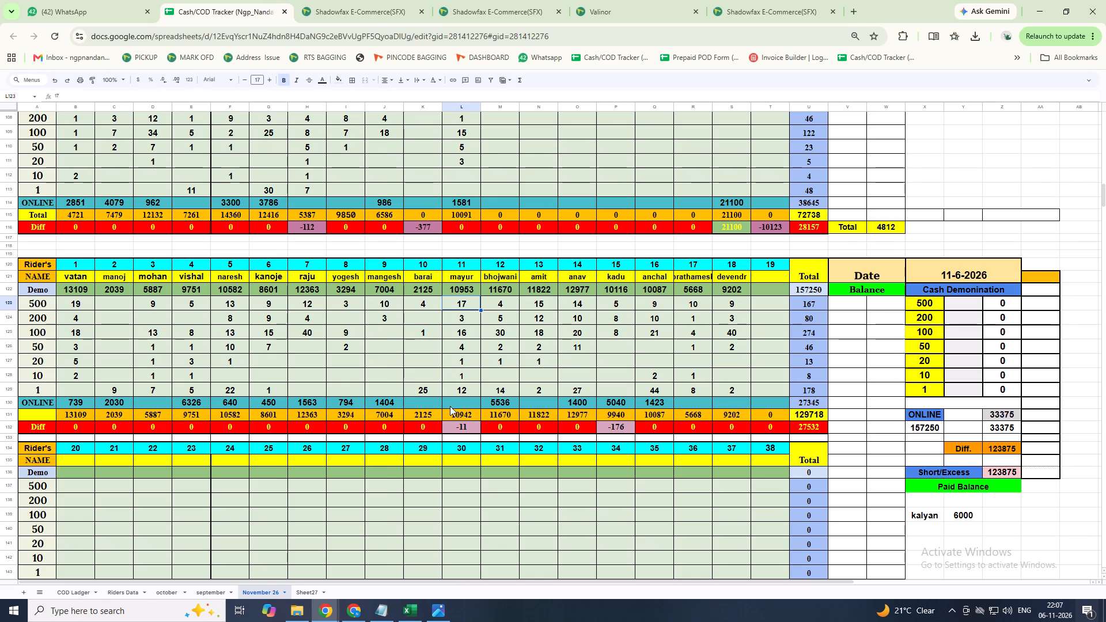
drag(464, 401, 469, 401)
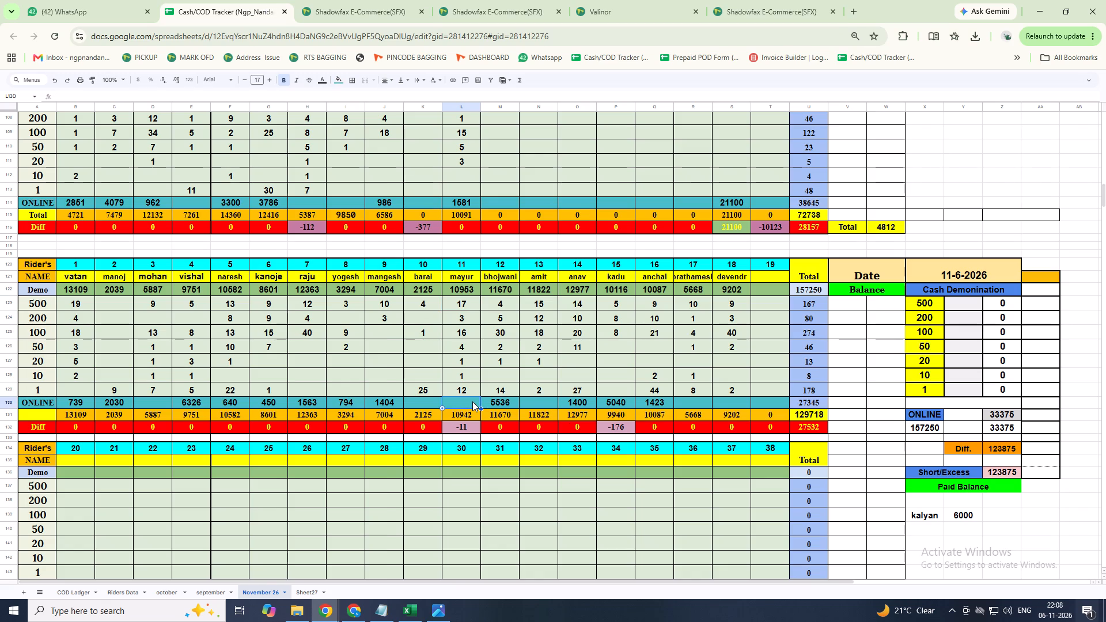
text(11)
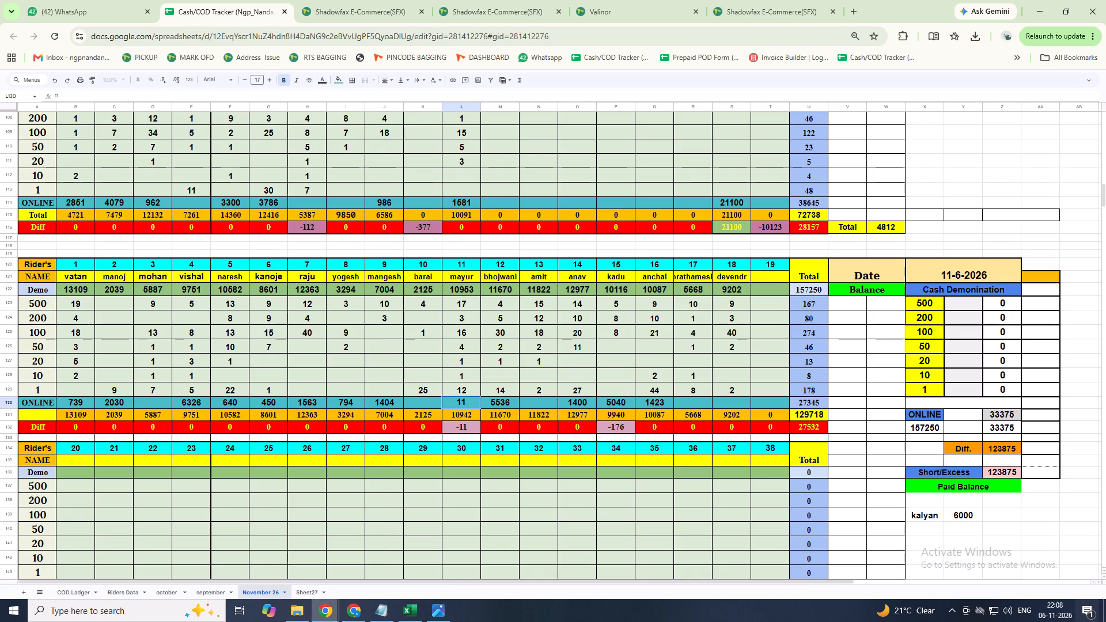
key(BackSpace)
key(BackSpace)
Set mayur's count in the 1-rupee denomination row to 23.
click(468, 389)
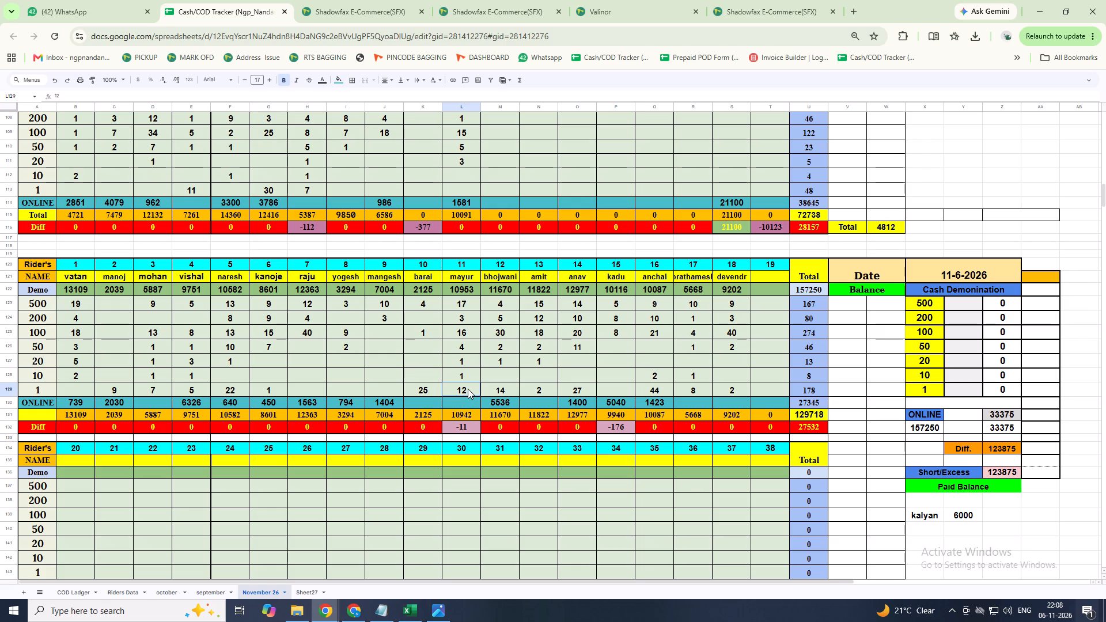
key(BackSpace)
text(23)
key(Return)
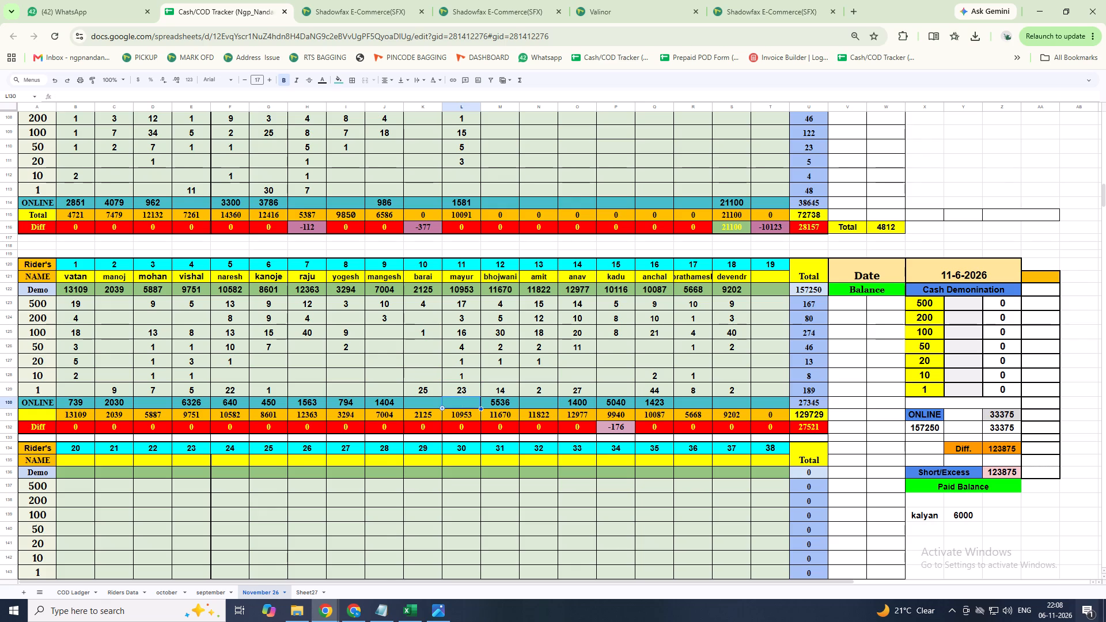
Add a first entry under Balance for kadu with the amount 176.
click(836, 302)
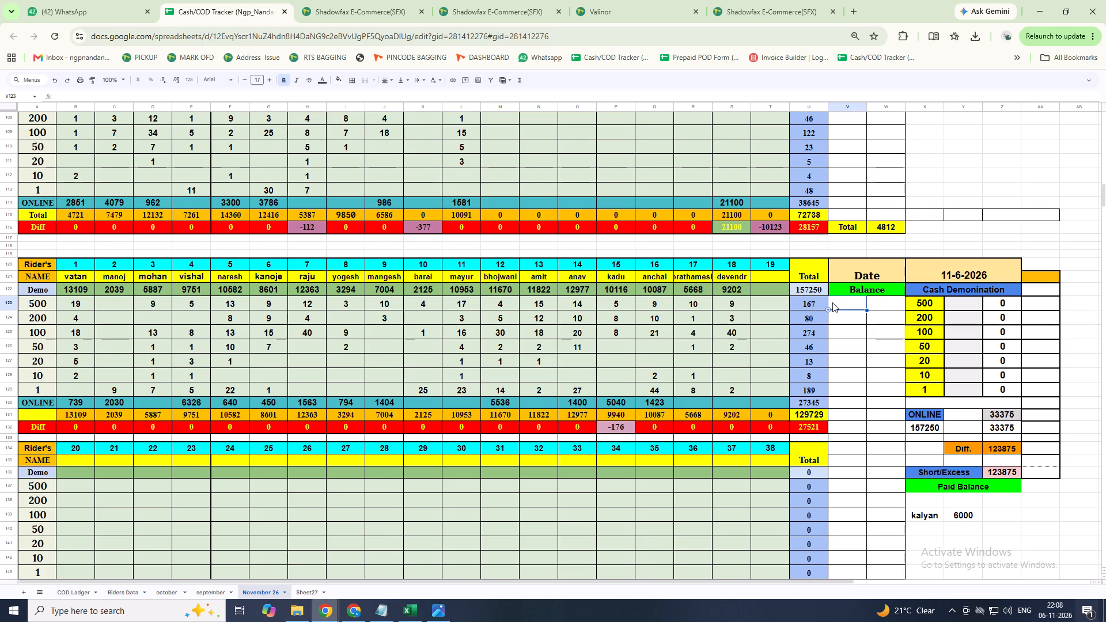
text(kadu)
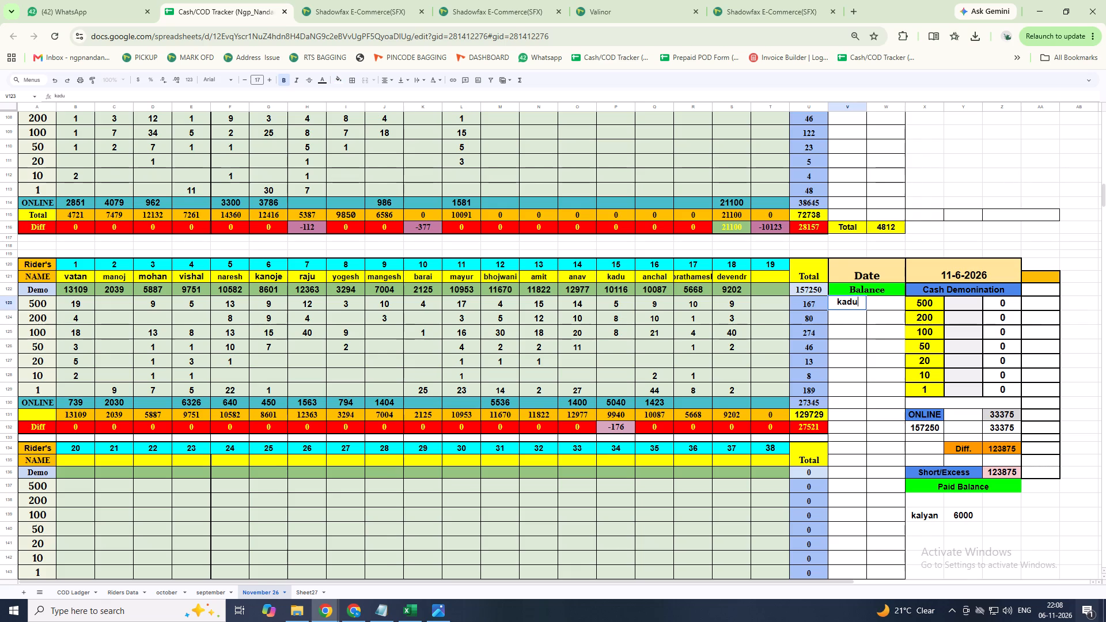
key(Right)
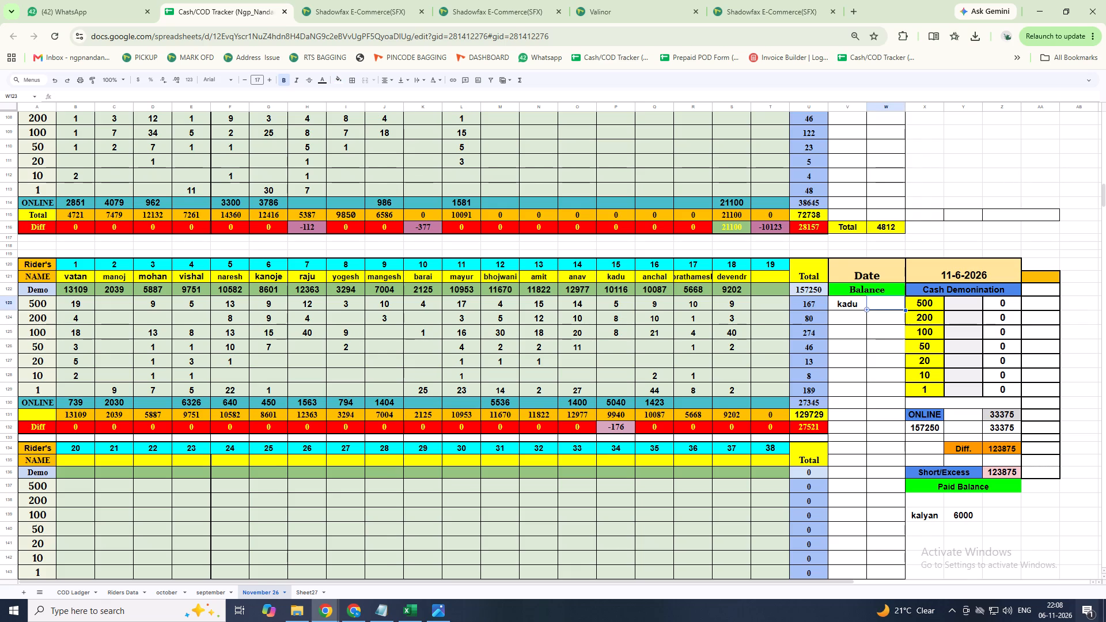
text(17)
key(6)
key(Return)
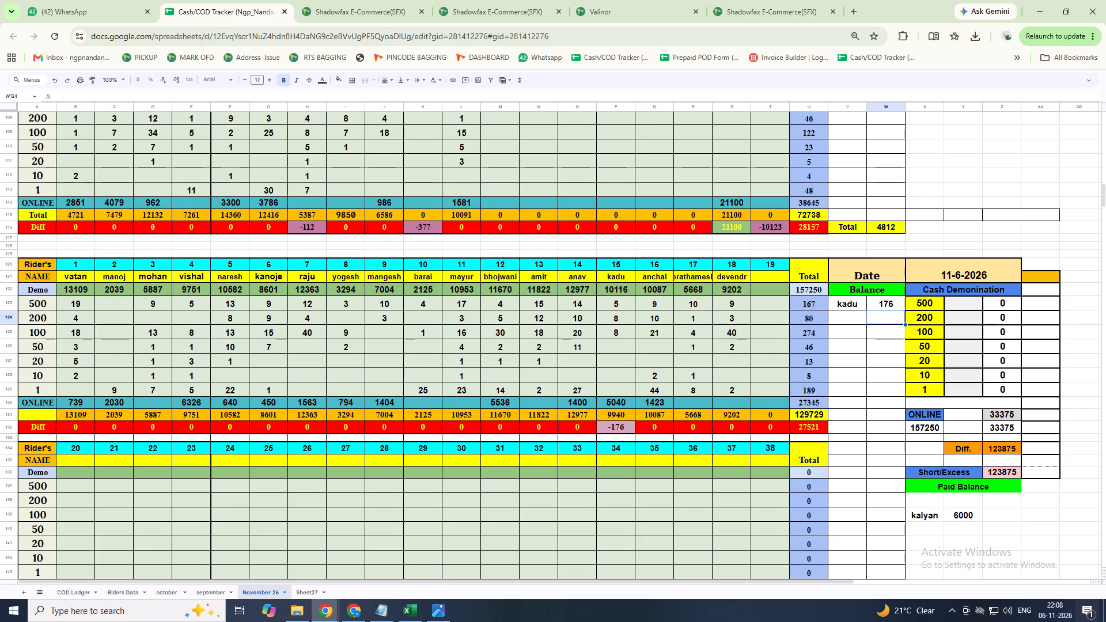
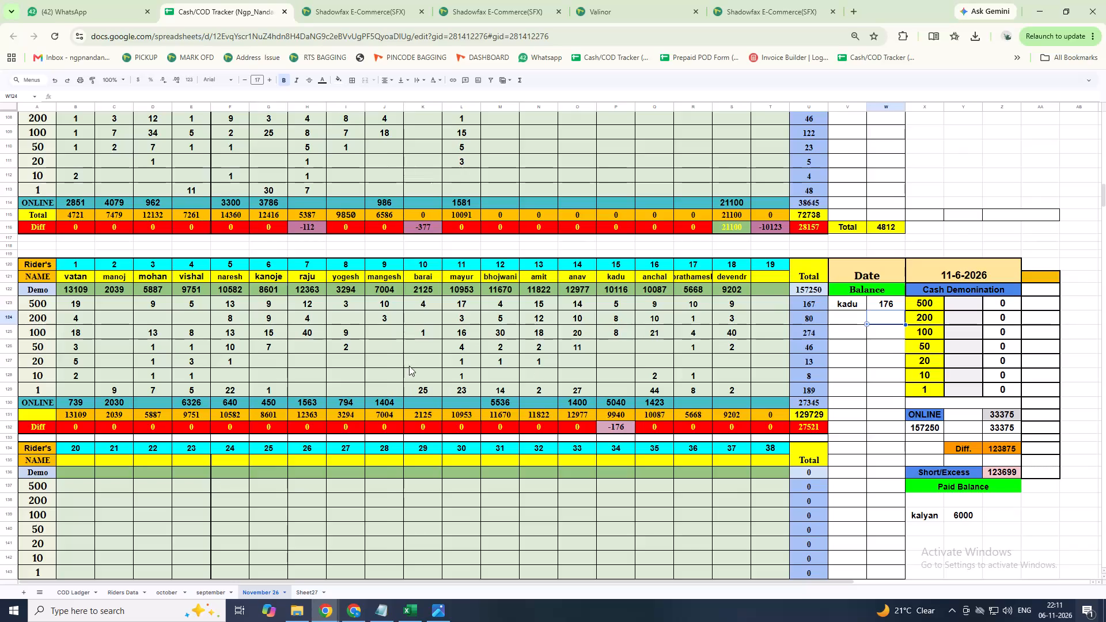
In the tracker's 11-6-2026 block, enter khadatkar as the name of rider 19.
click(777, 268)
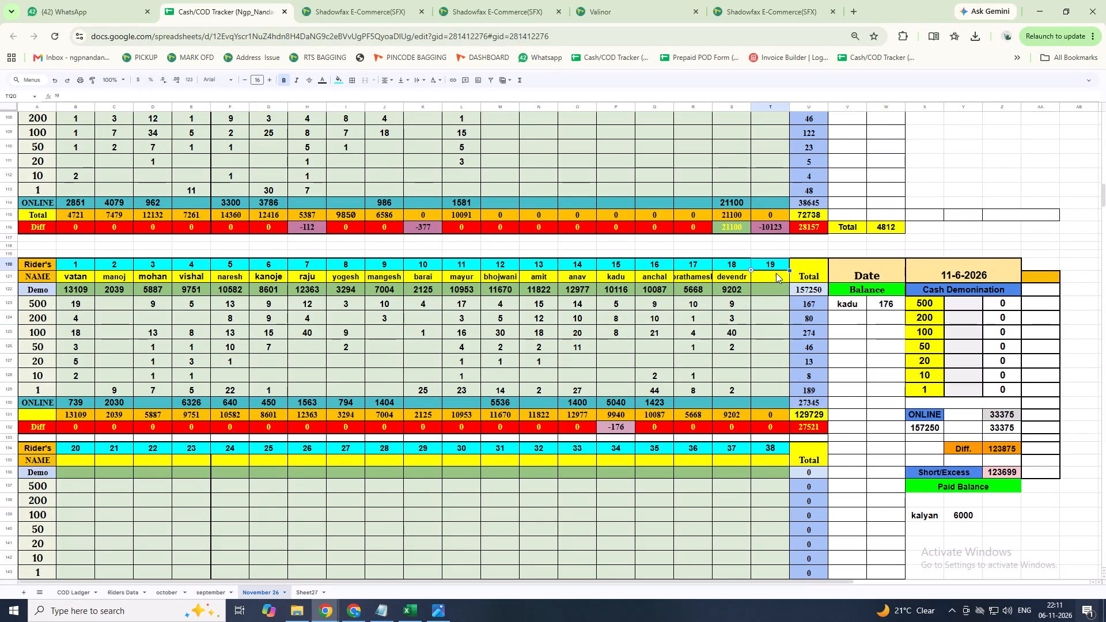
click(774, 278)
text(khadatkar)
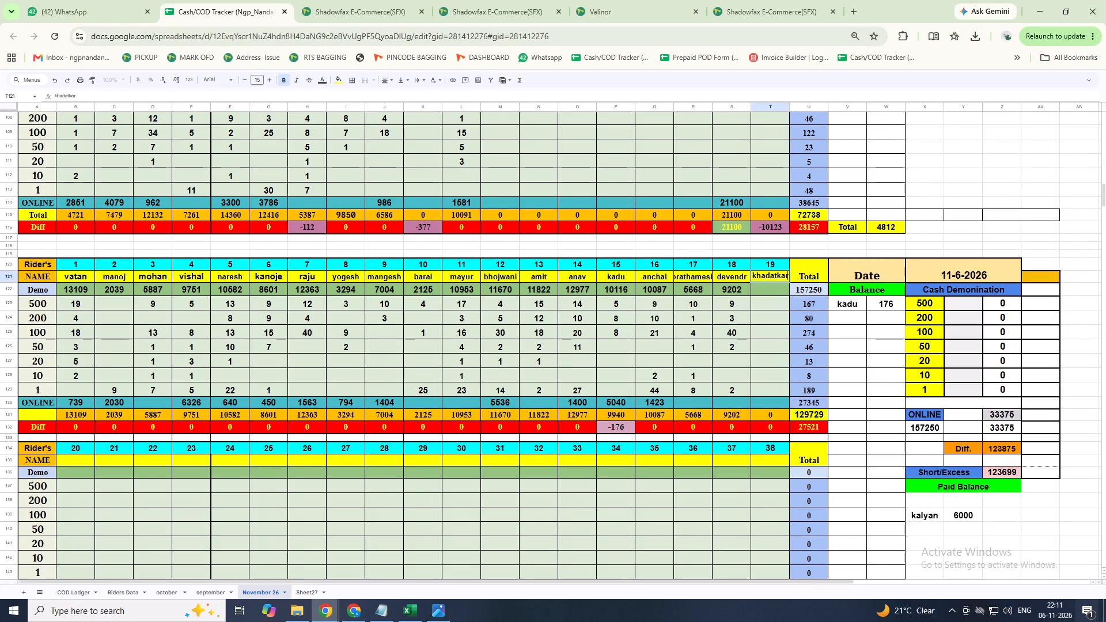
key(Return)
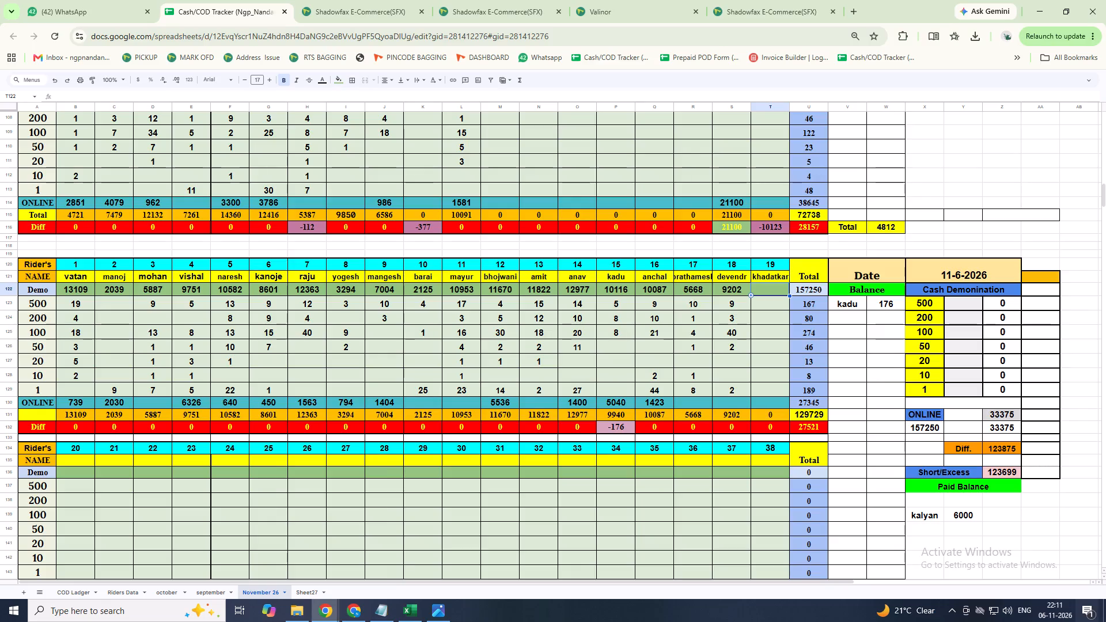
In Shadowfax, record a COD payment of 10953 from Mayur as cash in hand.
click(390, 6)
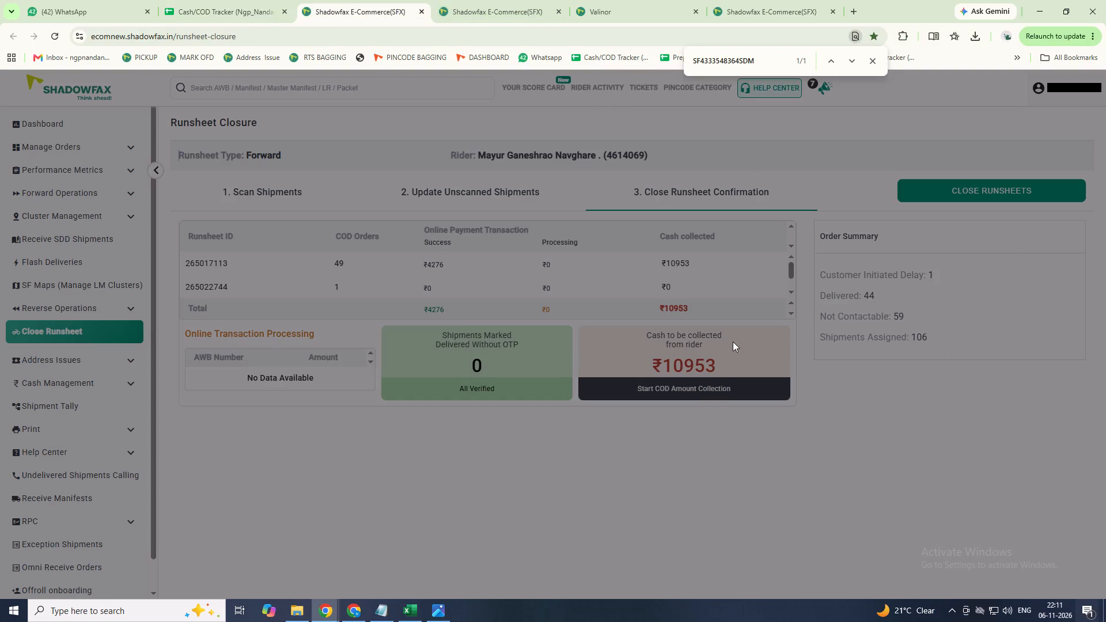
click(690, 390)
click(656, 334)
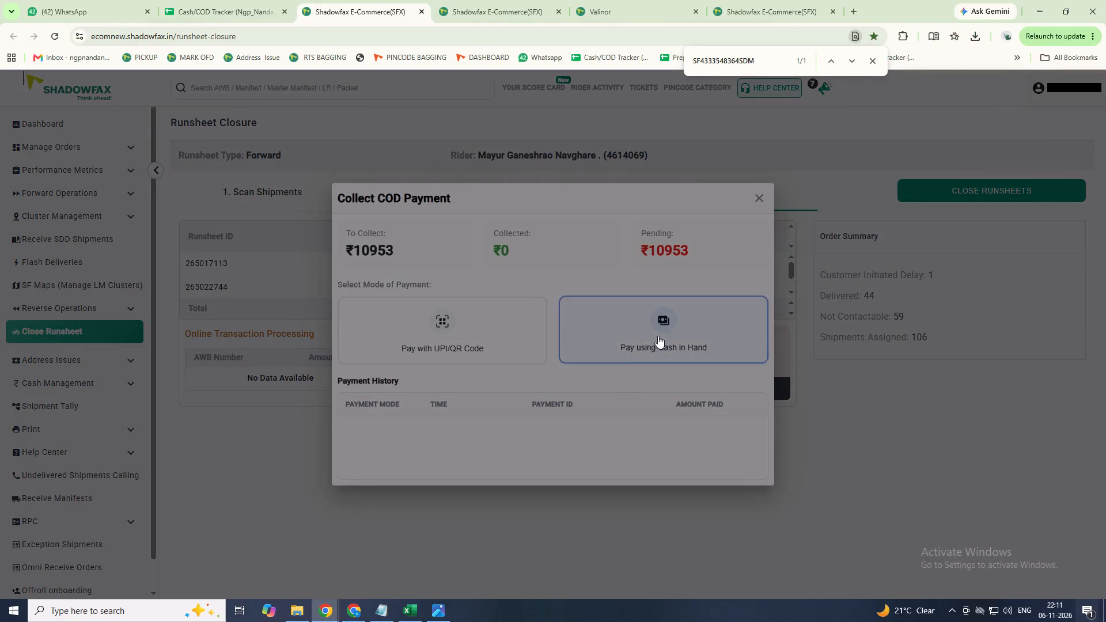
click(660, 335)
click(575, 405)
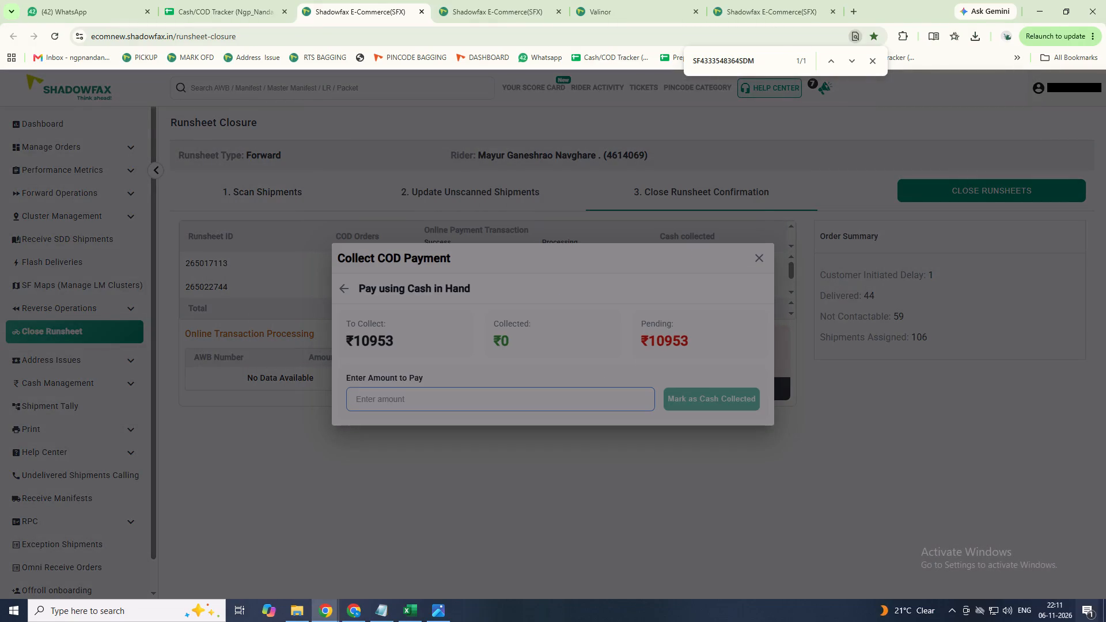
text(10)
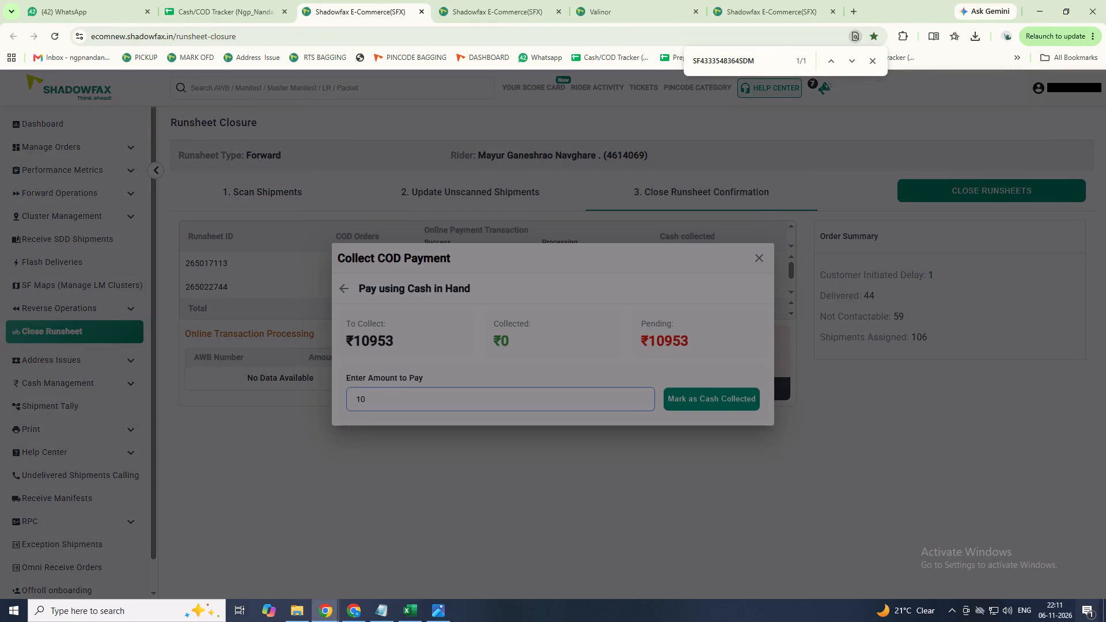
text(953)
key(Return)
click(718, 399)
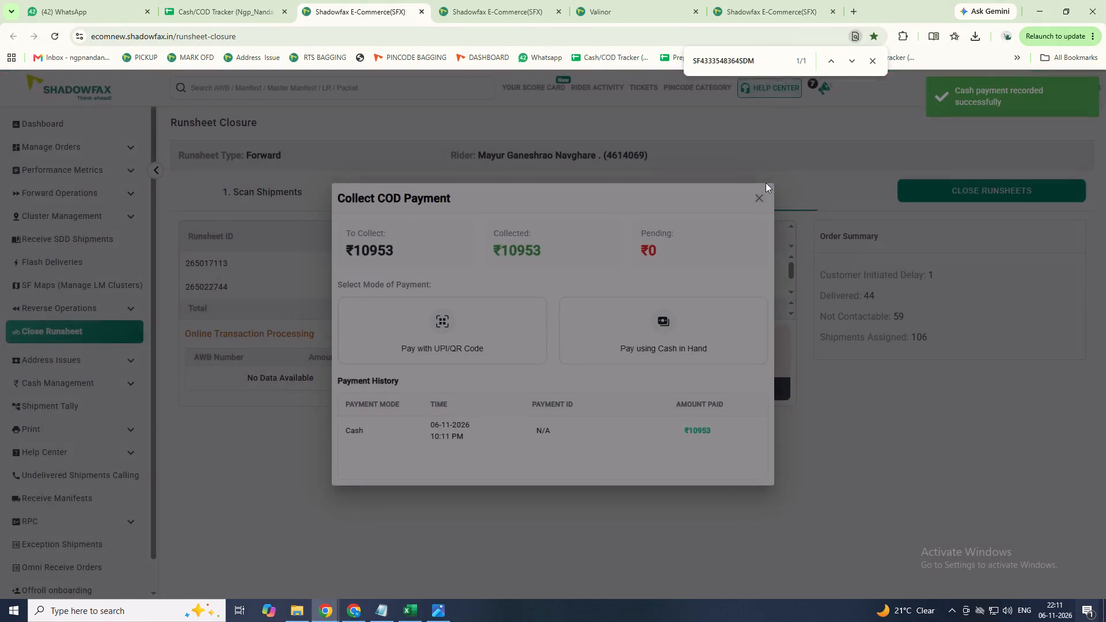
click(759, 197)
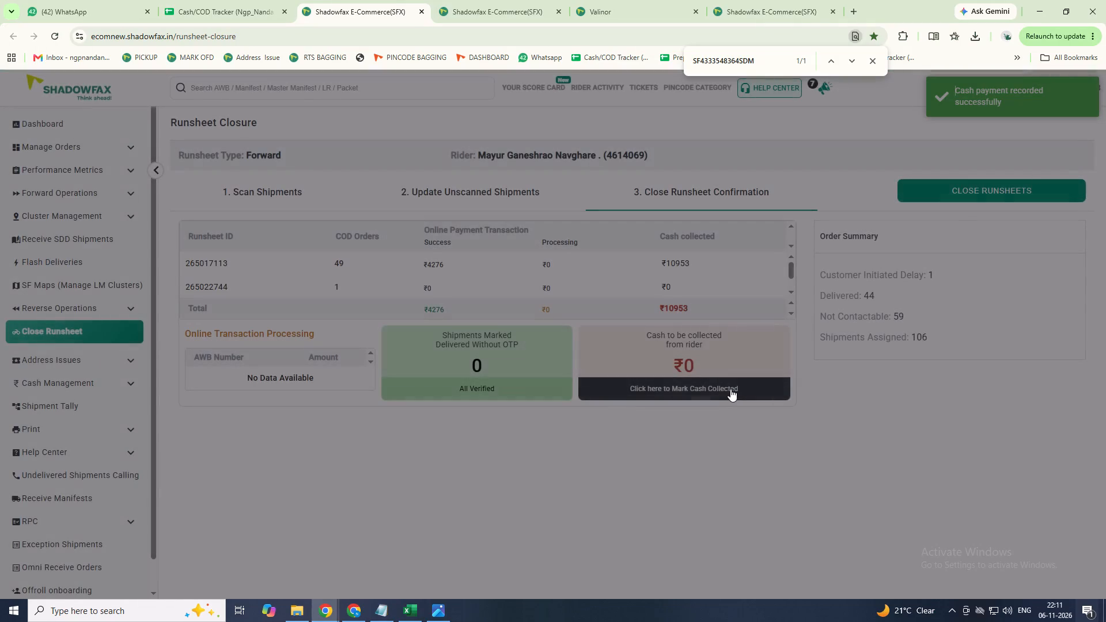
Mark Mayur's cash as collected and close the runsheets.
click(730, 389)
click(955, 189)
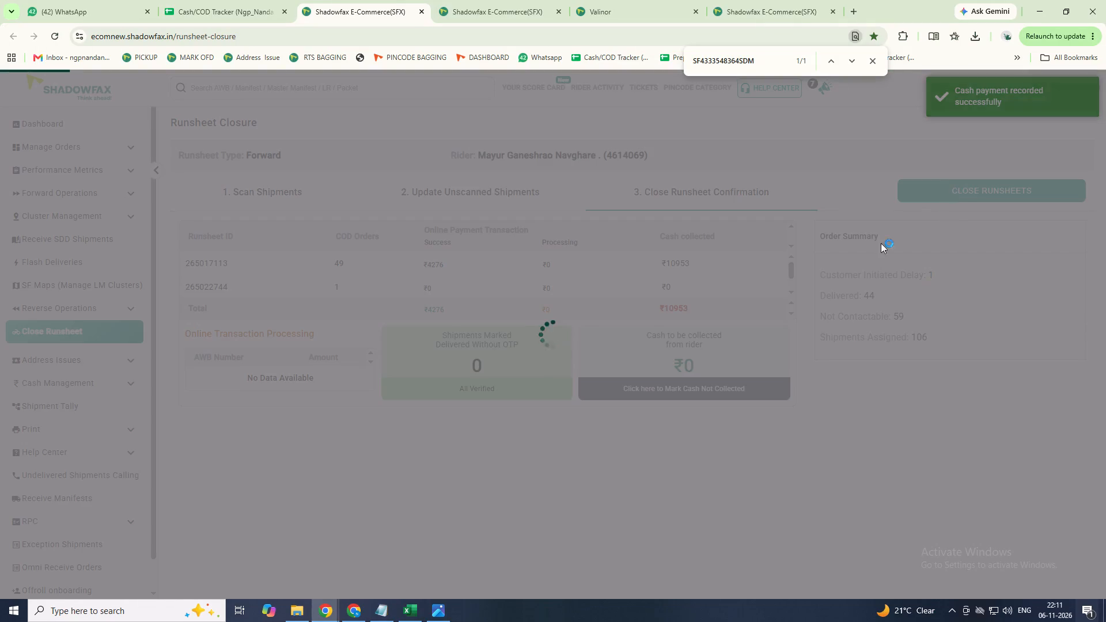
Find rider "khad" for Forward runsheet closure, select Khadatkar, and advance to the Close Runsheet Confirmation stage.
click(605, 184)
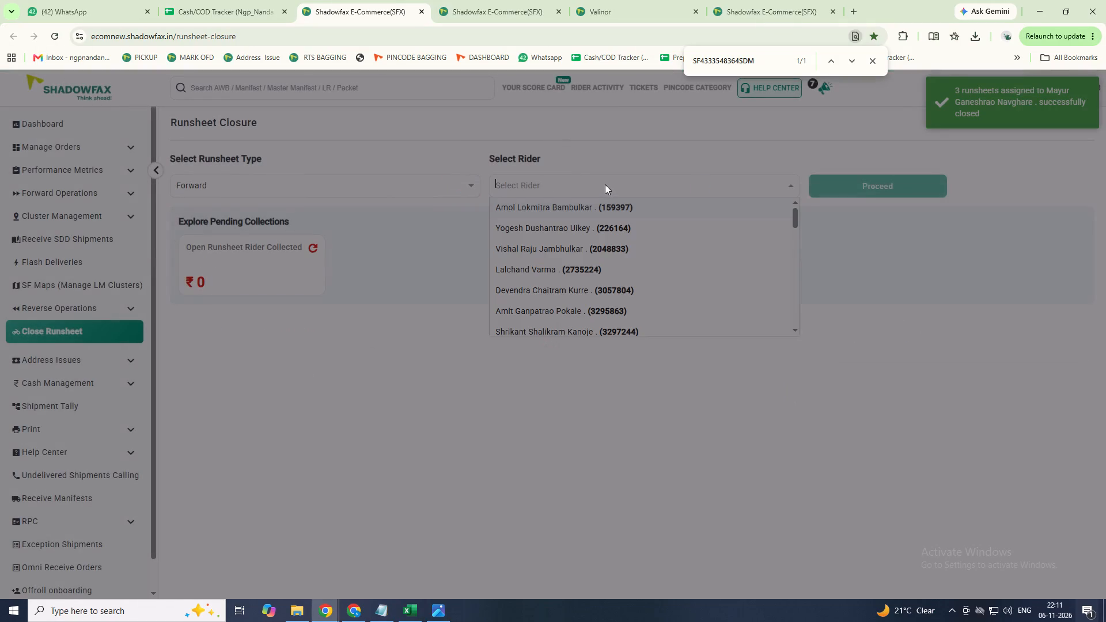
text(khad)
drag(579, 207, 619, 205)
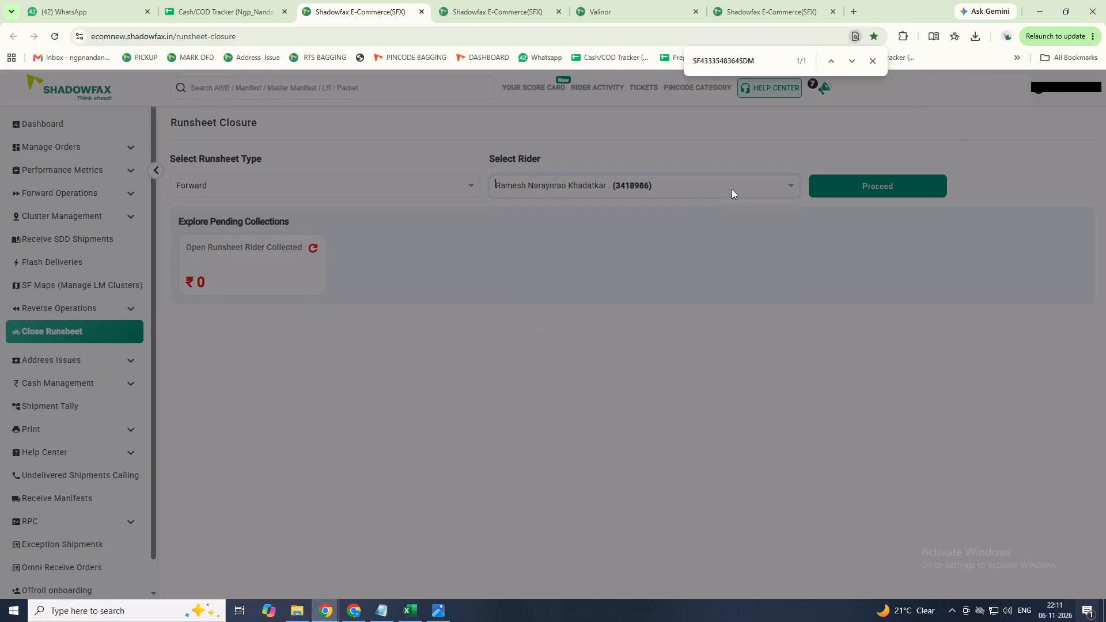
click(824, 182)
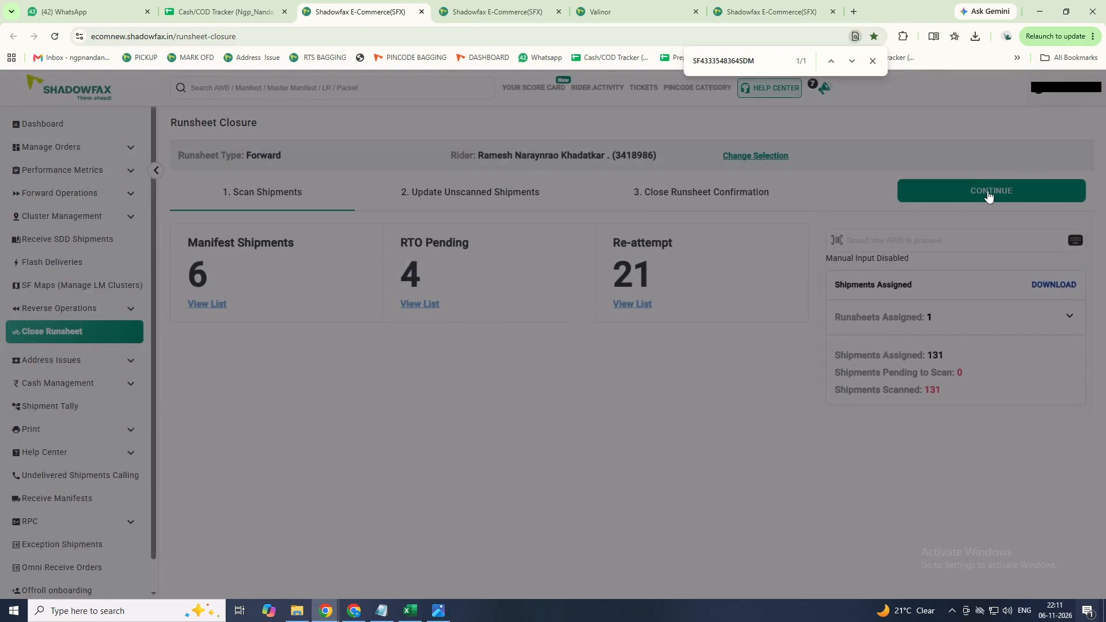
click(967, 183)
click(968, 183)
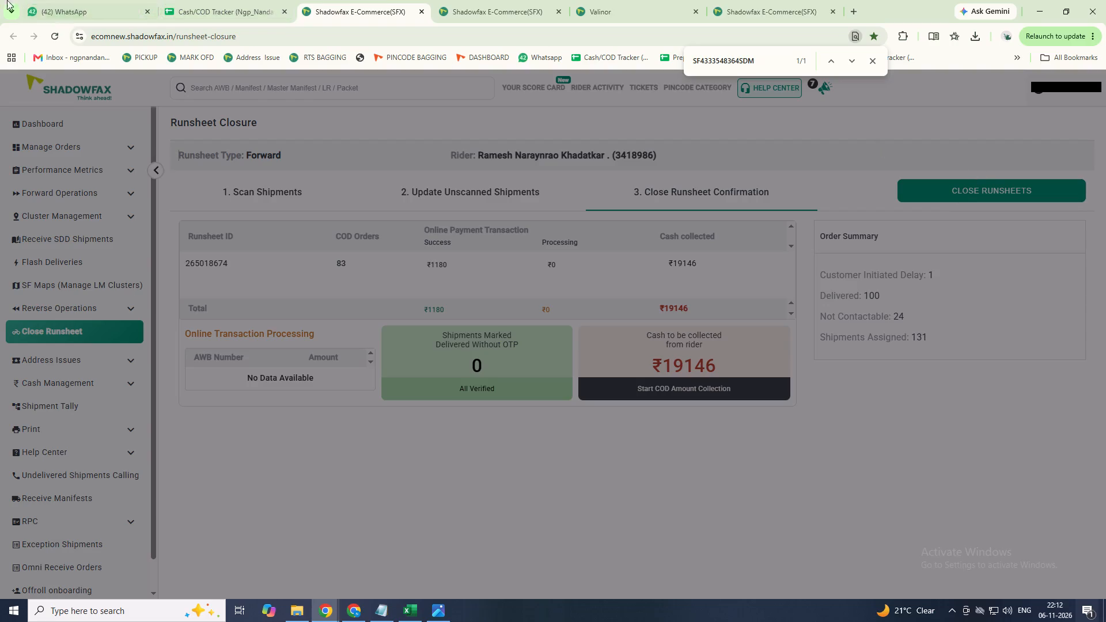
In the Cash/COD Tracker sheet, enter 19146 as khadatkar's Demo amount in the 11-6-2026 block.
click(259, 1)
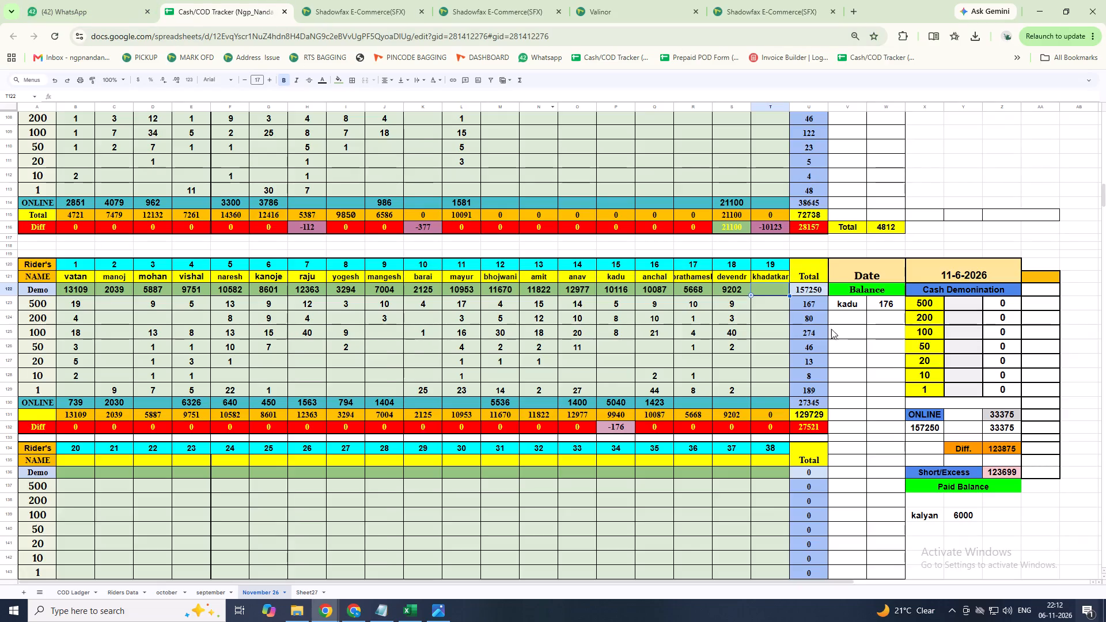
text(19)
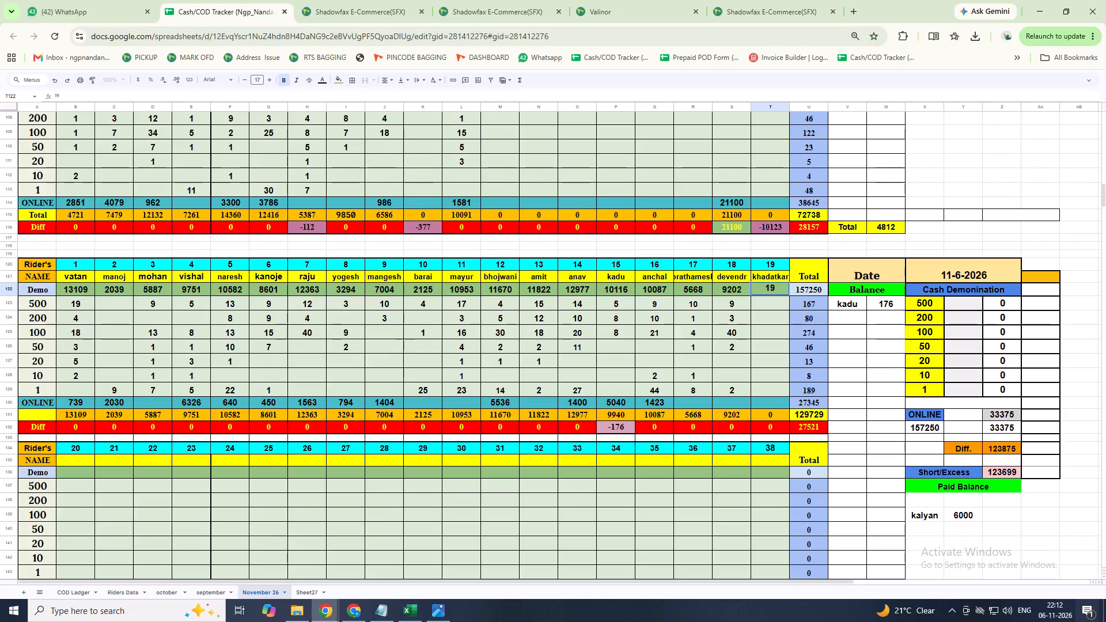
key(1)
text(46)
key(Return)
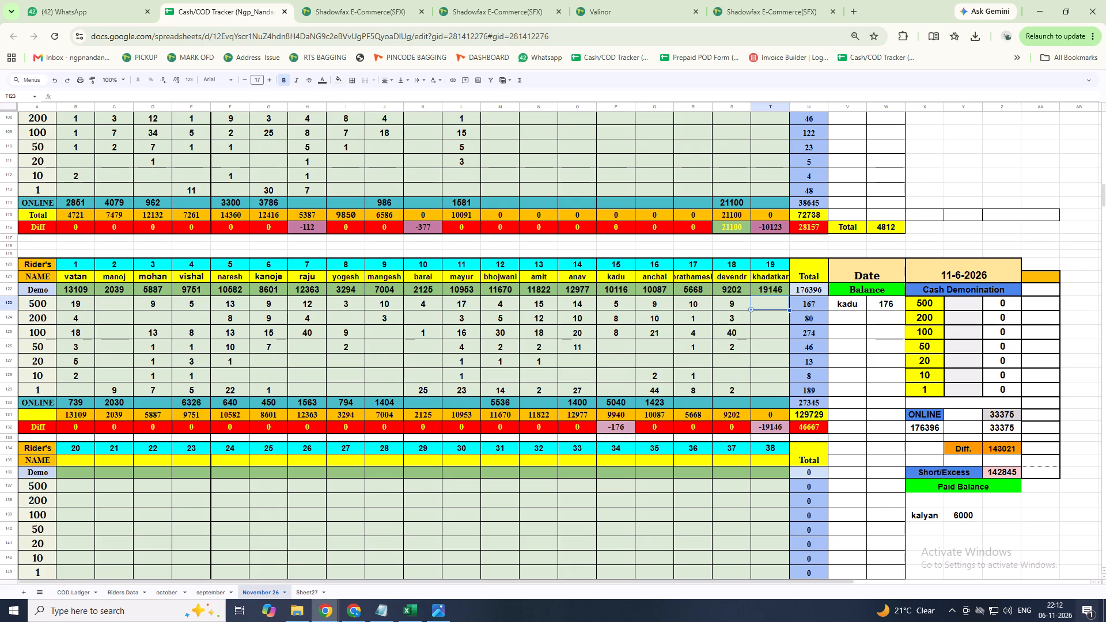
Fill khadatkar's denomination counts: 13 for 500, 2 for 200, 27 for 100, 5 for 50, 5 for 20, 3 for 10, and 6 for 1.
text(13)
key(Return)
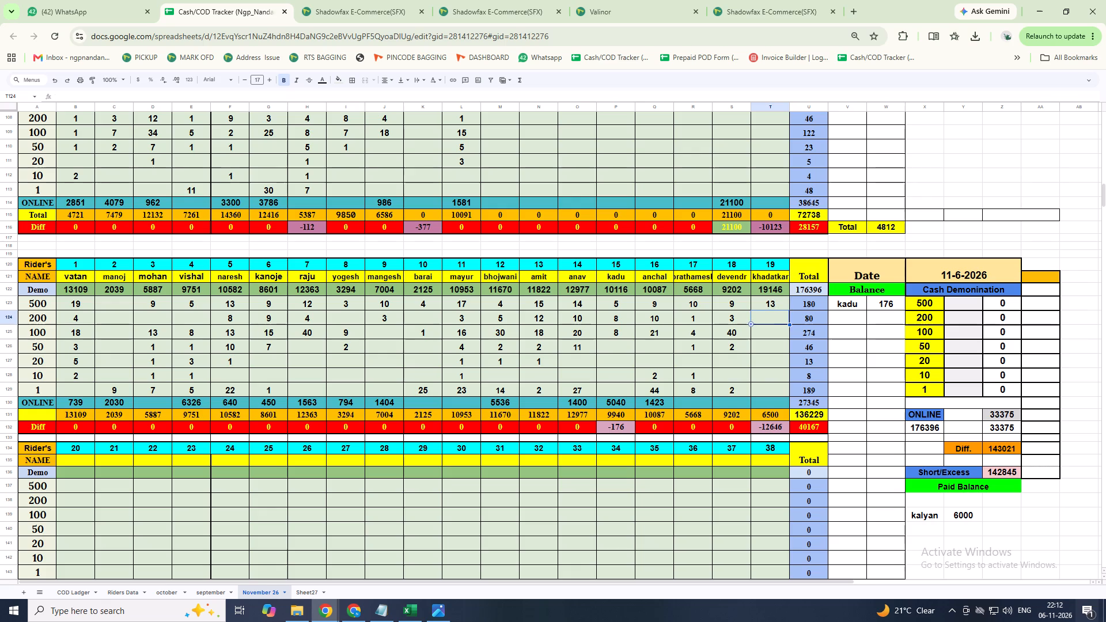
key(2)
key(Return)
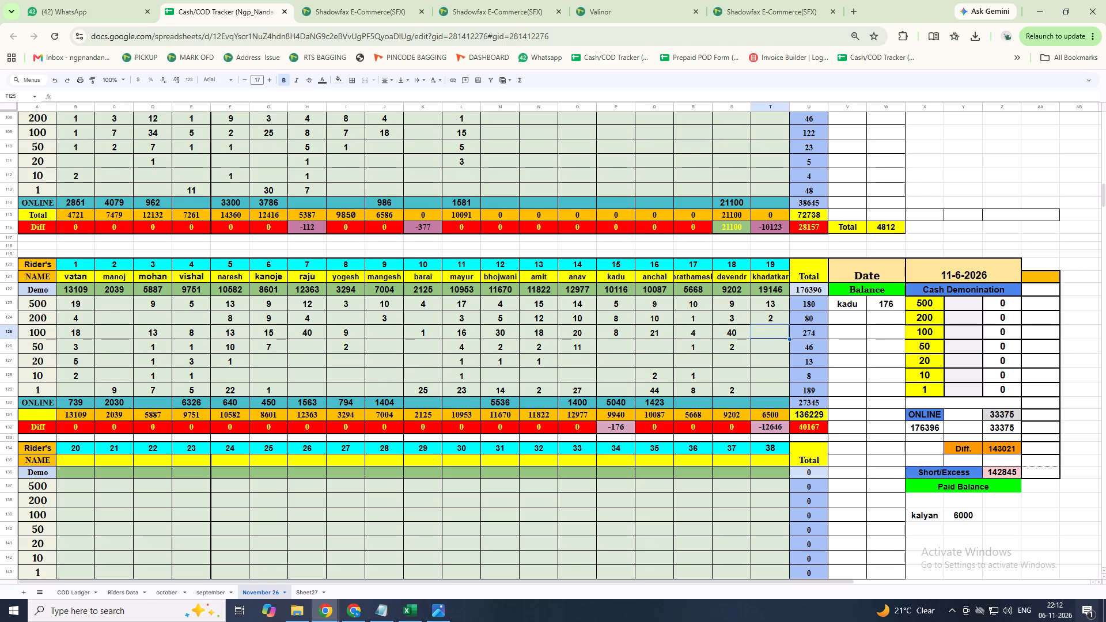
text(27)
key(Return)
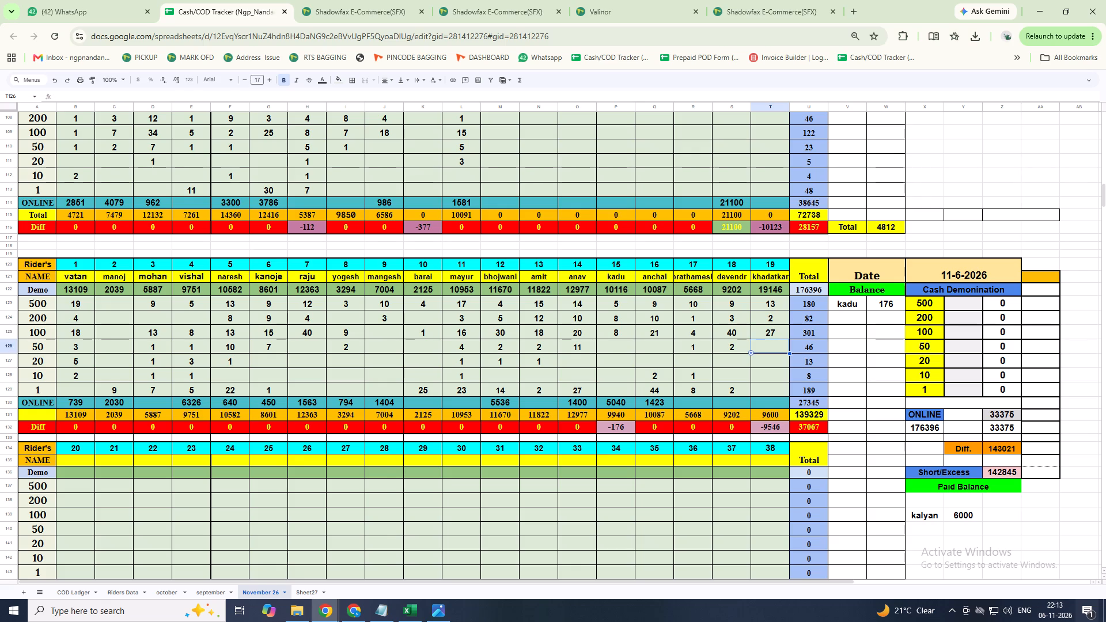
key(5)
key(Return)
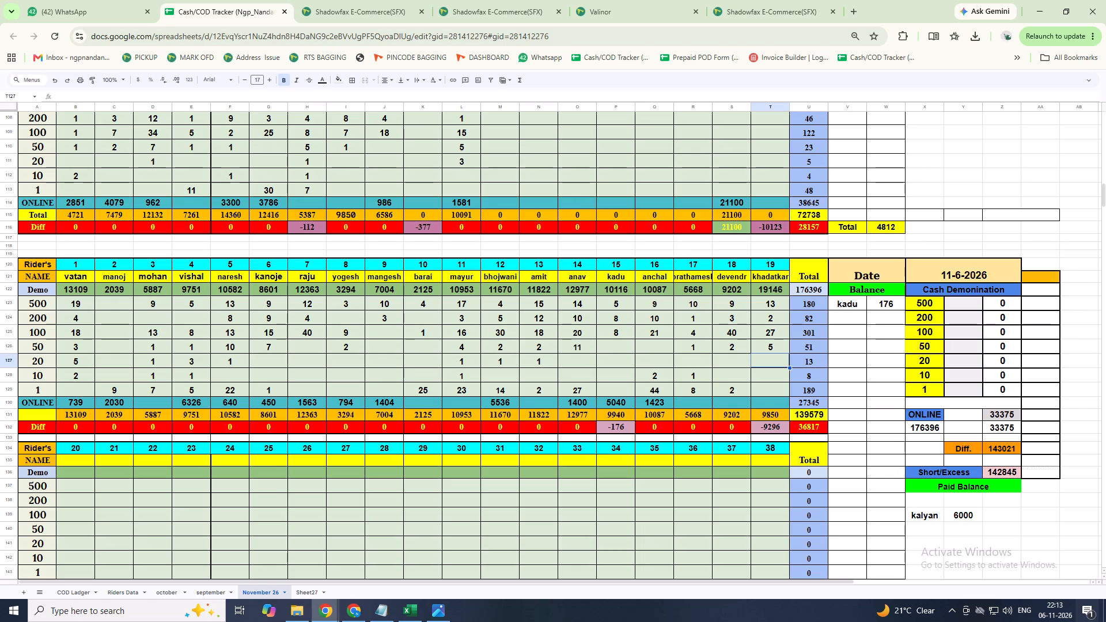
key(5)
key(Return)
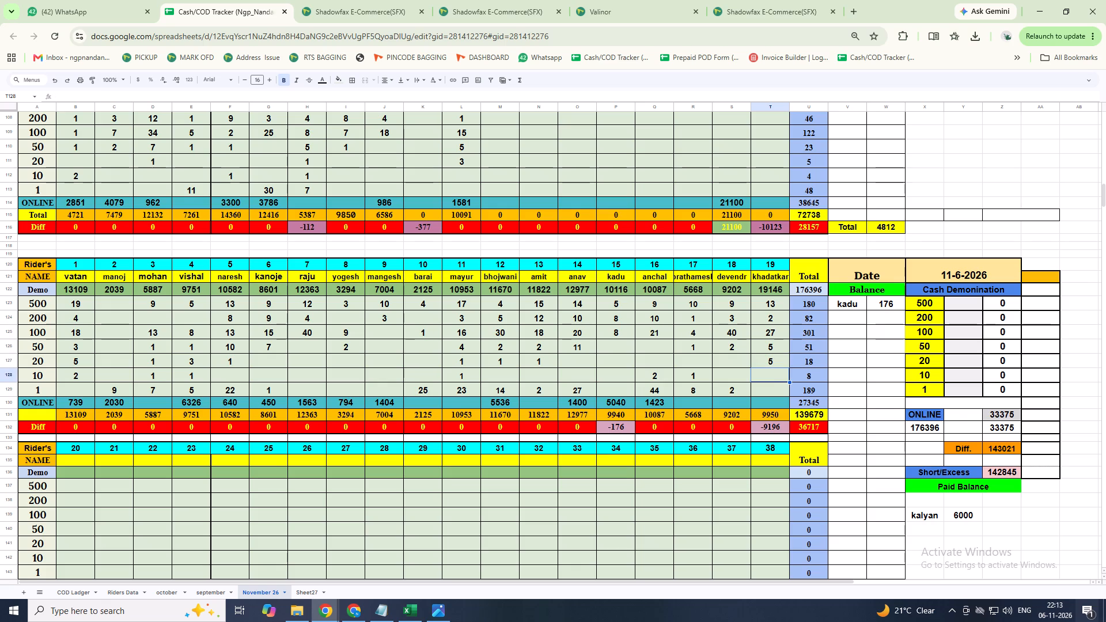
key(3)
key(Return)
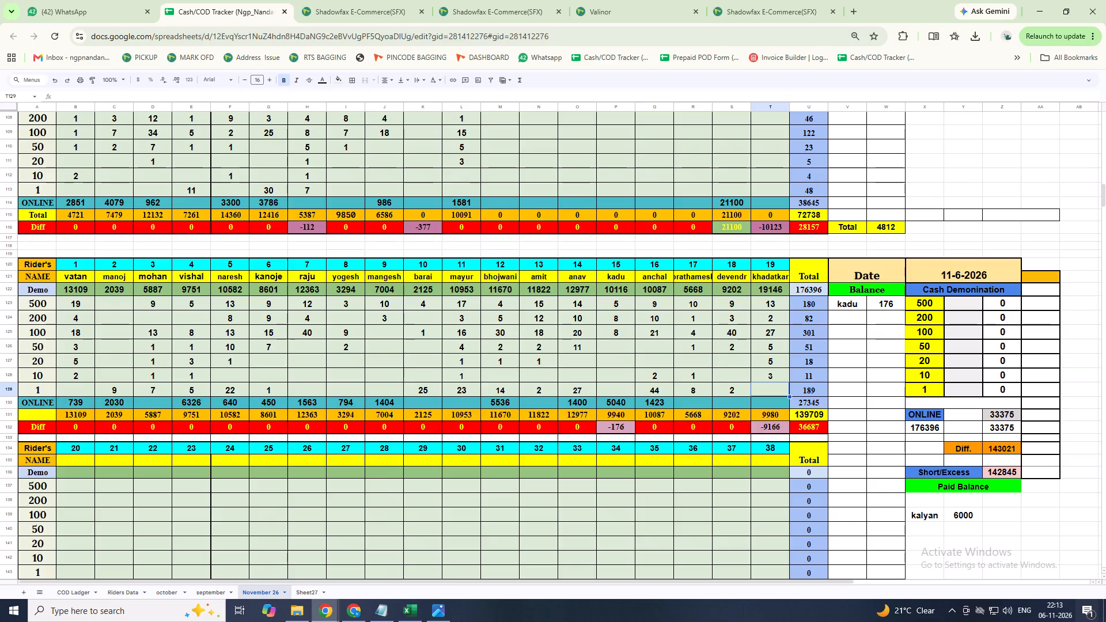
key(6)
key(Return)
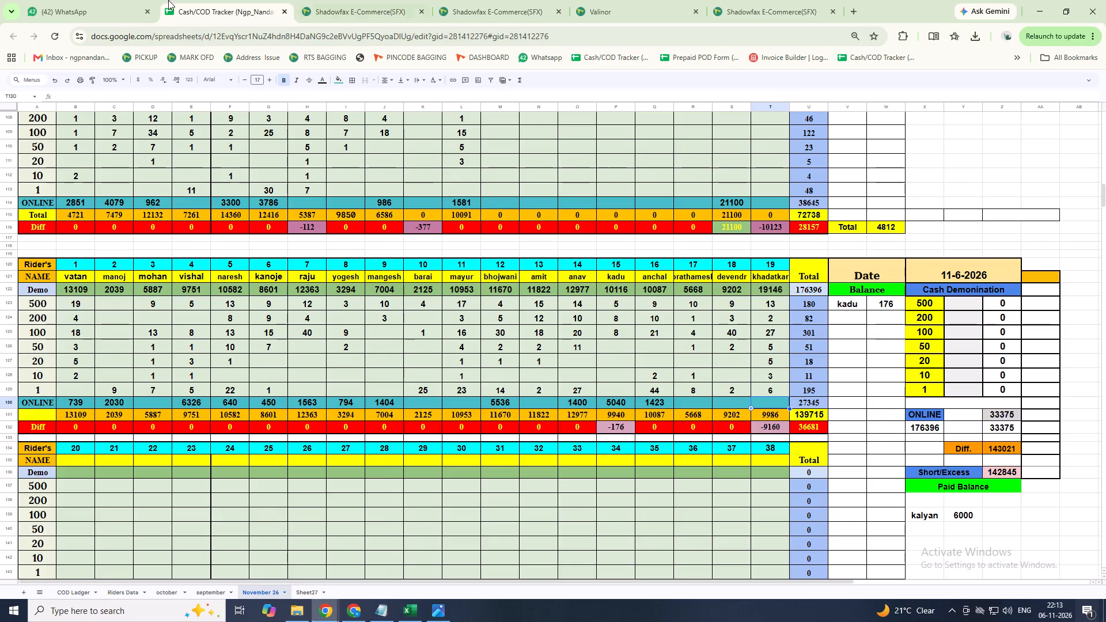
In Shadowfax, start Khadatkar's COD collection by UPI/QR and generate the QR code for 9160.
drag(366, 0, 373, 5)
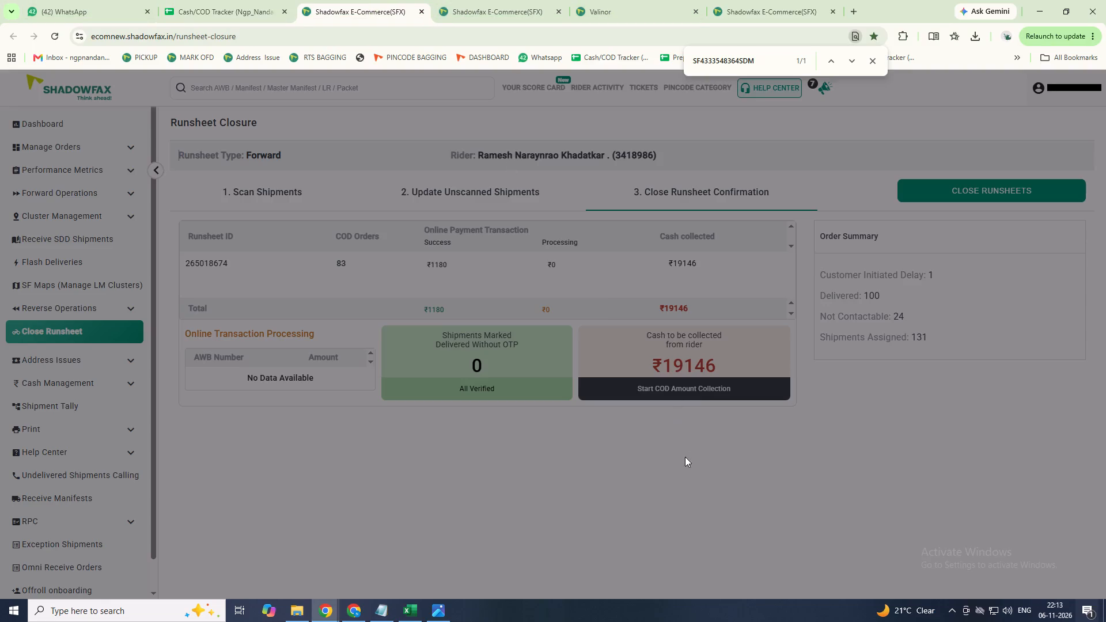
click(702, 385)
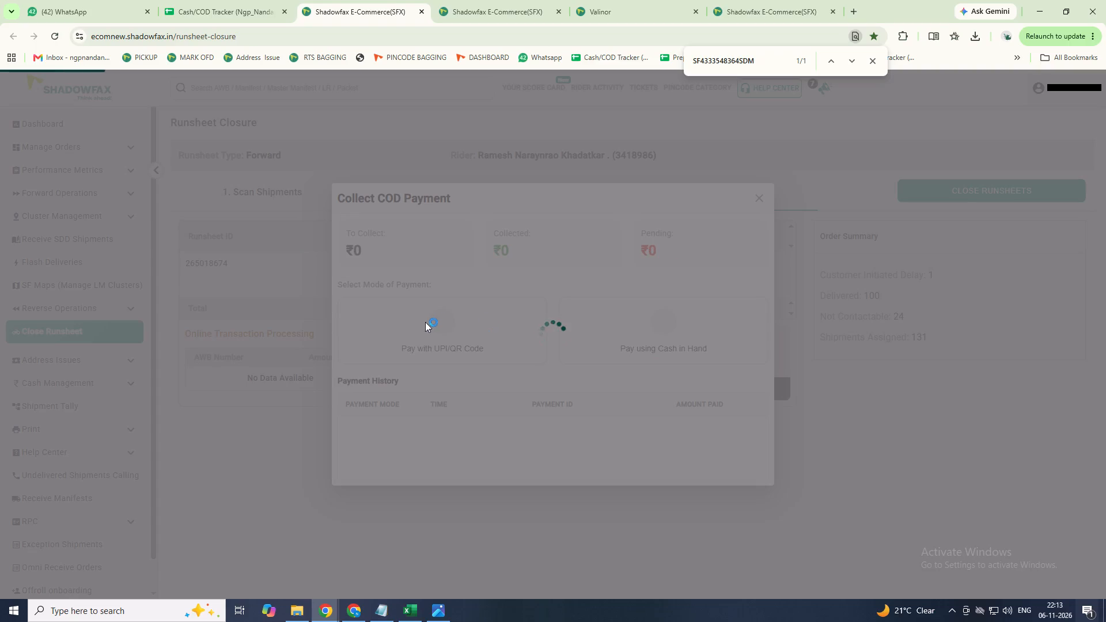
click(465, 326)
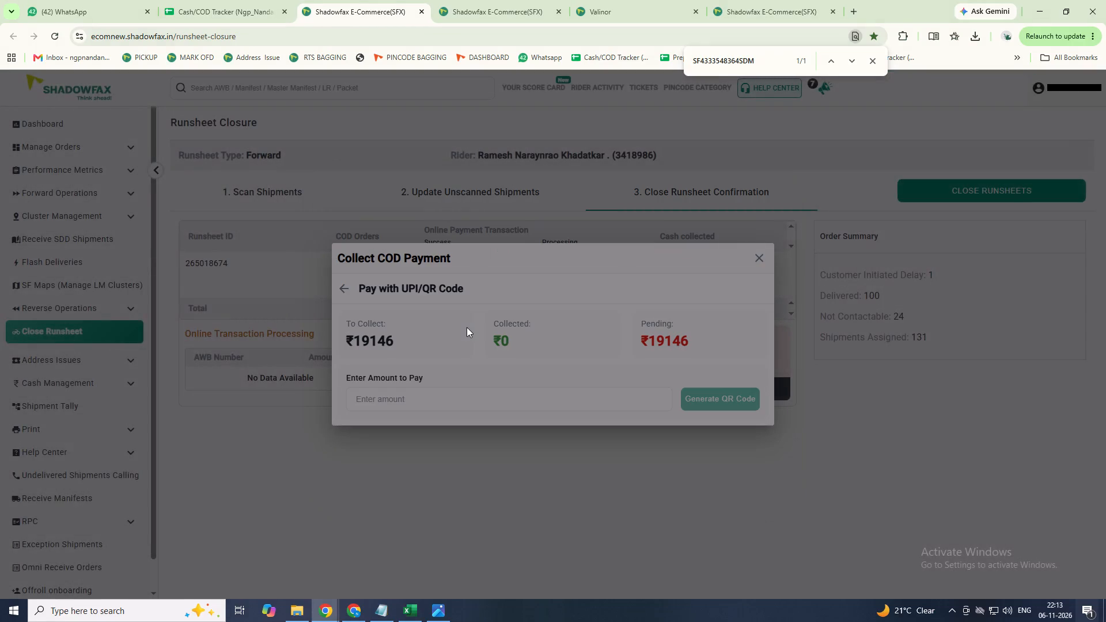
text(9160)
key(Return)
click(444, 406)
key(9)
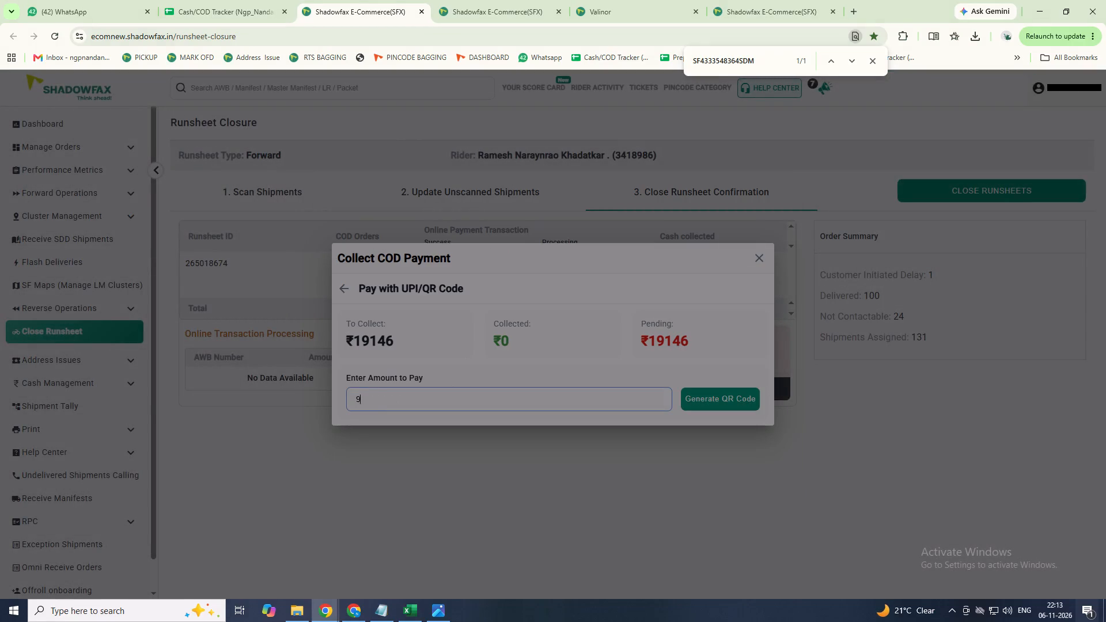
text(160)
key(Return)
click(743, 397)
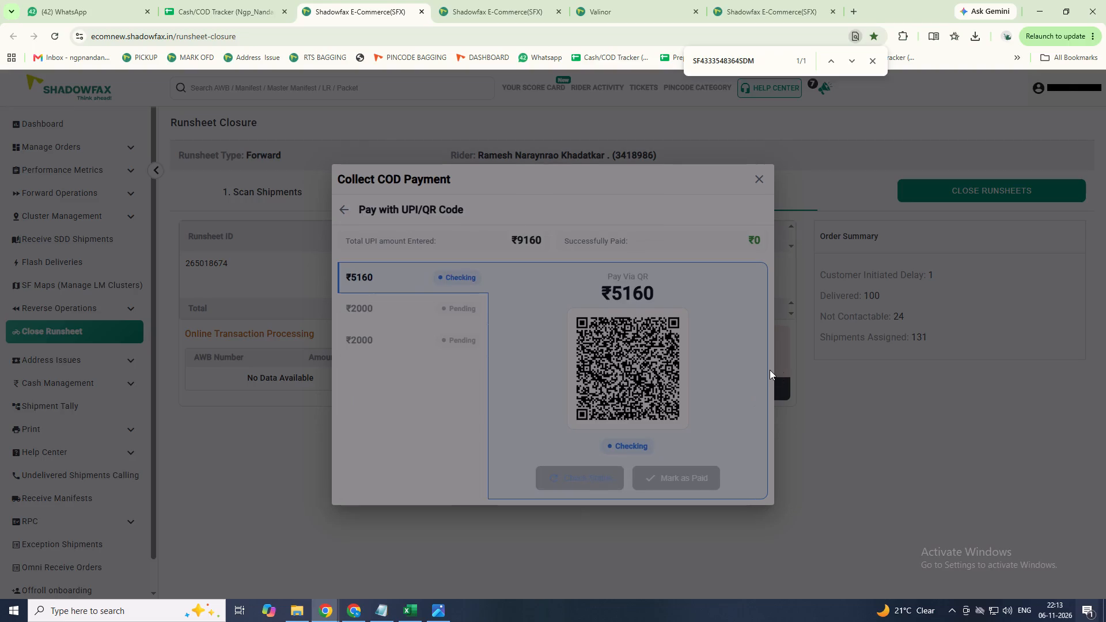
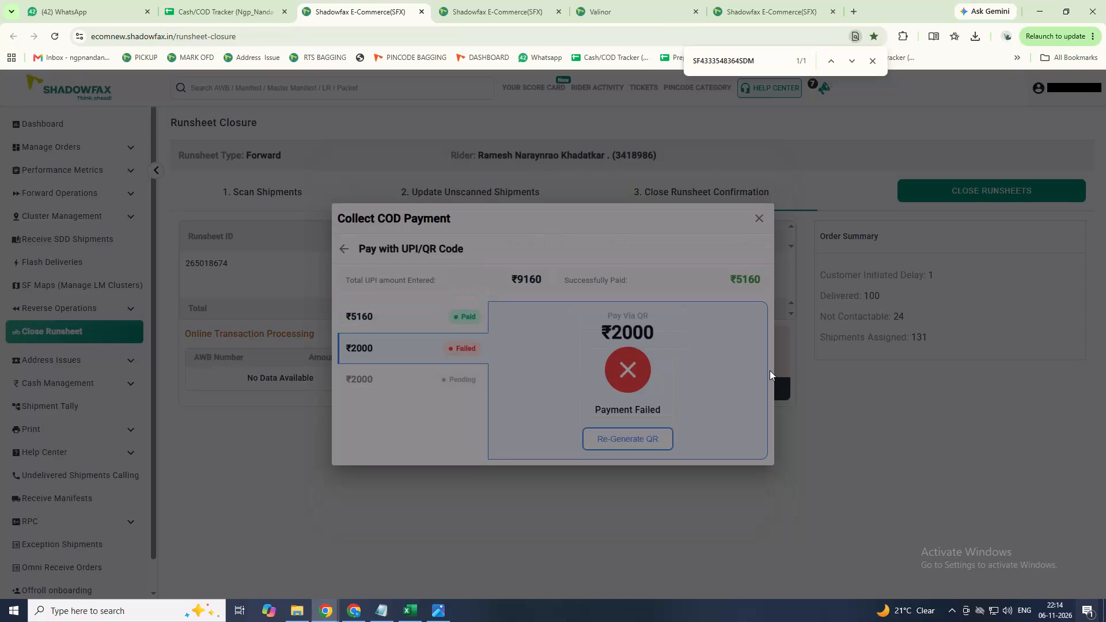
Regenerate the QR code for the second UPI instalment of ₹2000 in Khadatkar's COD payment collection.
click(637, 442)
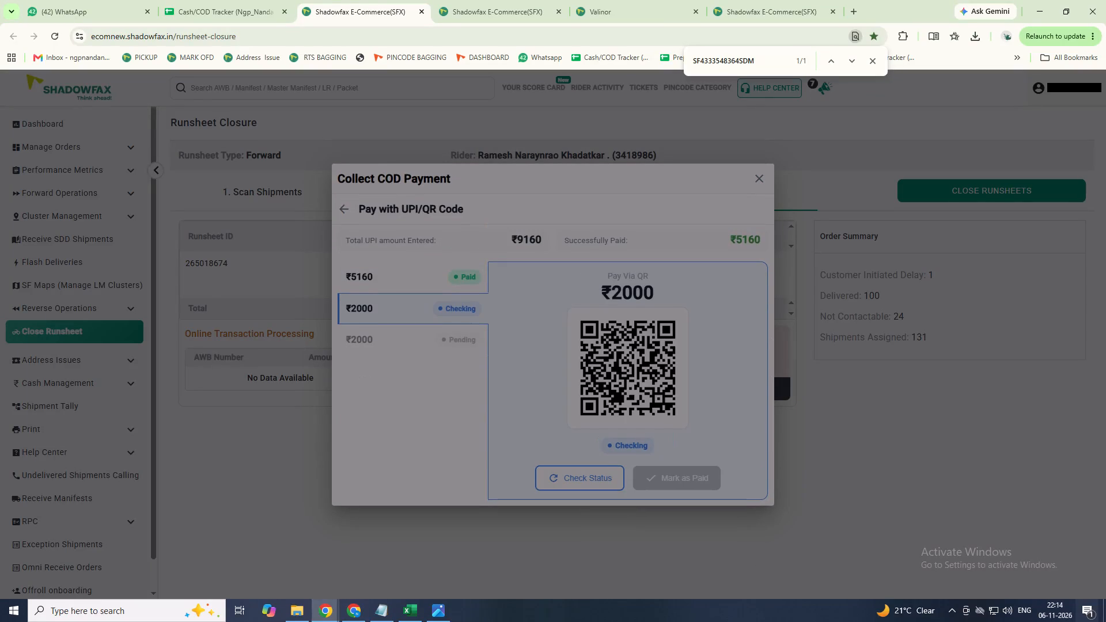
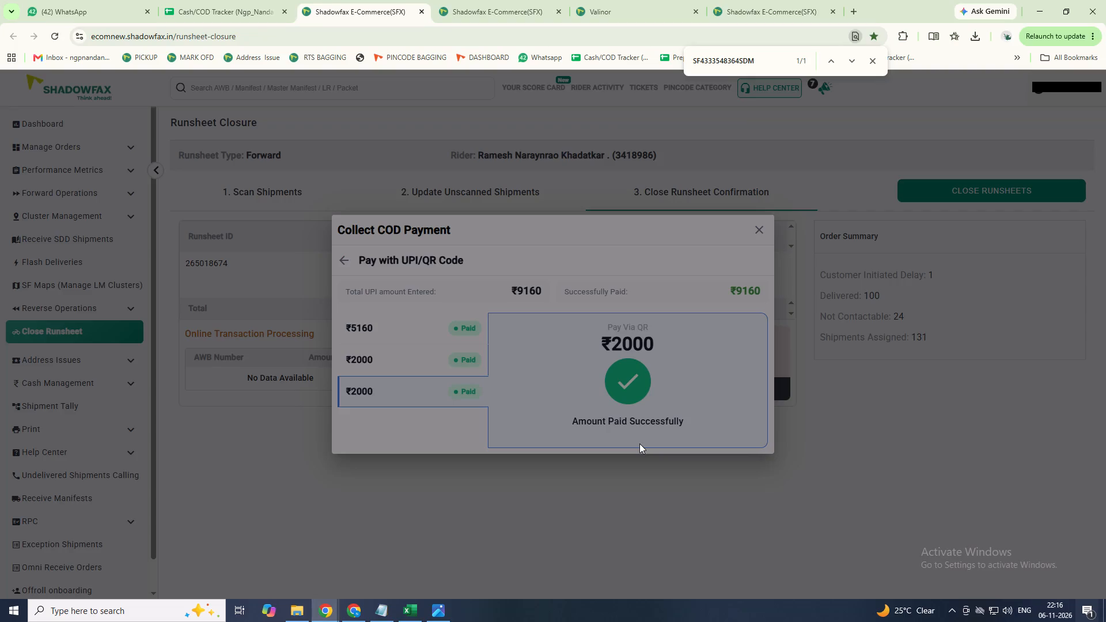
Record a cash-in-hand payment of ₹9986 in Khadatkar's COD payment collection and leave the collection dialog.
drag(766, 225, 753, 211)
click(760, 227)
click(726, 384)
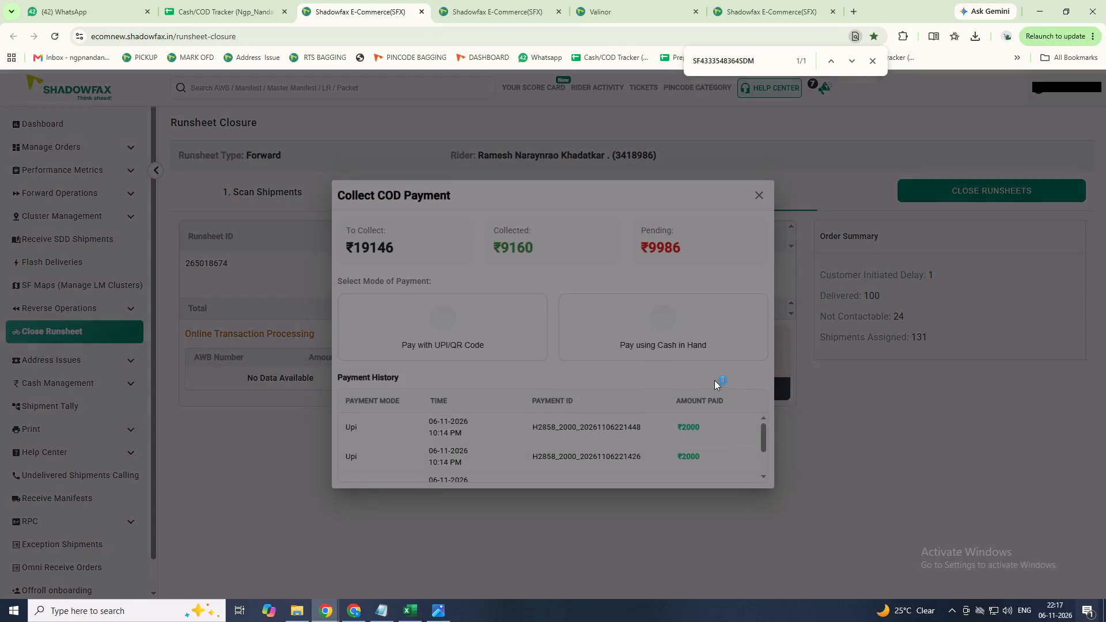
click(667, 310)
click(573, 398)
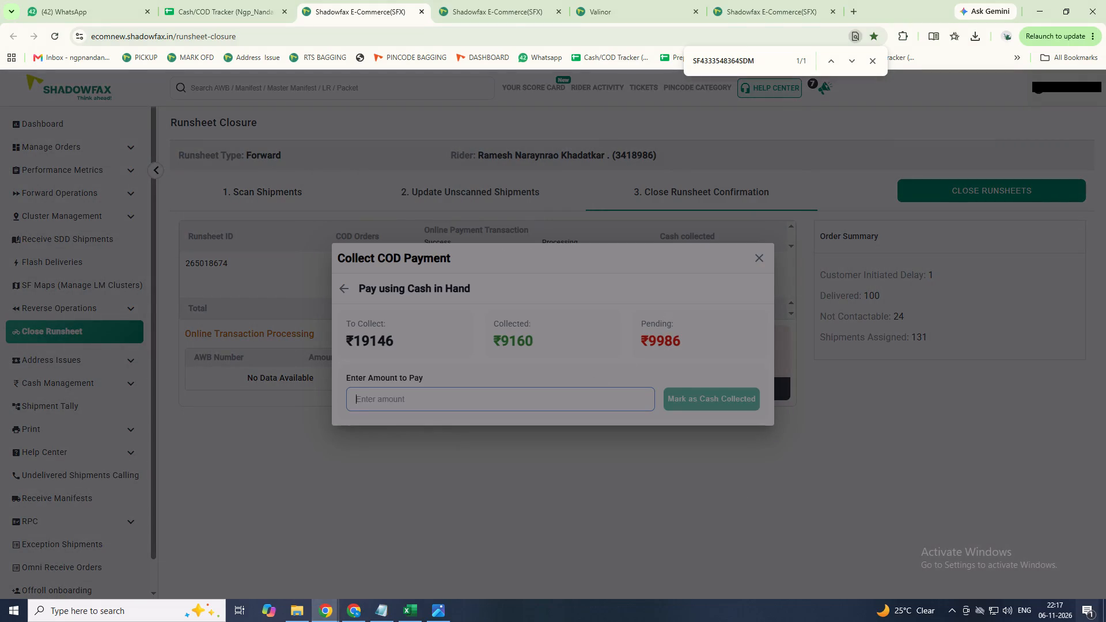
text(9986)
click(733, 396)
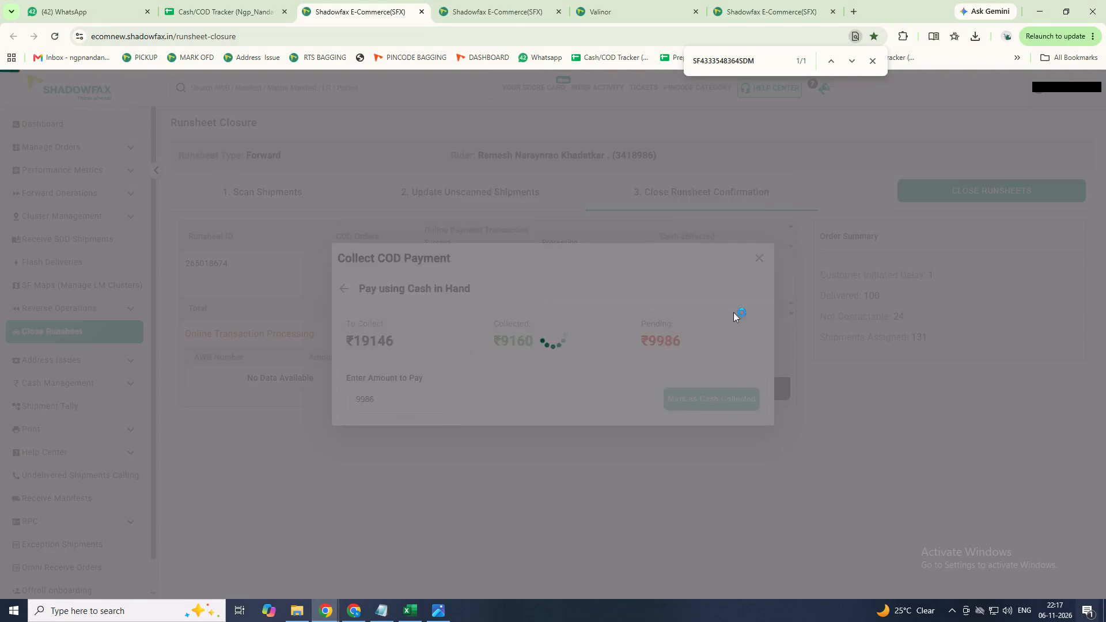
click(759, 192)
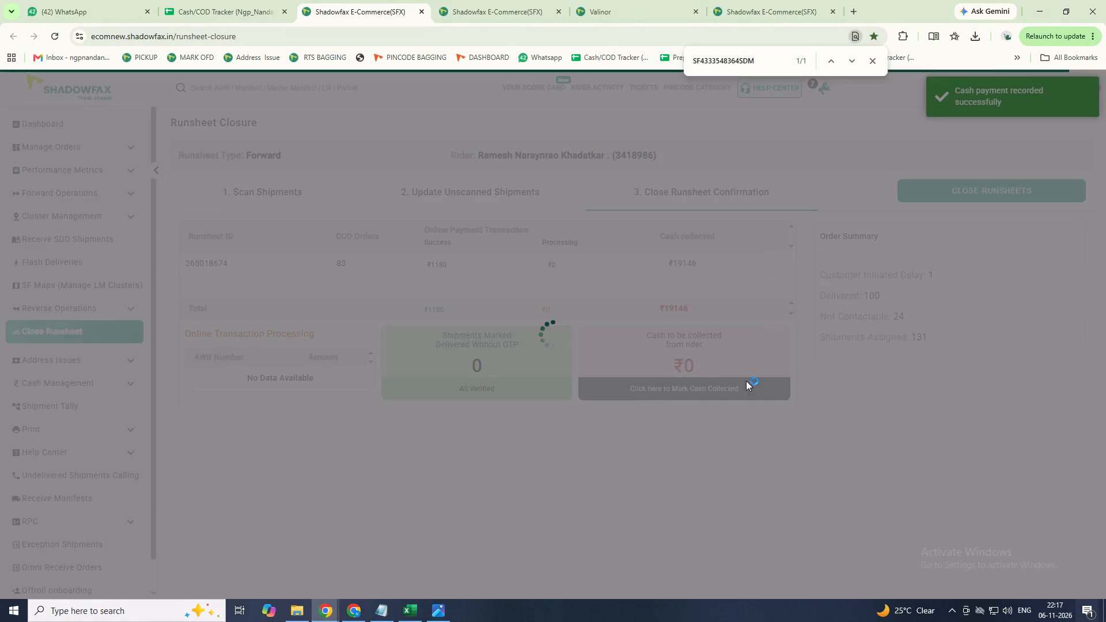
click(744, 392)
click(948, 186)
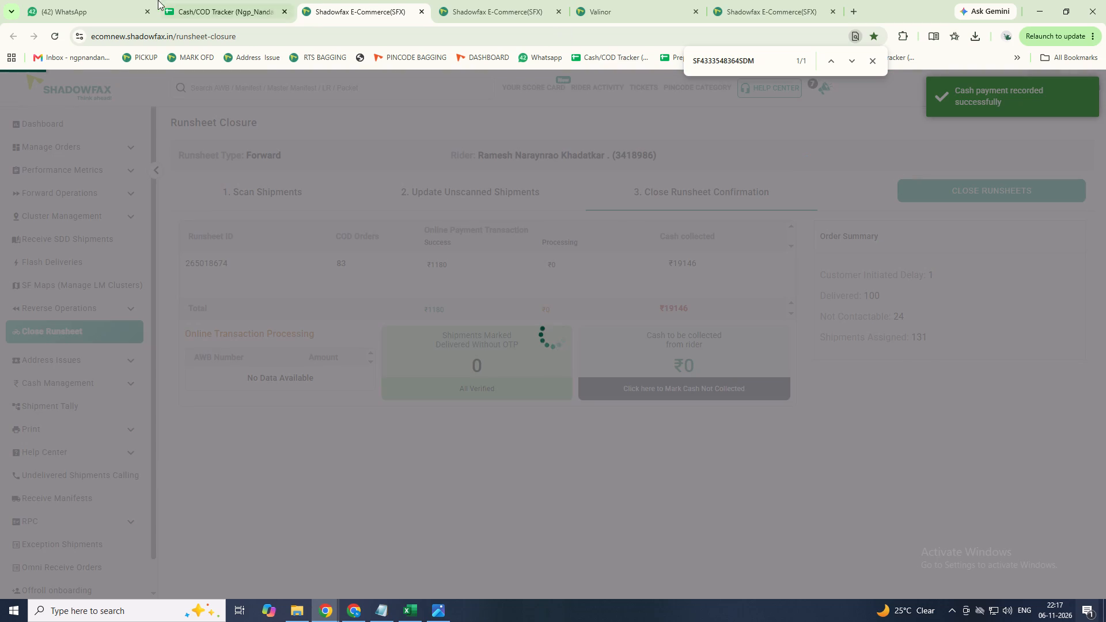
click(238, 13)
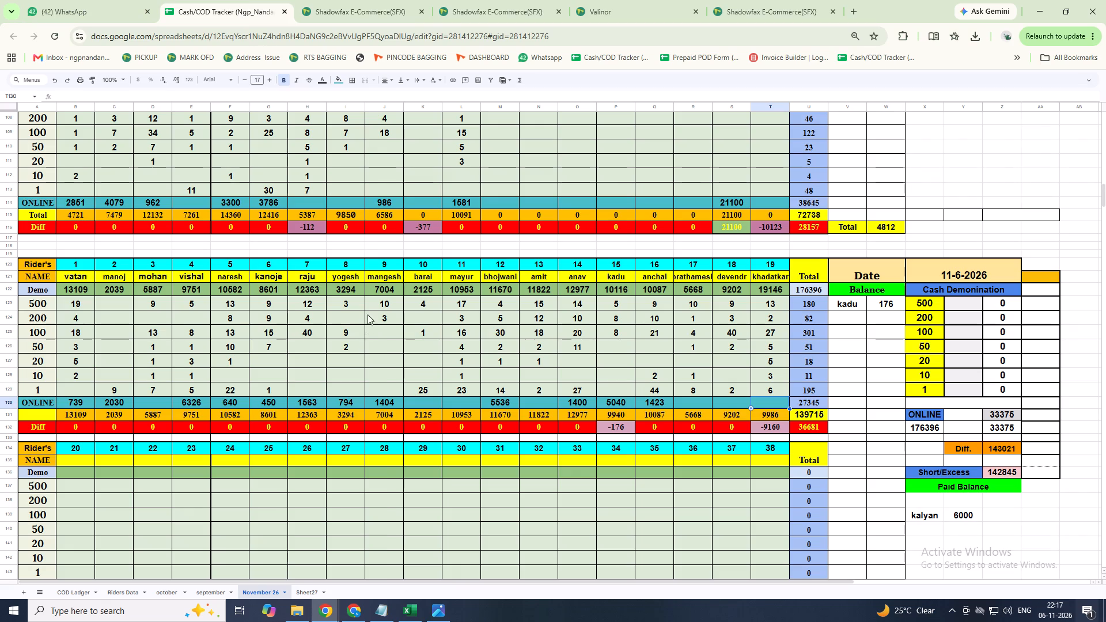
click(768, 400)
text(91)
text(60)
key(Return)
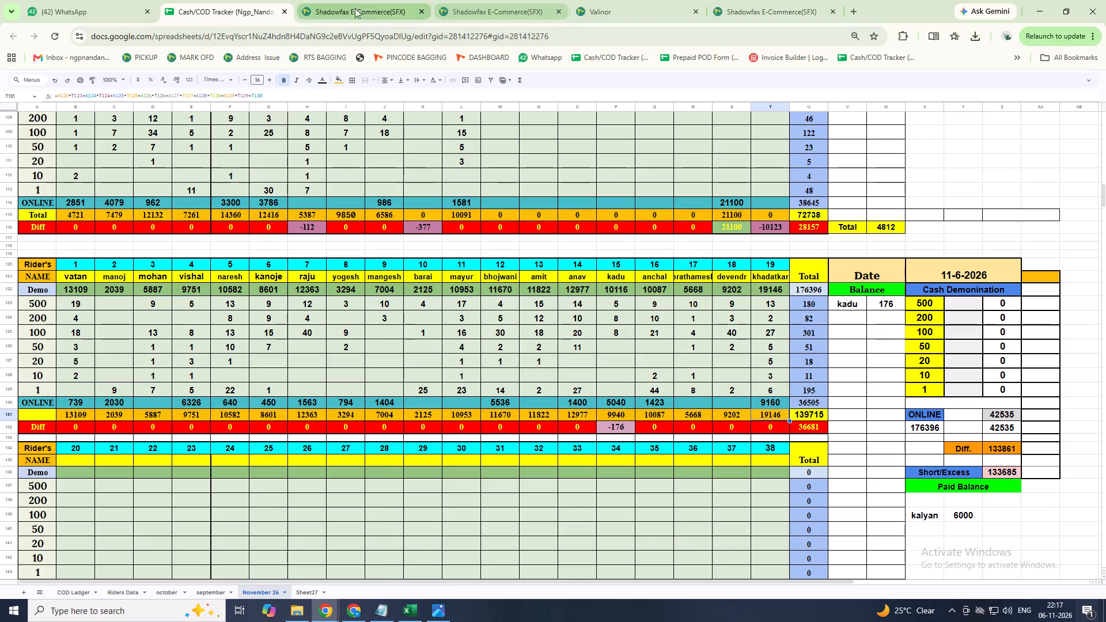
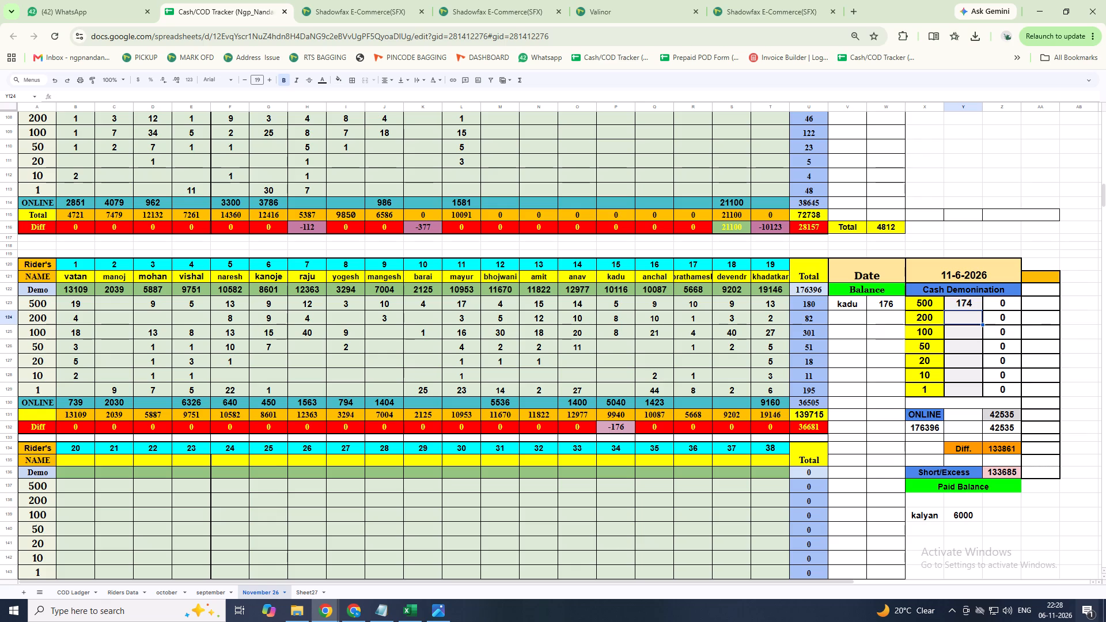
Fill the 11-6-2026 cash denomination counts: 78 for 200, 285 for 100, 48 for 50, 8 for 20 and 7 for 10.
text(78)
key(Return)
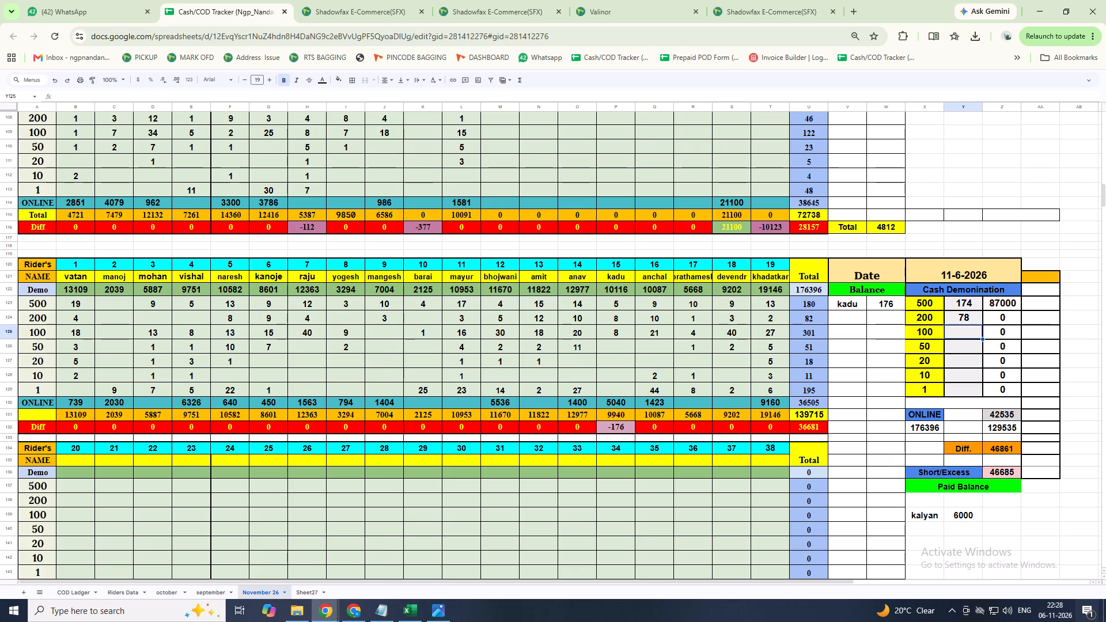
text(28)
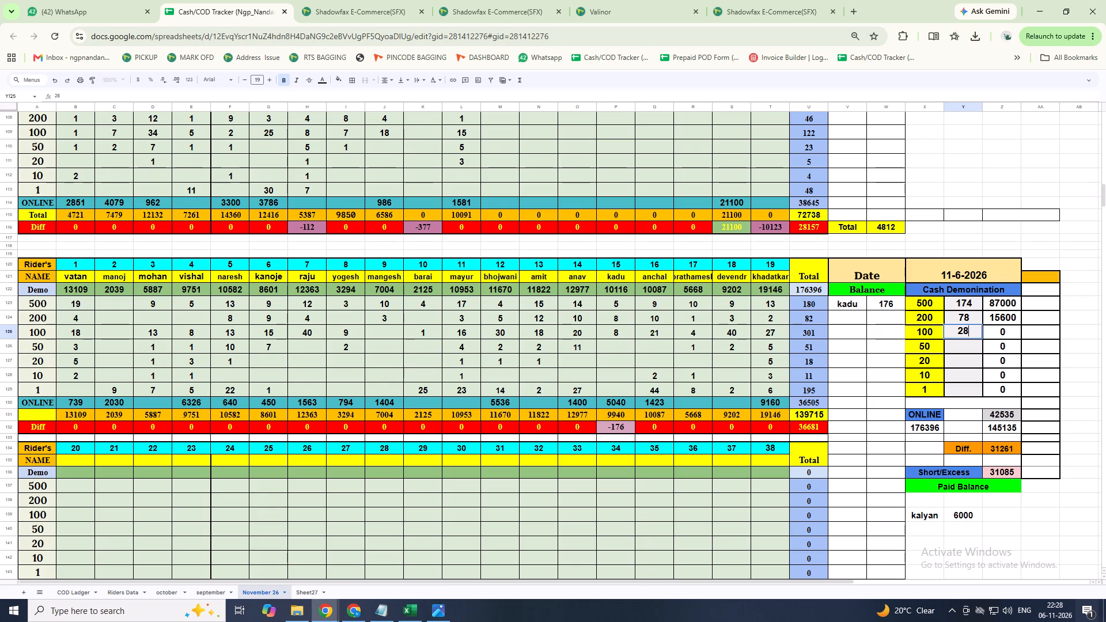
key(5)
key(Return)
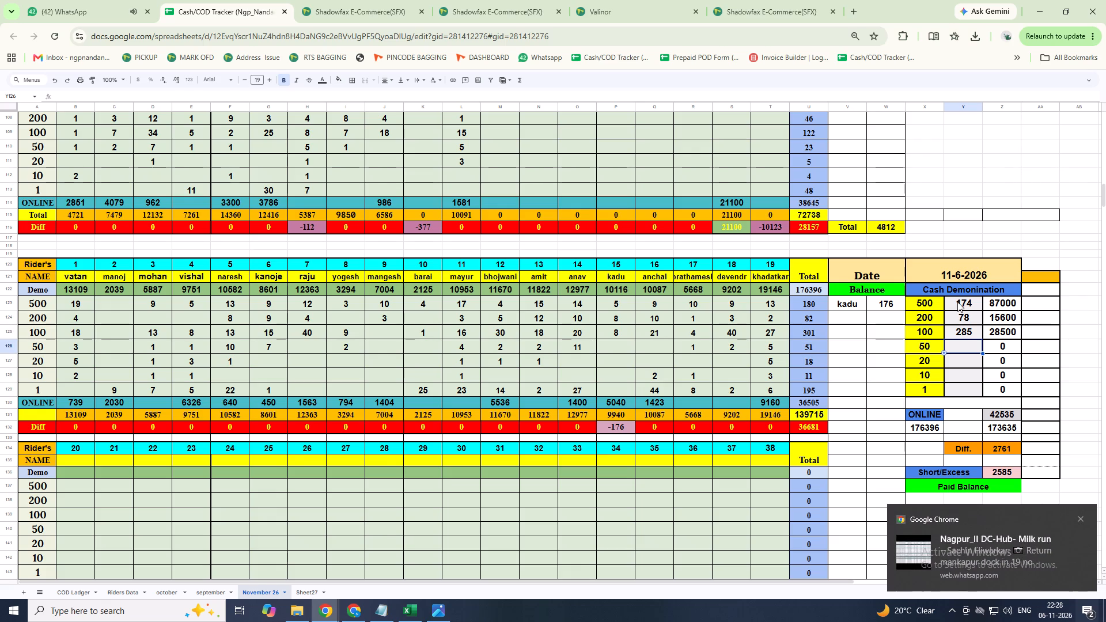
text(48)
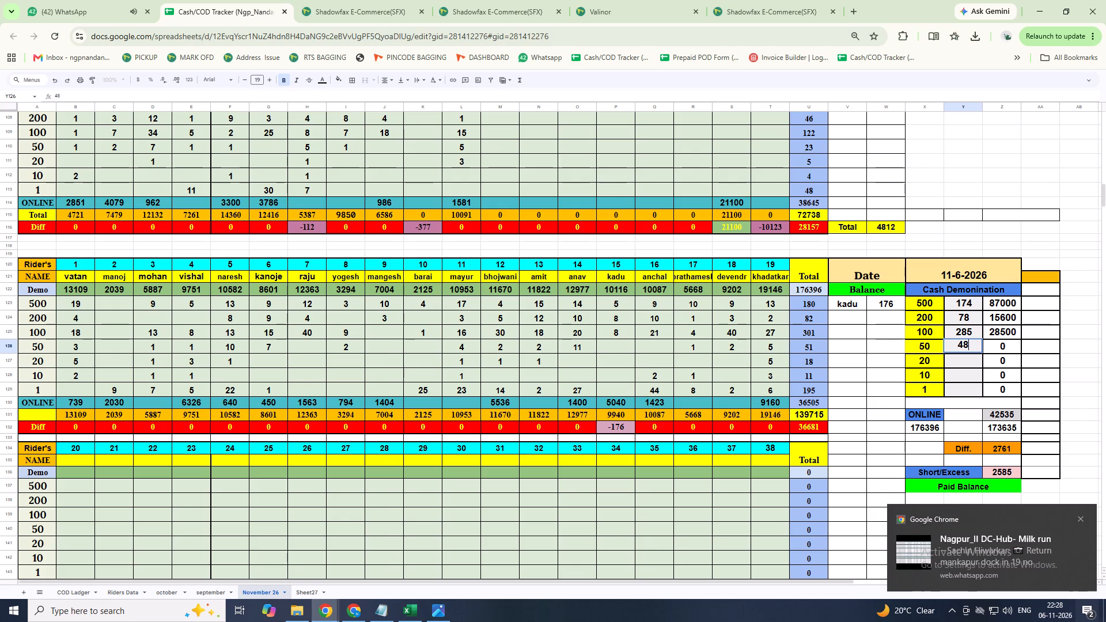
key(Return)
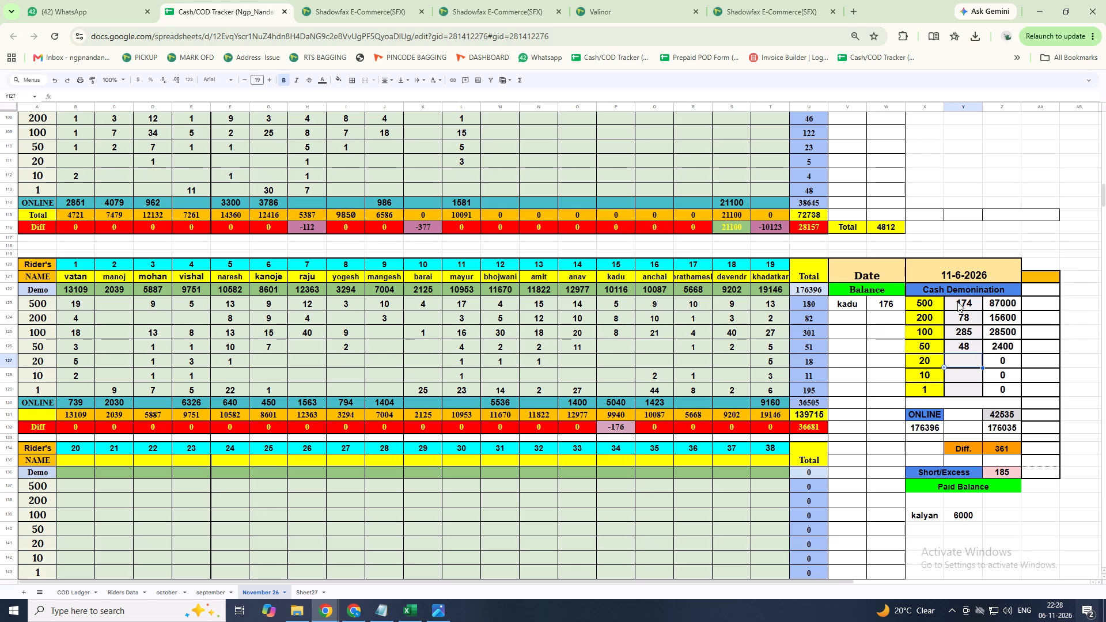
text(18)
key(BackSpace)
key(BackSpace)
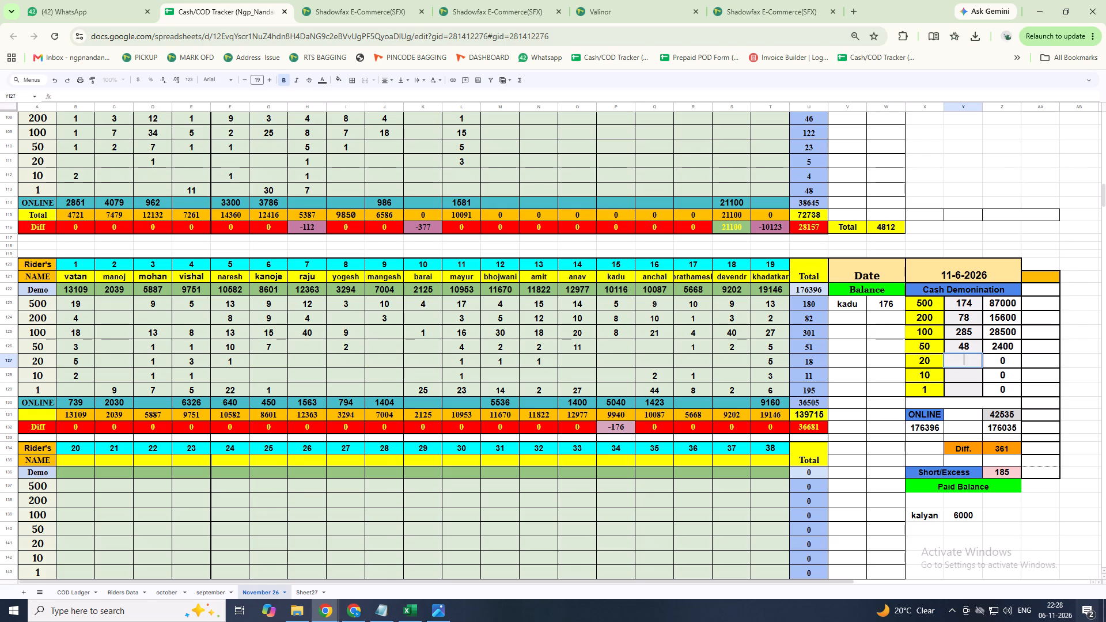
key(8)
key(Return)
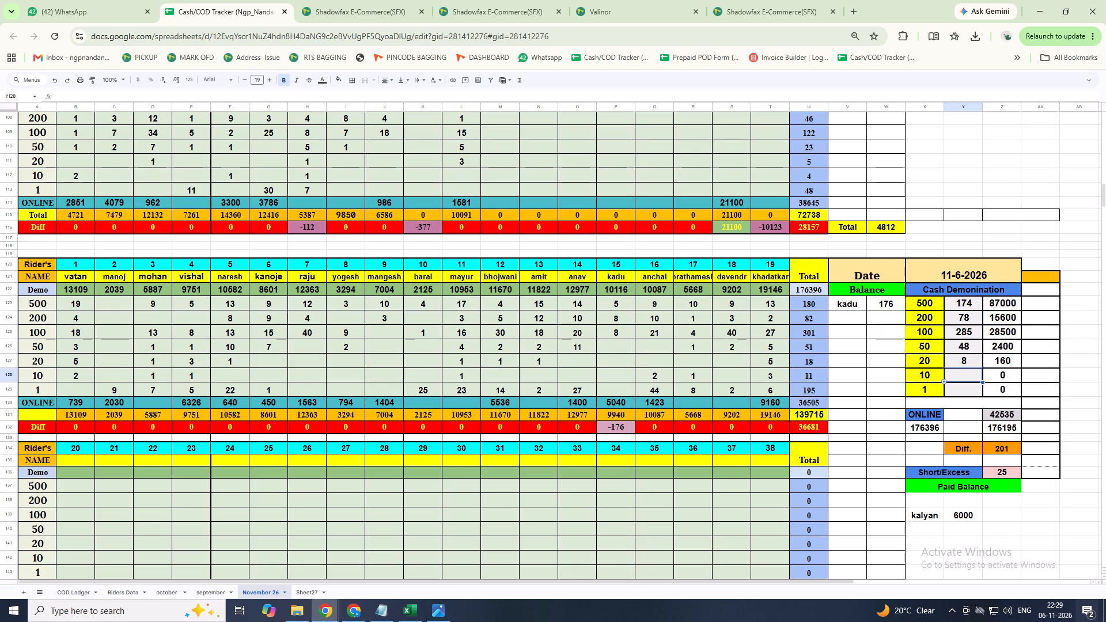
key(7)
key(Return)
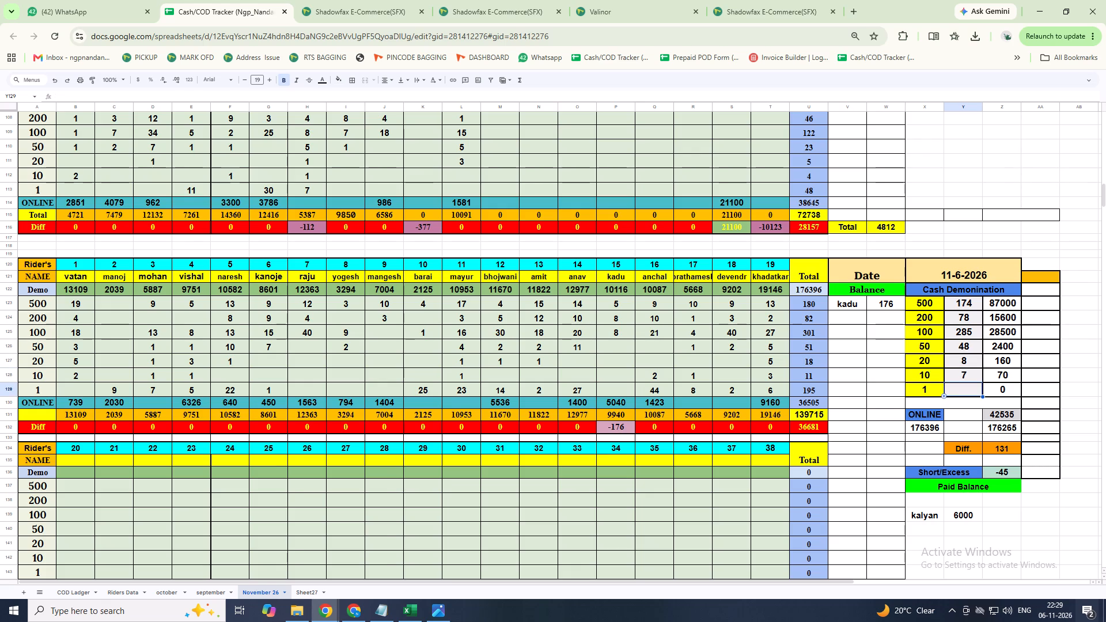
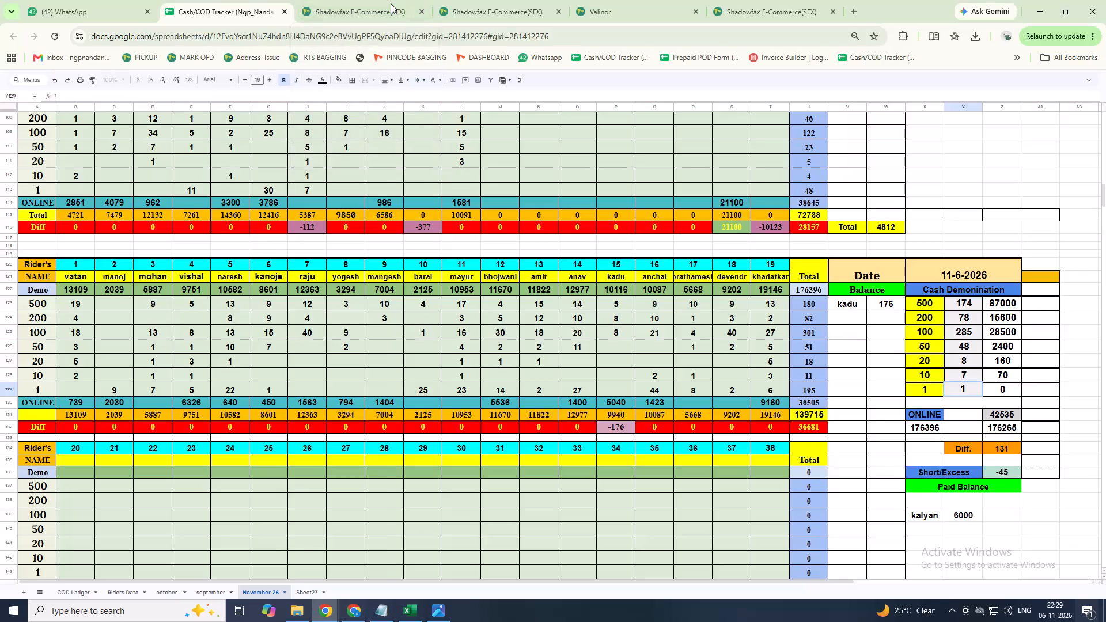
Complete the count for the 1 denomination as 16 in the 11-6-2026 cash denomination table.
key(6)
key(Return)
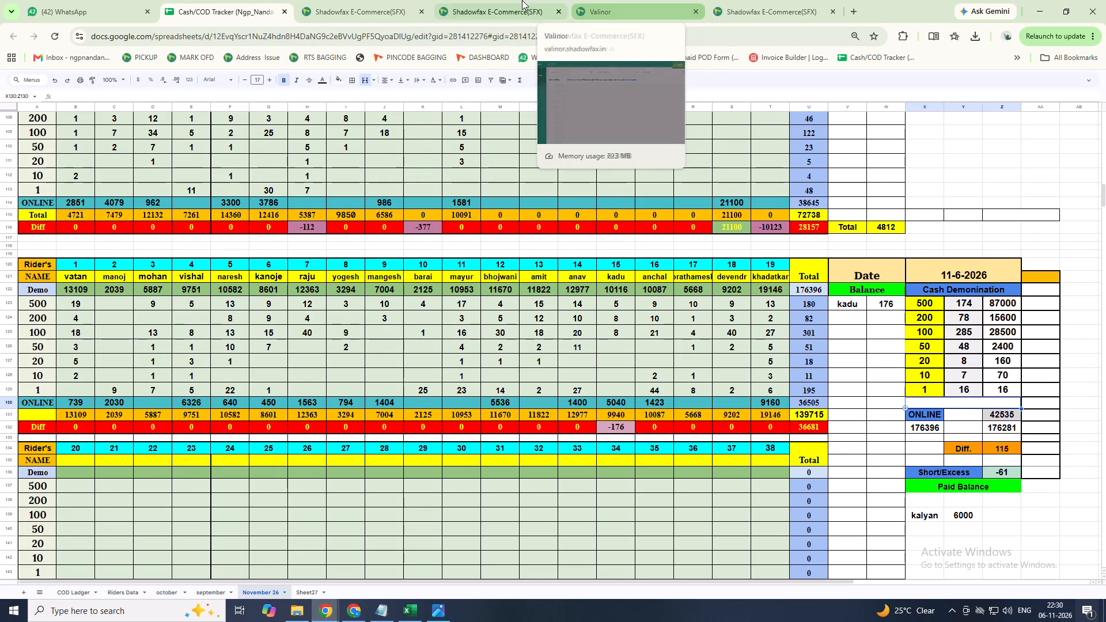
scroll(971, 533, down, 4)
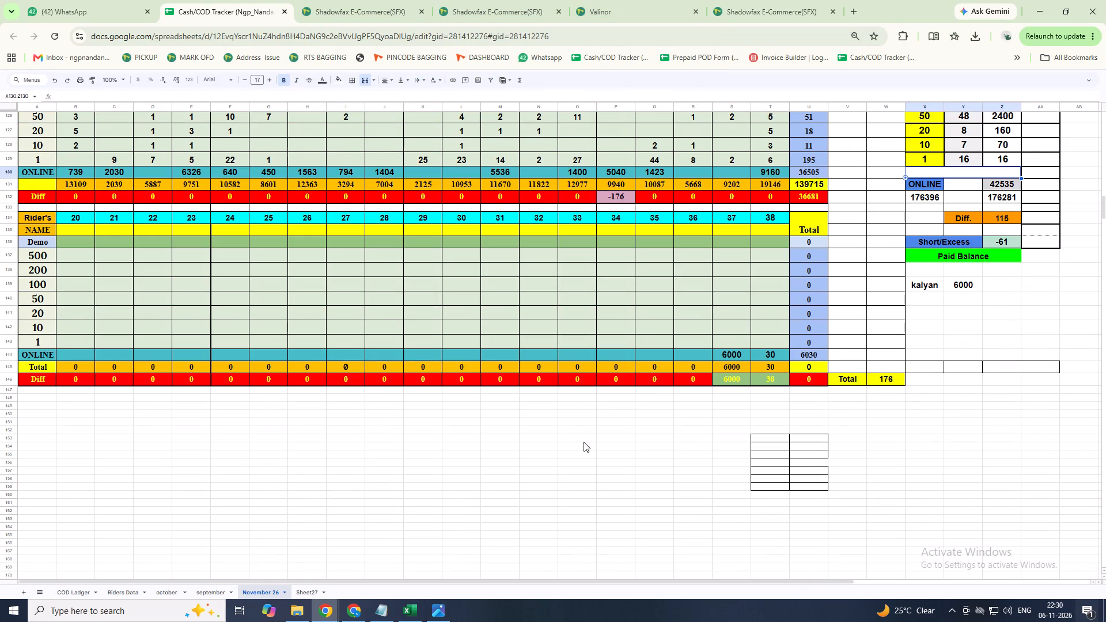
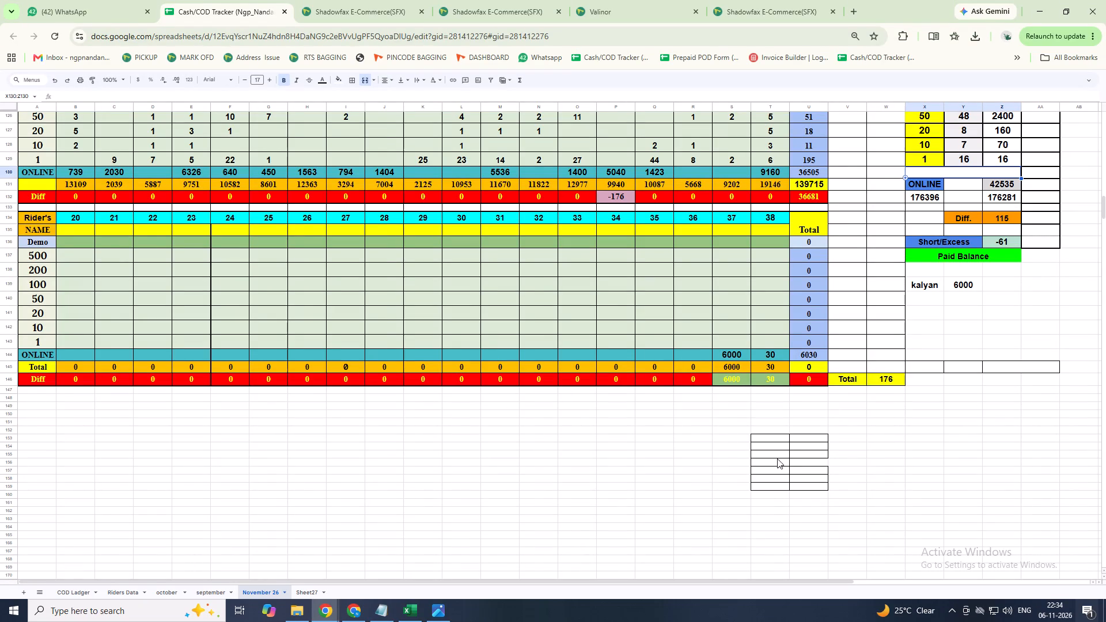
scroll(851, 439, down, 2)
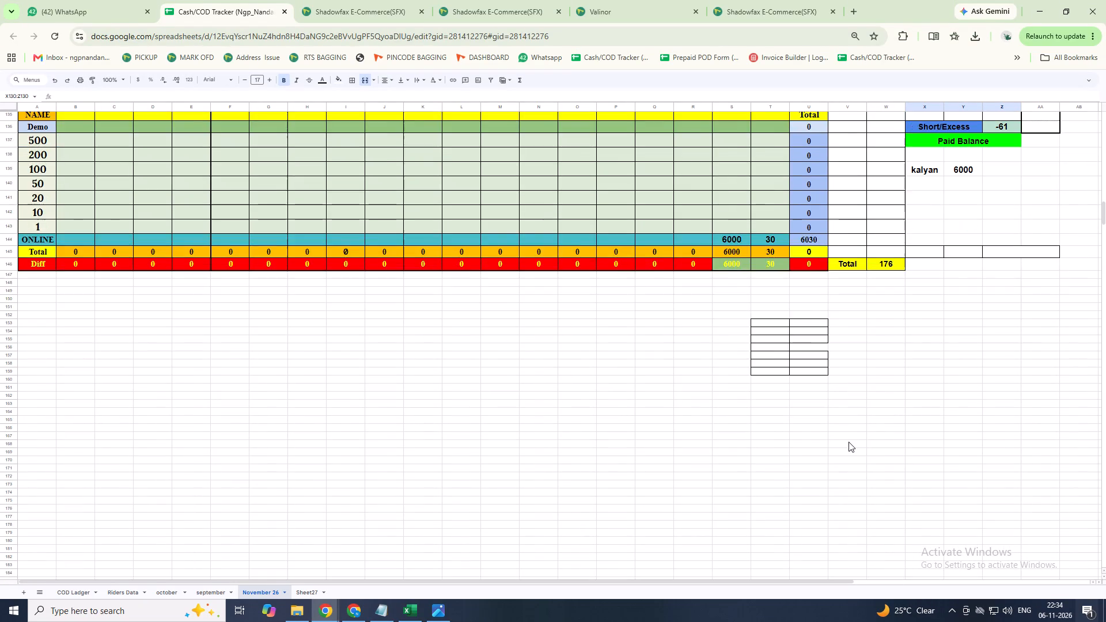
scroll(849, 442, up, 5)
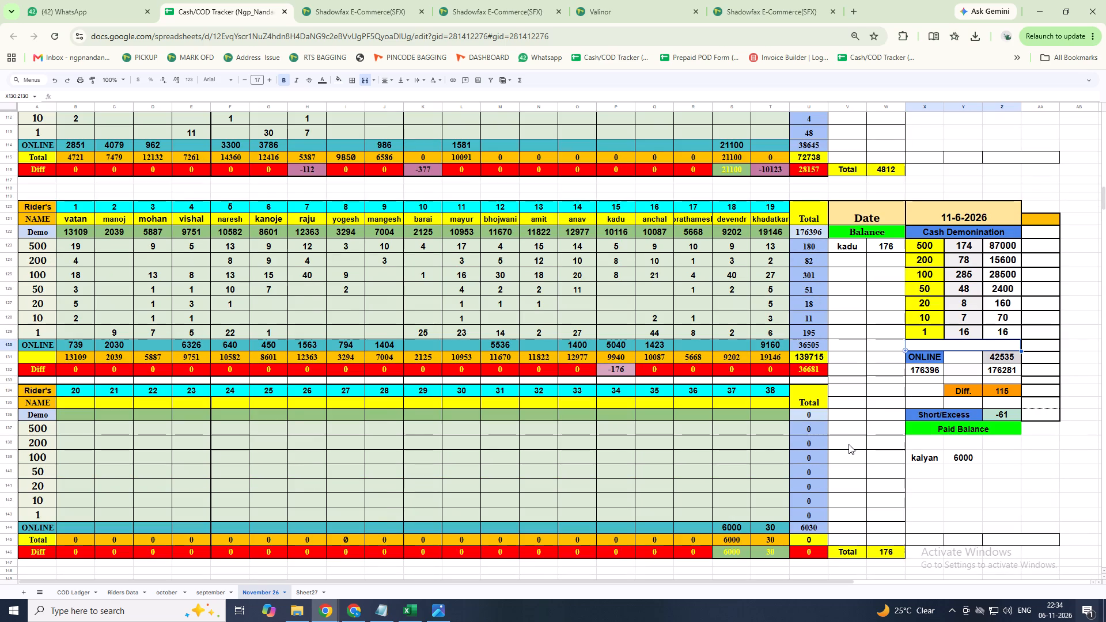
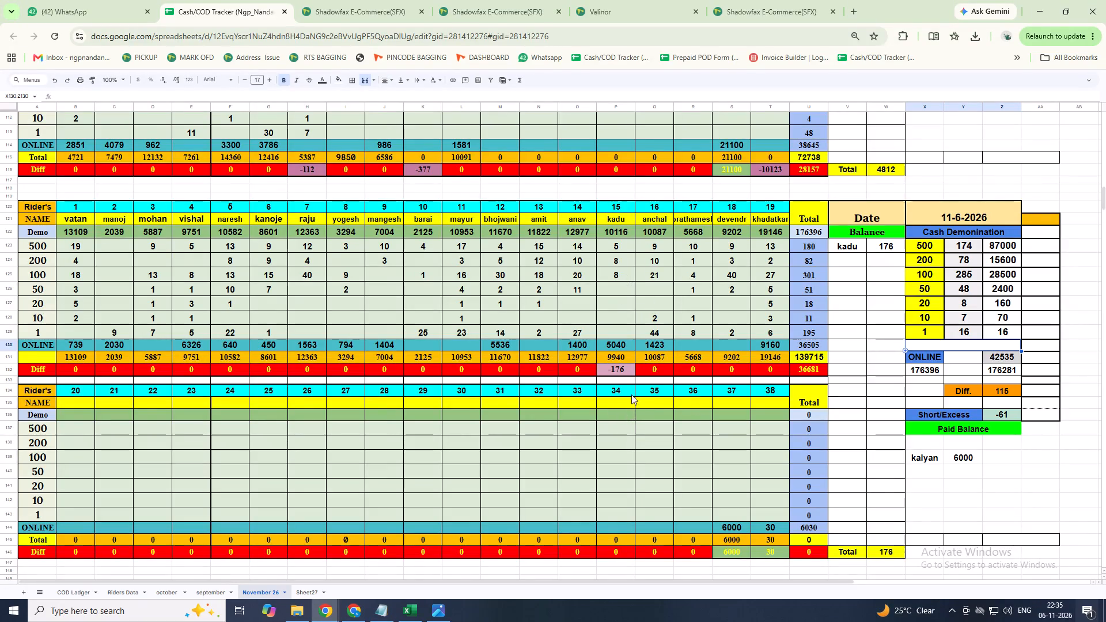
In Shadowfax Runsheet Closure, select rider Devendra for the Forward runsheet type and proceed to the close runsheet confirmation stage.
click(372, 3)
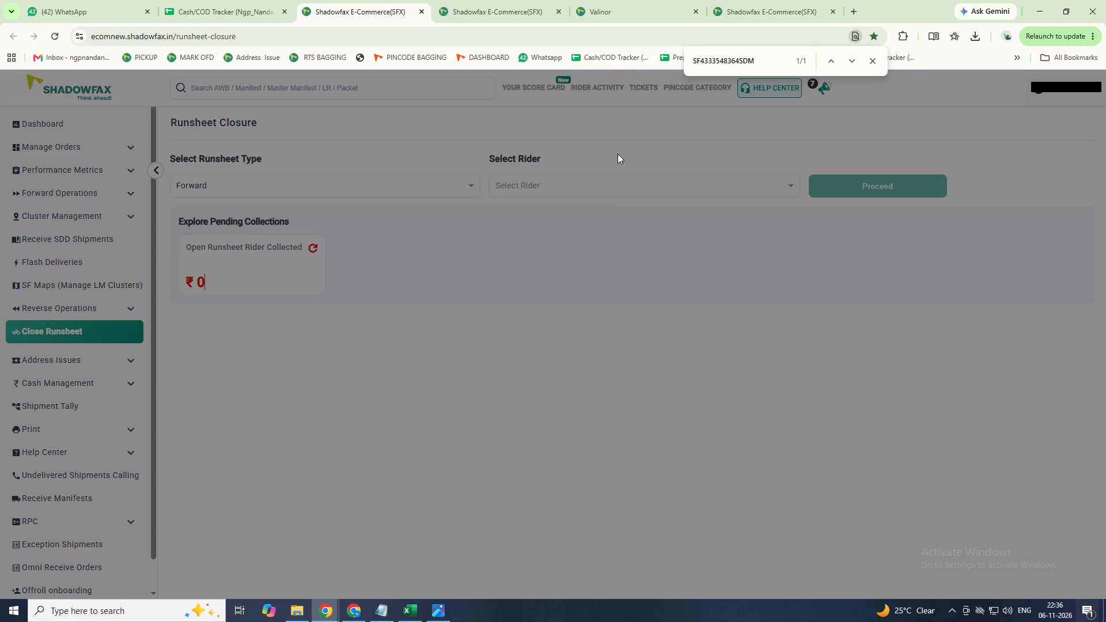
click(615, 188)
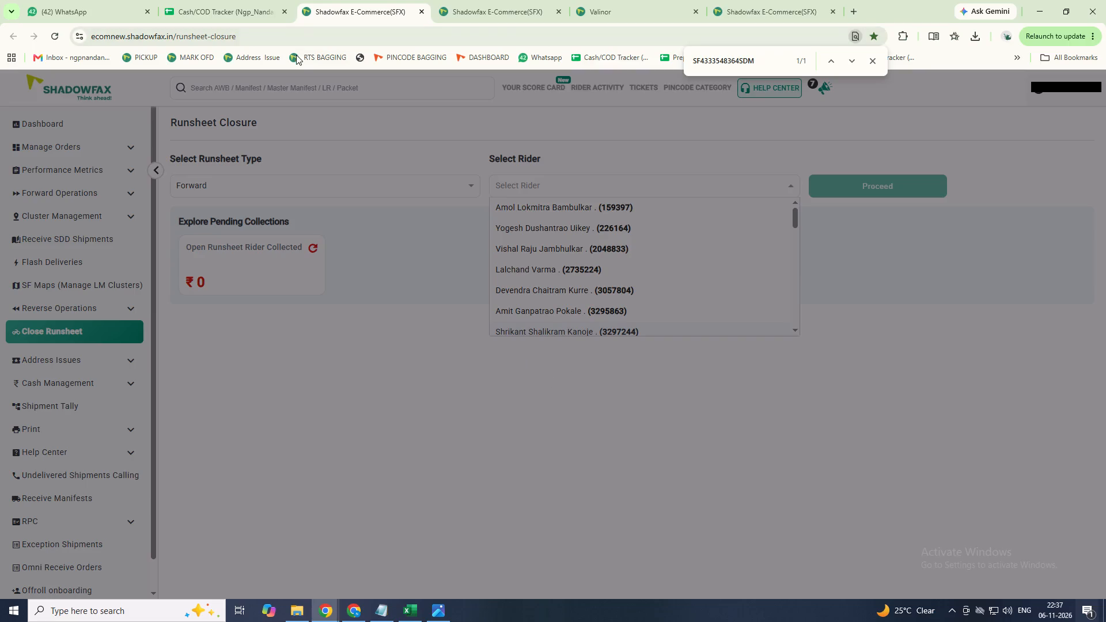
click(490, 3)
click(372, 4)
text(deve)
click(559, 197)
click(558, 204)
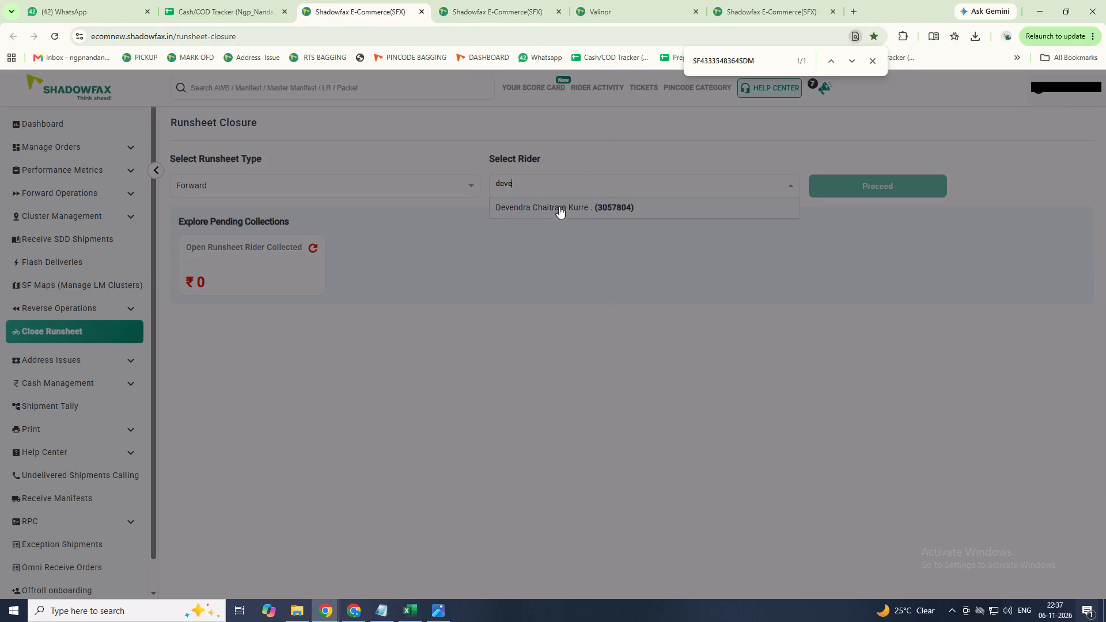
click(862, 181)
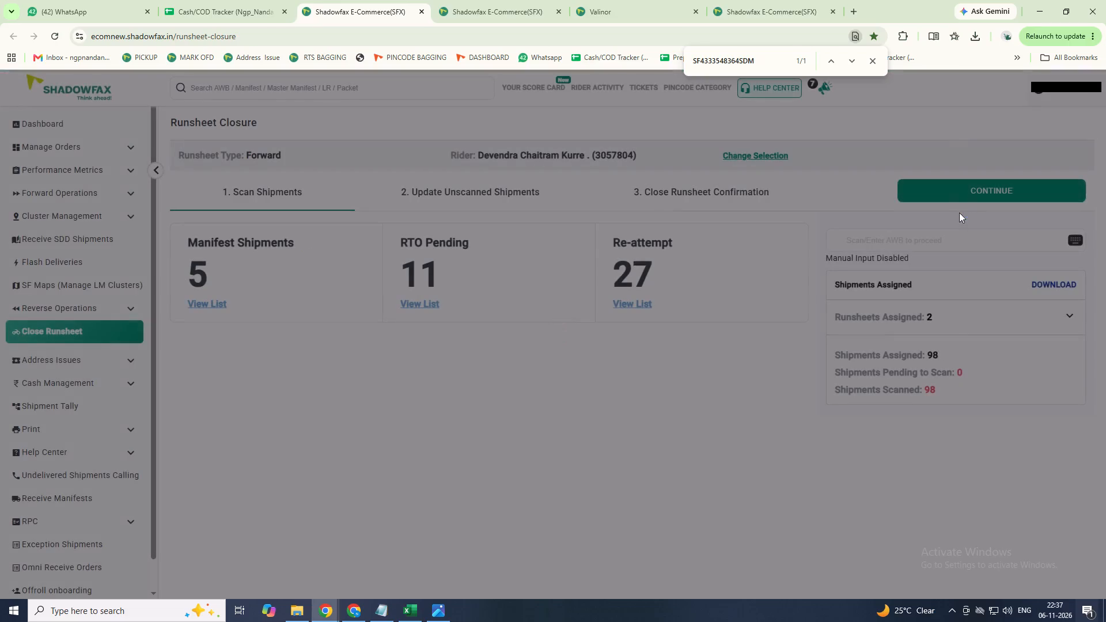
click(959, 191)
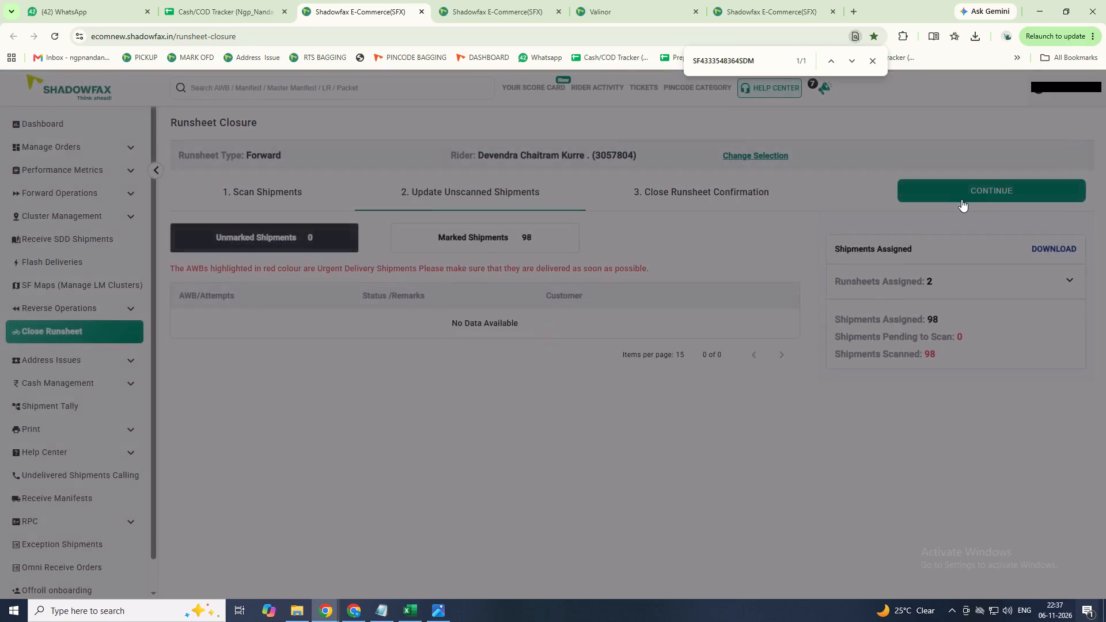
click(961, 196)
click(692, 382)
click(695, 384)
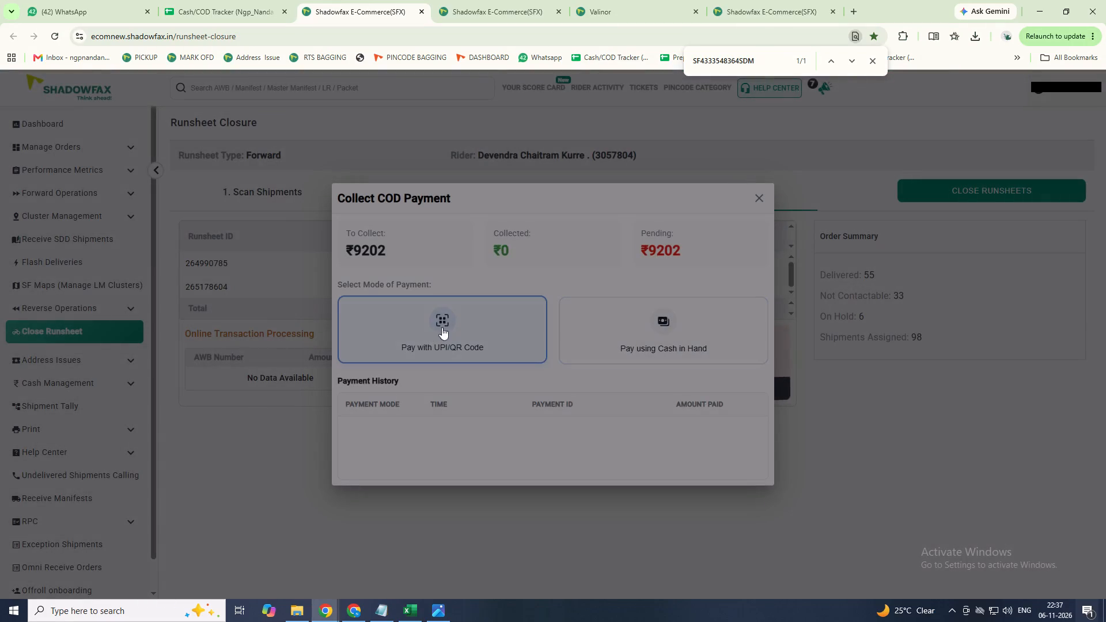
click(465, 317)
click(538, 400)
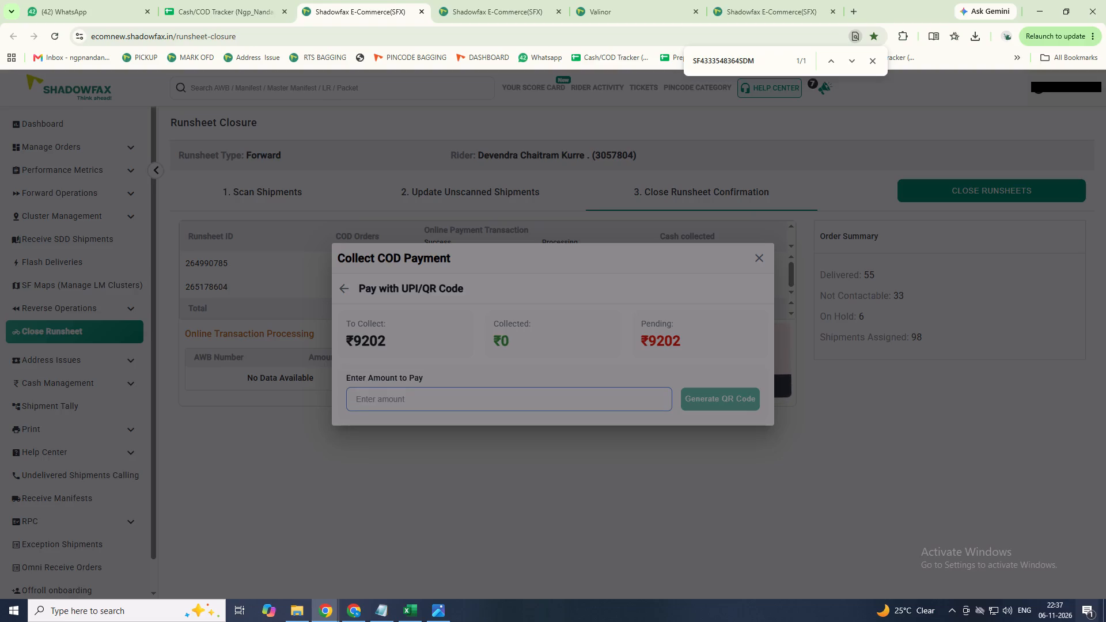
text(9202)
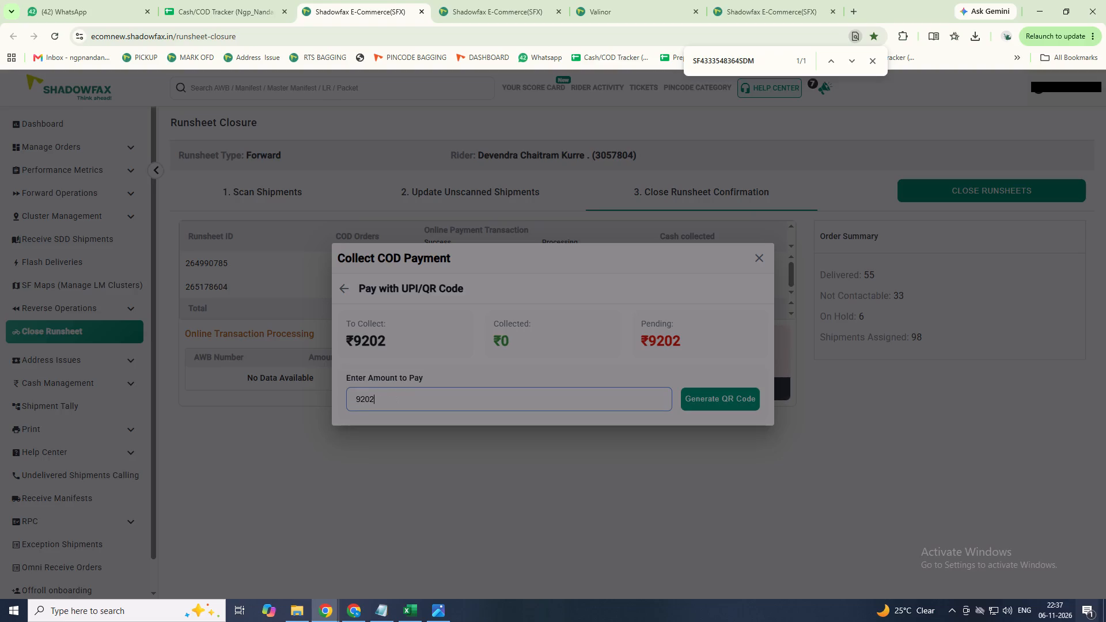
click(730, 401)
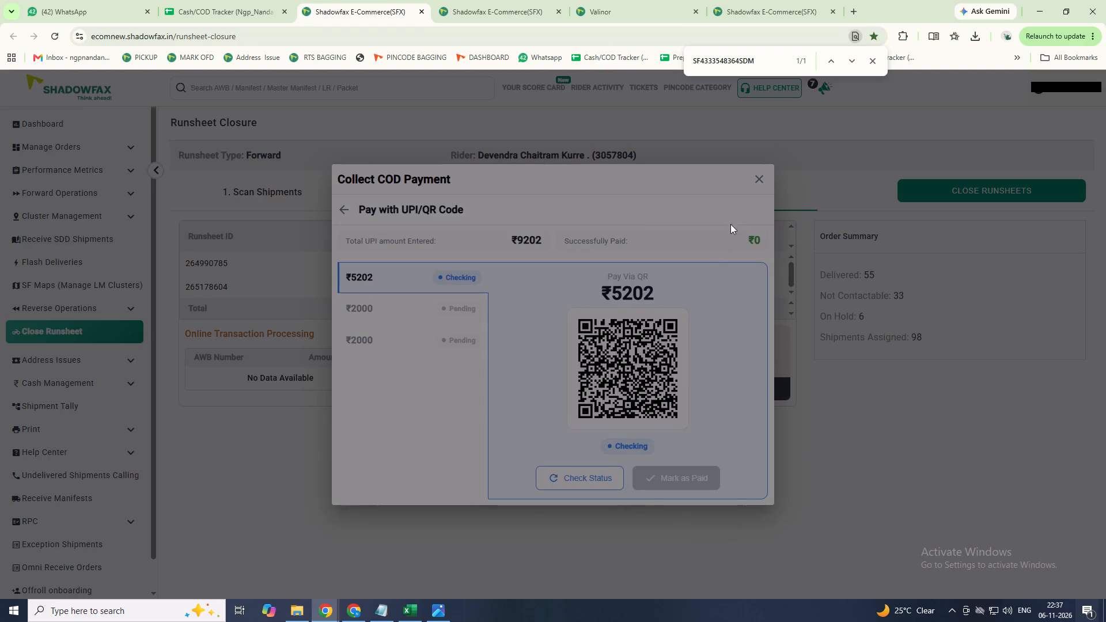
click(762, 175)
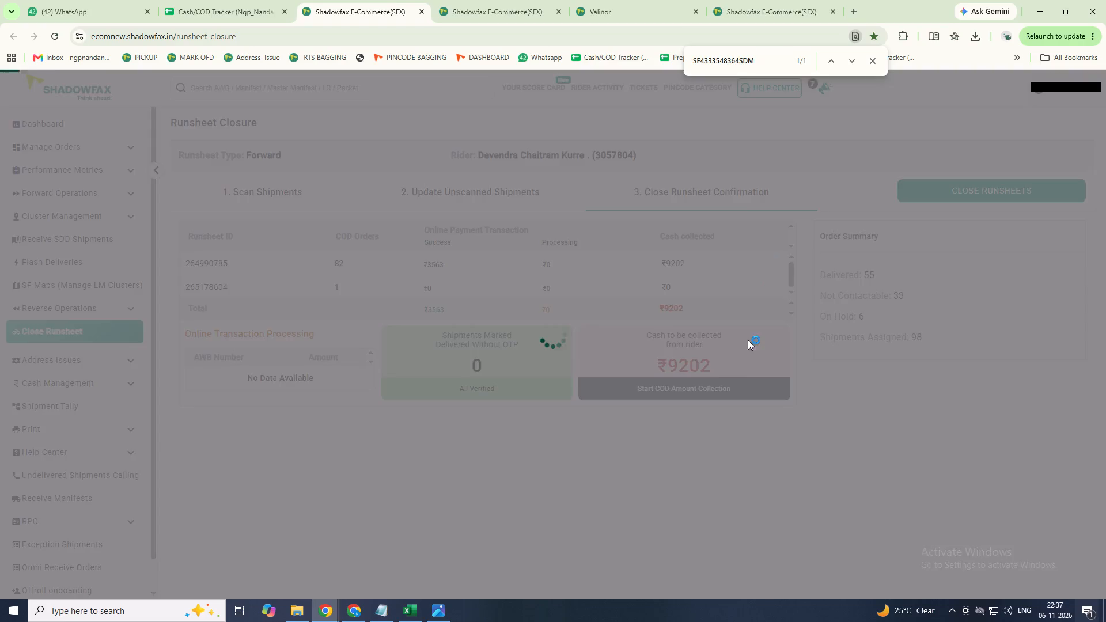
Record a COD payment of 9202 as cash in hand for Devendra's runsheets.
double_click(704, 388)
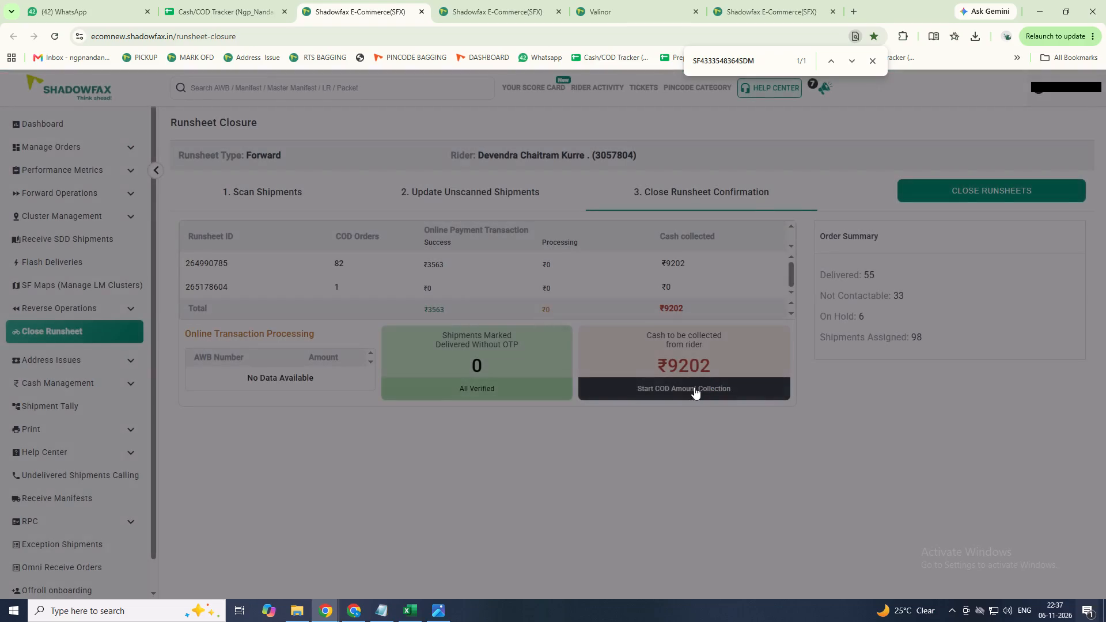
click(656, 380)
click(682, 326)
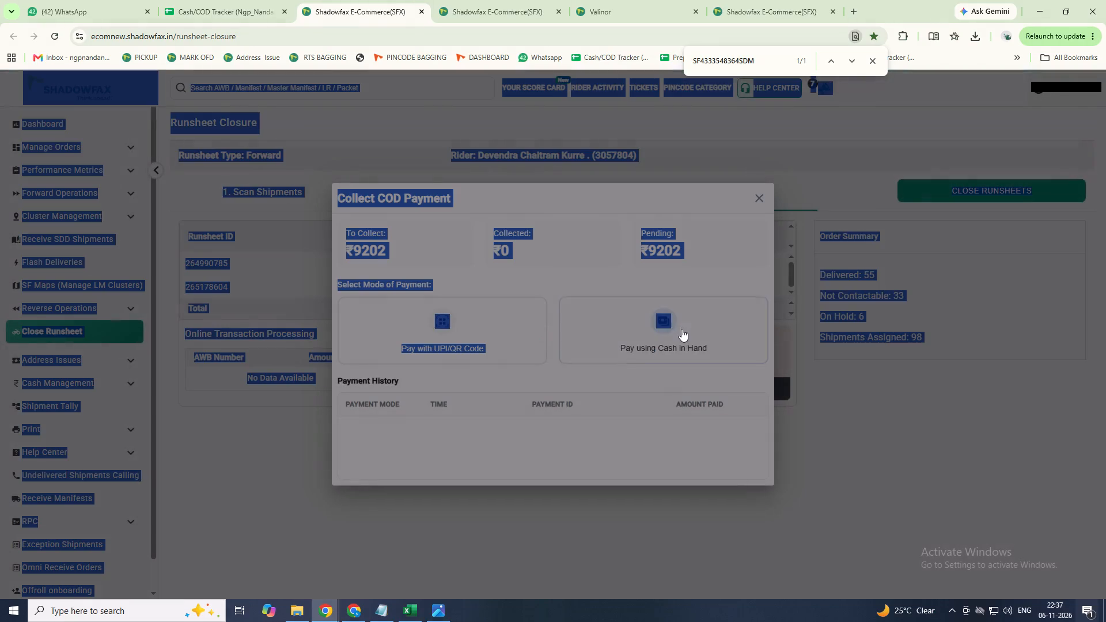
click(482, 433)
click(714, 314)
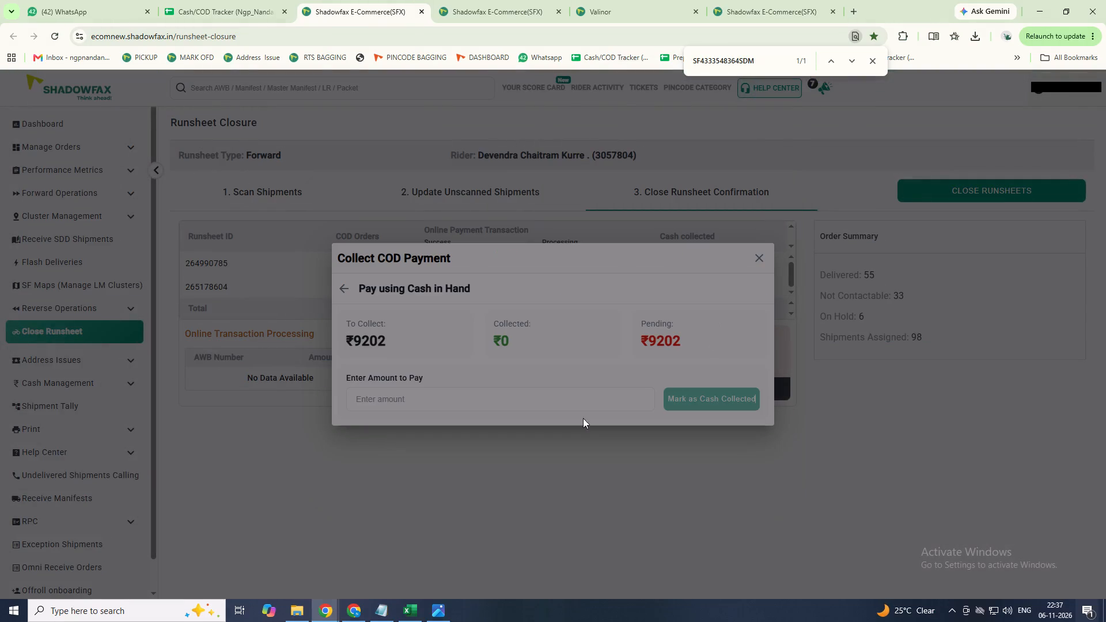
click(584, 397)
text(9202)
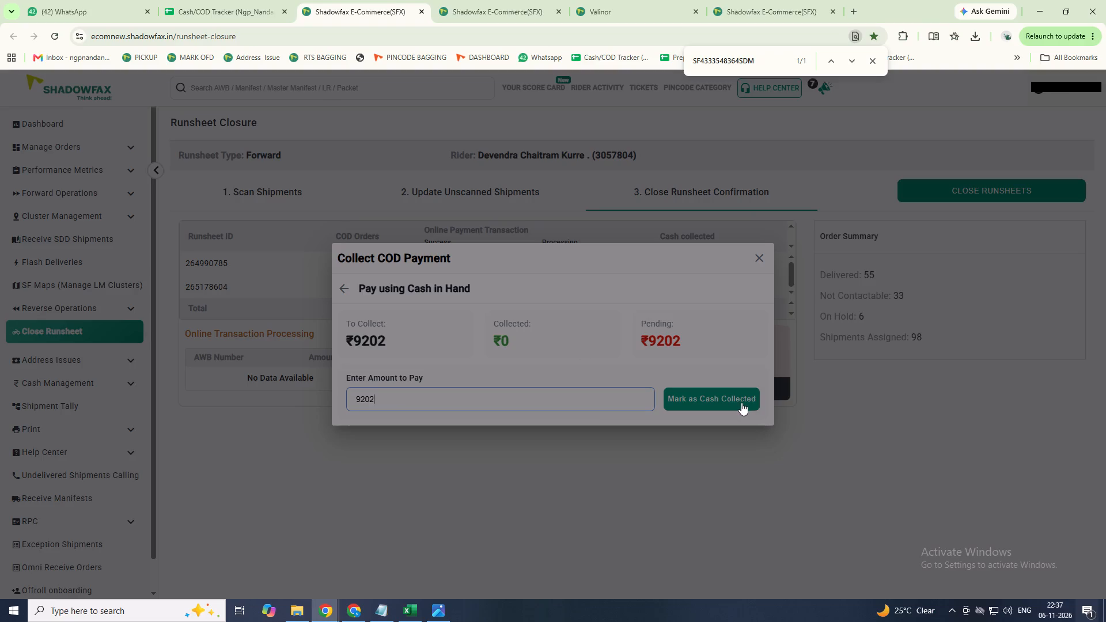
click(740, 402)
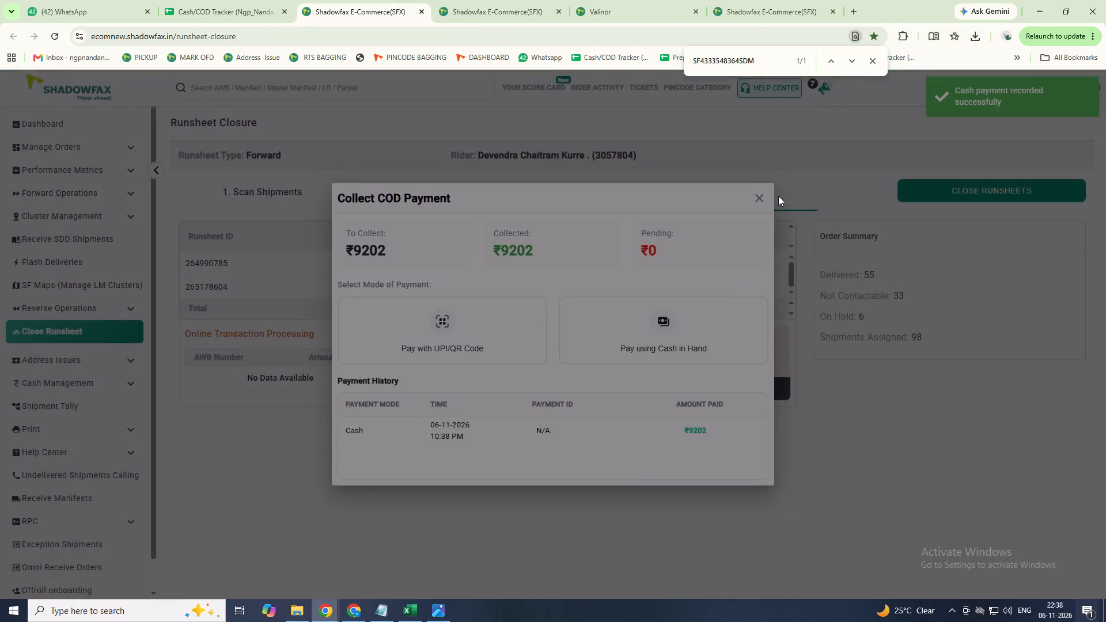
click(763, 195)
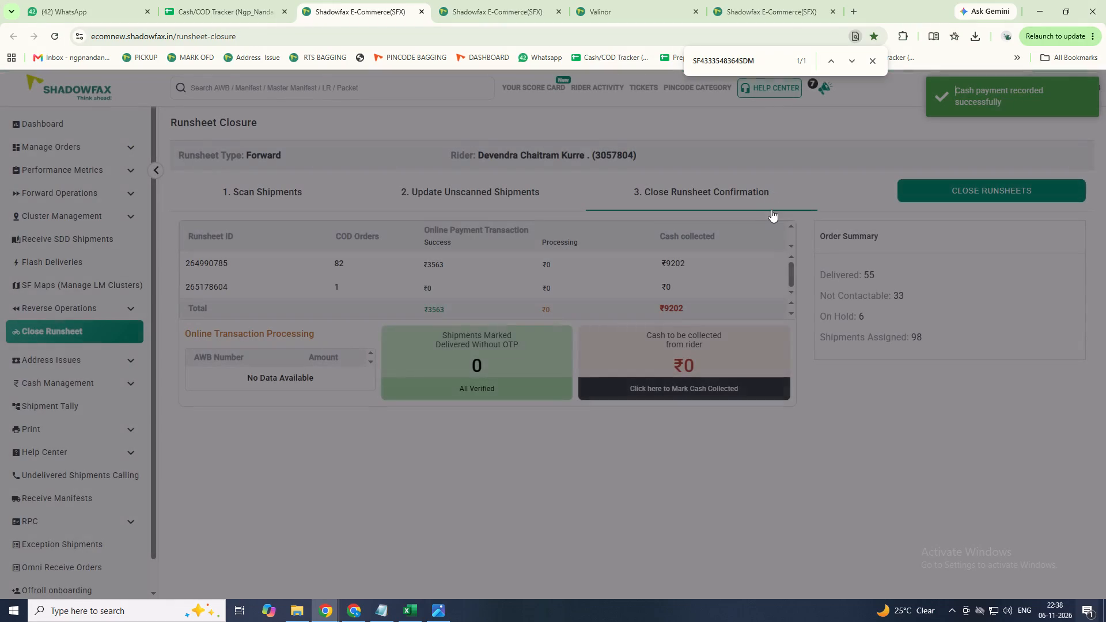
Mark the cash as collected from Devendra and close the rider's runsheets.
click(623, 392)
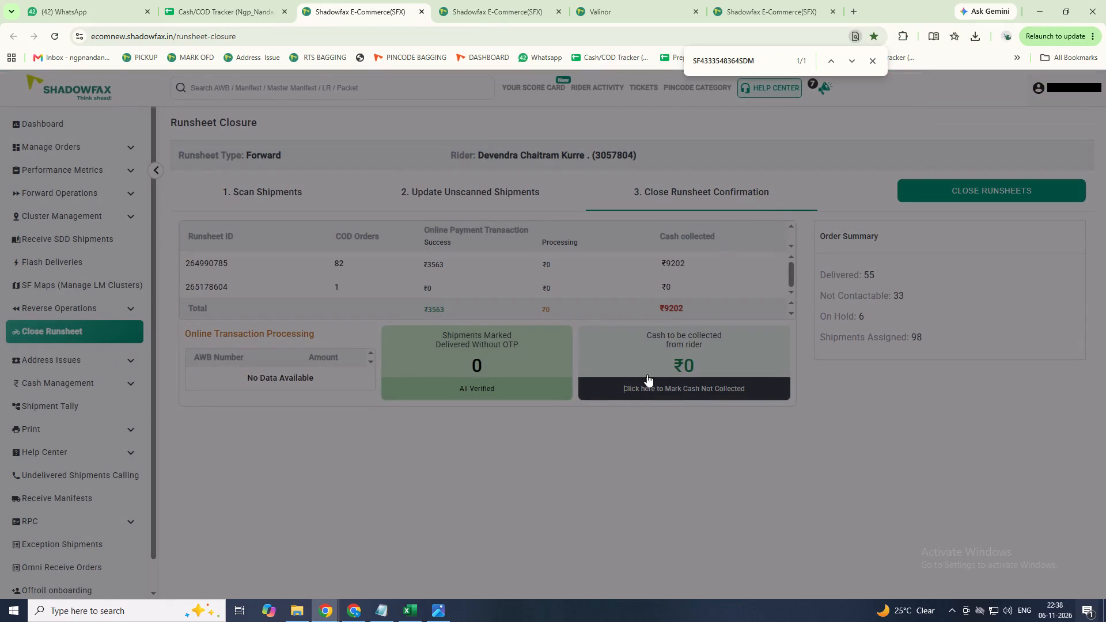
click(923, 189)
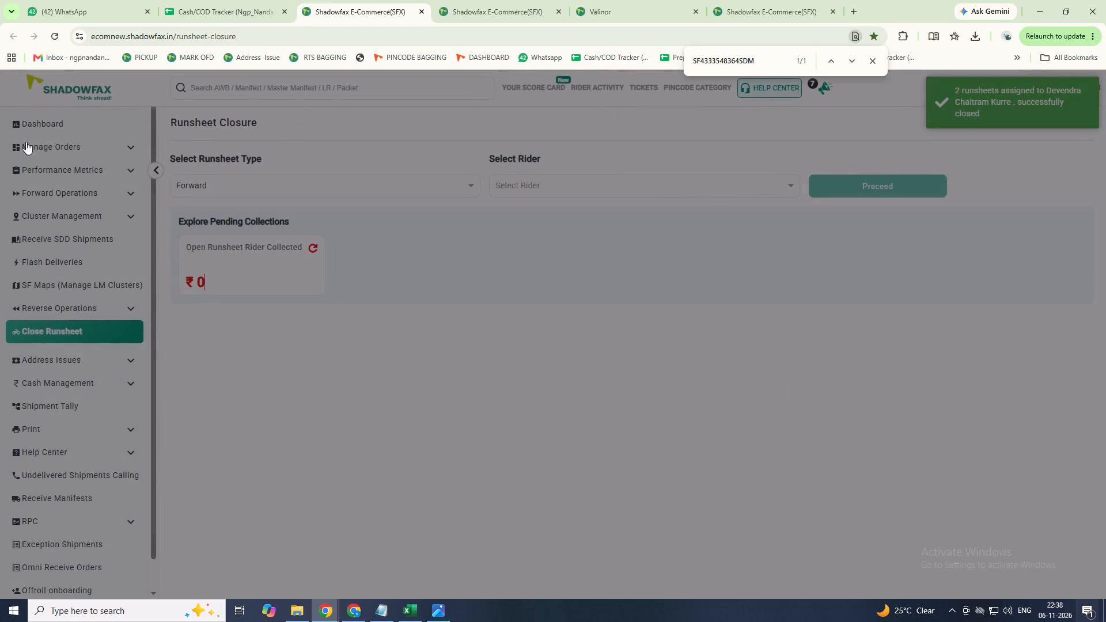
Open the hub dashboard and dismiss the Best Hub Decoration Contest announcement.
click(50, 116)
click(79, 122)
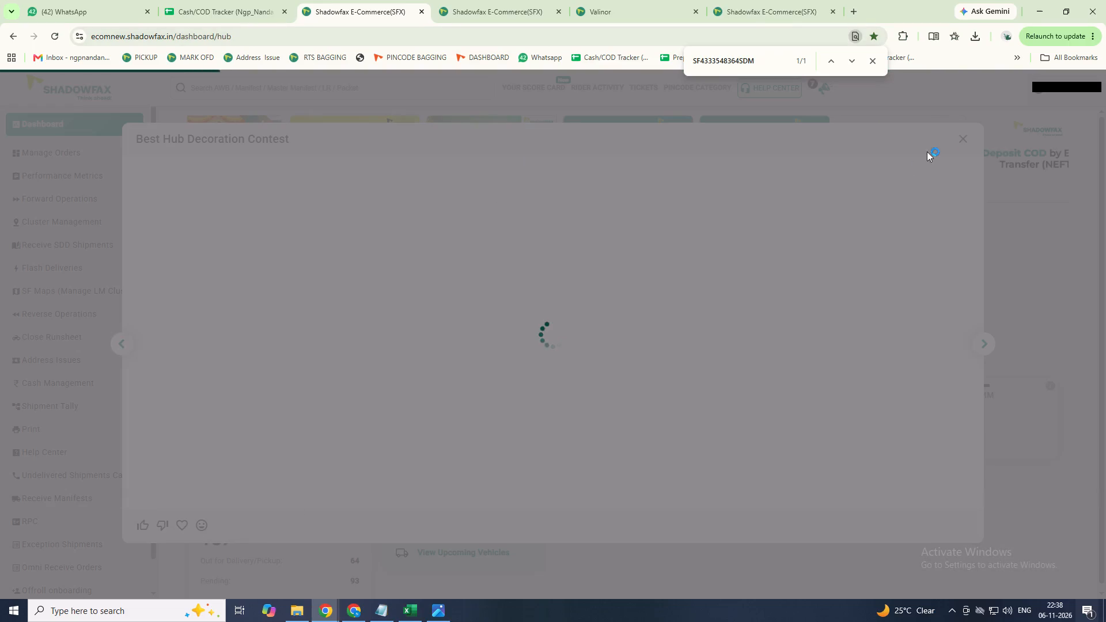
click(964, 138)
click(966, 138)
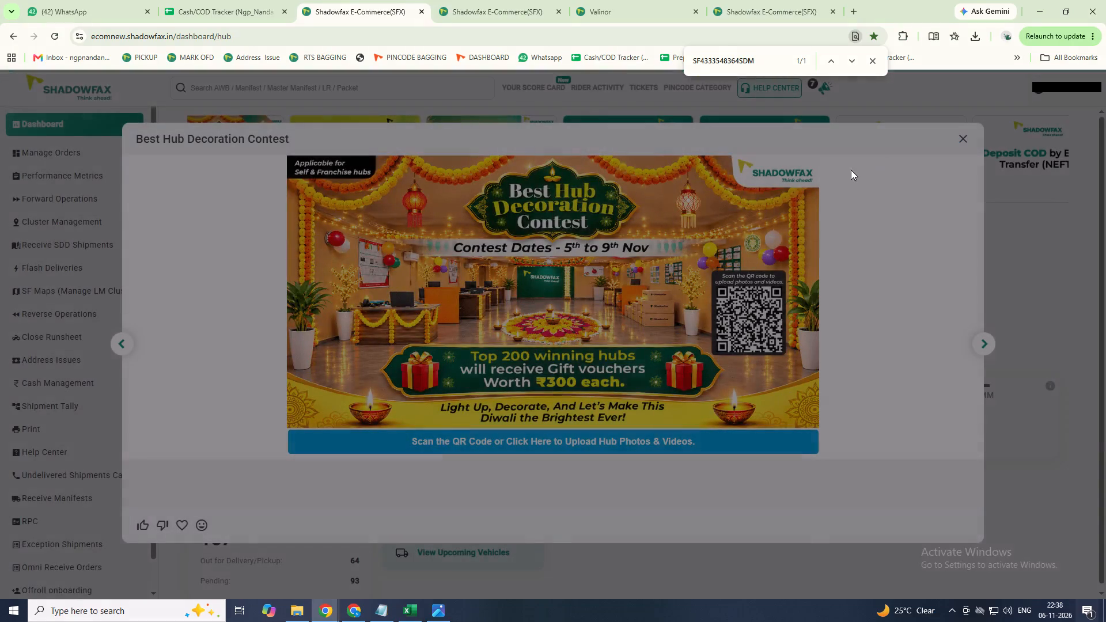
click(949, 133)
click(961, 135)
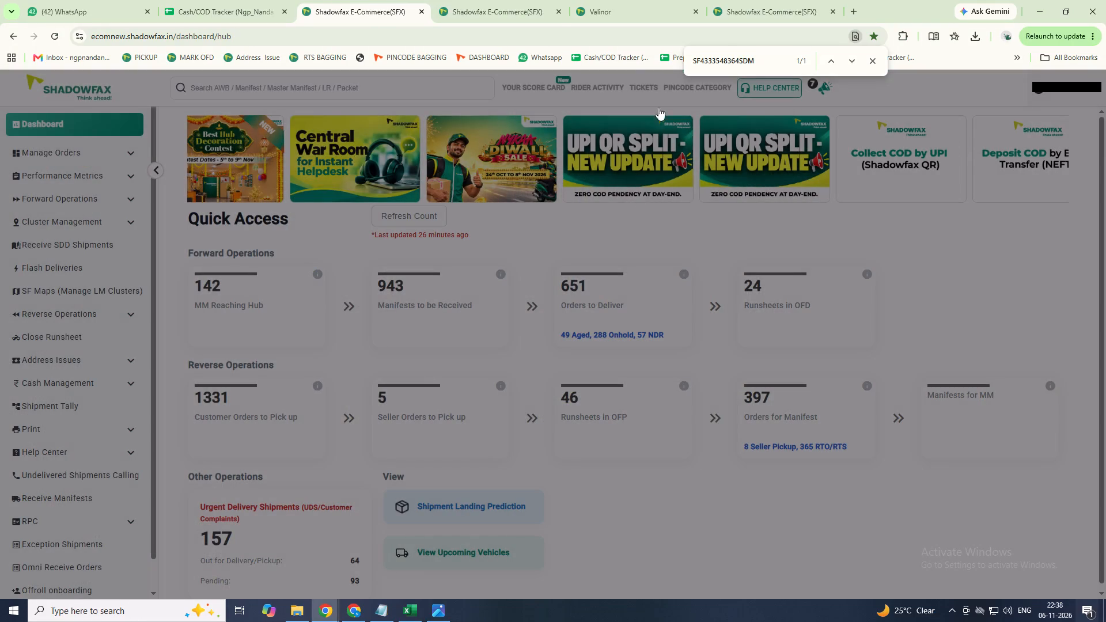
In the browser page showing rider activity, open the Runsheets in OFD list from the dashboard and review the open runsheets onto its second page.
click(512, 5)
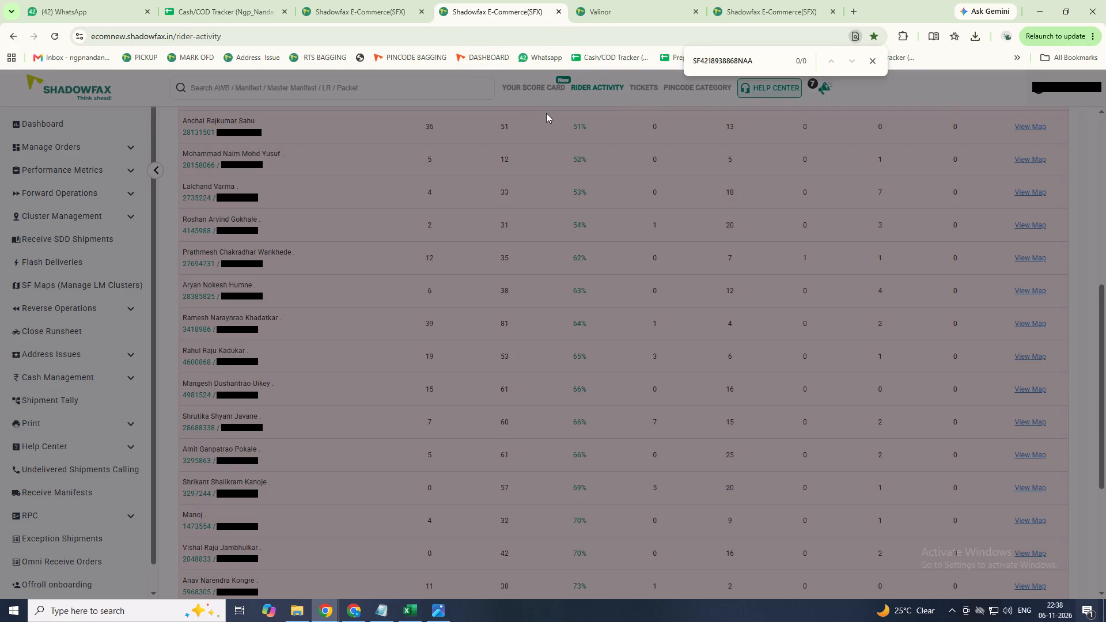
click(491, 11)
click(25, 120)
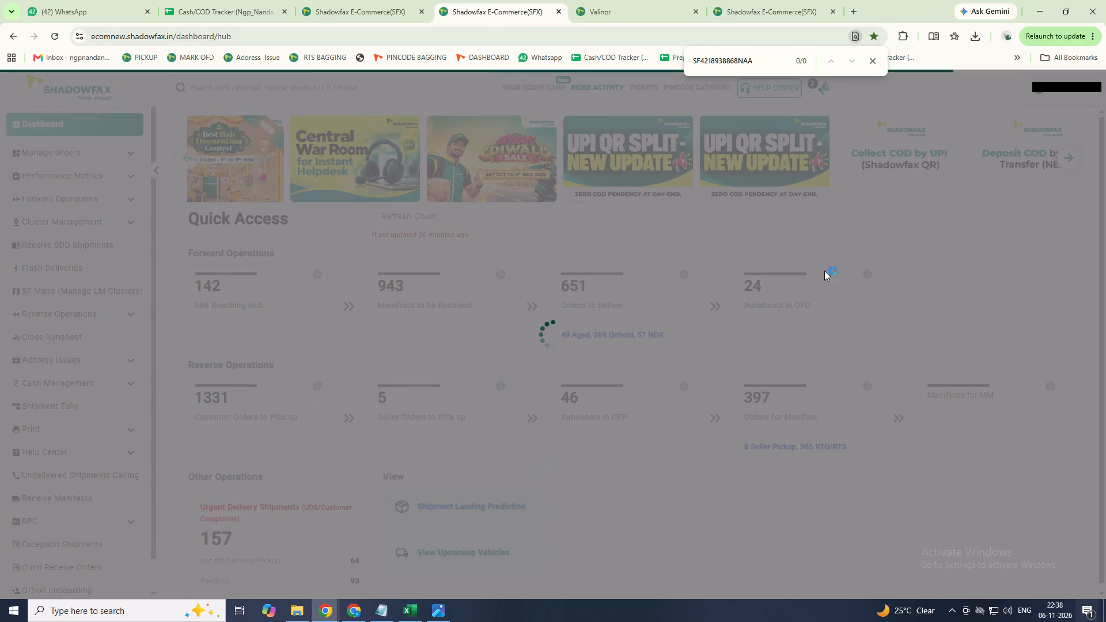
click(809, 295)
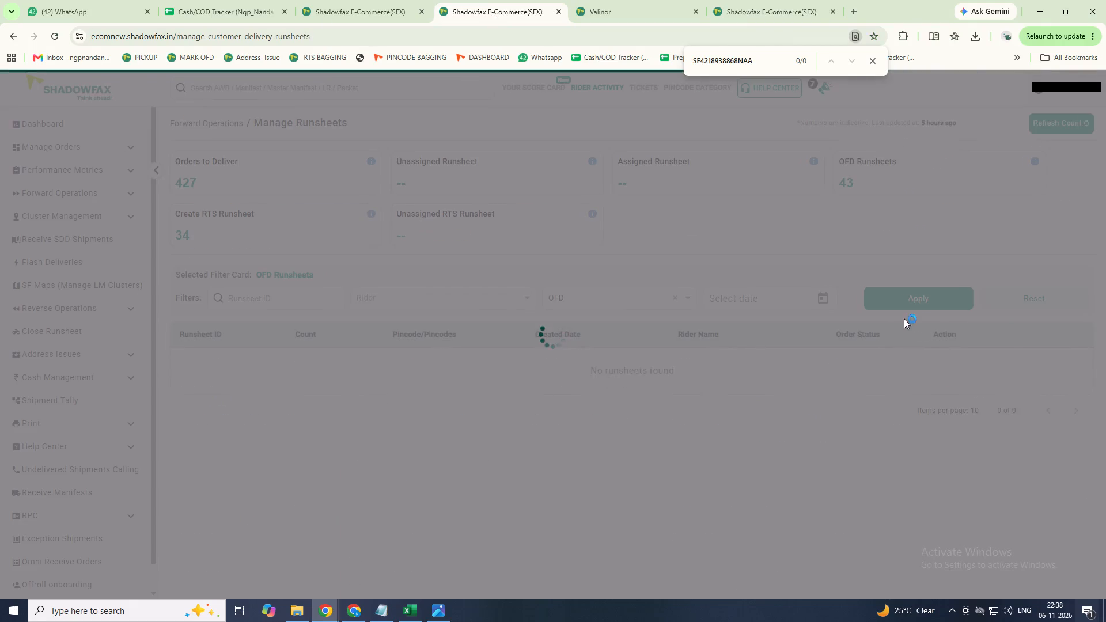
scroll(1023, 364, down, 1)
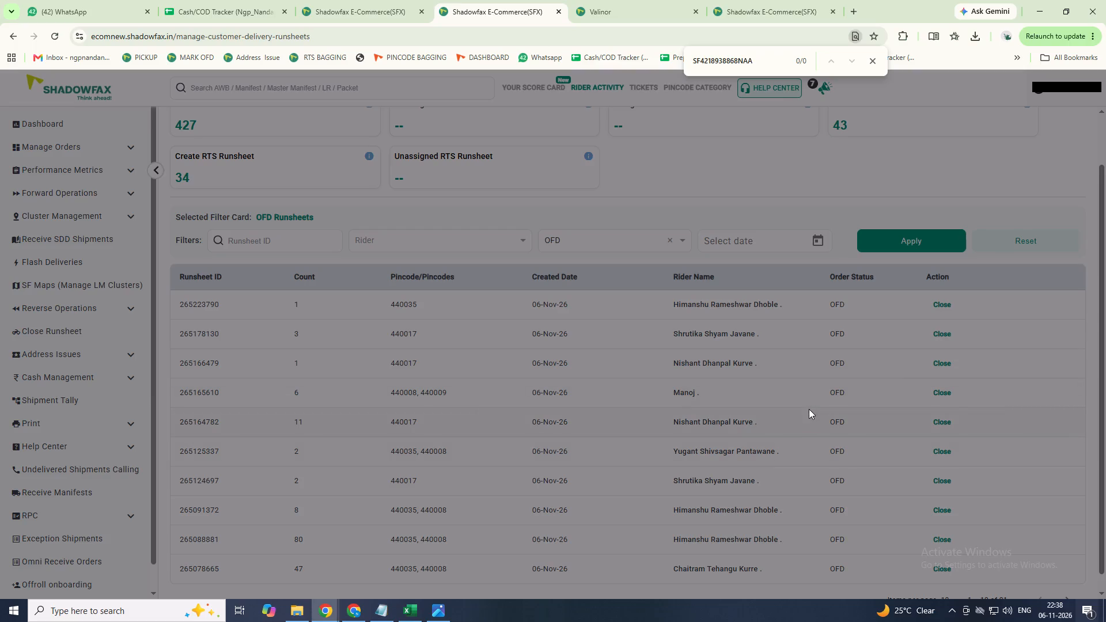
scroll(805, 416, down, 4)
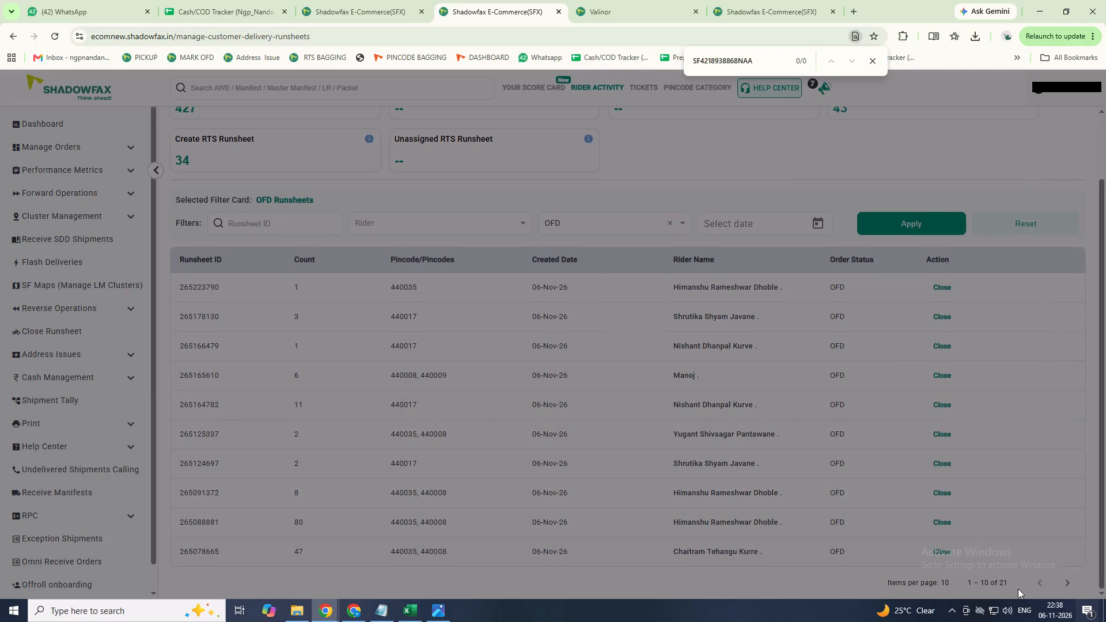
click(1068, 581)
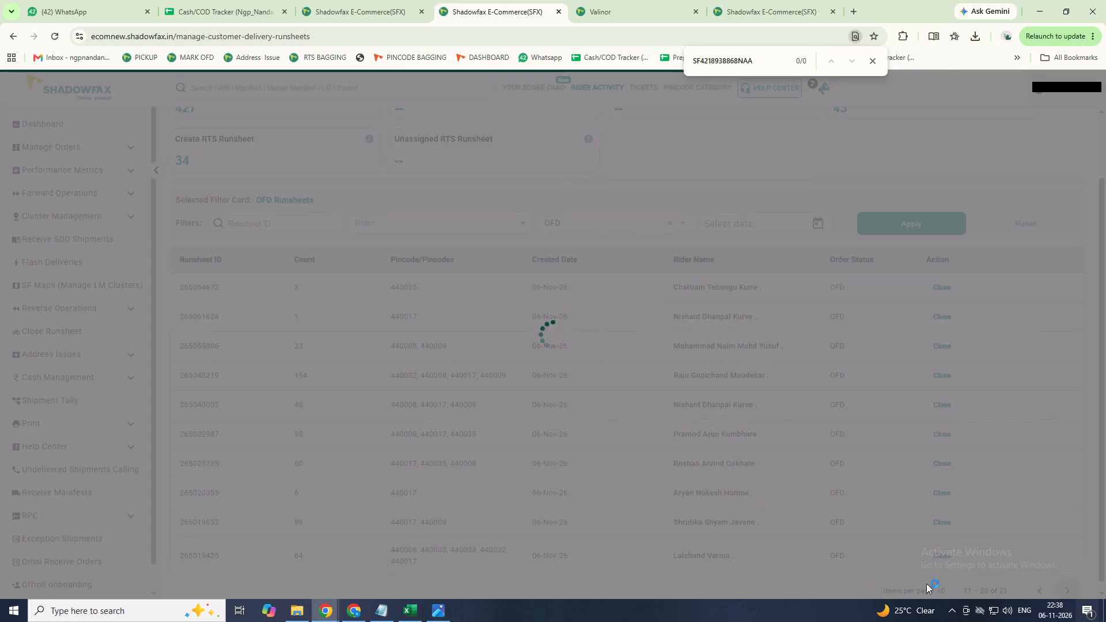
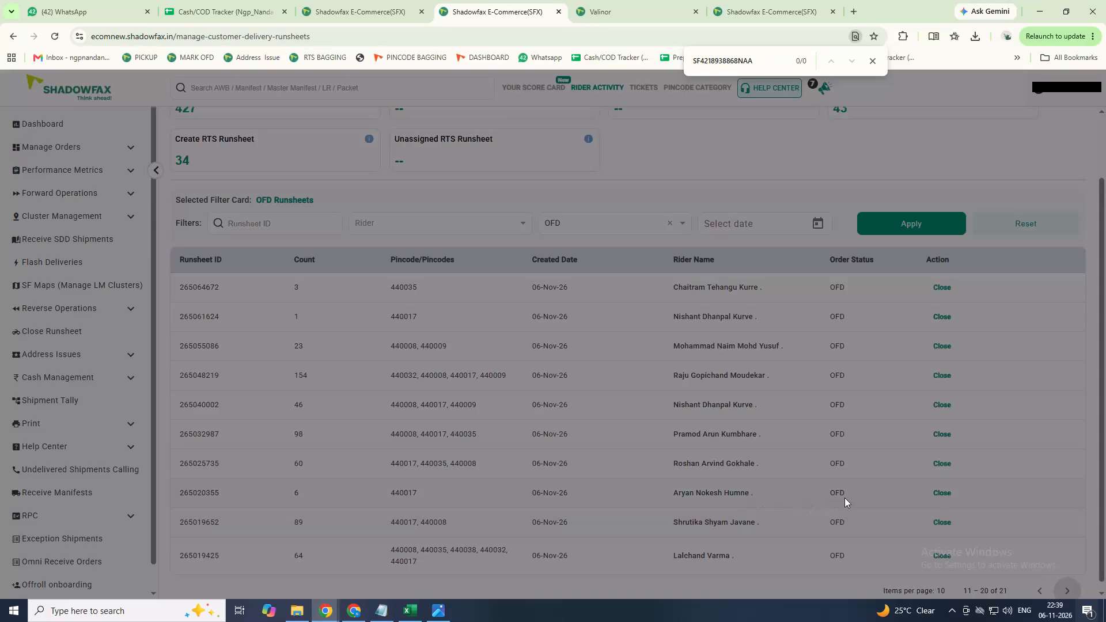
Review the remaining OFD runsheets through the last page and back to the first page, checking which riders still have open runsheets.
click(1065, 585)
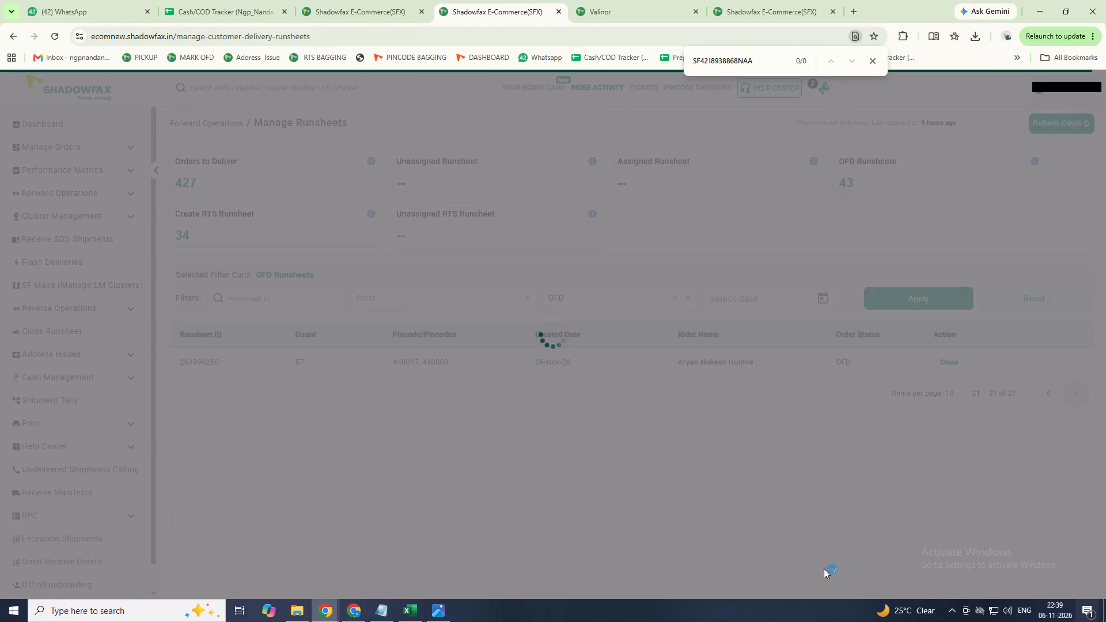
scroll(979, 539, down, 5)
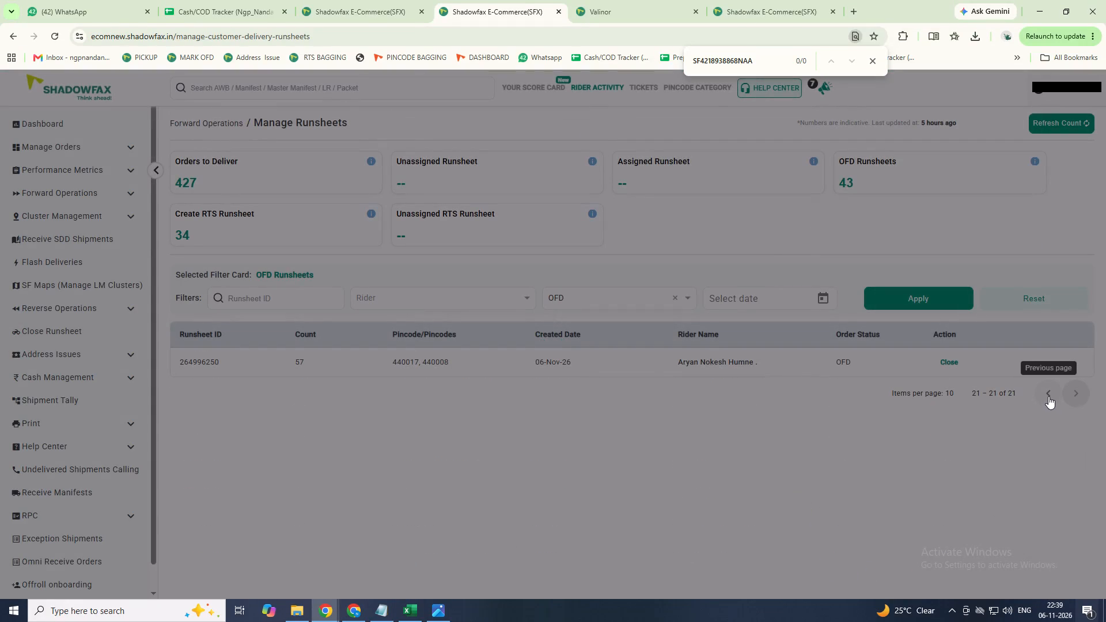
click(1047, 396)
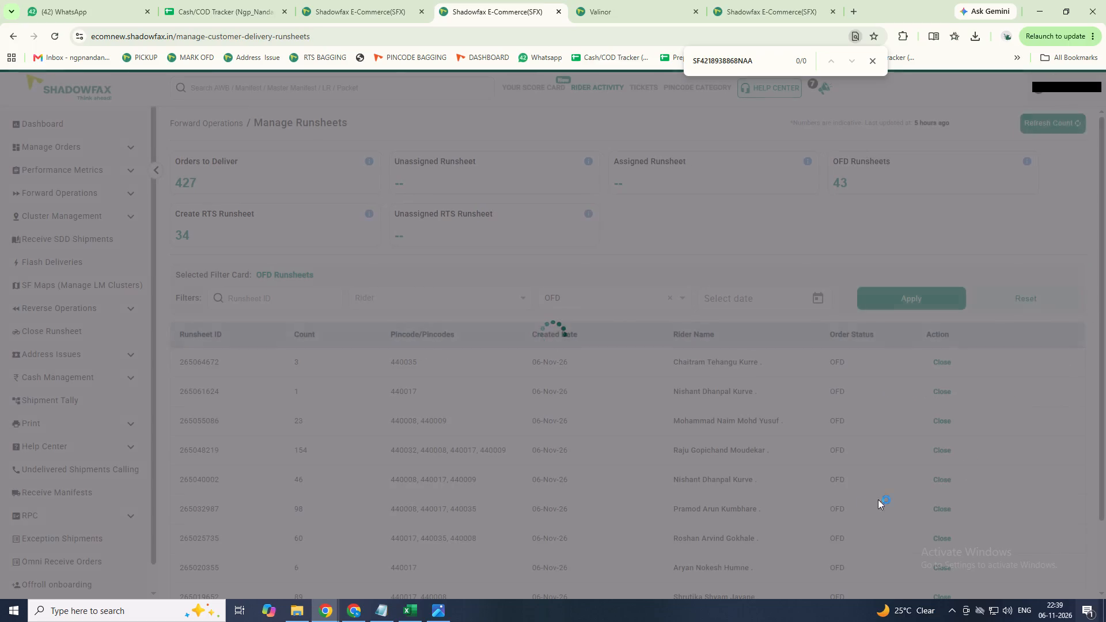
scroll(808, 529, down, 5)
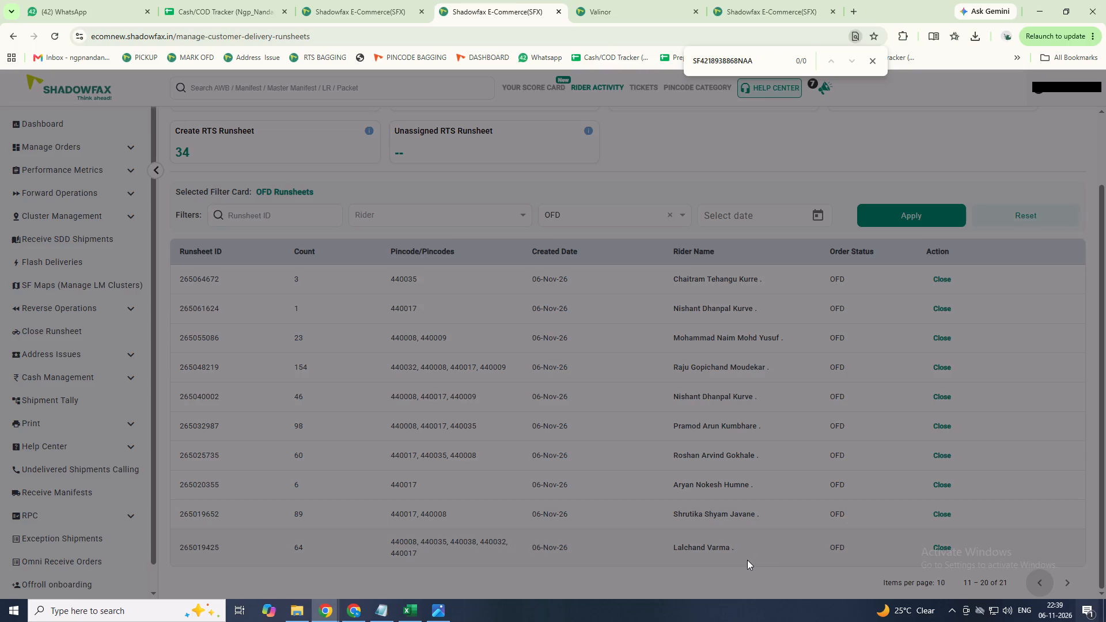
scroll(747, 559, up, 1)
scroll(745, 557, down, 2)
scroll(892, 552, down, 2)
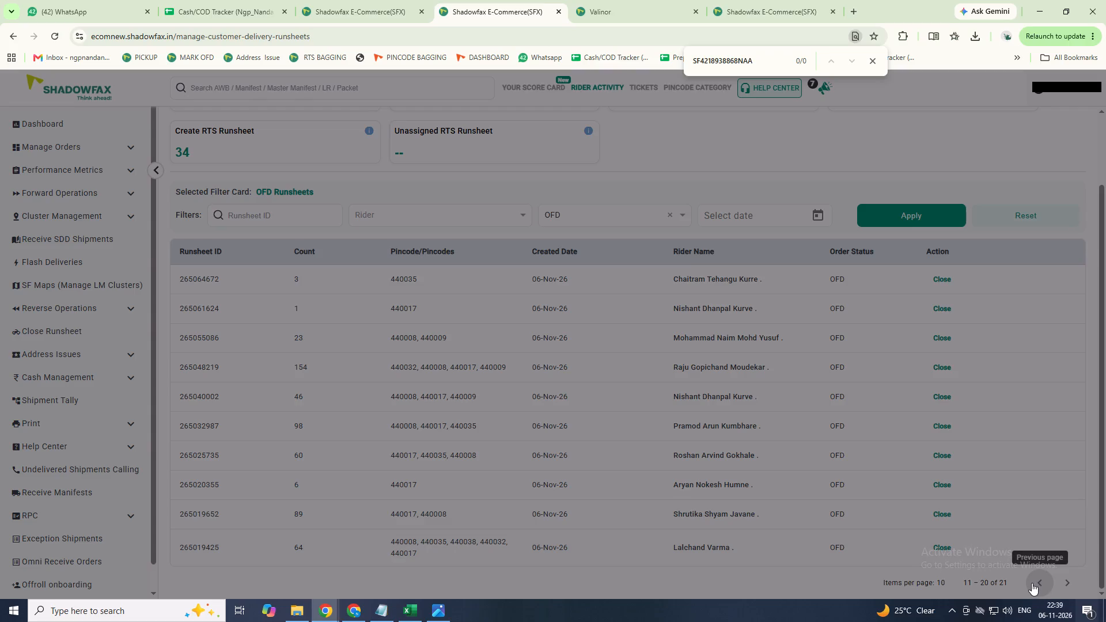
click(1035, 583)
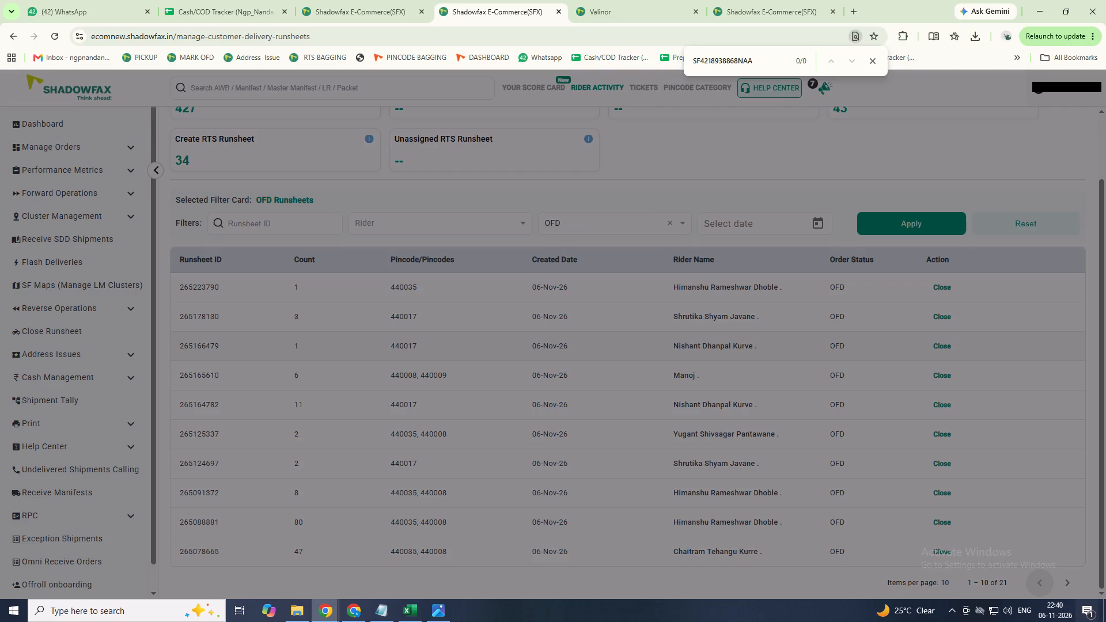
Start closing Manoj's OFD runsheet and proceed to updating its unscanned shipments.
click(948, 369)
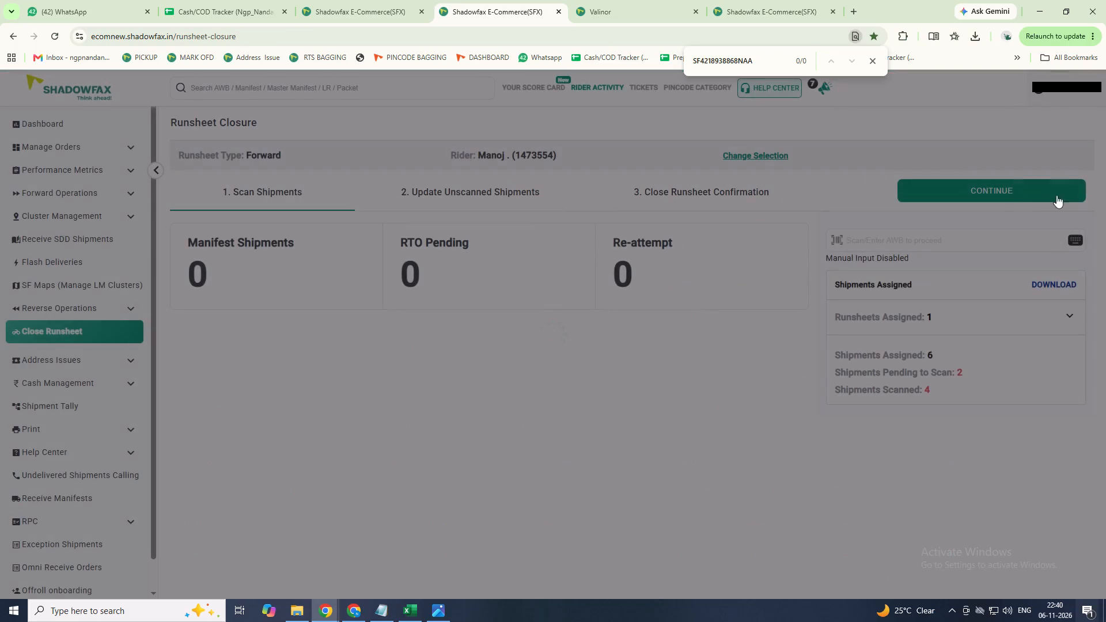
click(1033, 185)
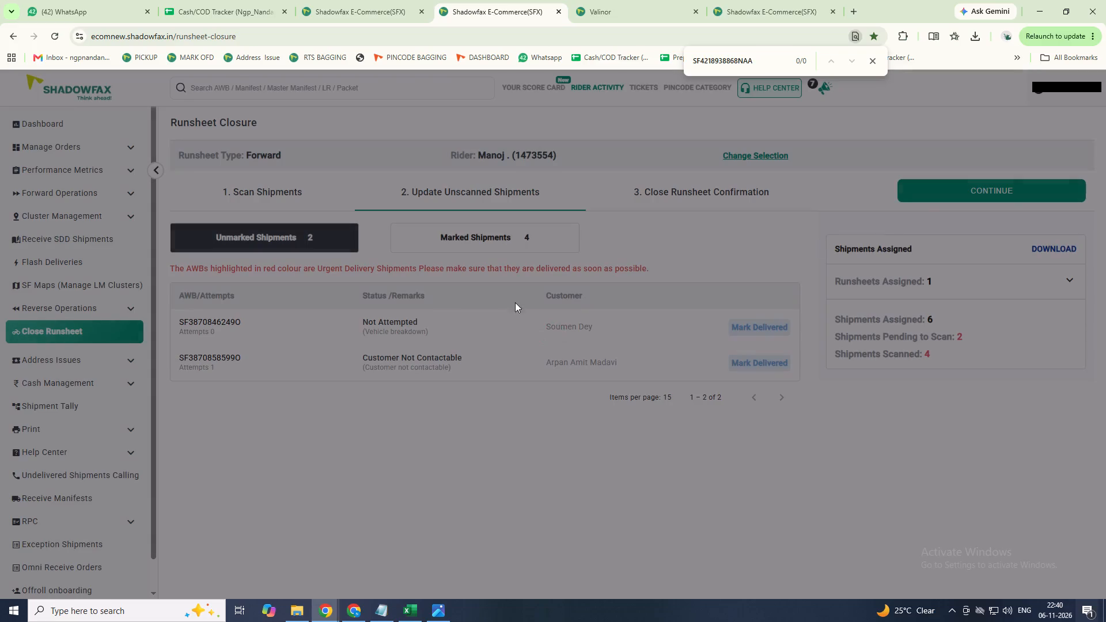
double_click(232, 320)
key(ctrl+c)
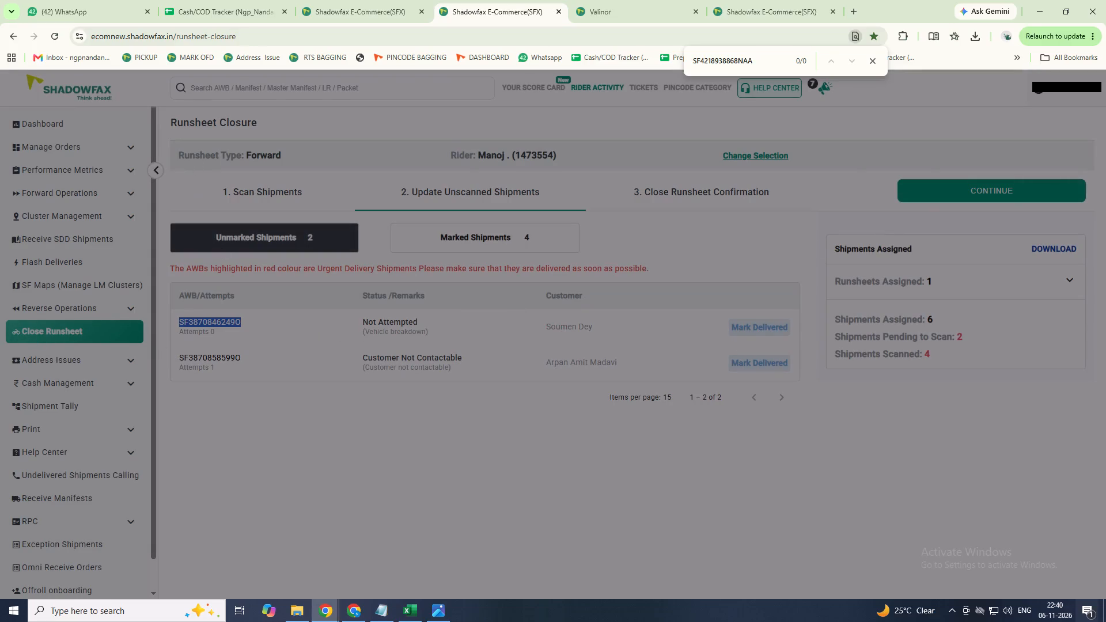
click(371, 2)
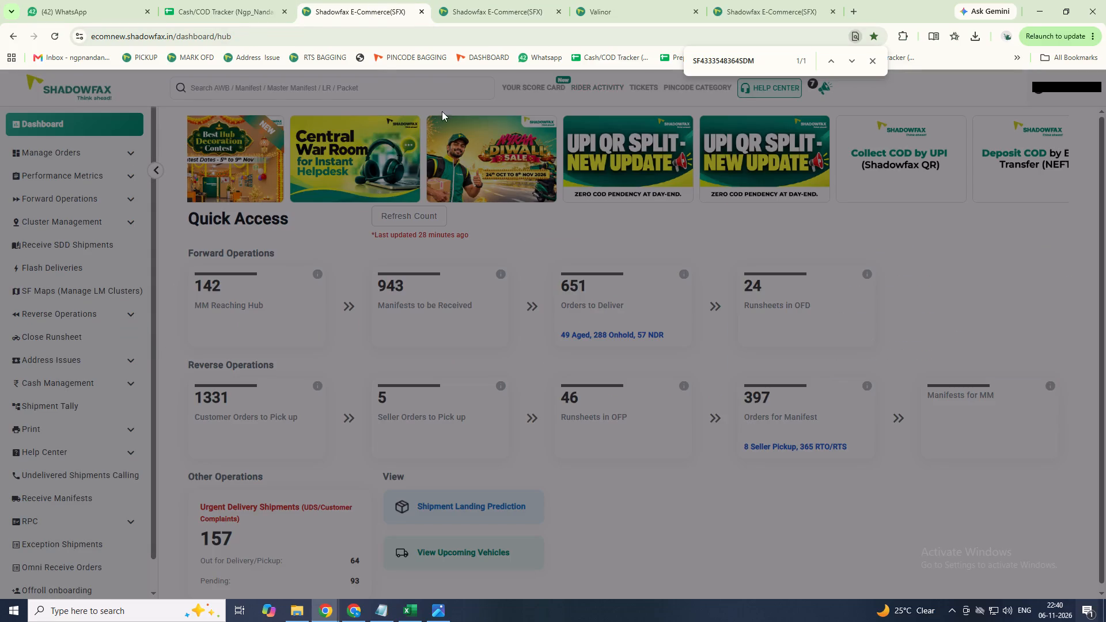
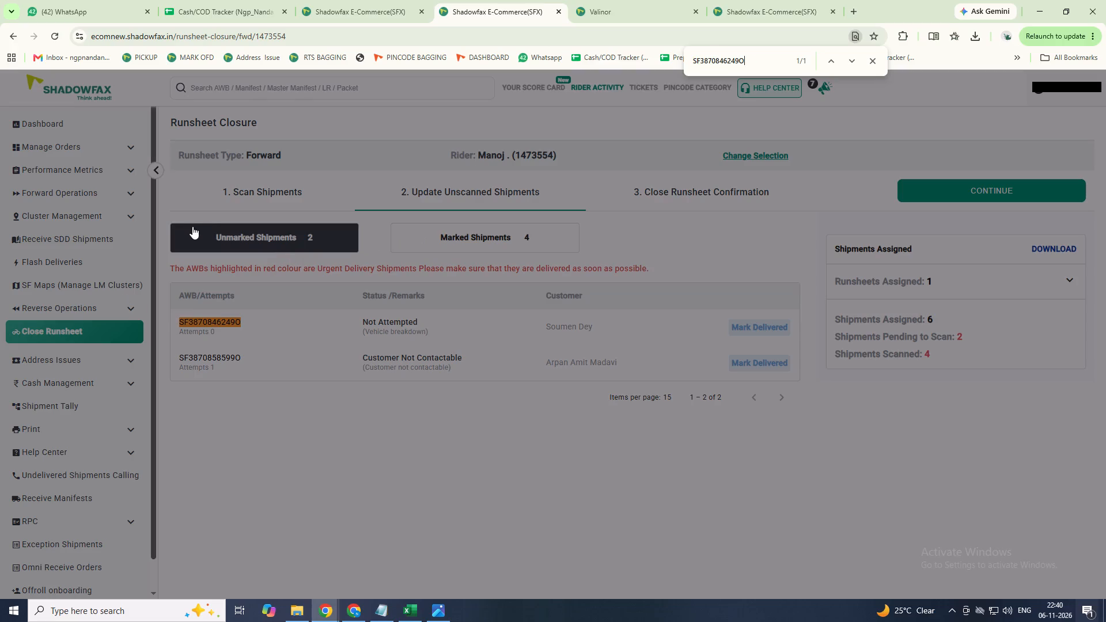
Return to the Scan Shipments stage of Manoj's runsheet closure and, with manual input enabled, enter a shipment's AWB number starting with "sf".
click(265, 196)
click(895, 240)
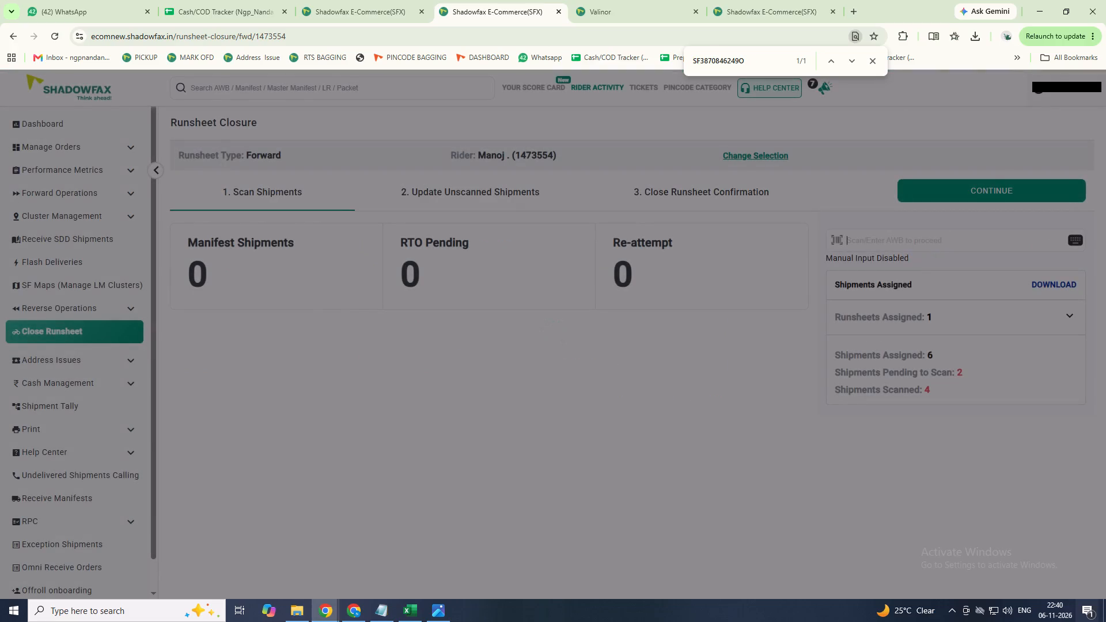
click(1073, 241)
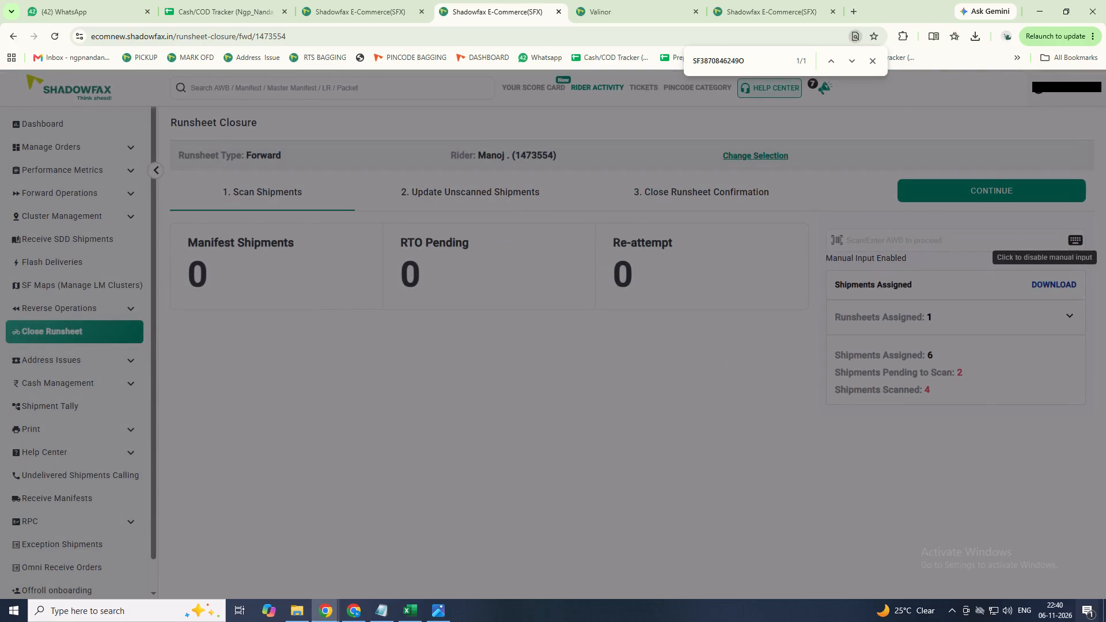
click(1054, 236)
text(sf)
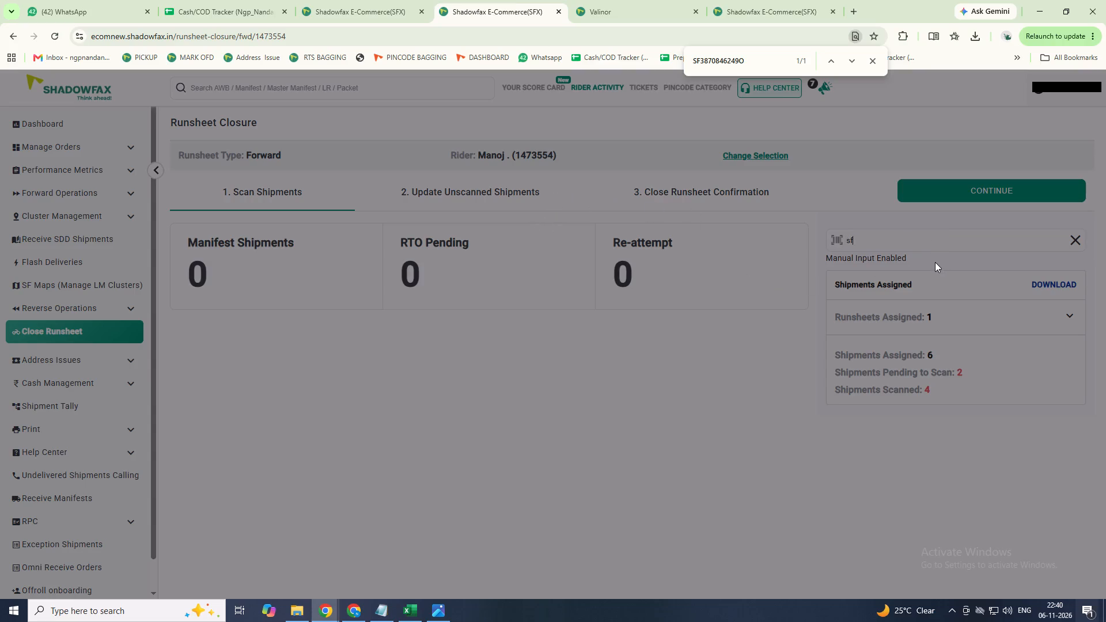
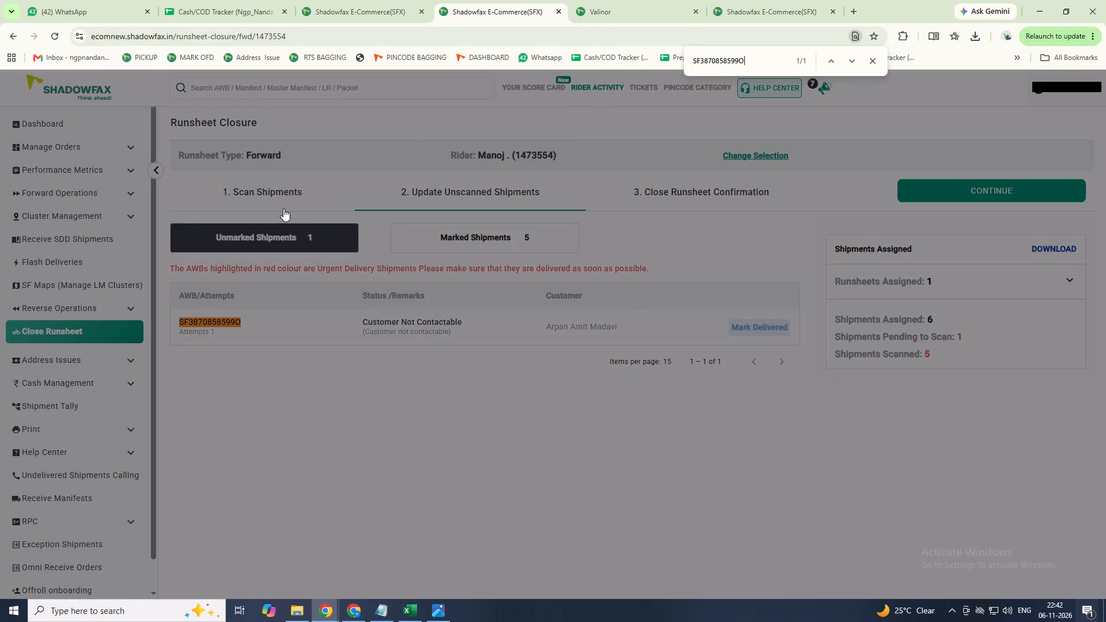
Go back to the Scan Shipments stage of Manoj's runsheet, enable manual input and enter "sf" as the start of the pending shipment's AWB.
click(281, 204)
click(871, 242)
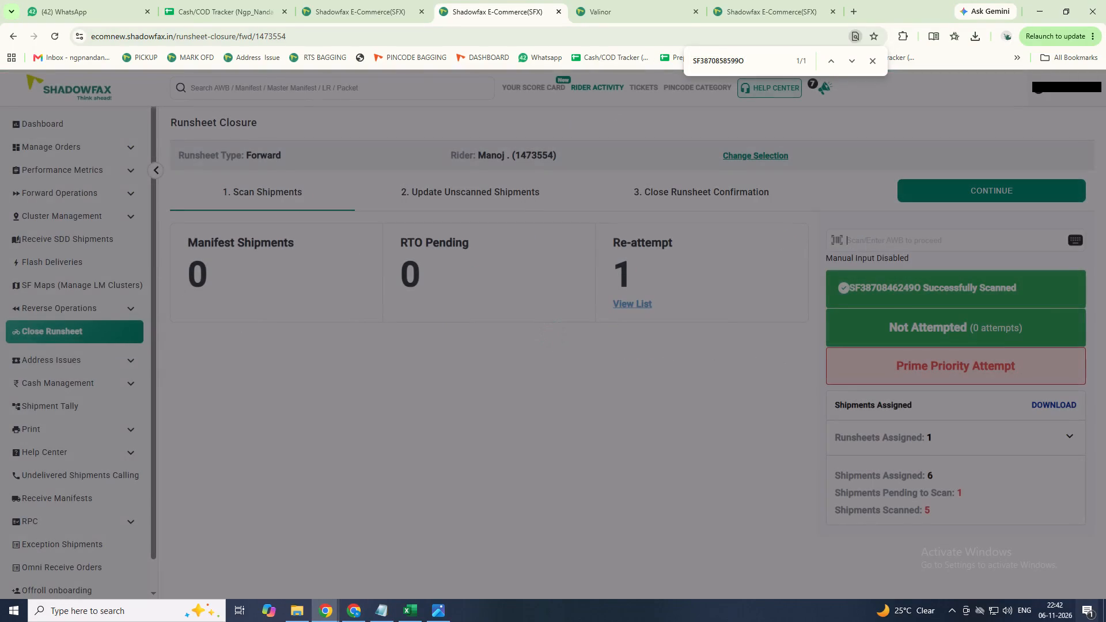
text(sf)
click(1082, 242)
click(1031, 241)
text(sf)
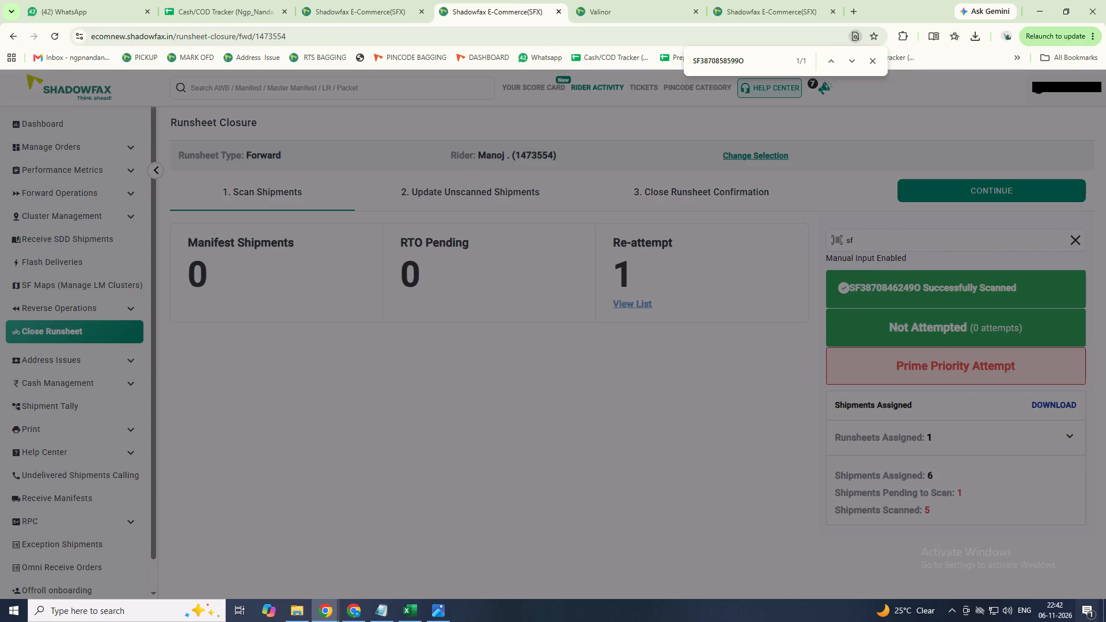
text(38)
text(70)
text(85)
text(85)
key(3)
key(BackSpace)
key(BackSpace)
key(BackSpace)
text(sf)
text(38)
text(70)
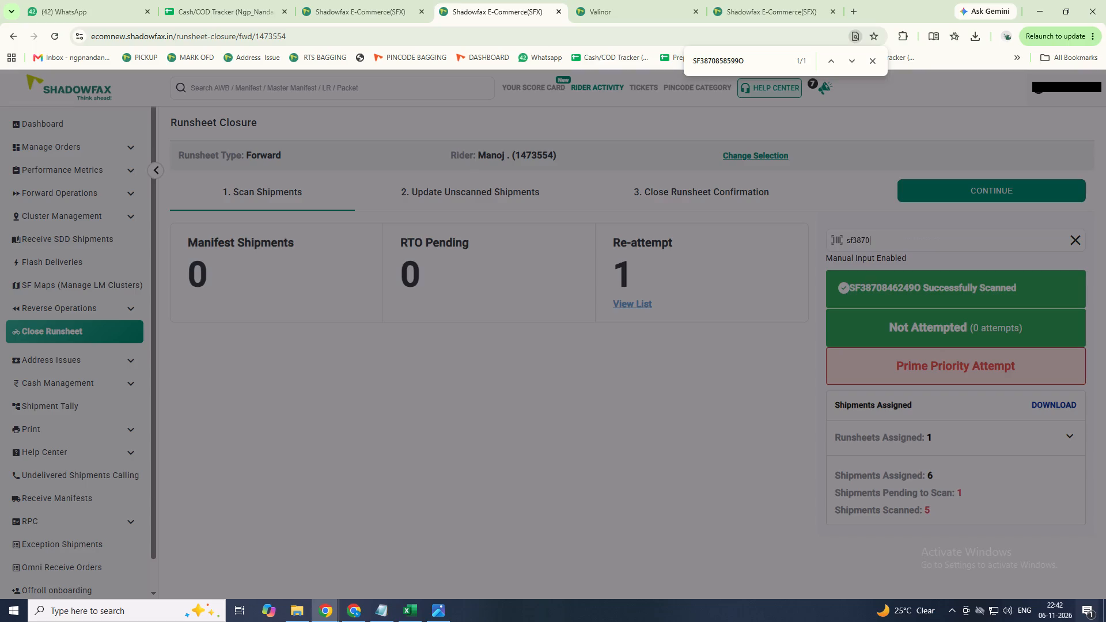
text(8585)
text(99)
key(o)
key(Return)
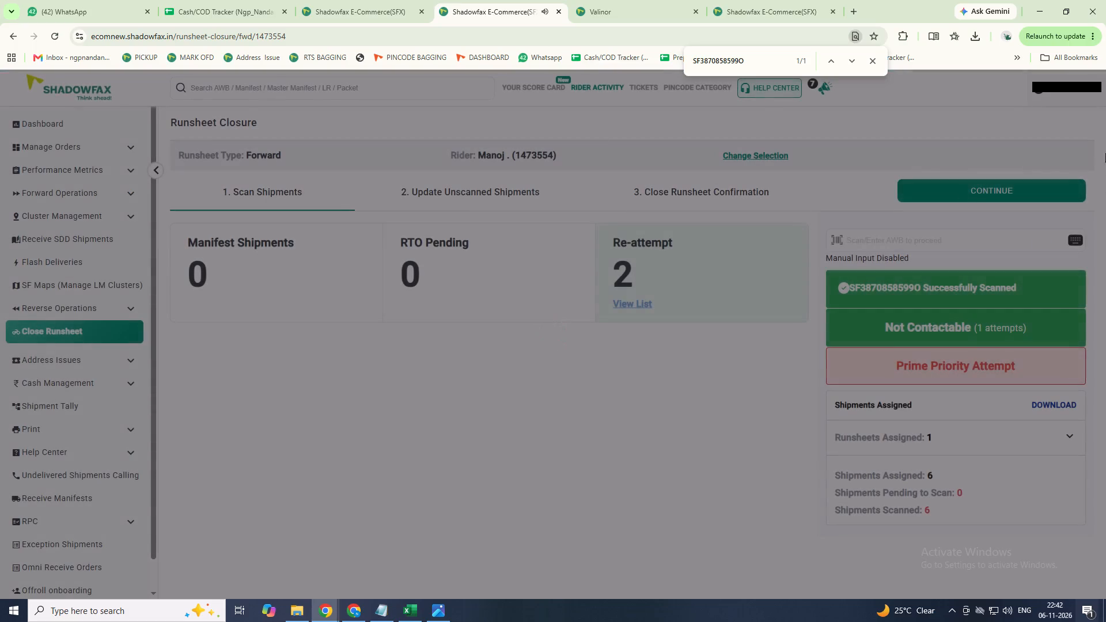
Continue to the Close Runsheet Confirmation stage, mark the rider's cash as collected and close Manoj's runsheet.
click(985, 197)
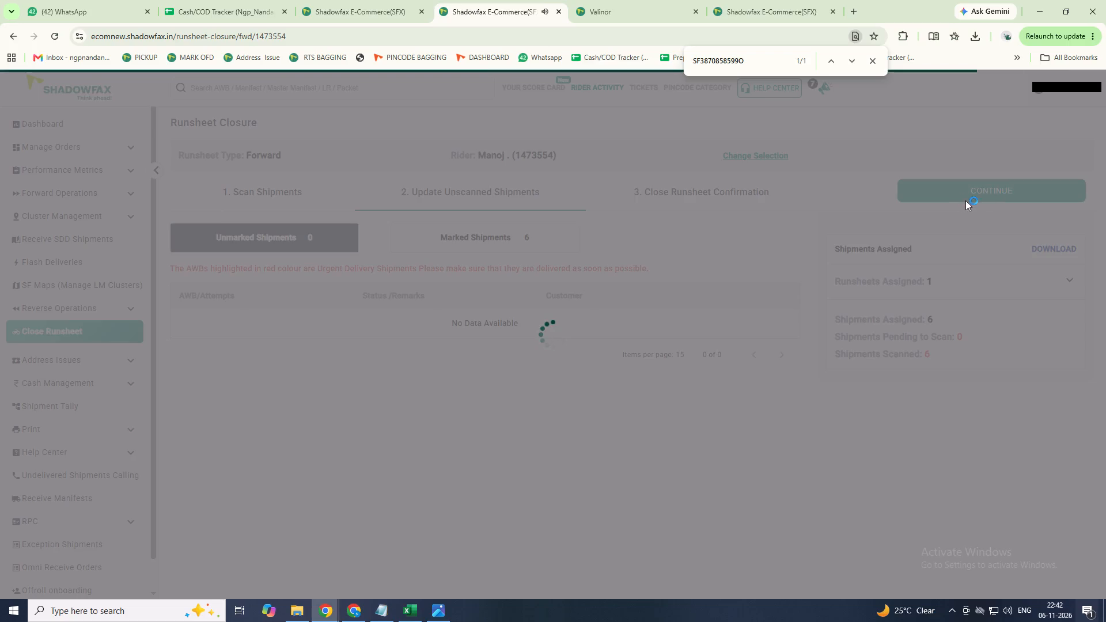
click(965, 187)
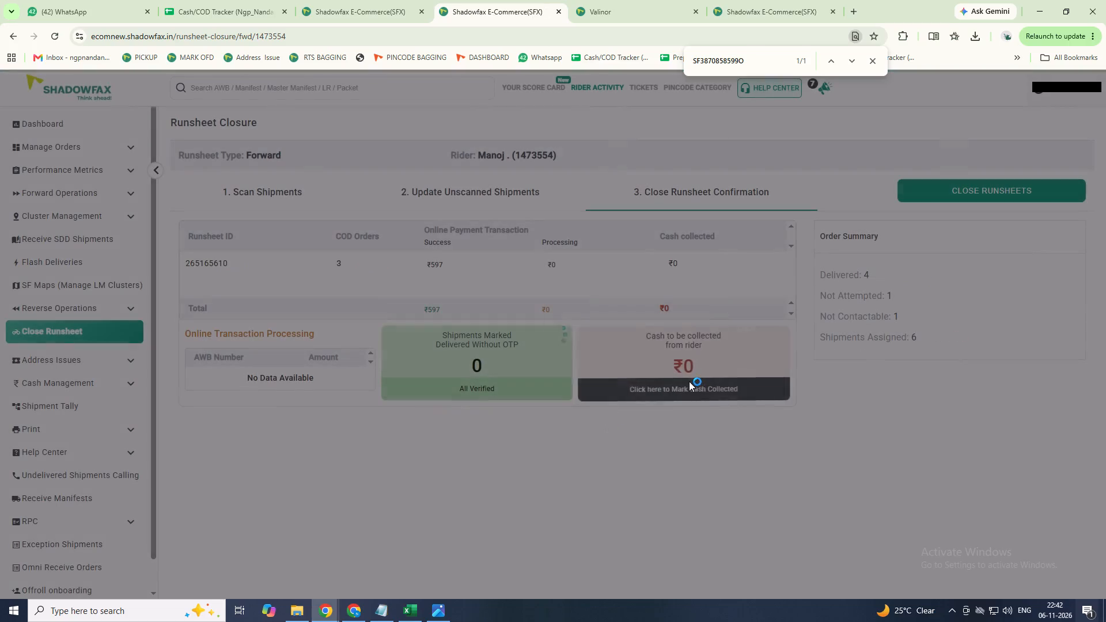
click(691, 396)
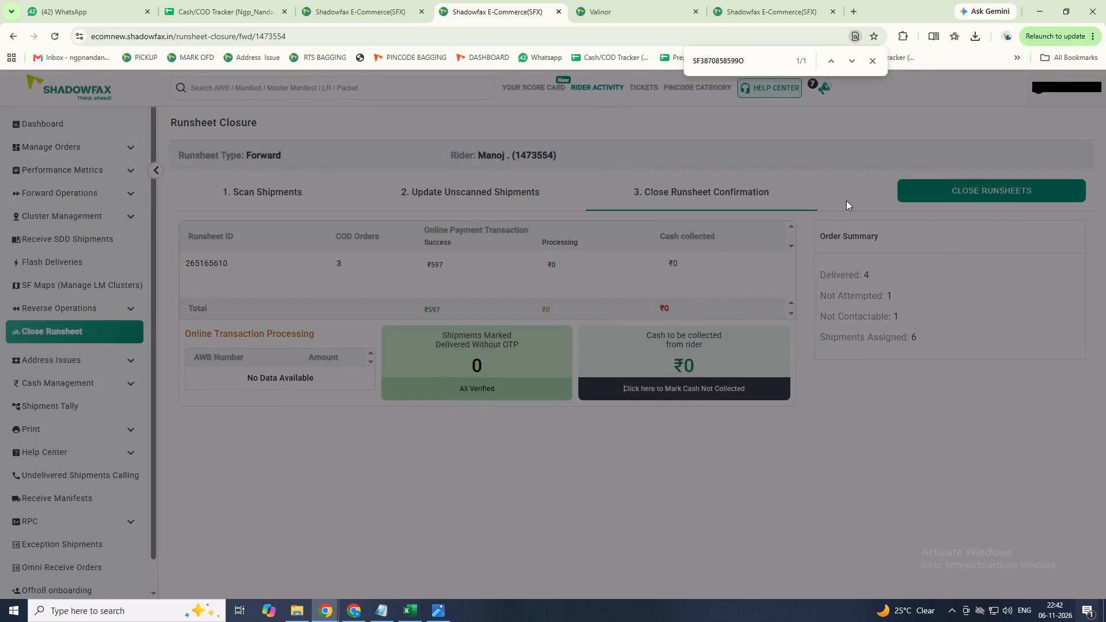
click(938, 187)
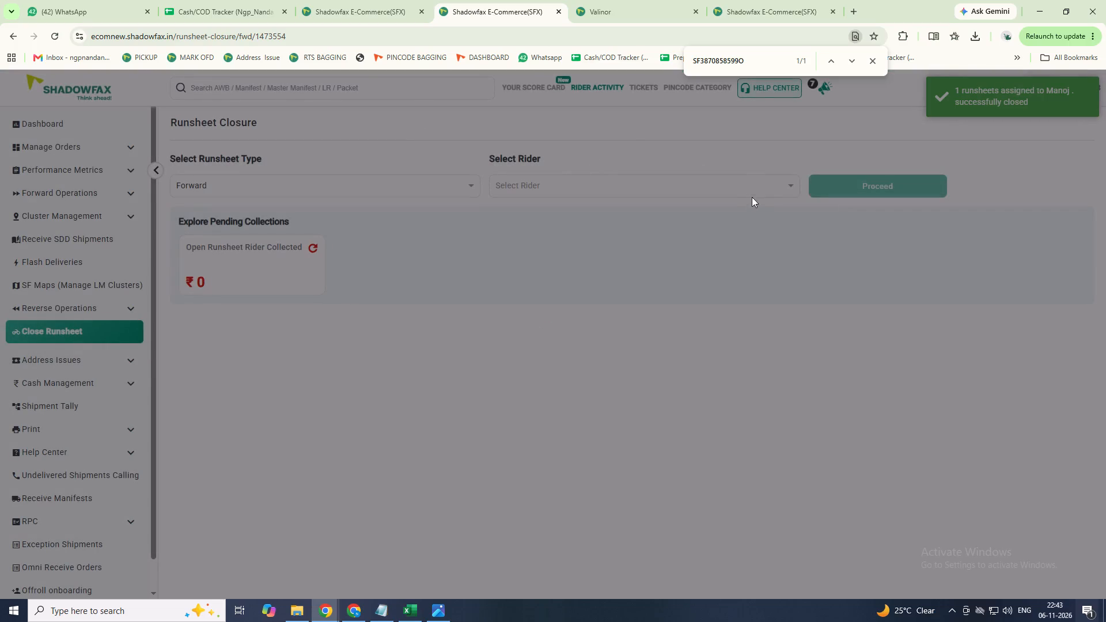
View the 11-6-2026 cash sheet in the Cash/COD Tracker and go back to the Shadowfax hub dashboard.
click(749, 199)
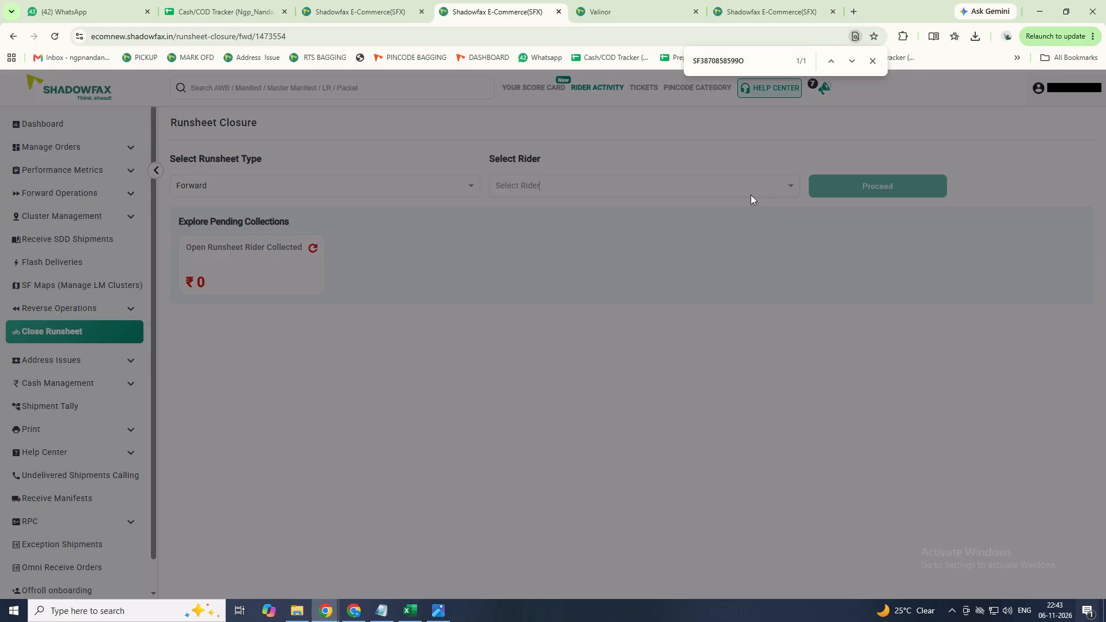
click(358, 1)
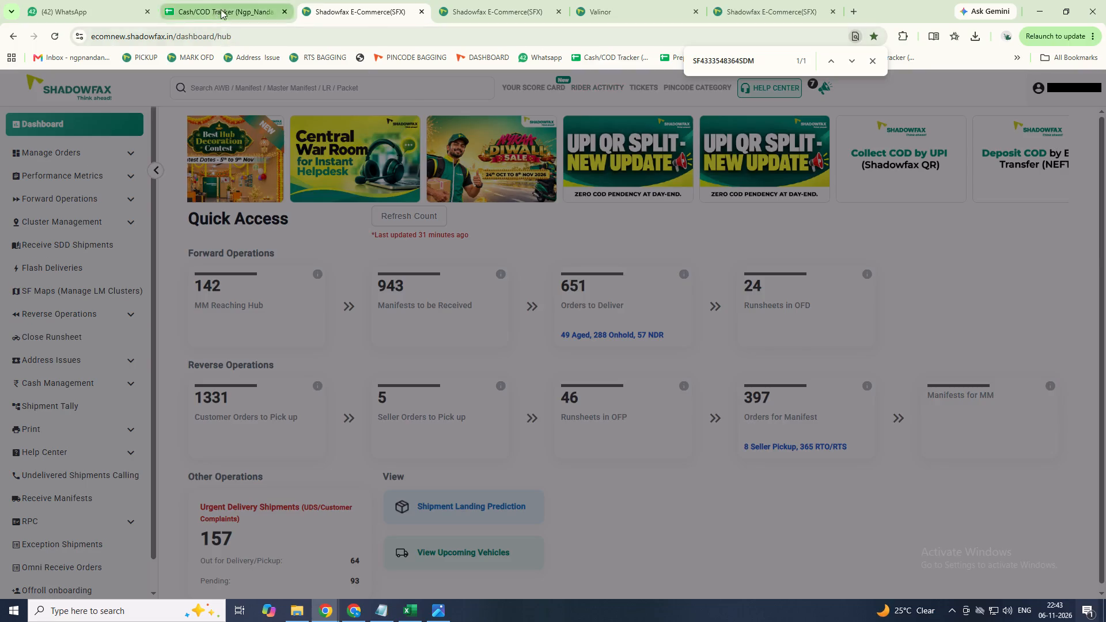
click(222, 8)
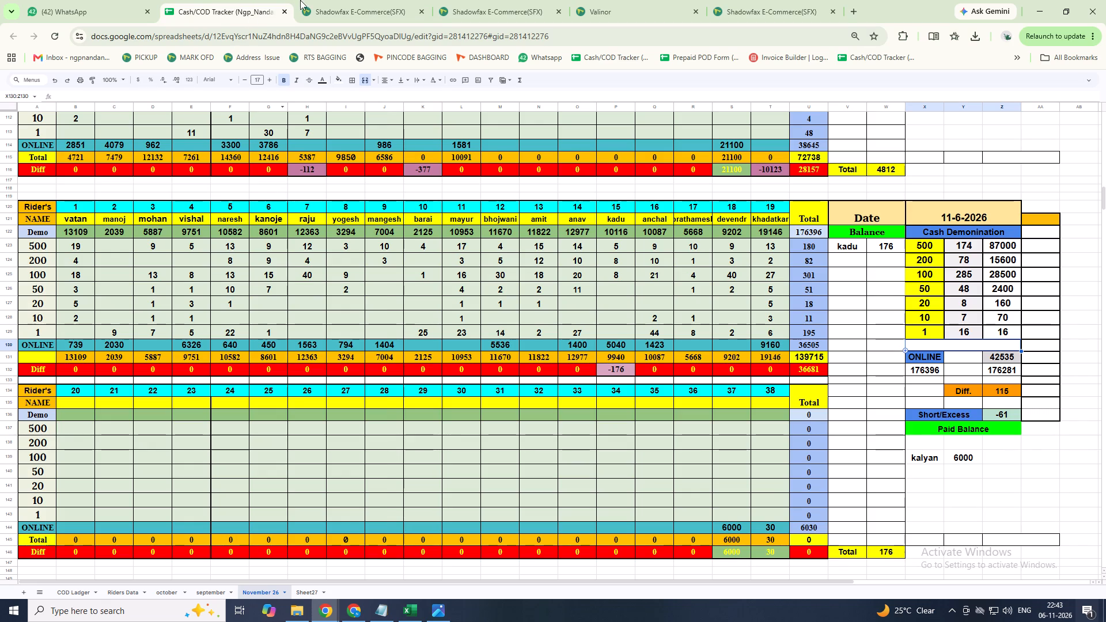
click(344, 6)
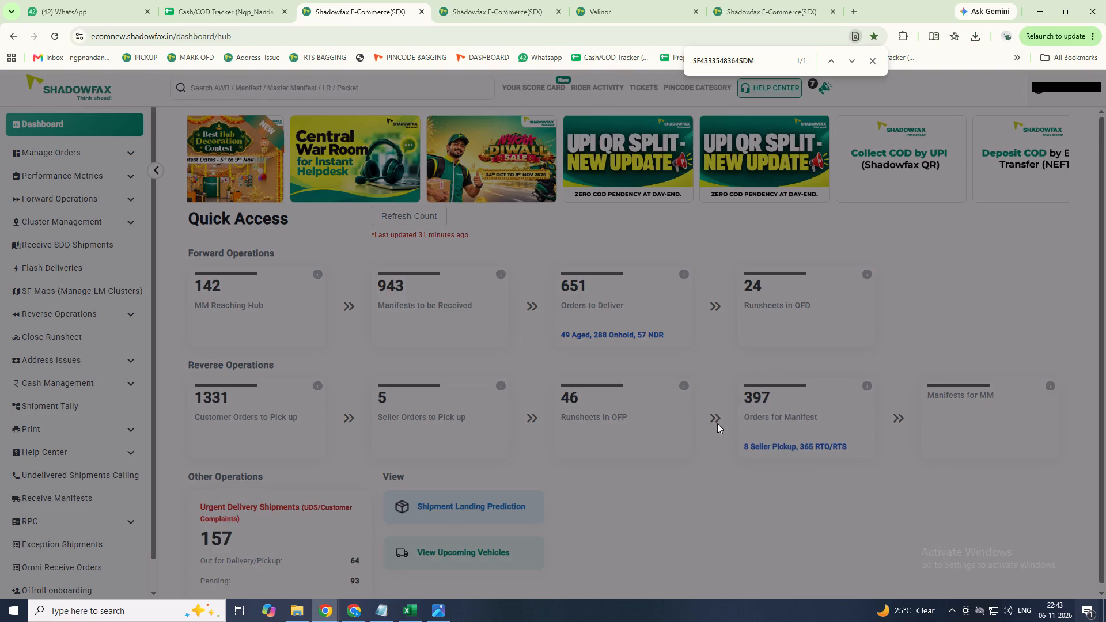
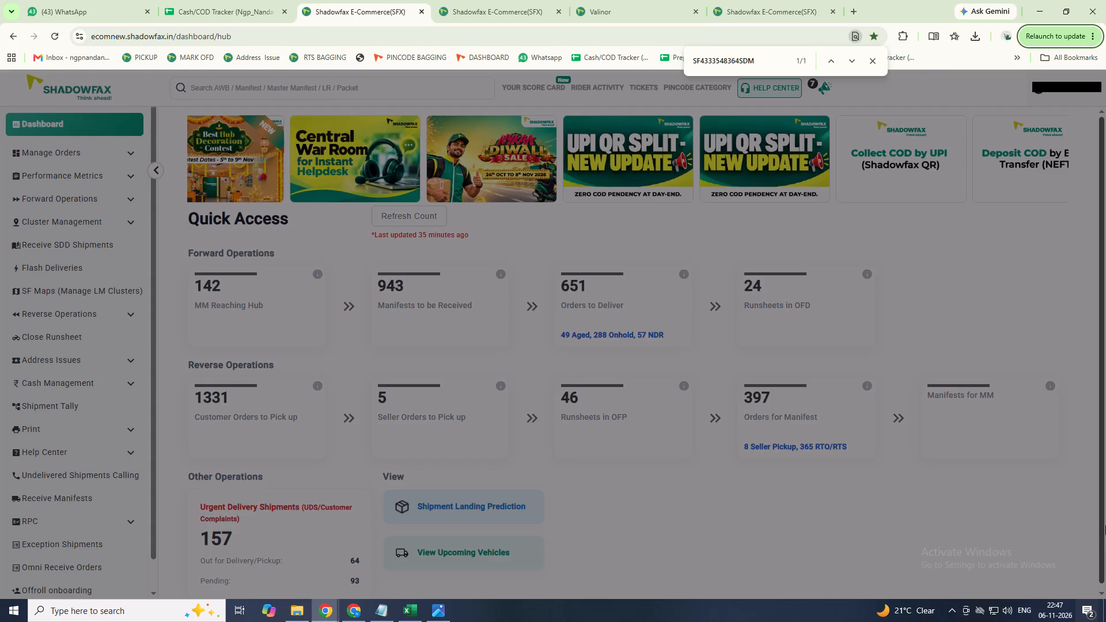
In the Cash/COD Tracker's 11-6-2026 sheet, change kadu's ONLINE amount to the formula =5040+176.
click(251, 2)
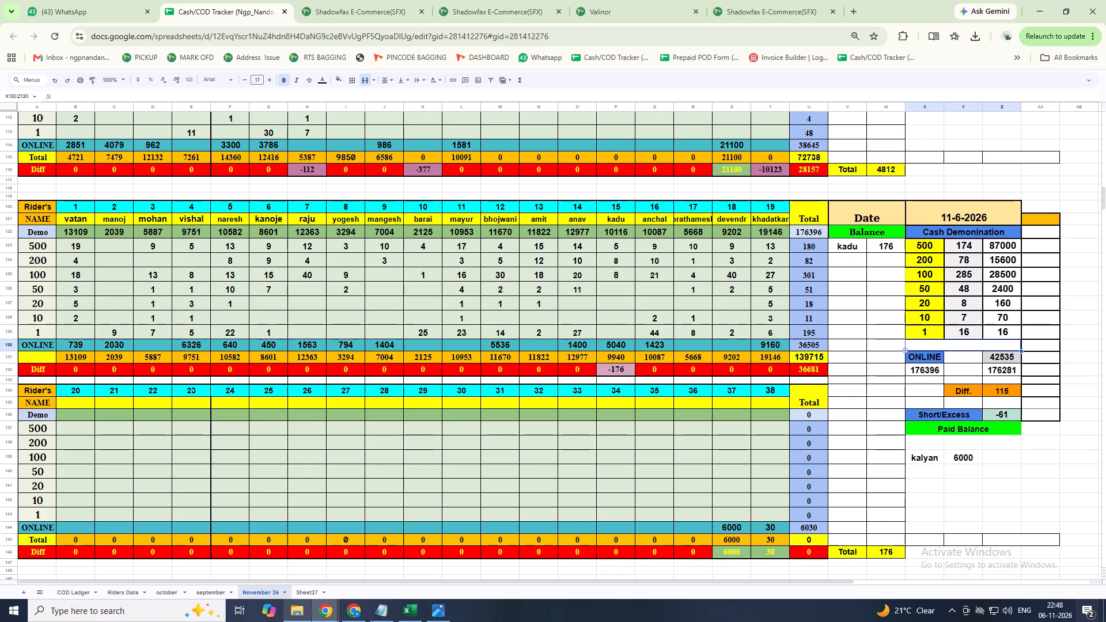
click(354, 609)
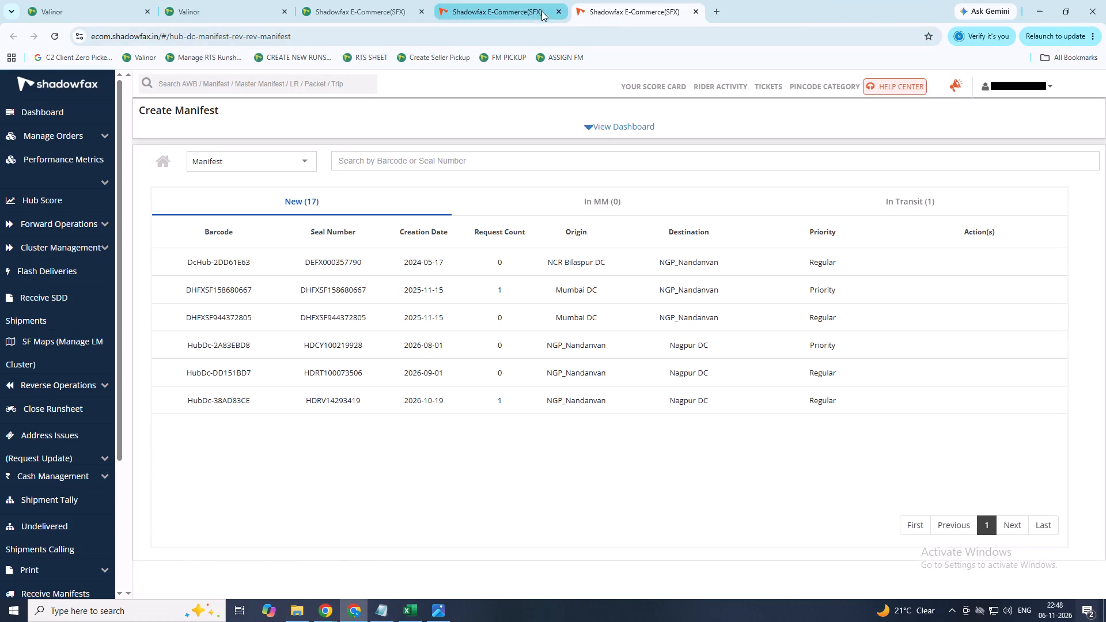
click(325, 615)
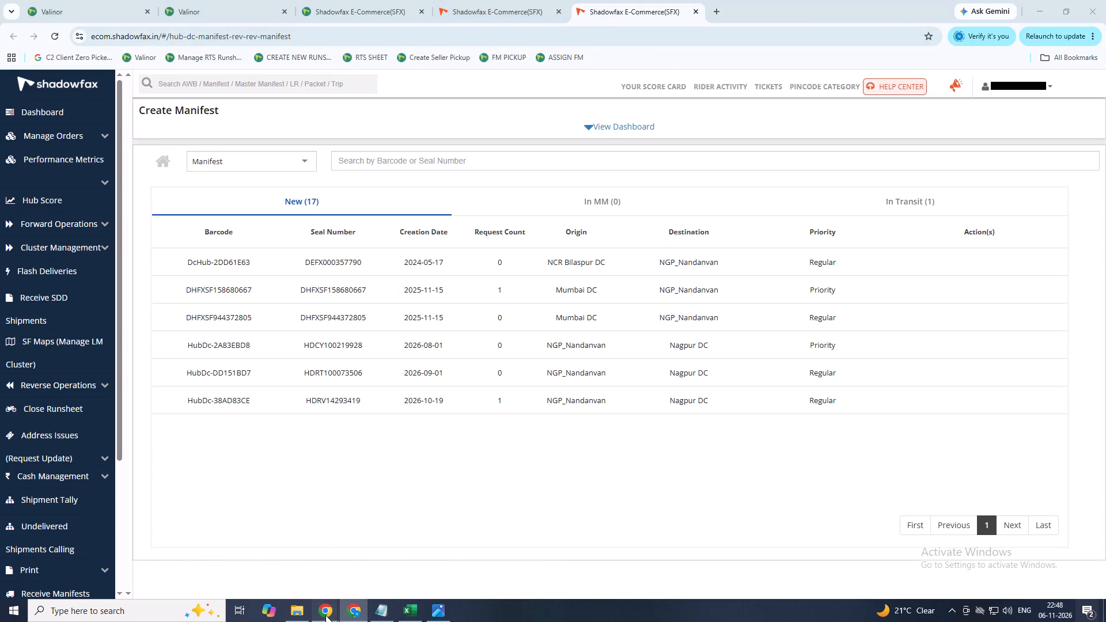
click(275, 558)
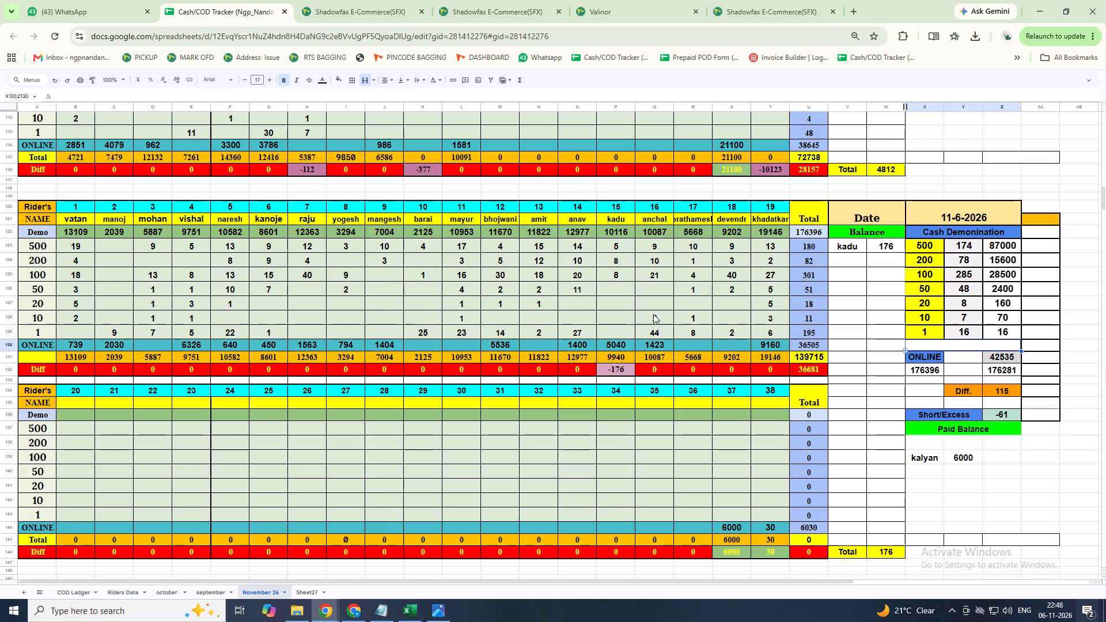
click(625, 344)
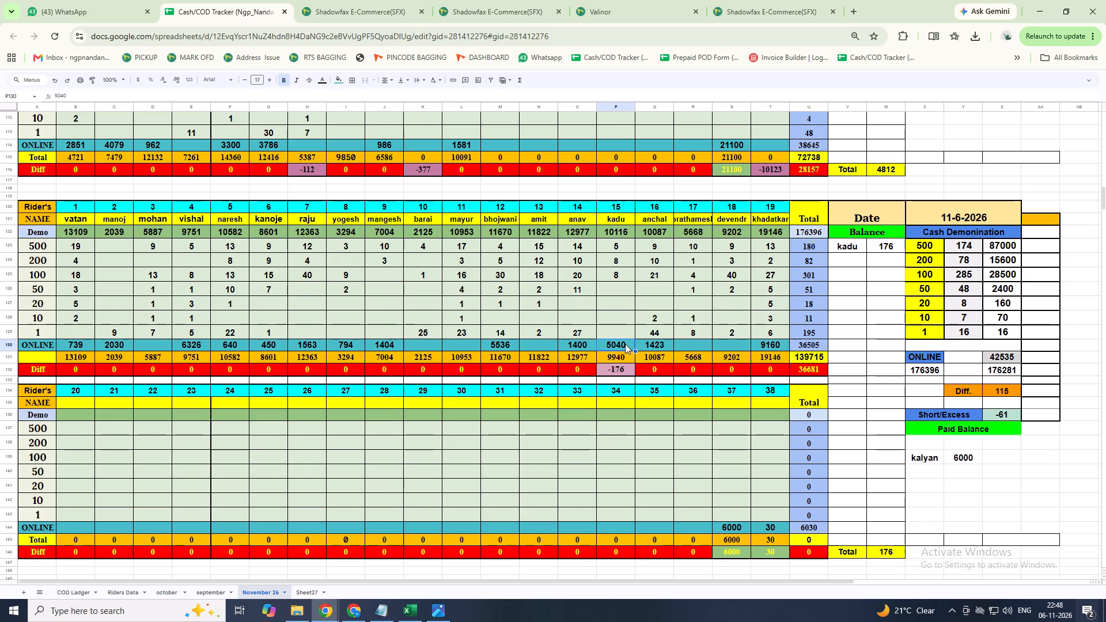
double_click(628, 342)
key(plus)
key(Left)
key(Left)
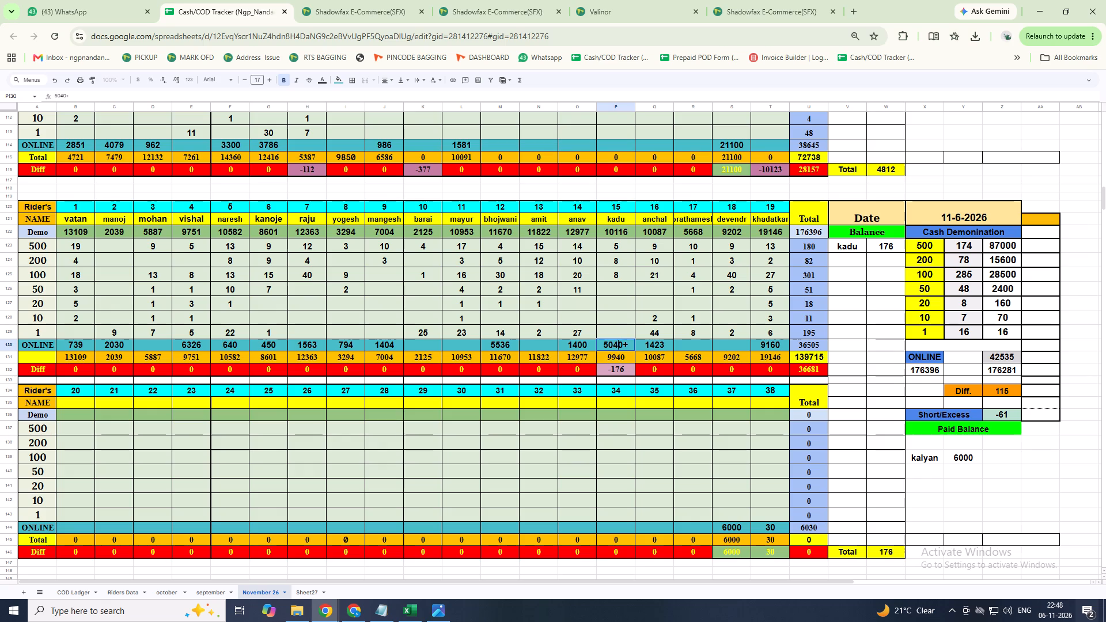
key(Left)
key(Left)
key(Left)
key(equal)
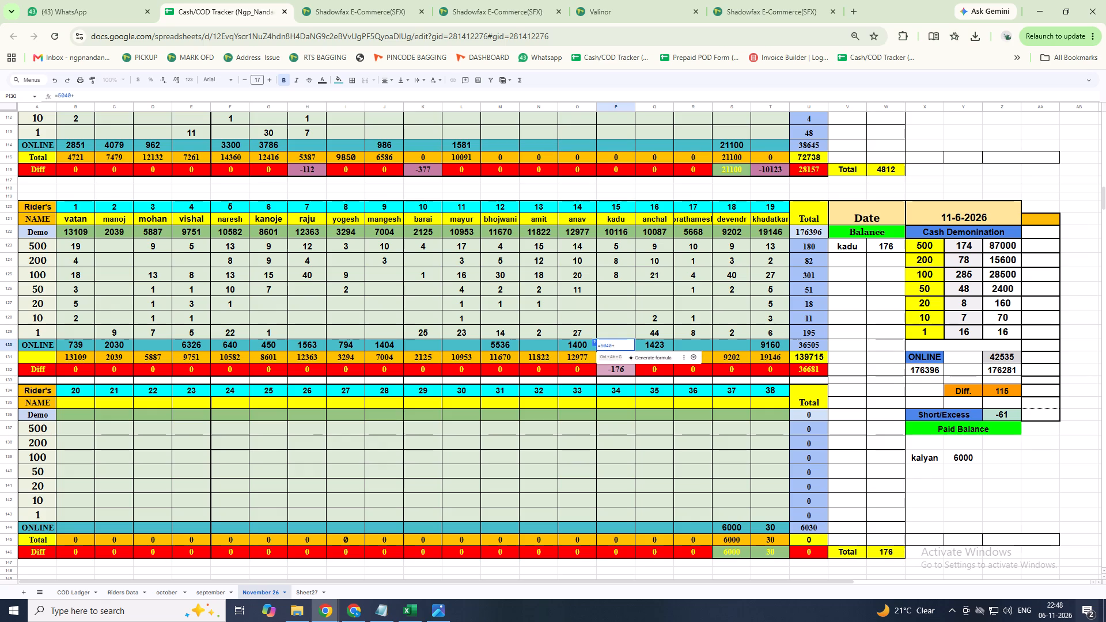
click(615, 344)
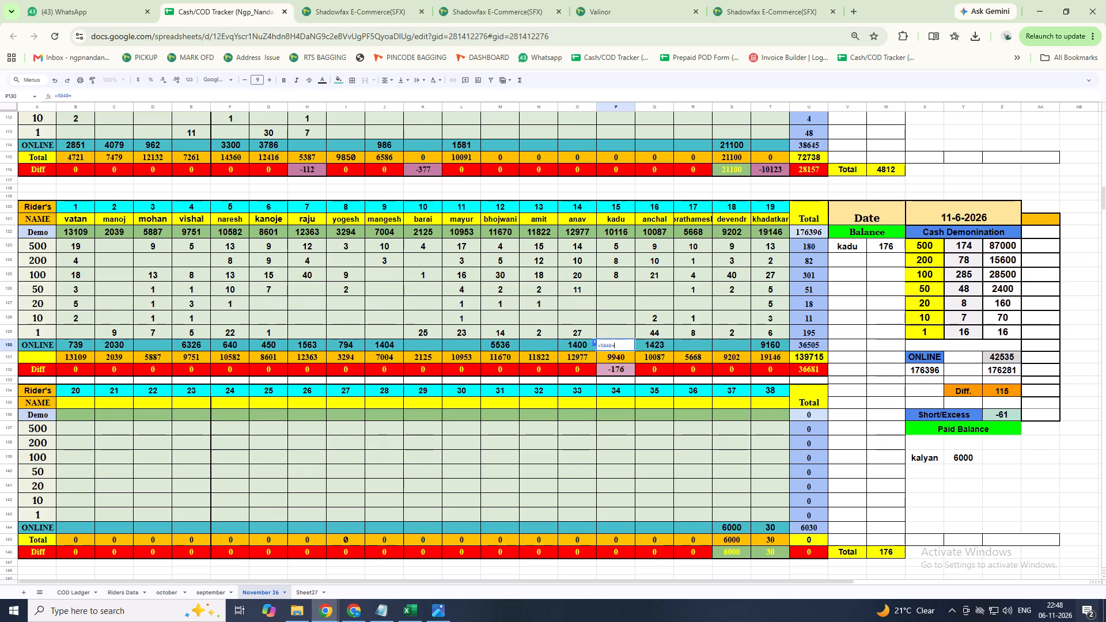
text(176)
key(Return)
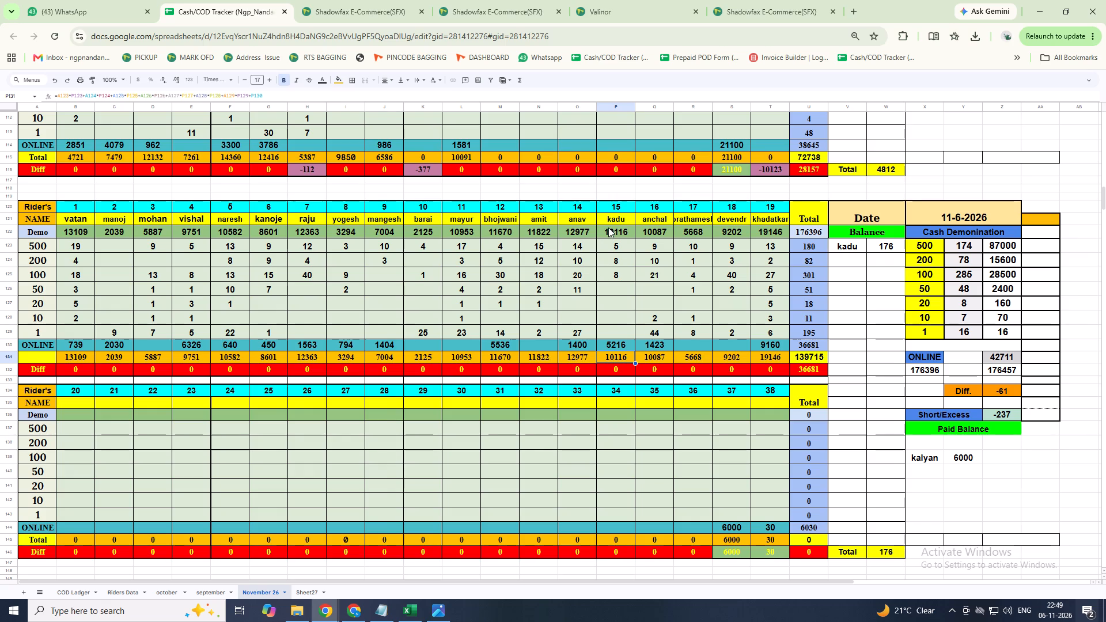
Clear the 176 amount and the name kadu from the 11-6-2026 Balance list.
click(891, 244)
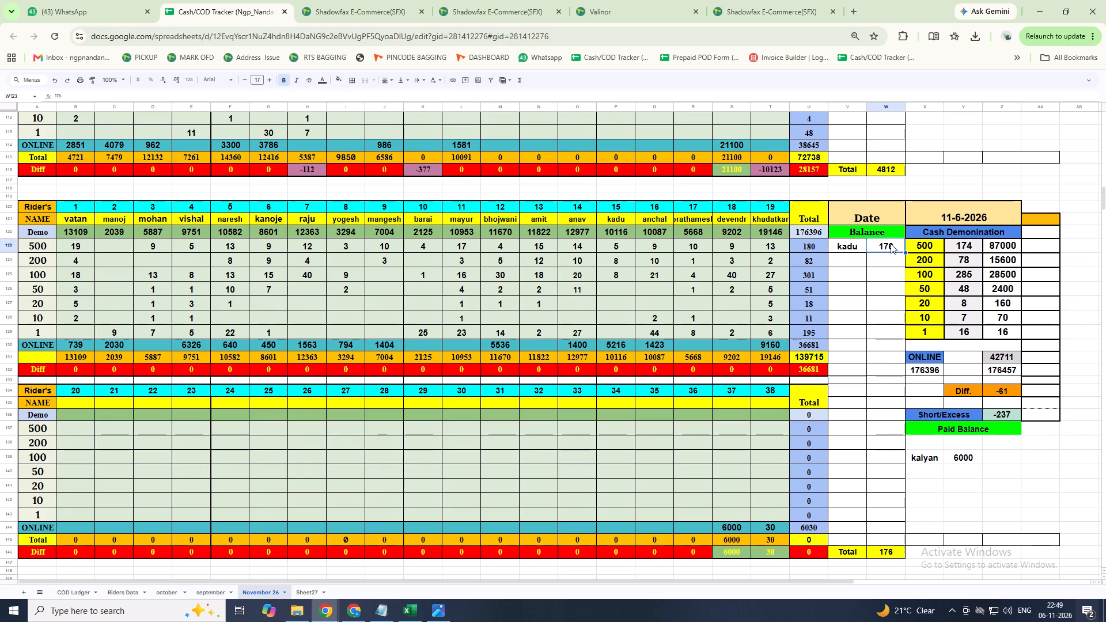
key(Delete)
click(855, 248)
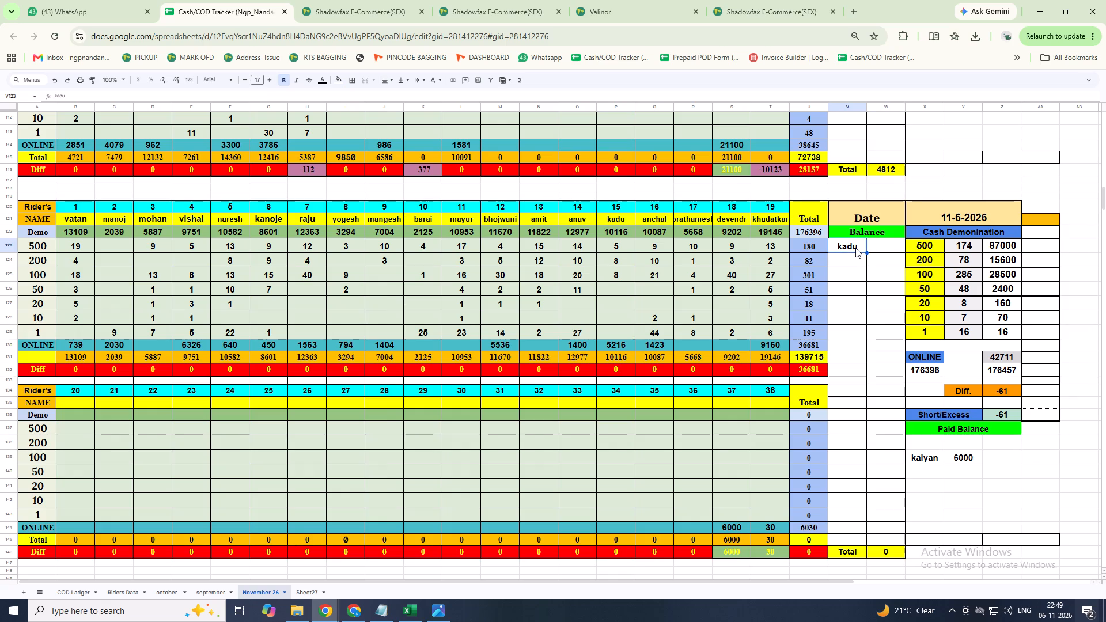
key(Delete)
Look over the manifests to be received, the Manage Runsheets and Create Forward Runsheet pages, and the 11-6-2026 cash sheet.
click(312, 6)
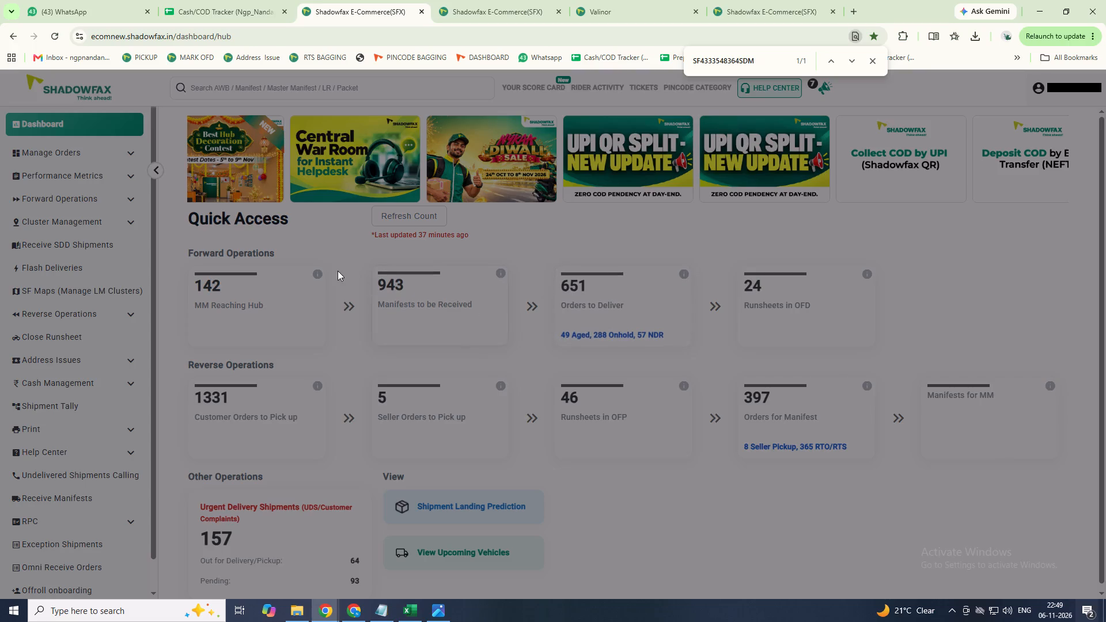
click(462, 280)
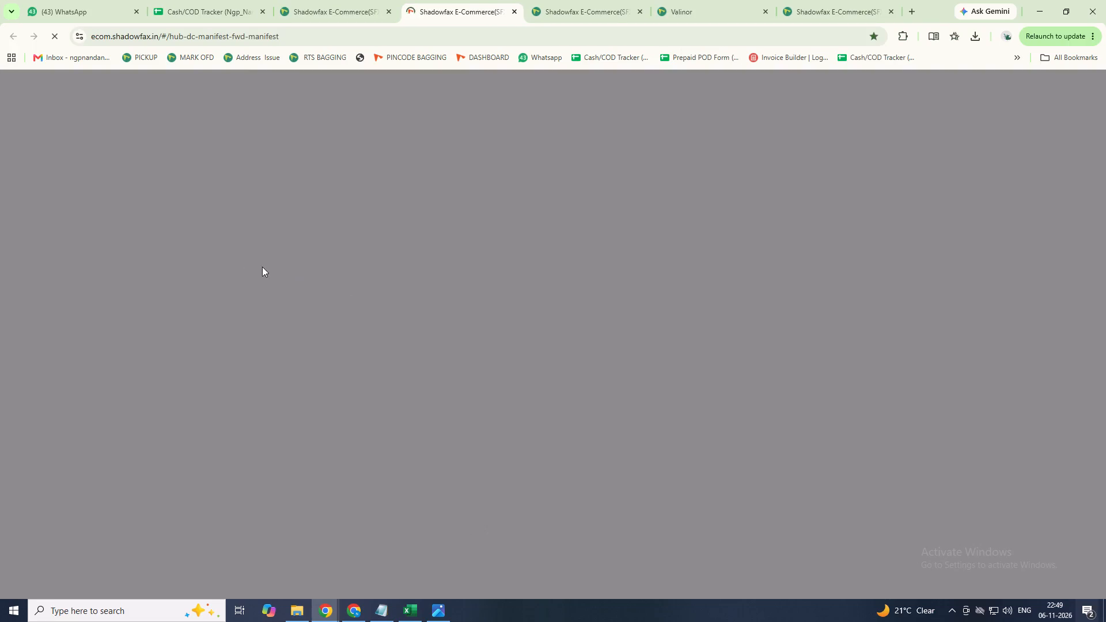
click(331, 3)
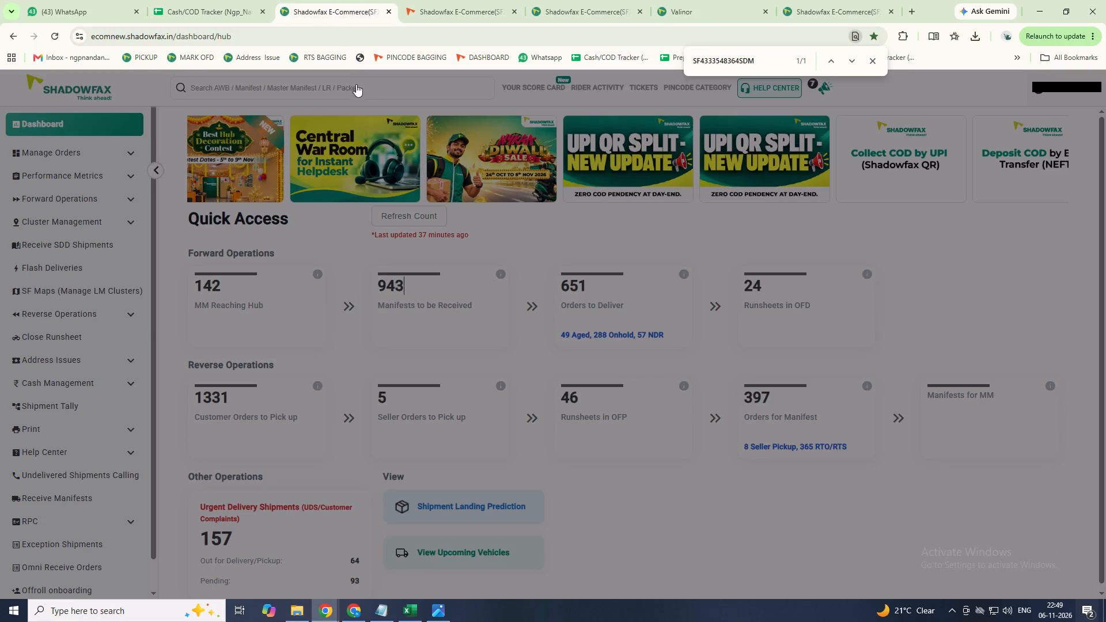
click(649, 298)
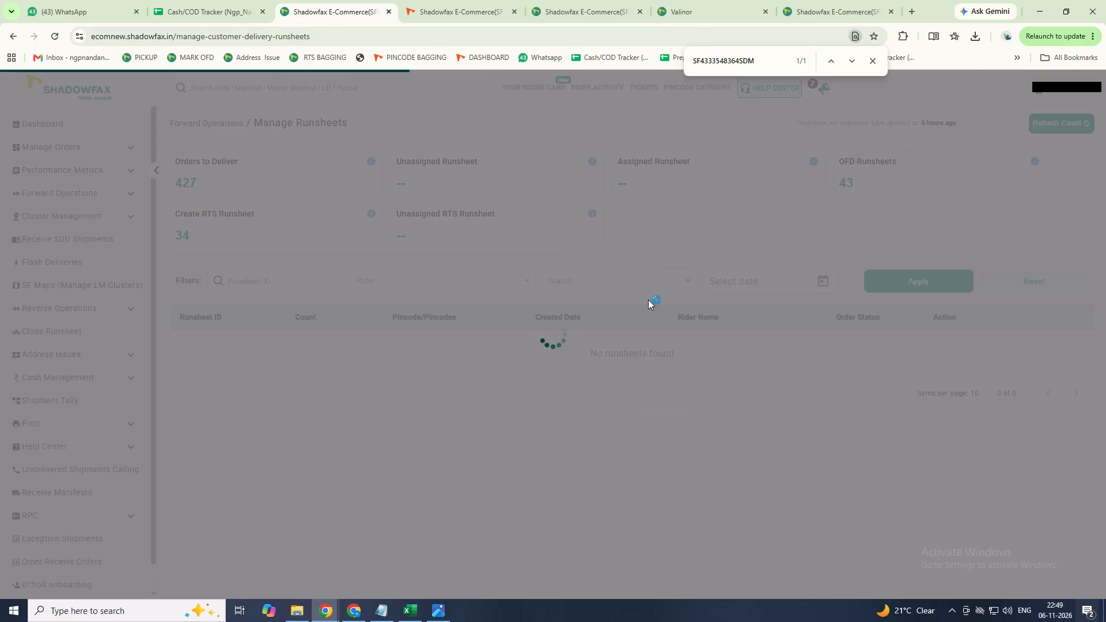
click(291, 176)
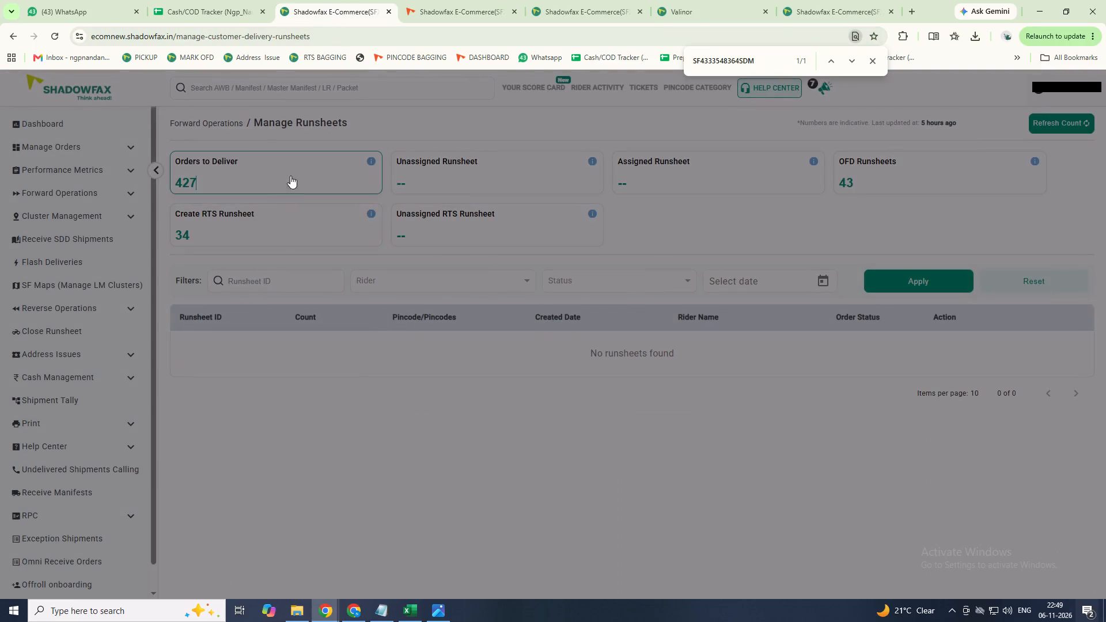
click(934, 183)
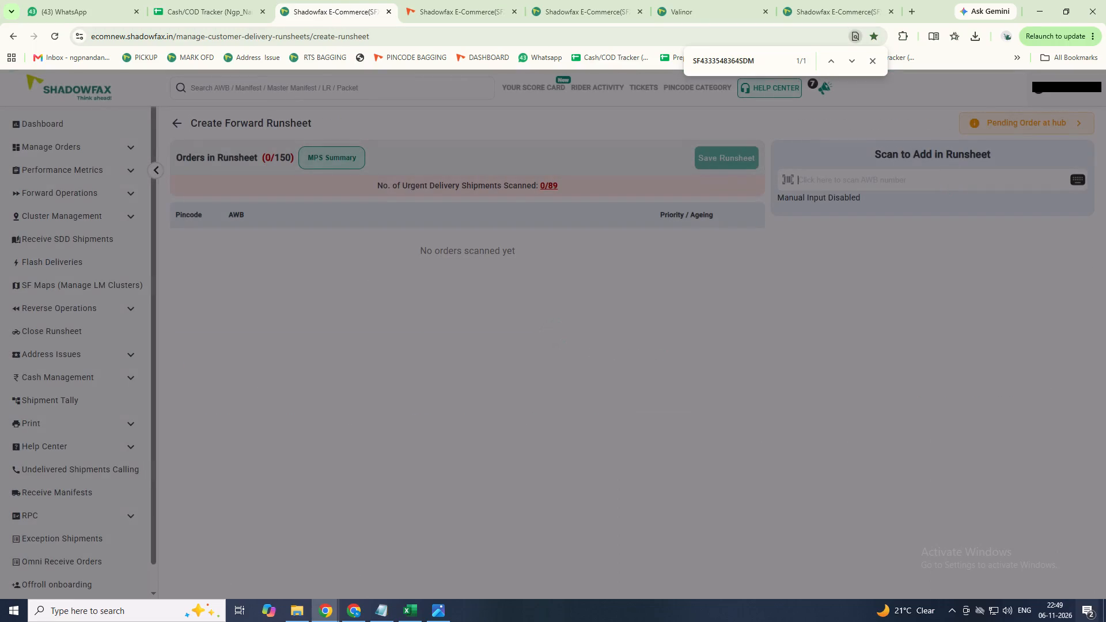
click(459, 5)
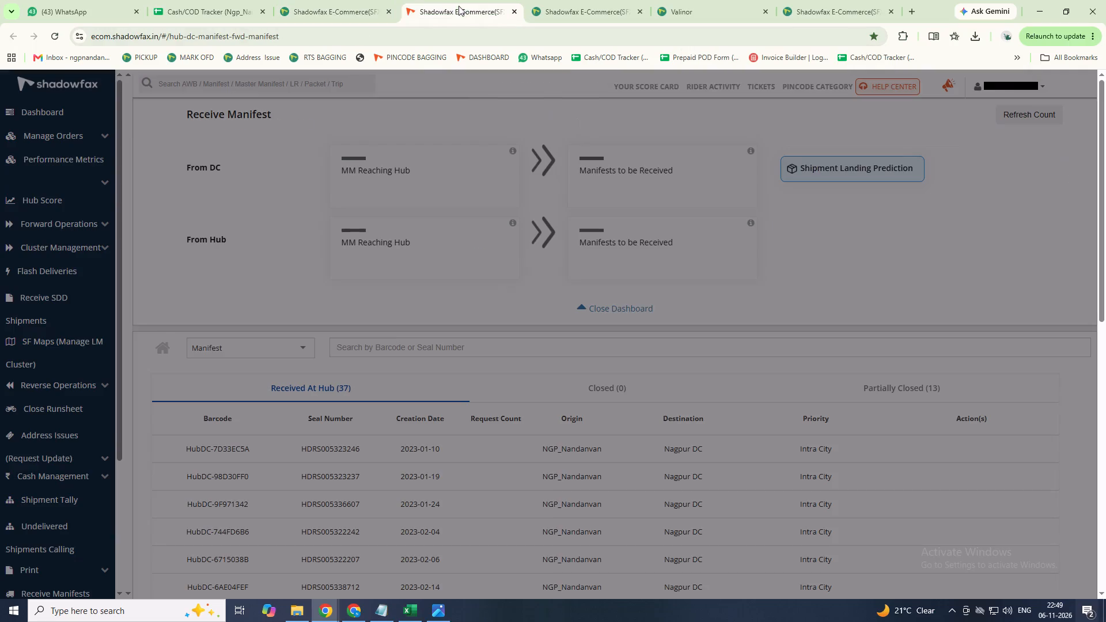
click(328, 10)
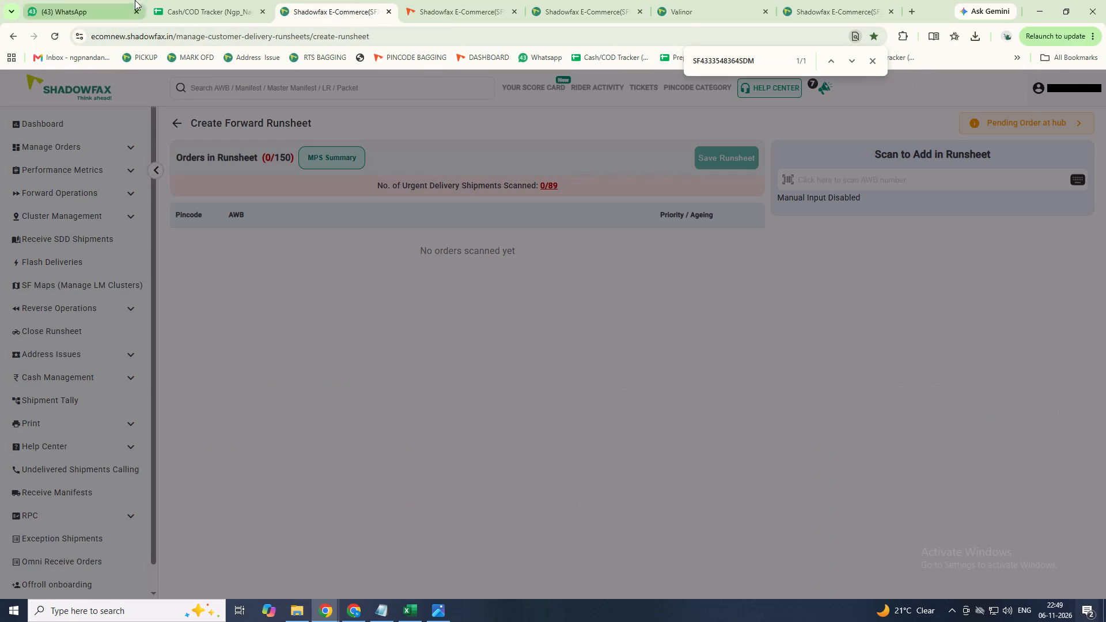
click(214, 5)
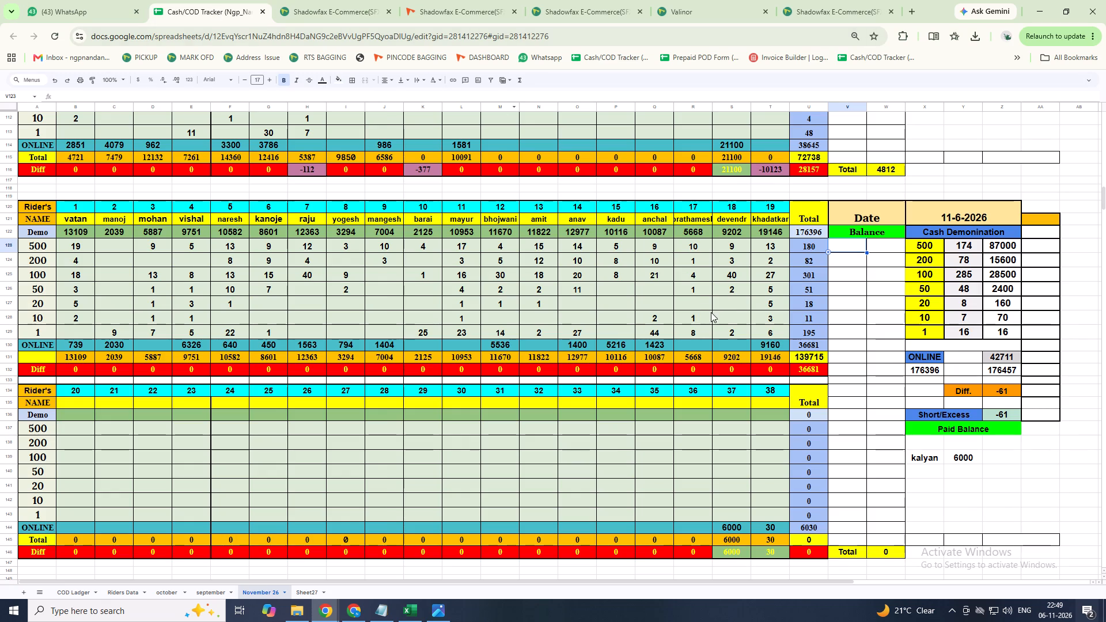
scroll(734, 309, down, 1)
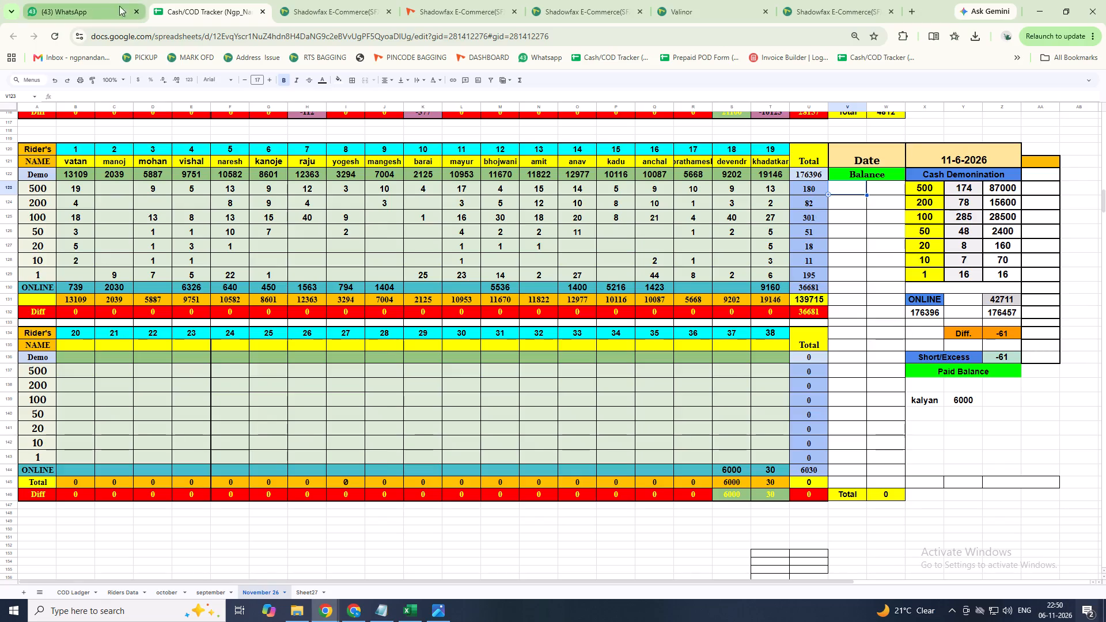
click(459, 3)
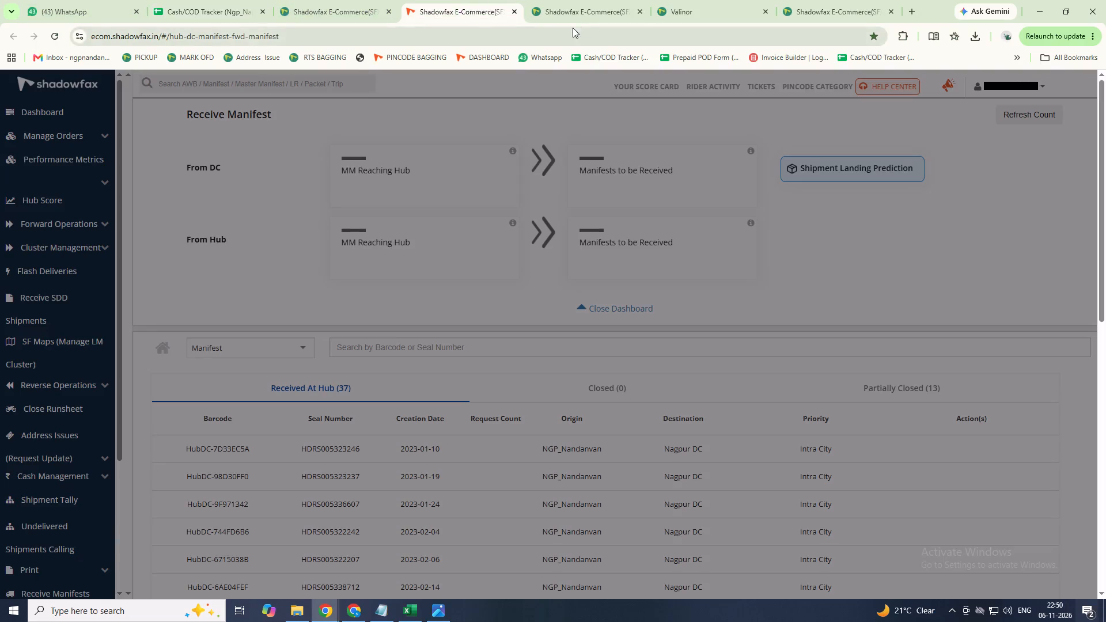
click(578, 14)
click(350, 0)
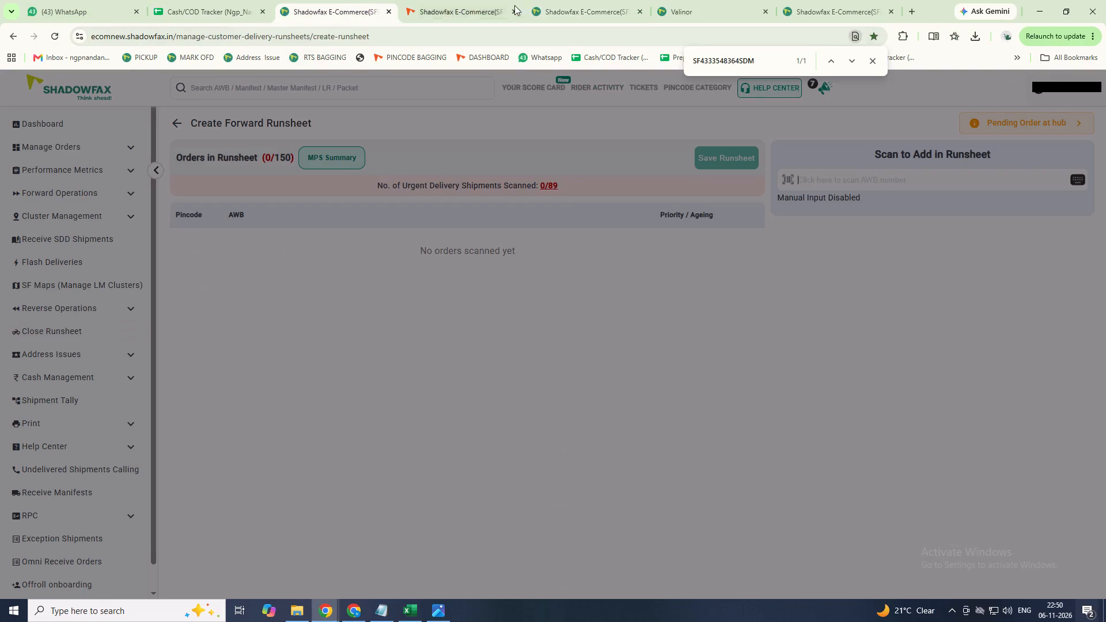
In Shadowfax's Daily Cash Deposit, enter 170 as the UPI deposit amount and generate its UPI code.
click(596, 1)
click(40, 380)
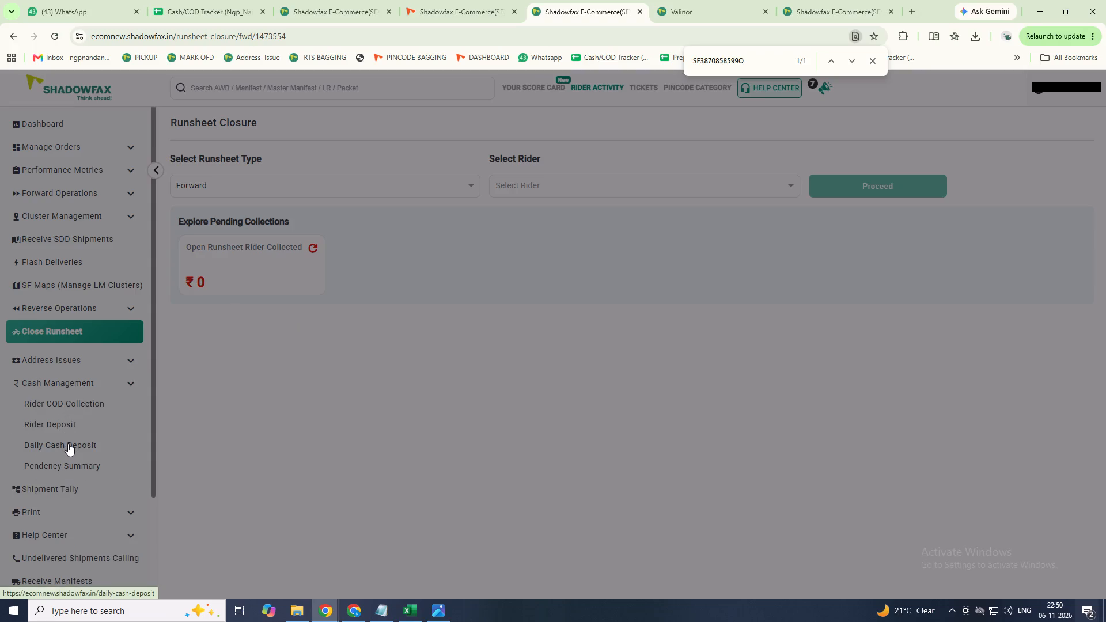
click(69, 445)
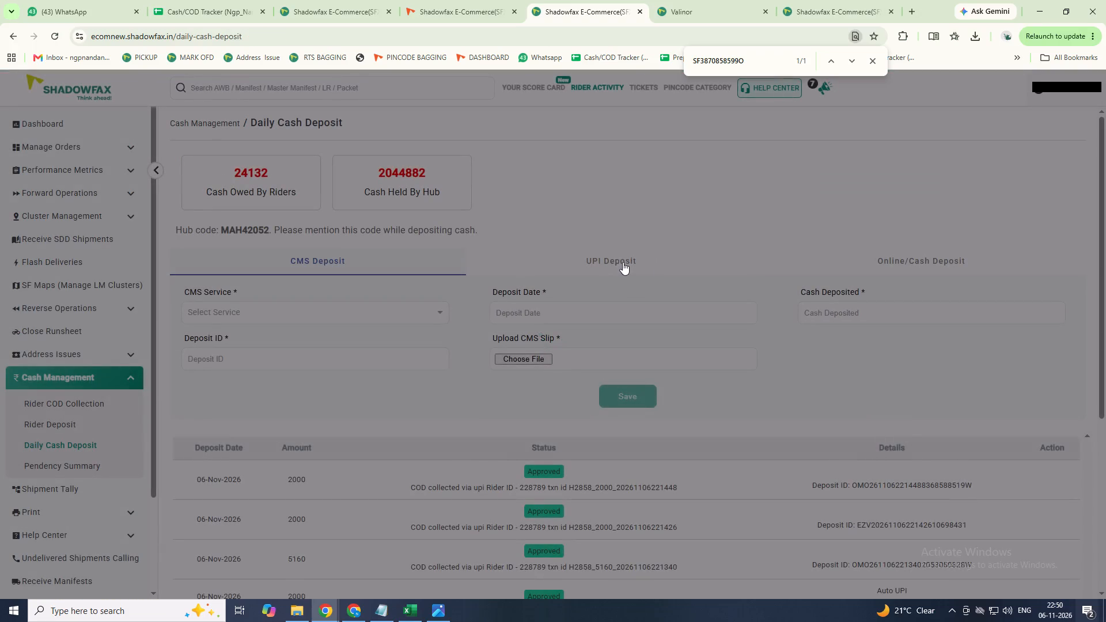
click(624, 261)
click(259, 321)
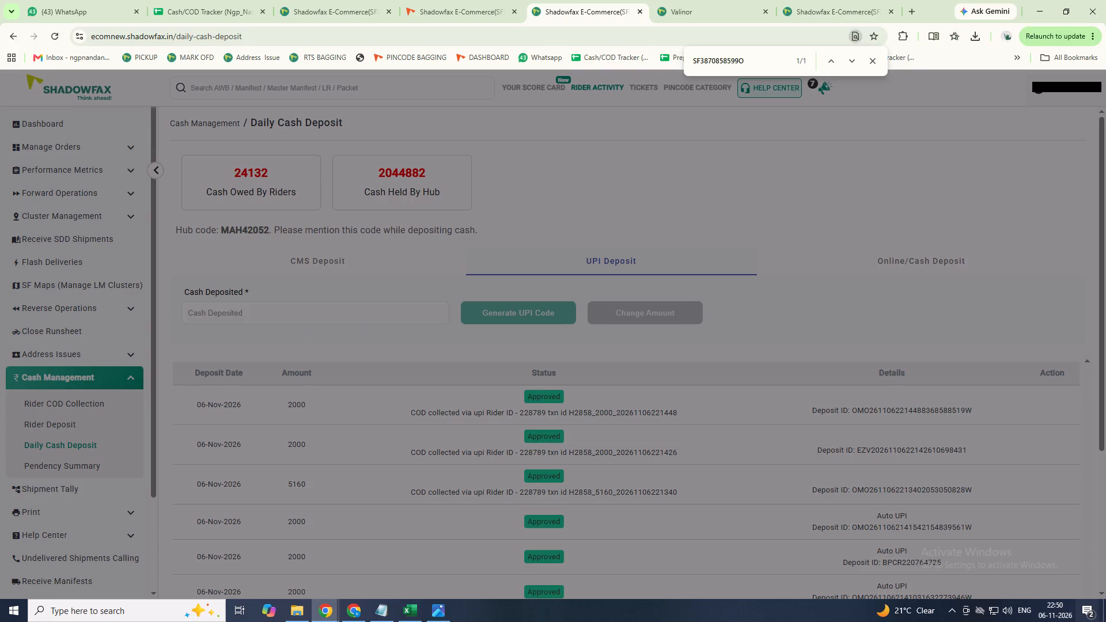
text(yo)
click(247, 316)
click(378, 312)
text(170)
key(Return)
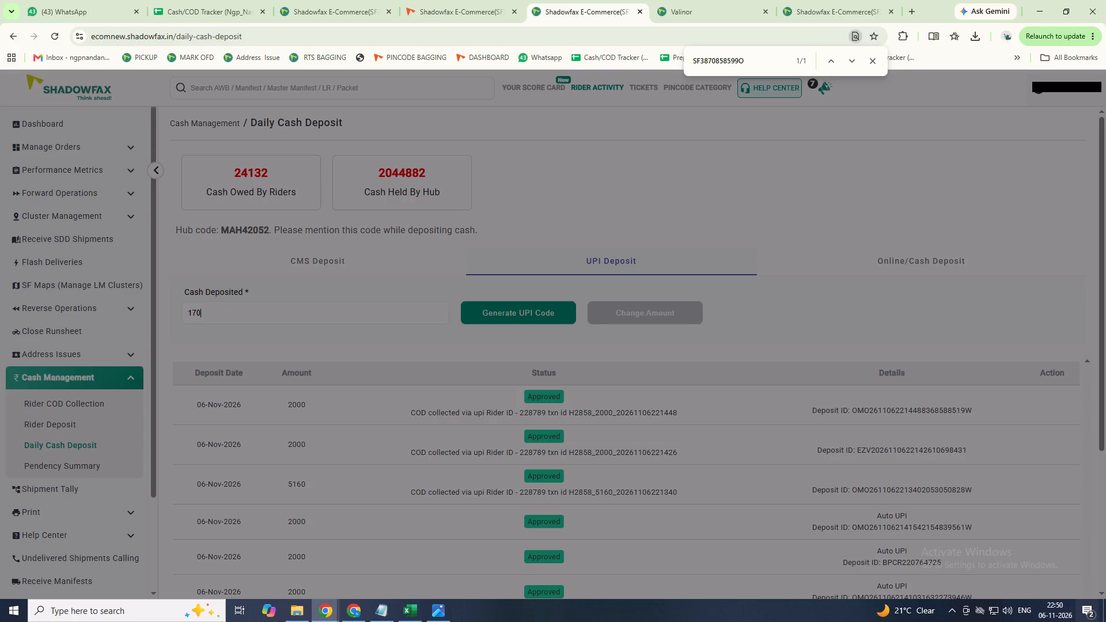
click(500, 313)
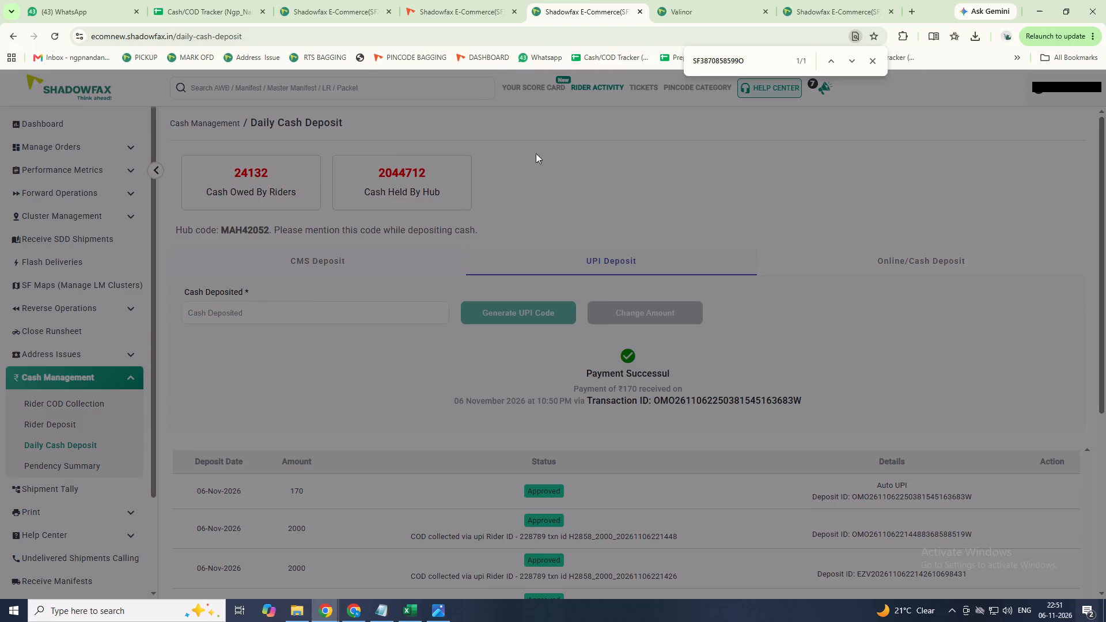
In the Cash/COD Tracker's 11-6-2026 sheet, set kadu's ONLINE amount to 5210.
click(207, 2)
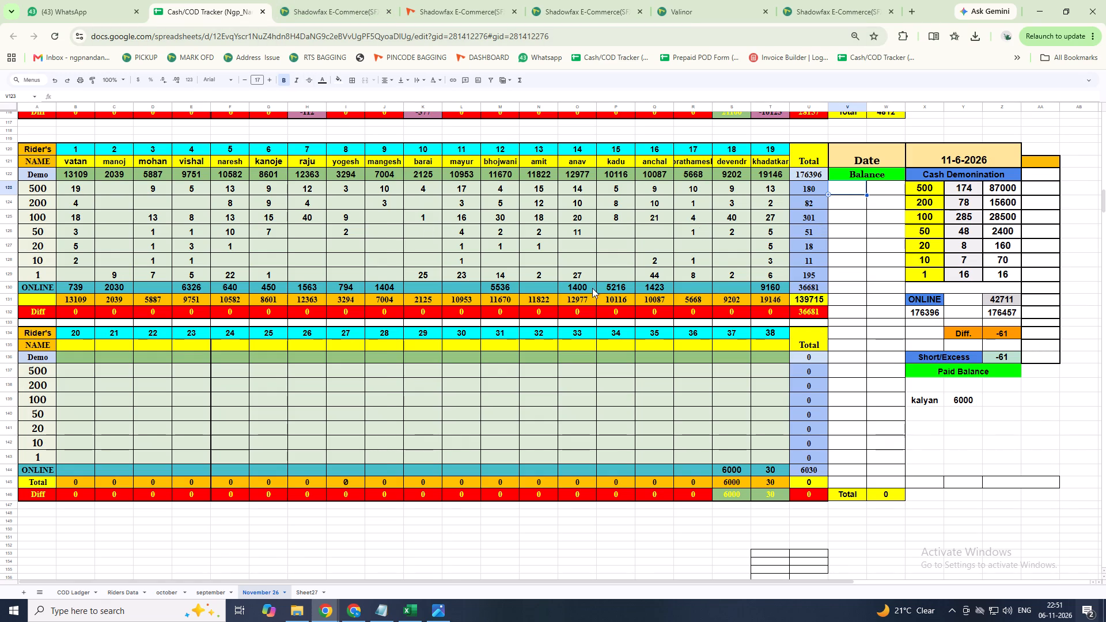
click(628, 283)
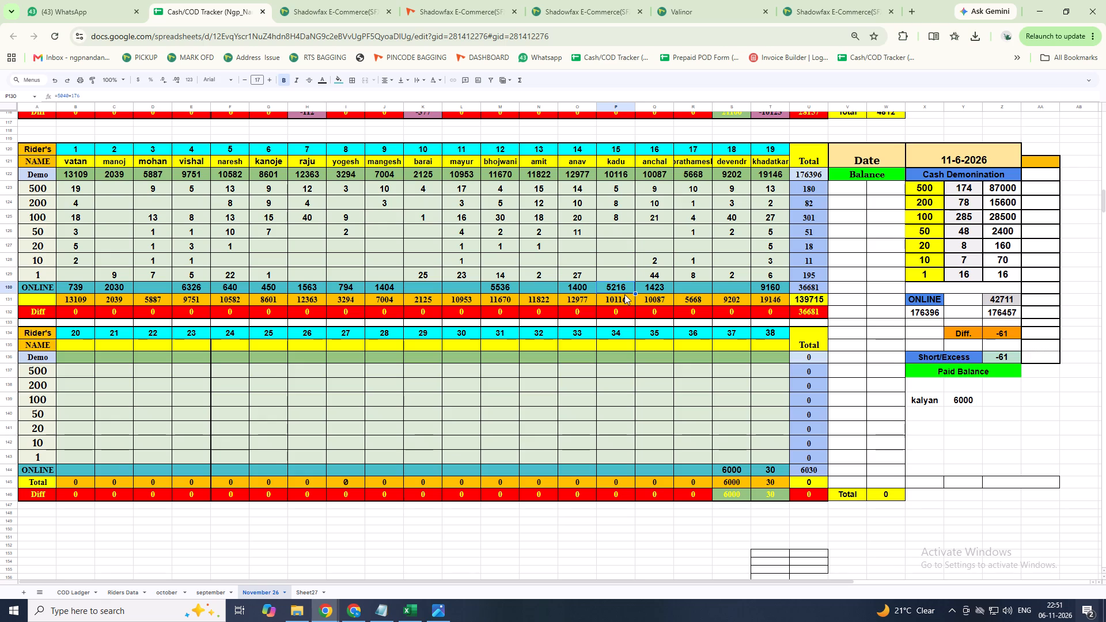
key(Delete)
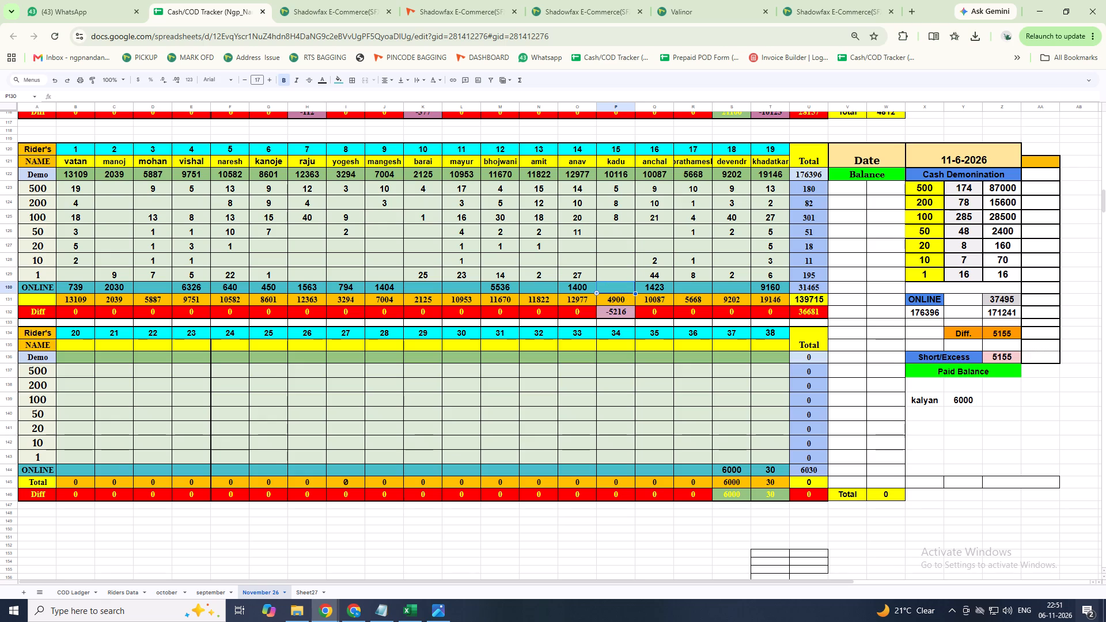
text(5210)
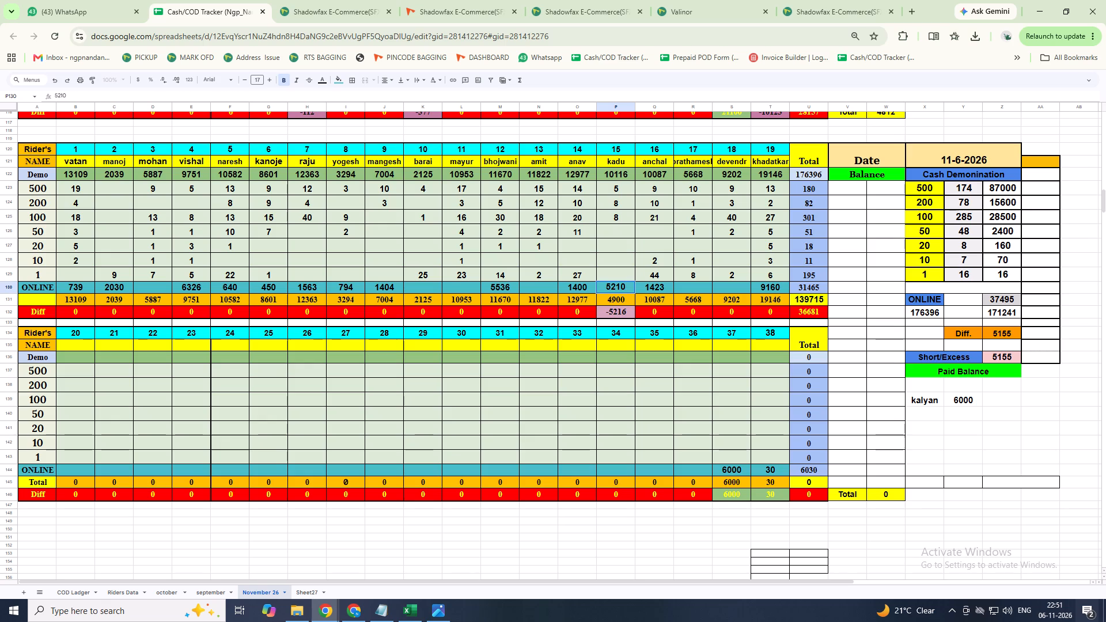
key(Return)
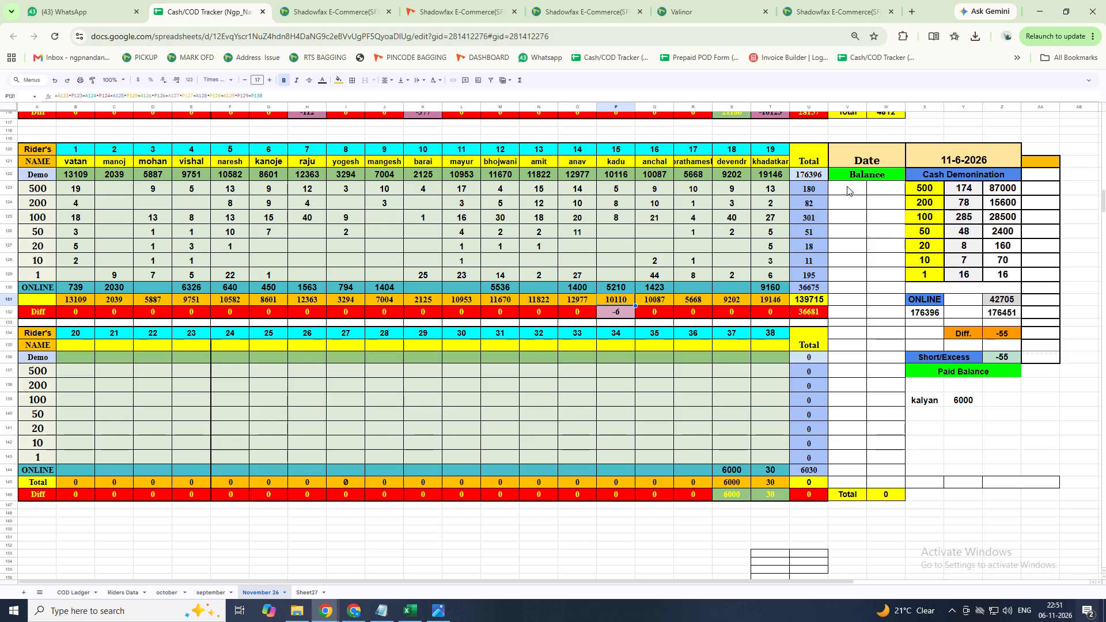
Add kadu with an amount of 6 as the first entry in the 11-6-2026 Balance list.
click(847, 186)
text(kadu)
key(Return)
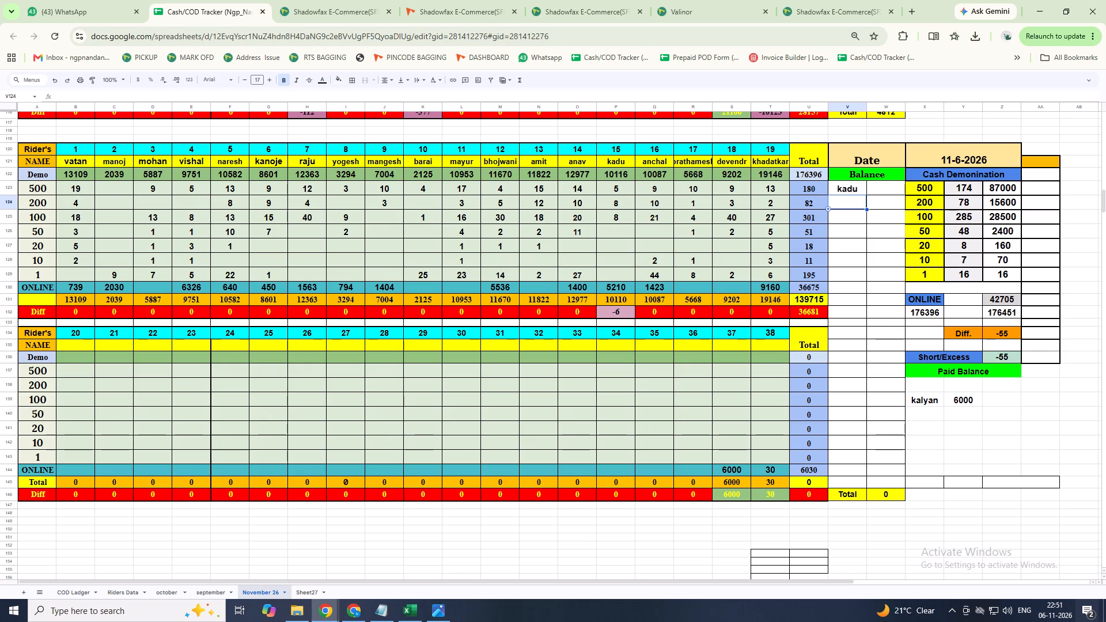
click(879, 183)
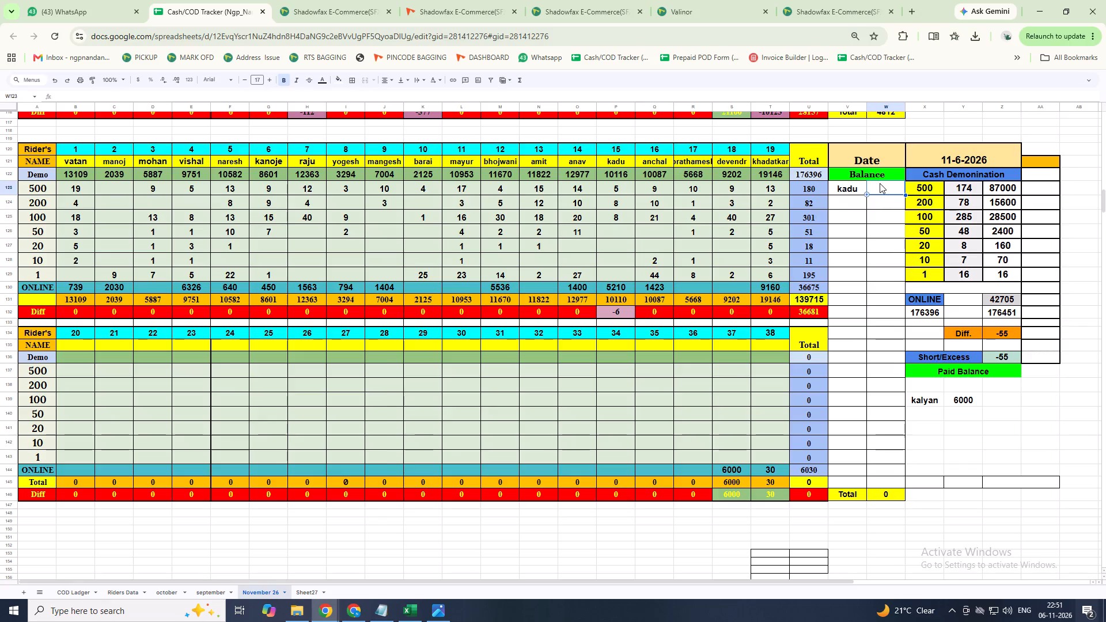
key(6)
key(Return)
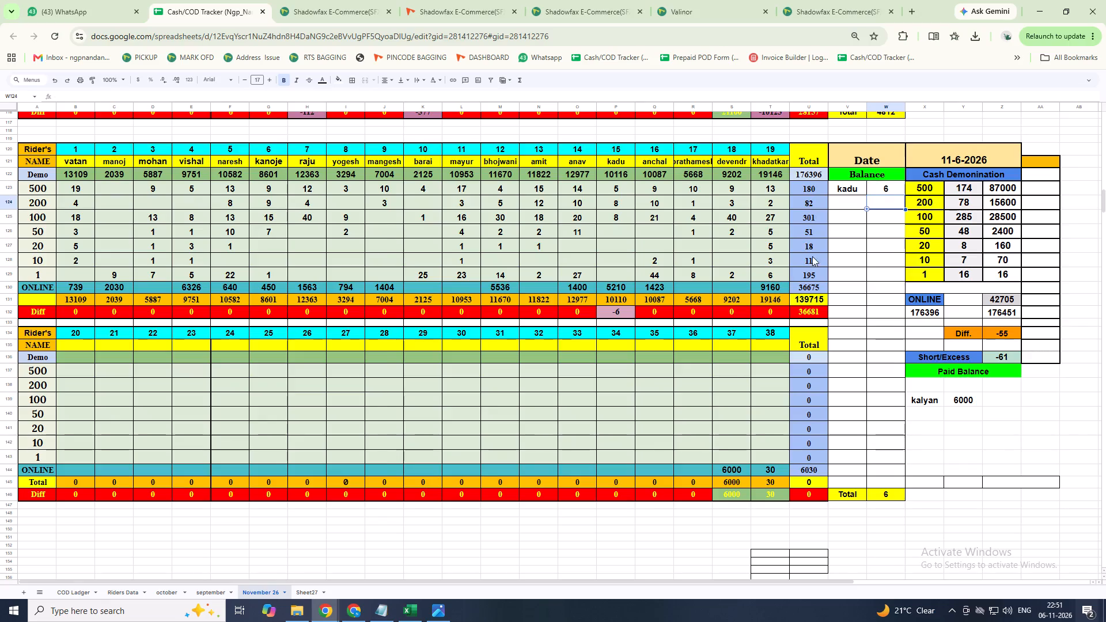
In Shadowfax, view the hub dashboard counts and the Create Manifest page for reverse orders.
click(343, 2)
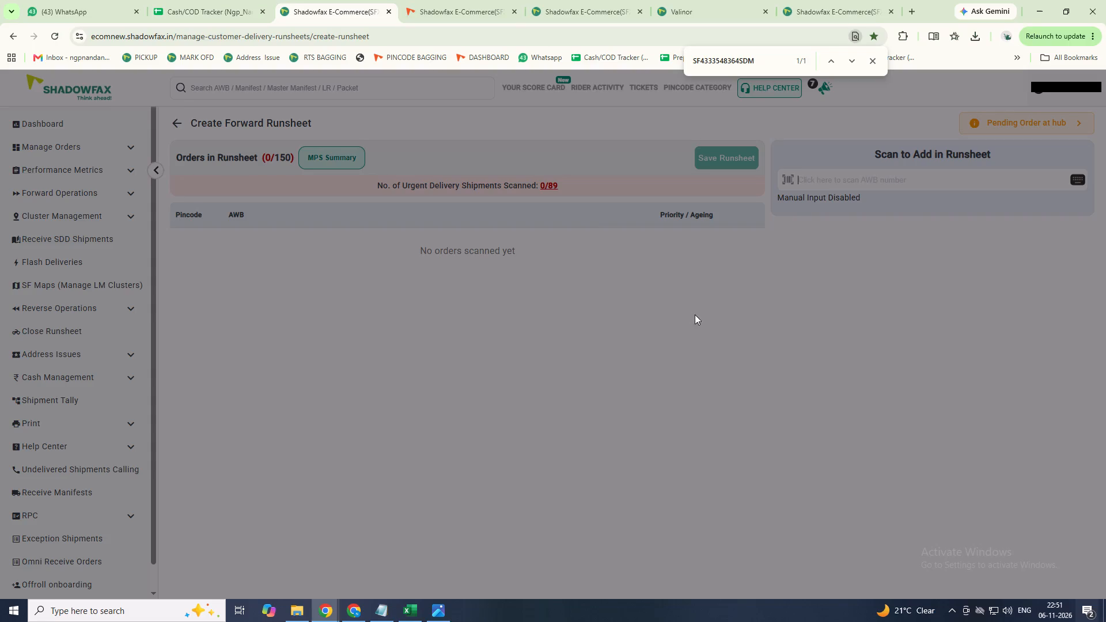
click(72, 120)
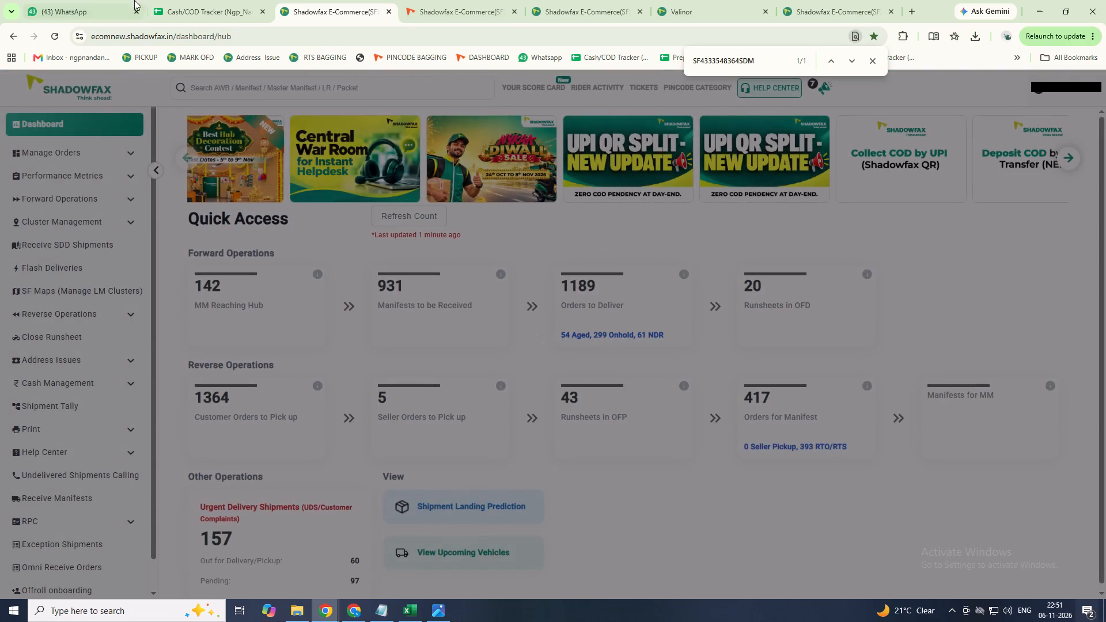
click(481, 53)
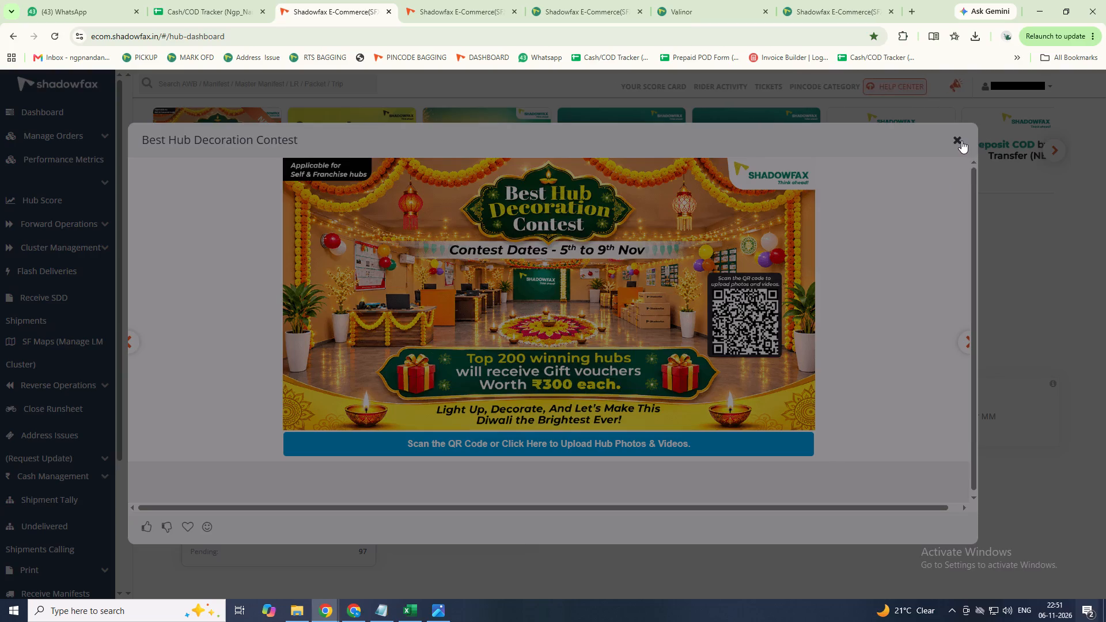
click(959, 141)
click(794, 389)
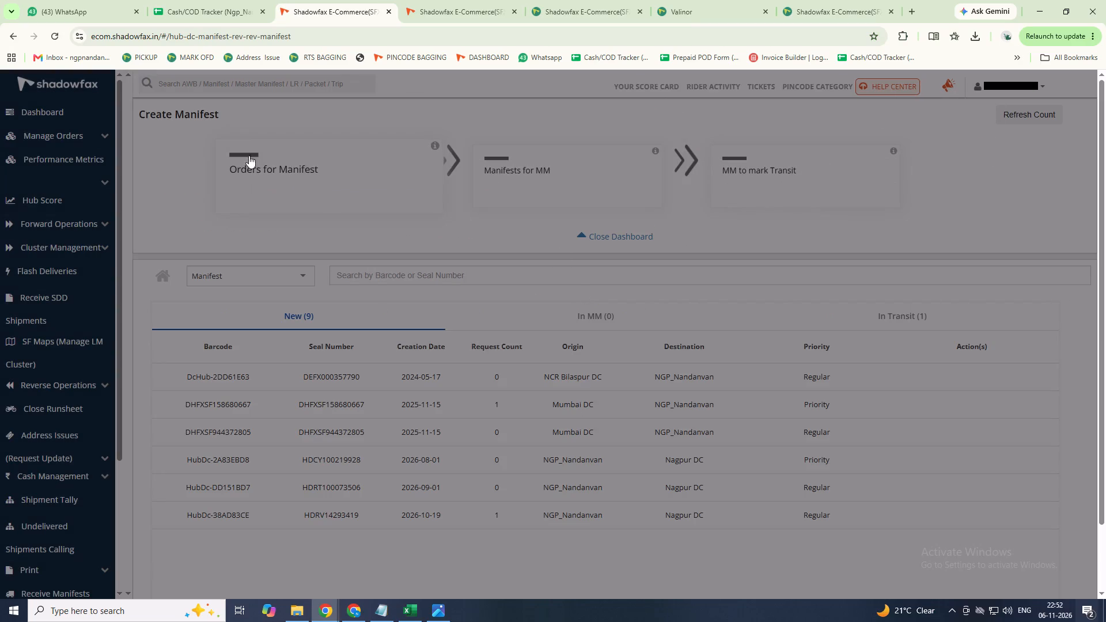
click(20, 116)
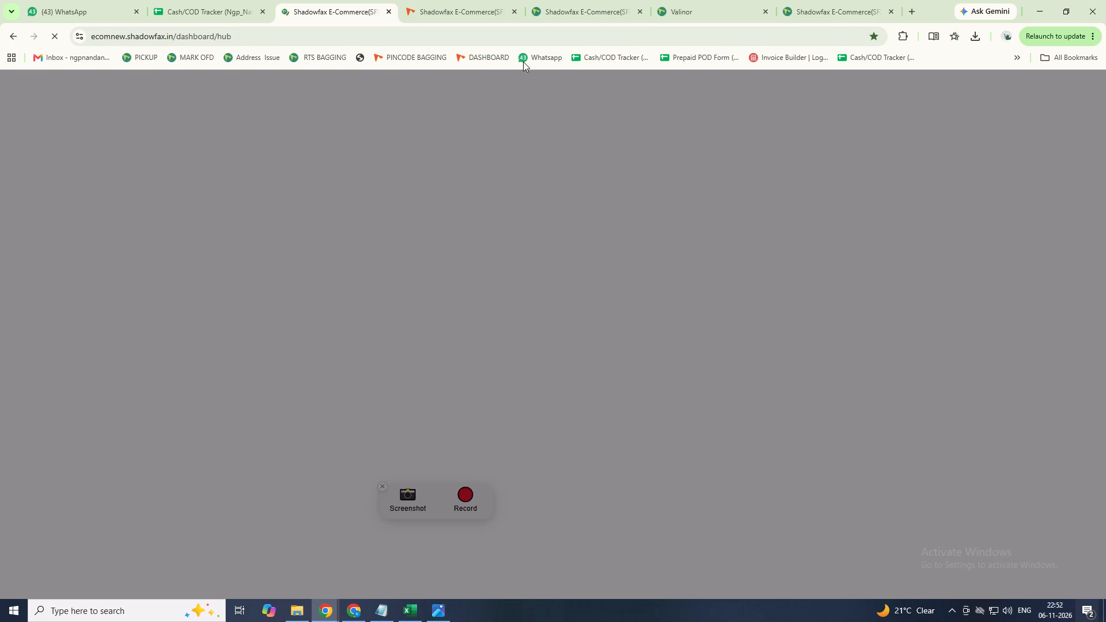
From the hub dashboard, open the reverse runsheets in OFP and filter the runsheet list by OFP status.
triple_click(482, 57)
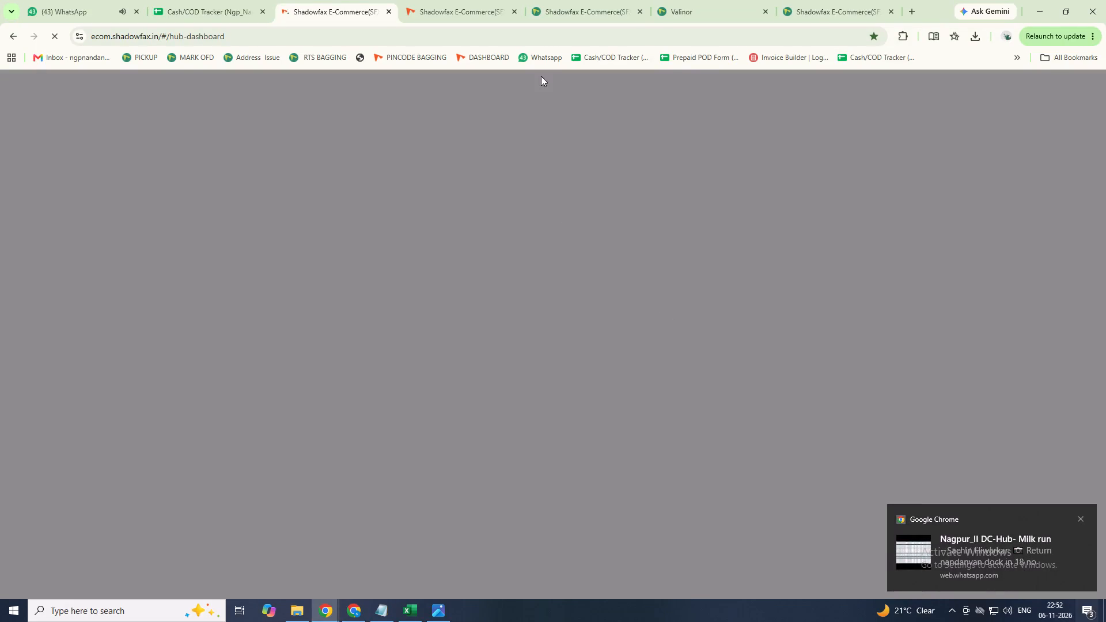
click(643, 414)
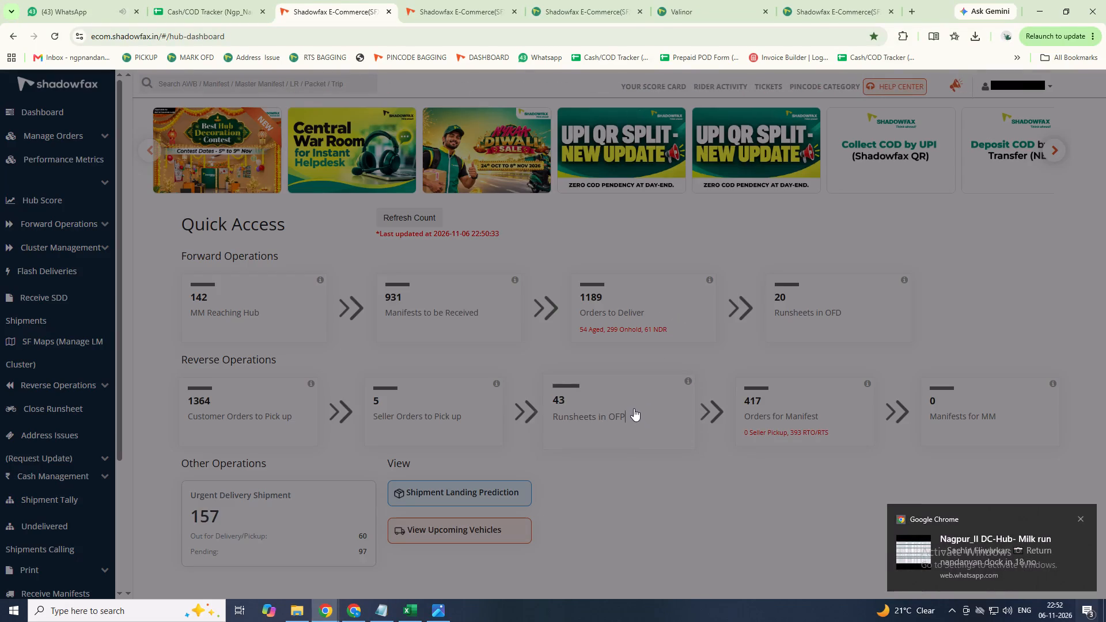
click(703, 258)
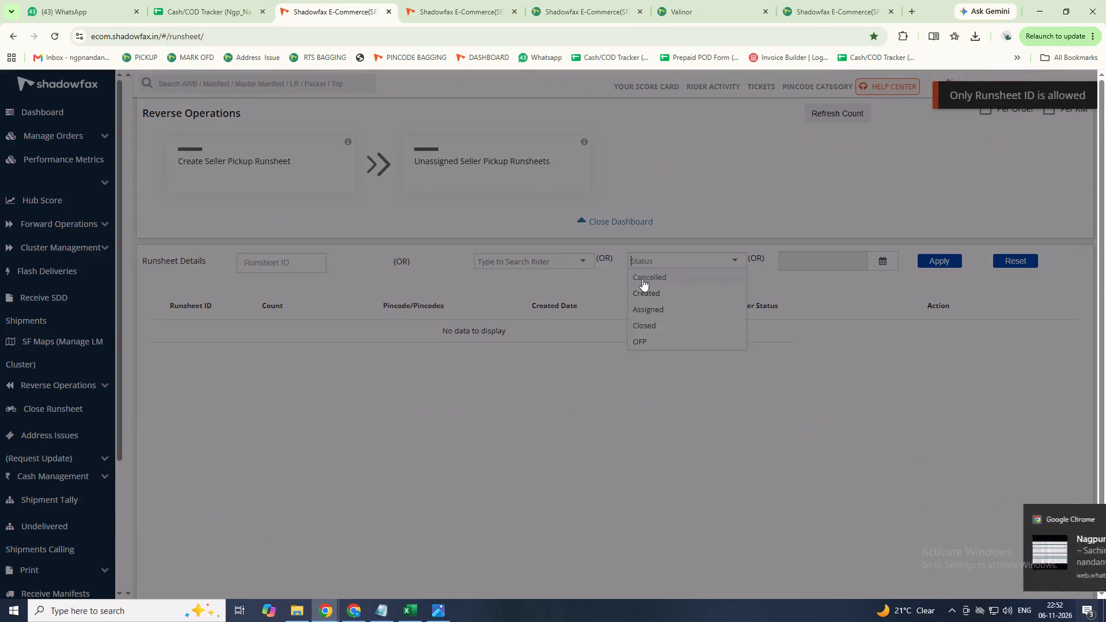
click(661, 344)
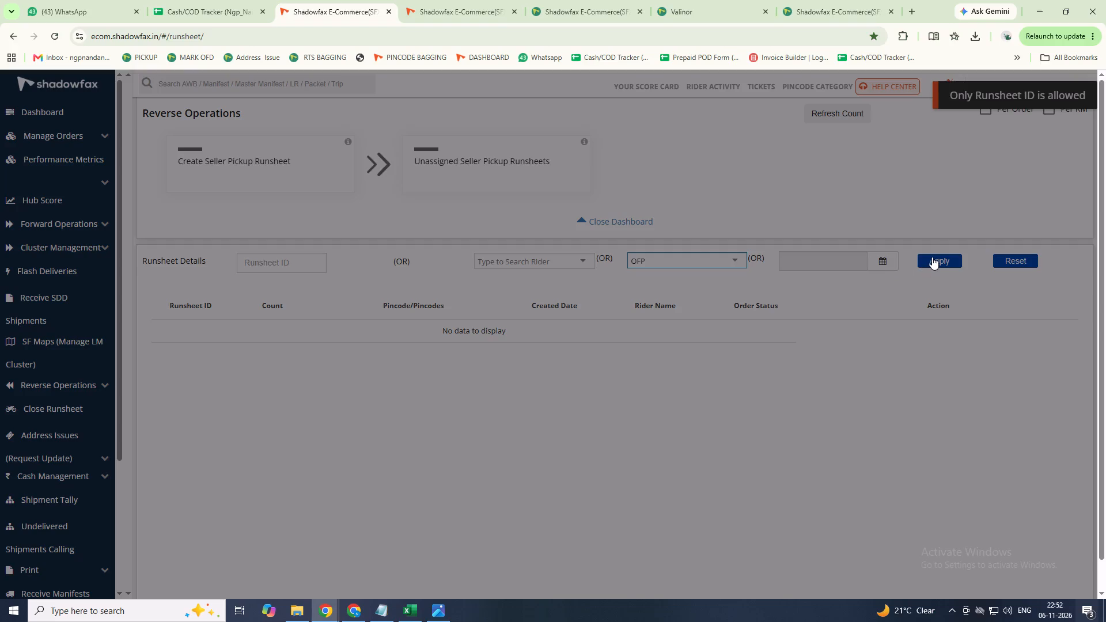
click(934, 261)
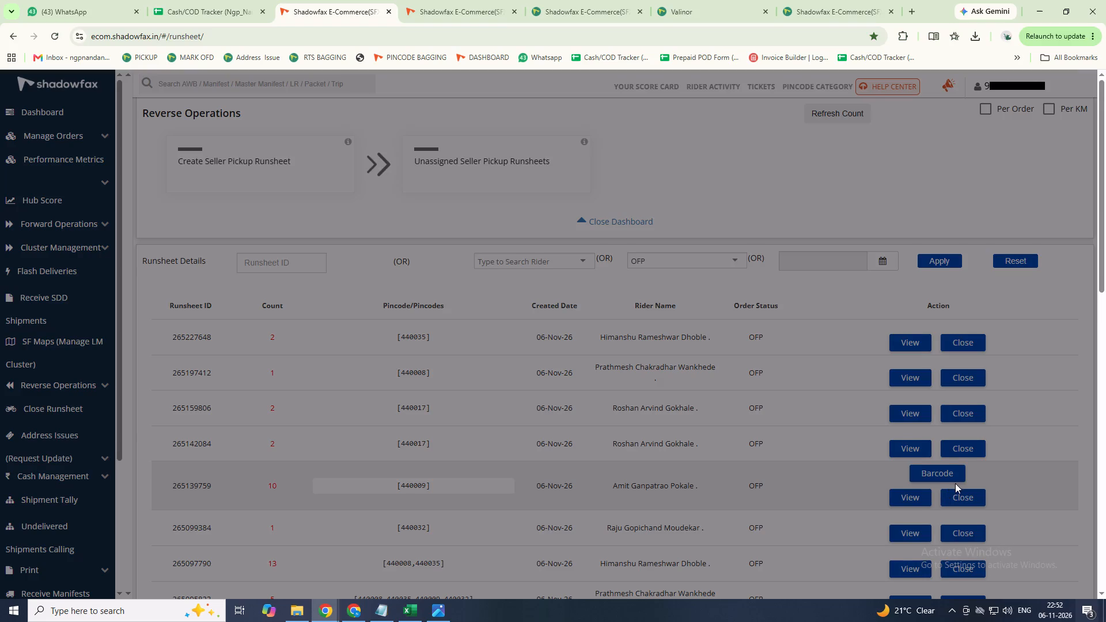
Look through the OFP reverse runsheets, examining their riders, counts and pincodes.
scroll(956, 487, down, 1)
scroll(781, 488, down, 1)
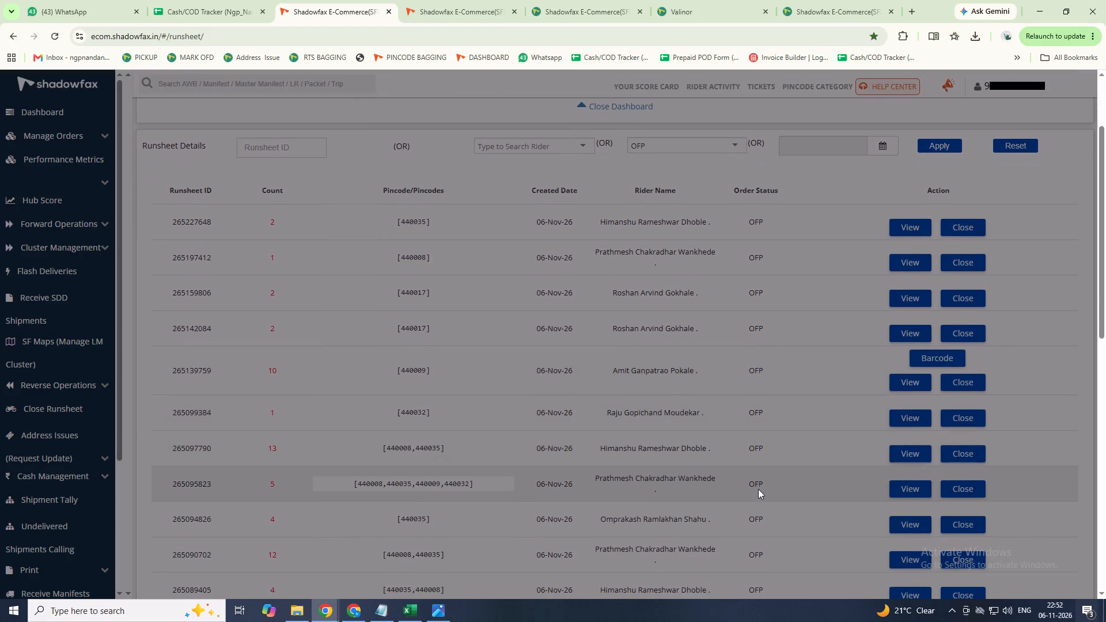
scroll(739, 490, down, 1)
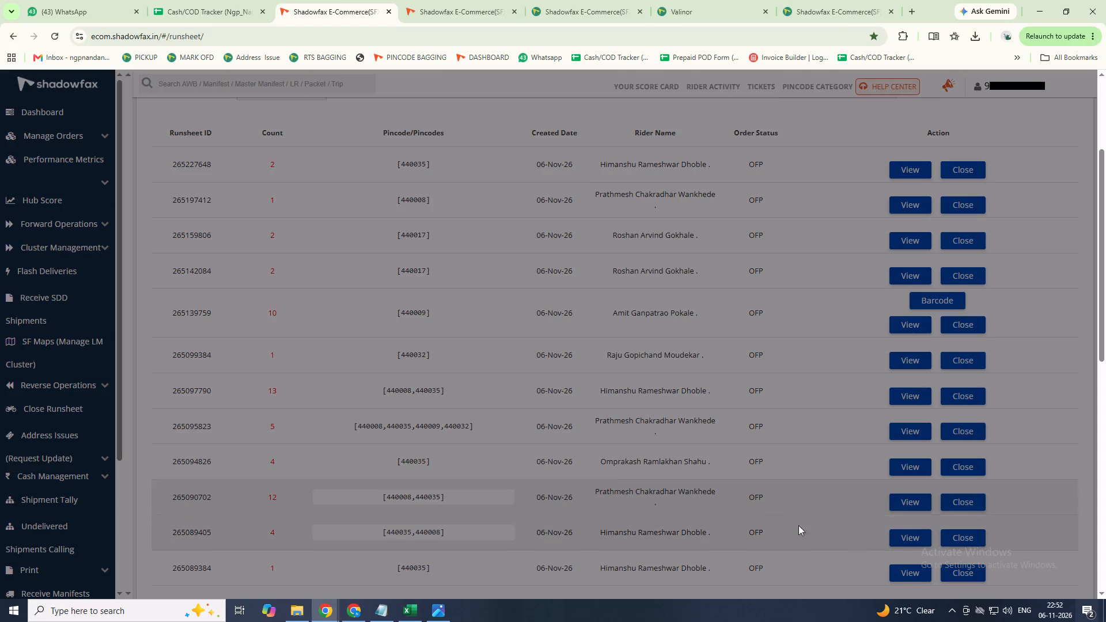
scroll(934, 372, down, 1)
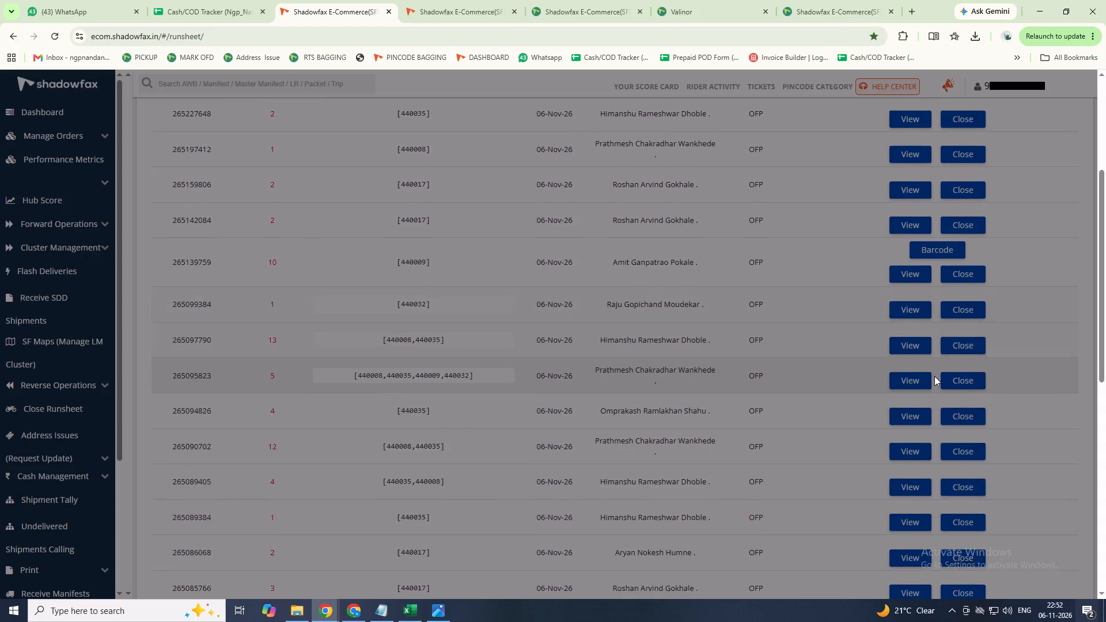
scroll(933, 378, down, 2)
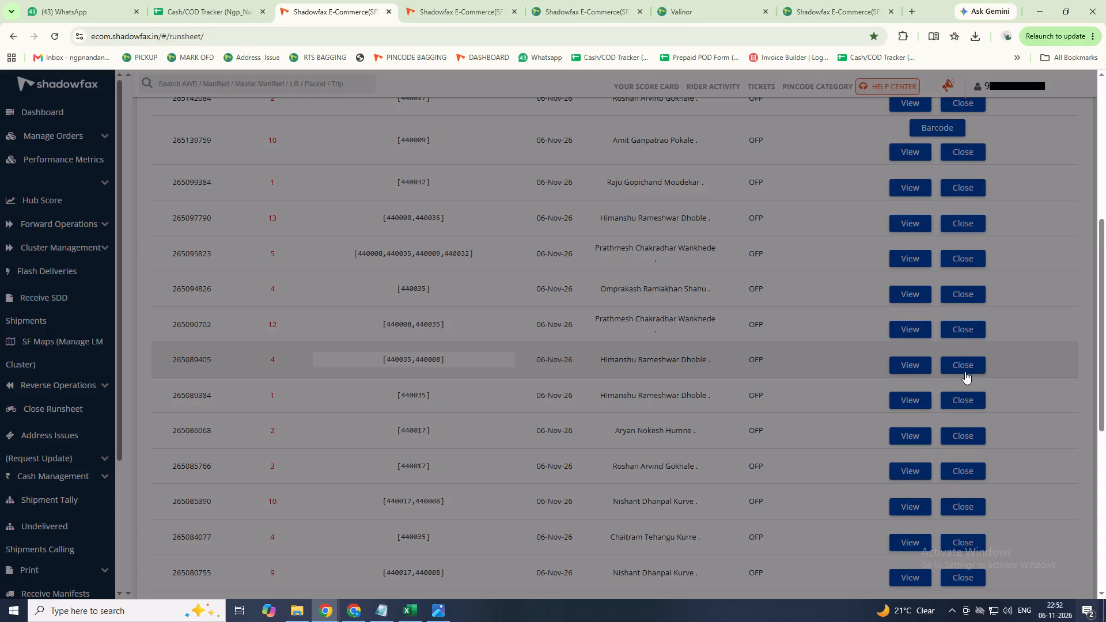
scroll(964, 374, down, 1)
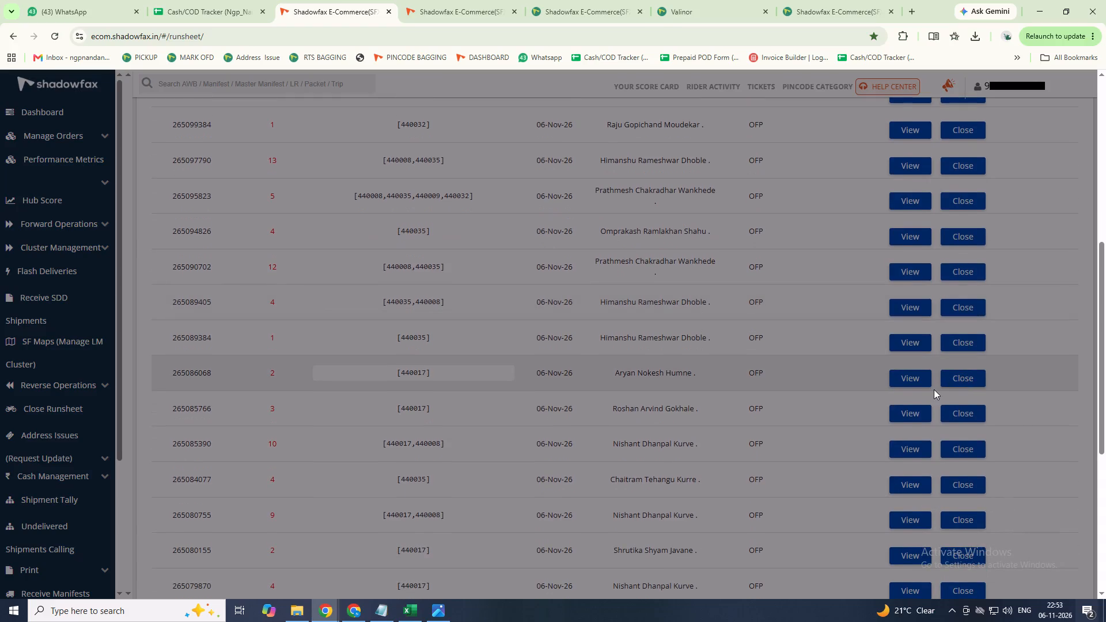
scroll(931, 395, down, 1)
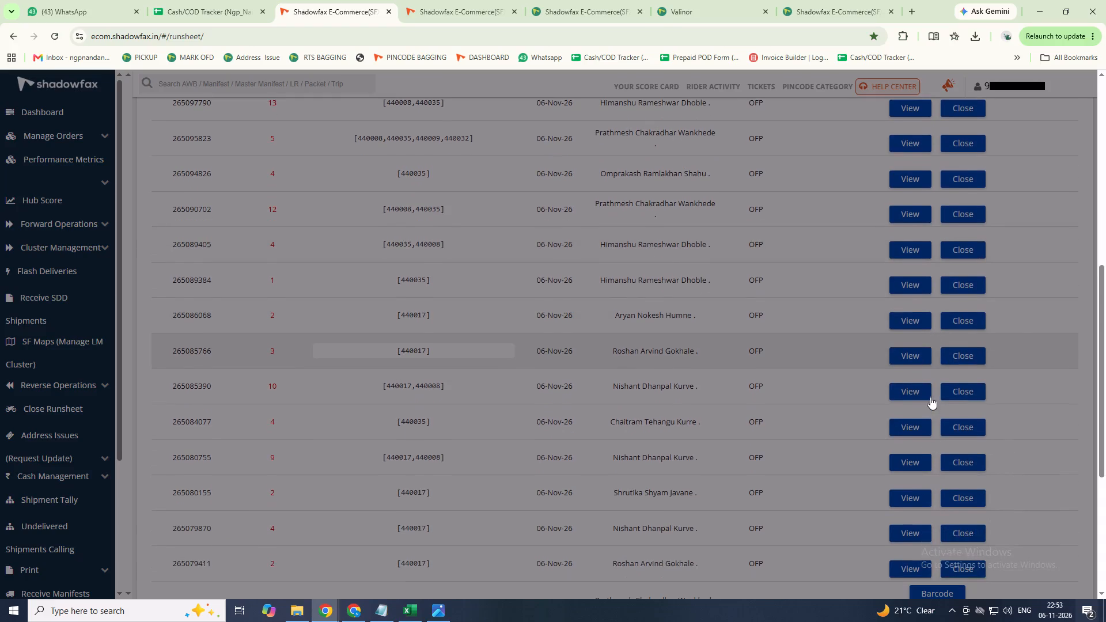
scroll(923, 399, down, 2)
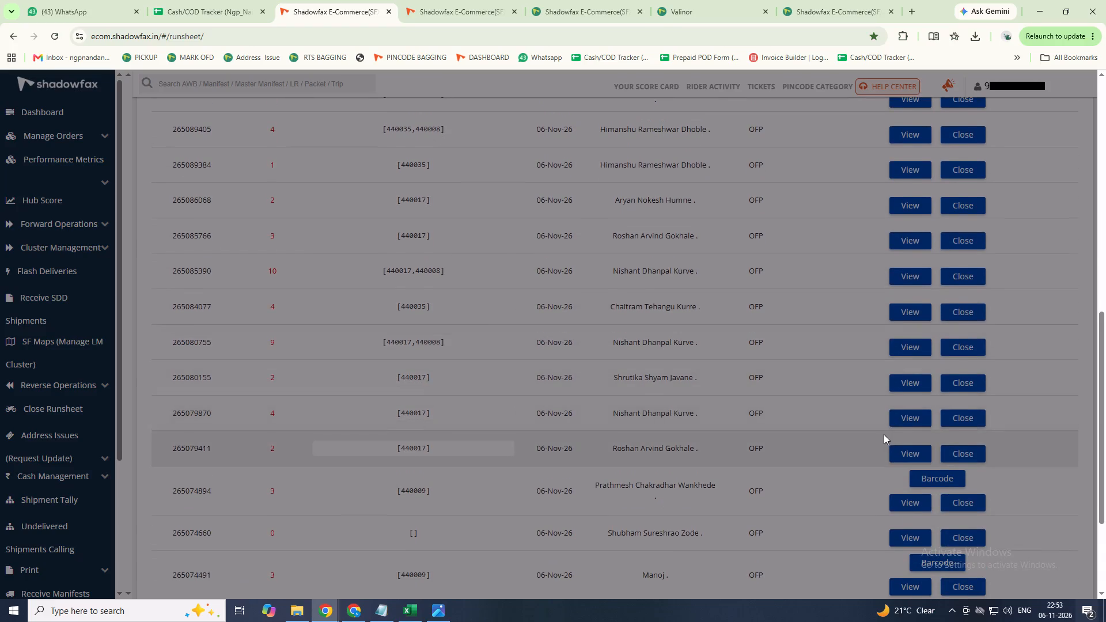
scroll(870, 444, down, 2)
scroll(719, 489, down, 1)
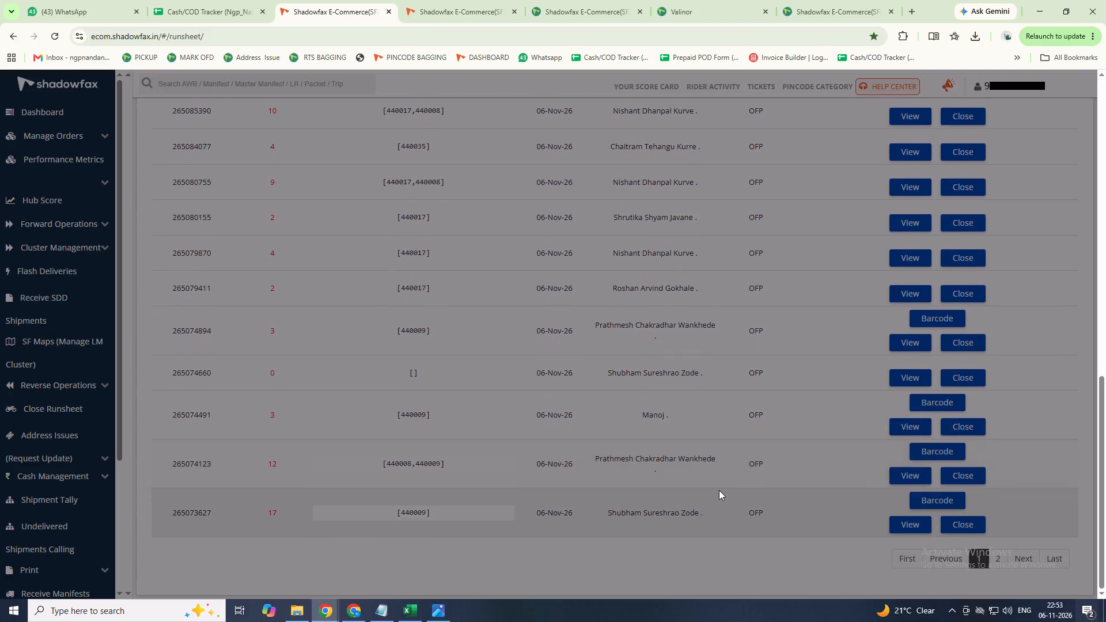
scroll(719, 491, down, 3)
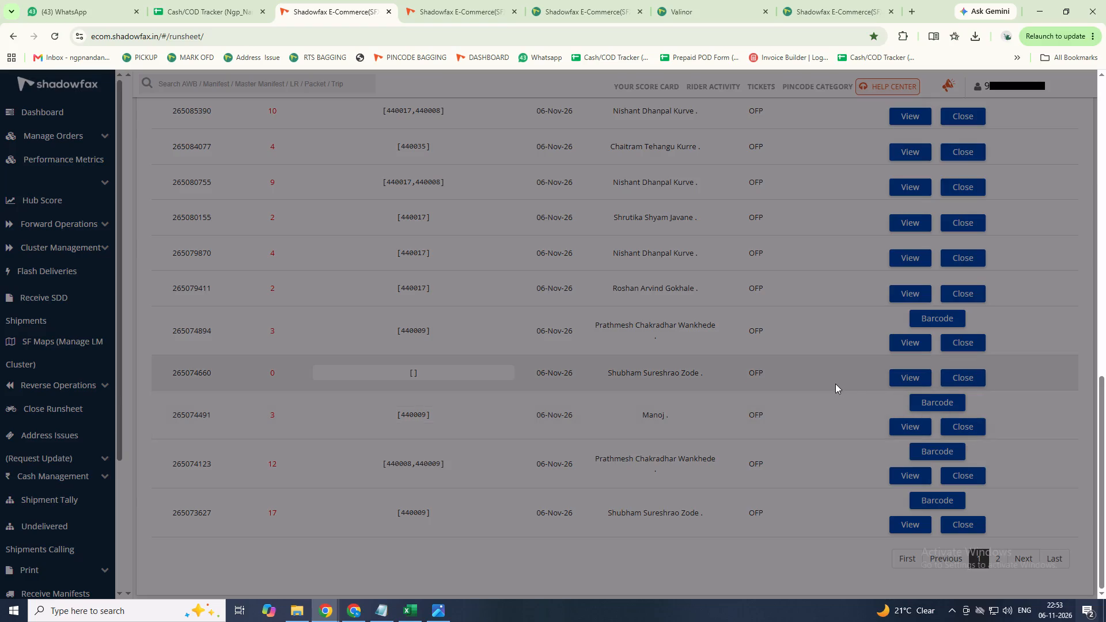
scroll(929, 361, up, 1)
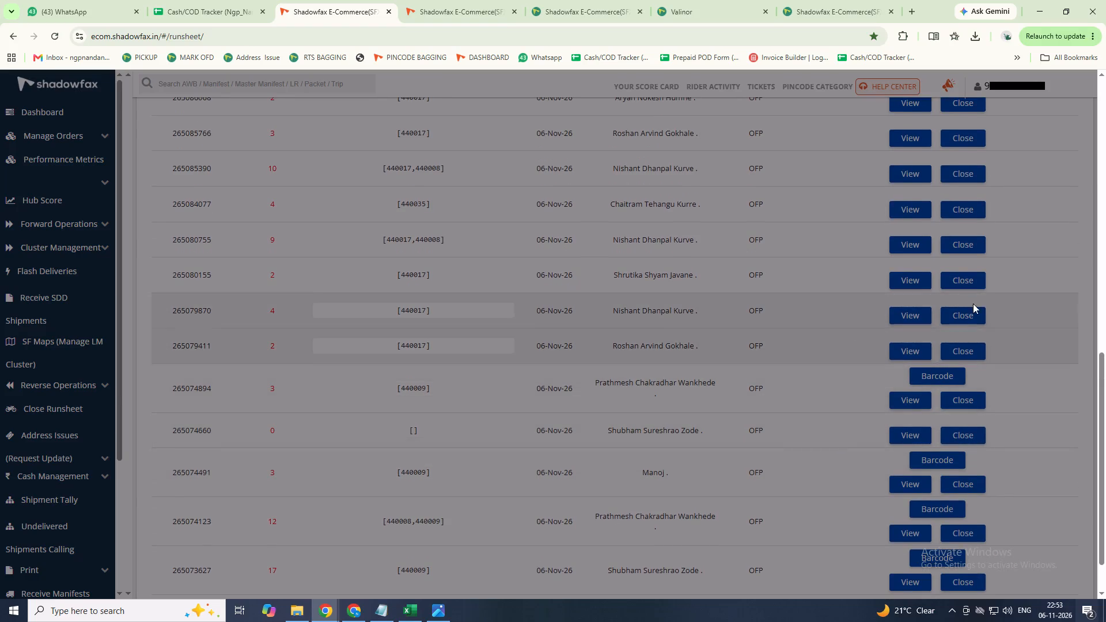
scroll(941, 276, up, 2)
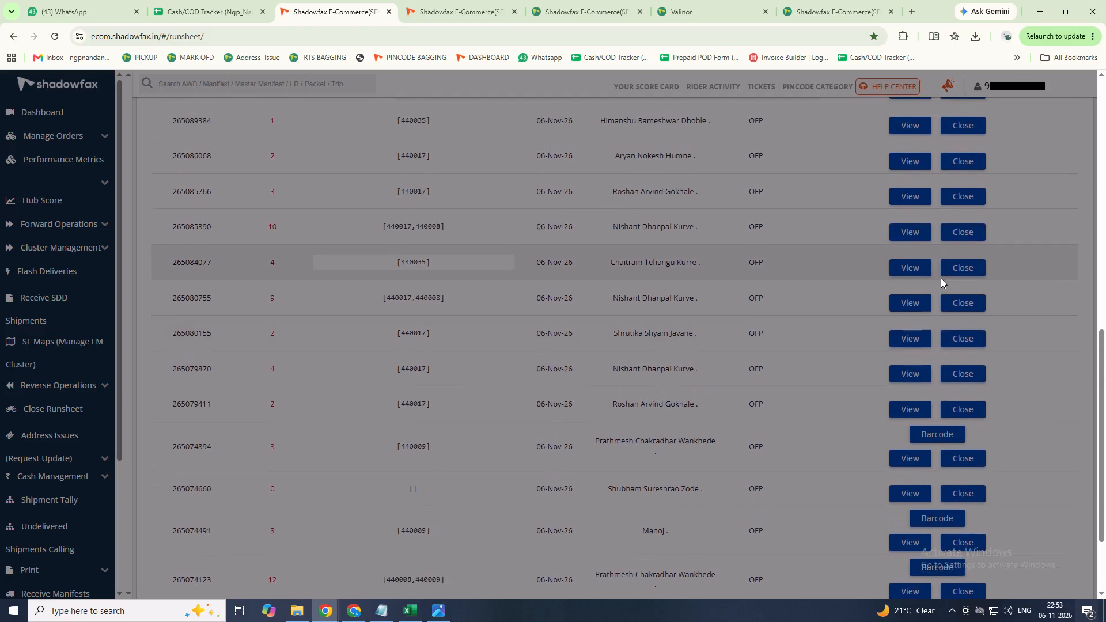
scroll(940, 278, up, 5)
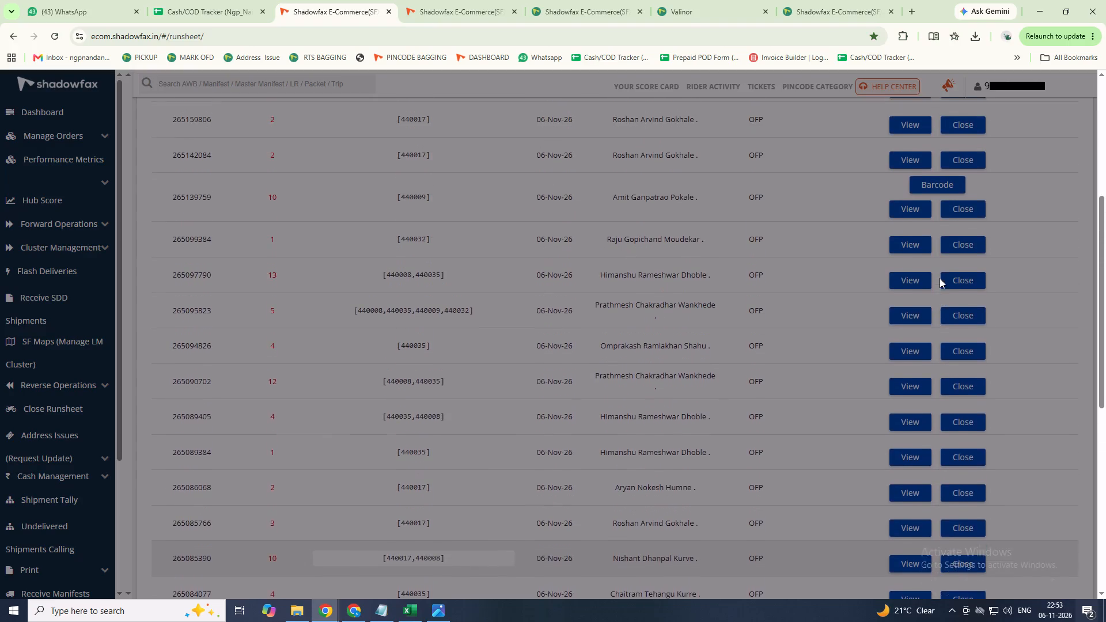
scroll(941, 217, up, 5)
Open the last listed OFP runsheet, 265073627, in Close Runsheet to view its shipments' statuses.
scroll(924, 239, down, 9)
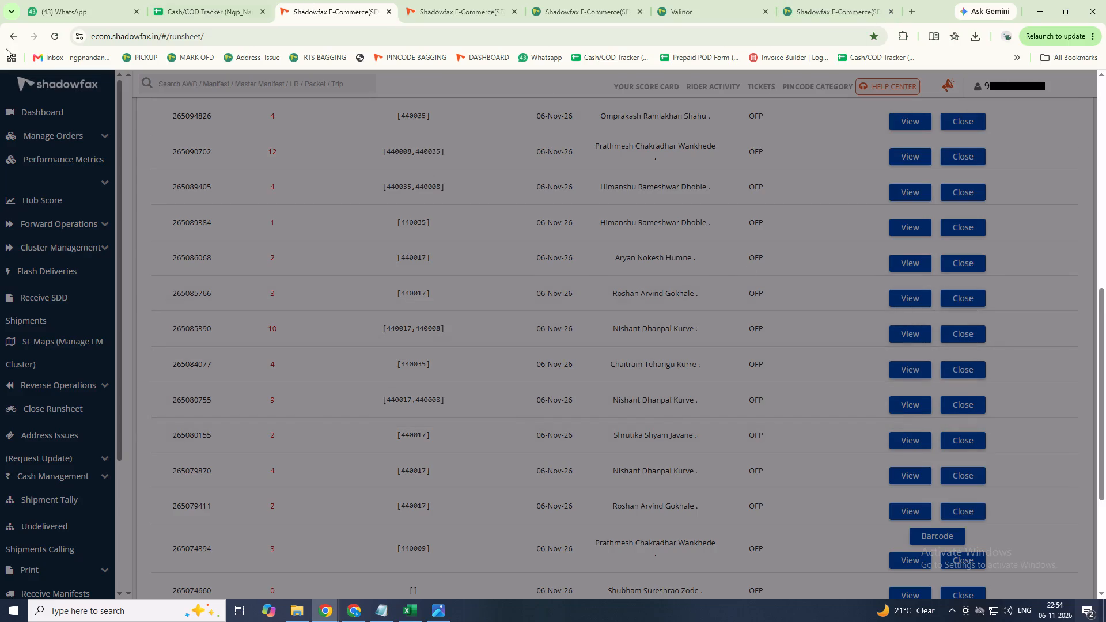
scroll(806, 208, down, 6)
scroll(866, 236, down, 3)
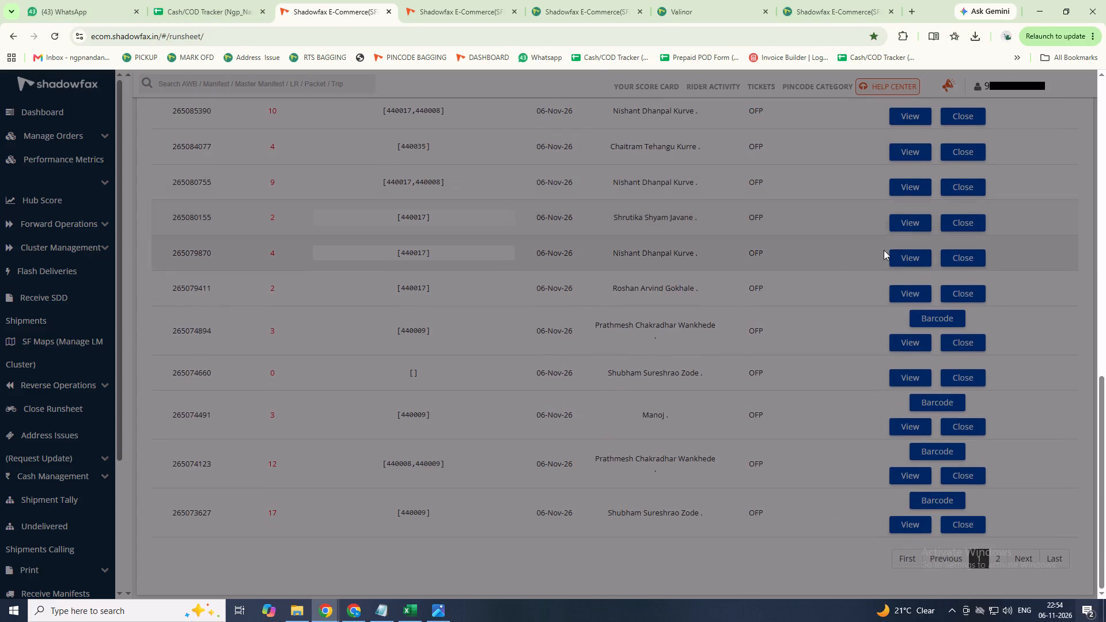
click(959, 520)
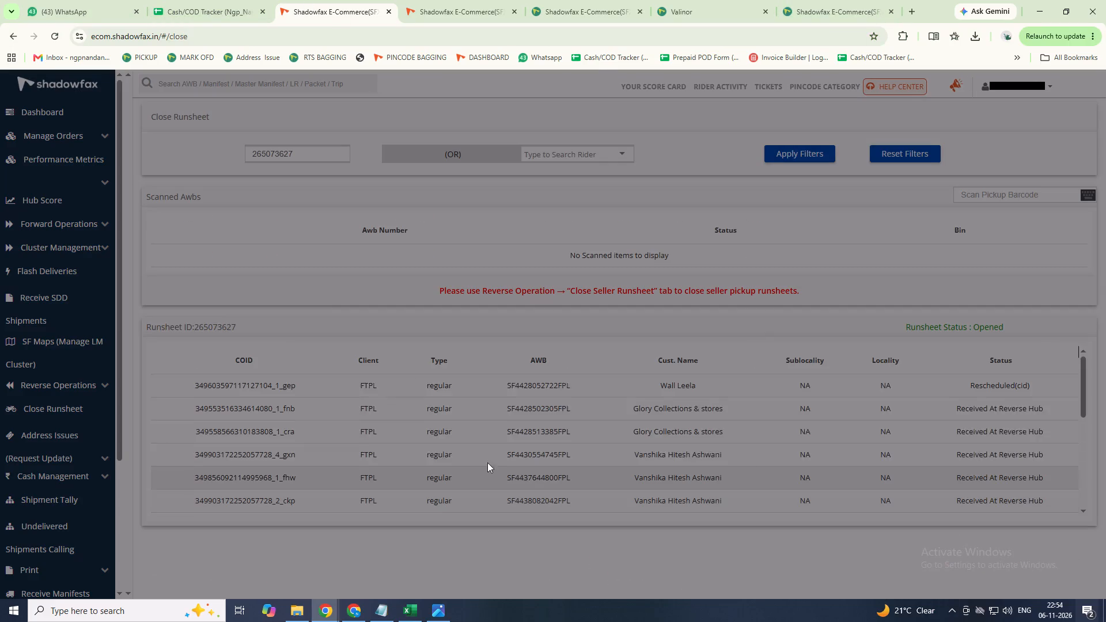
Open Close Seller Runsheet under Reverse Operations and check rider Amit's runsheets for closure eligibility.
click(36, 113)
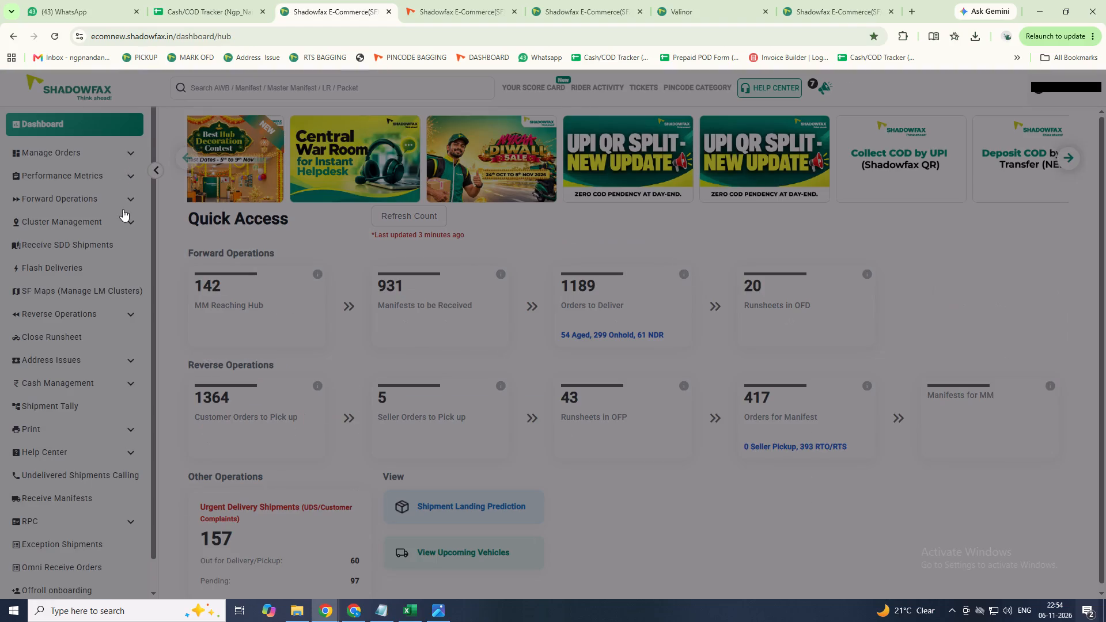
click(120, 314)
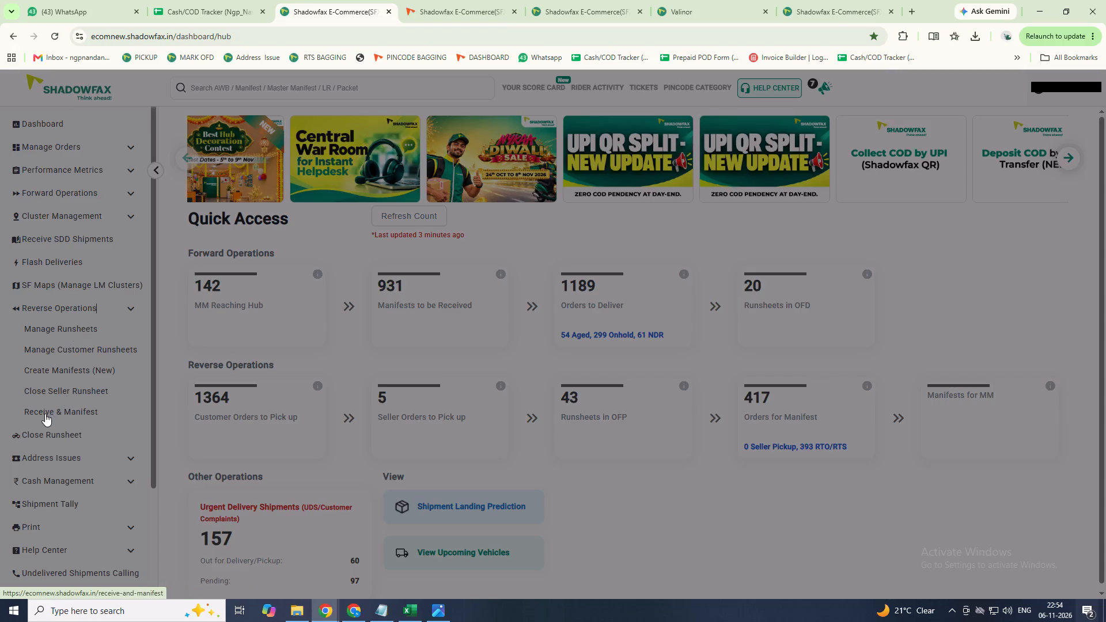
click(55, 386)
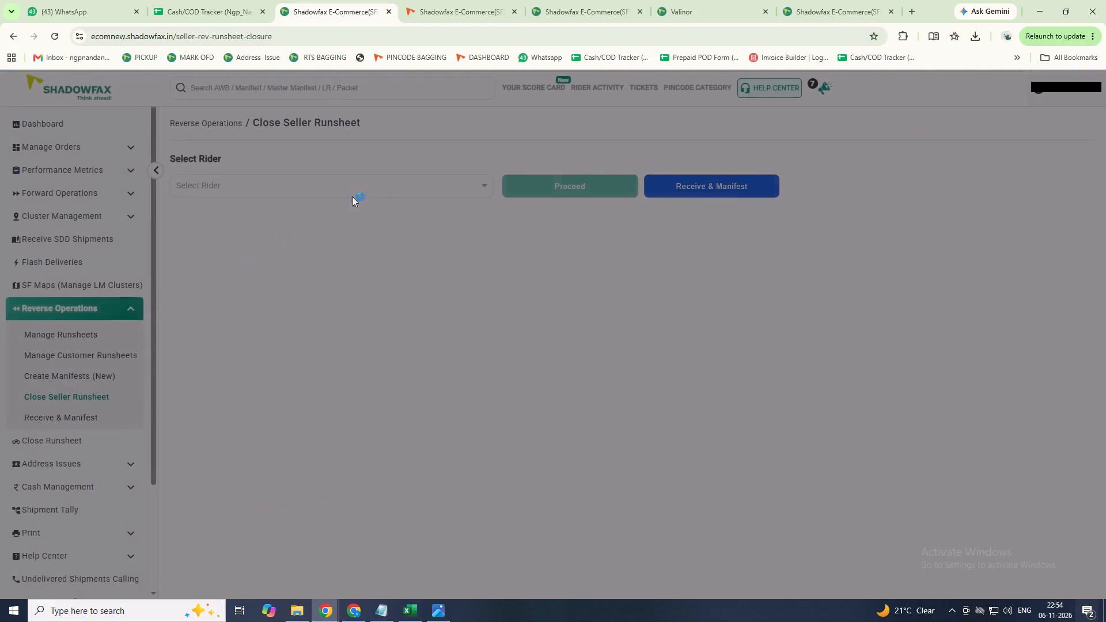
click(408, 183)
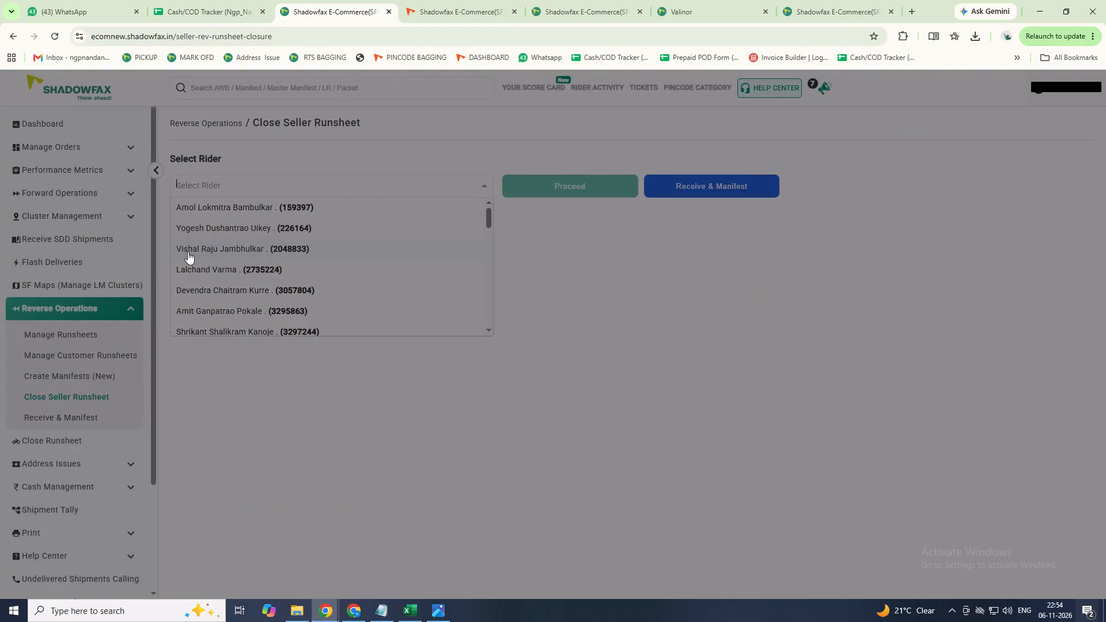
text(amit)
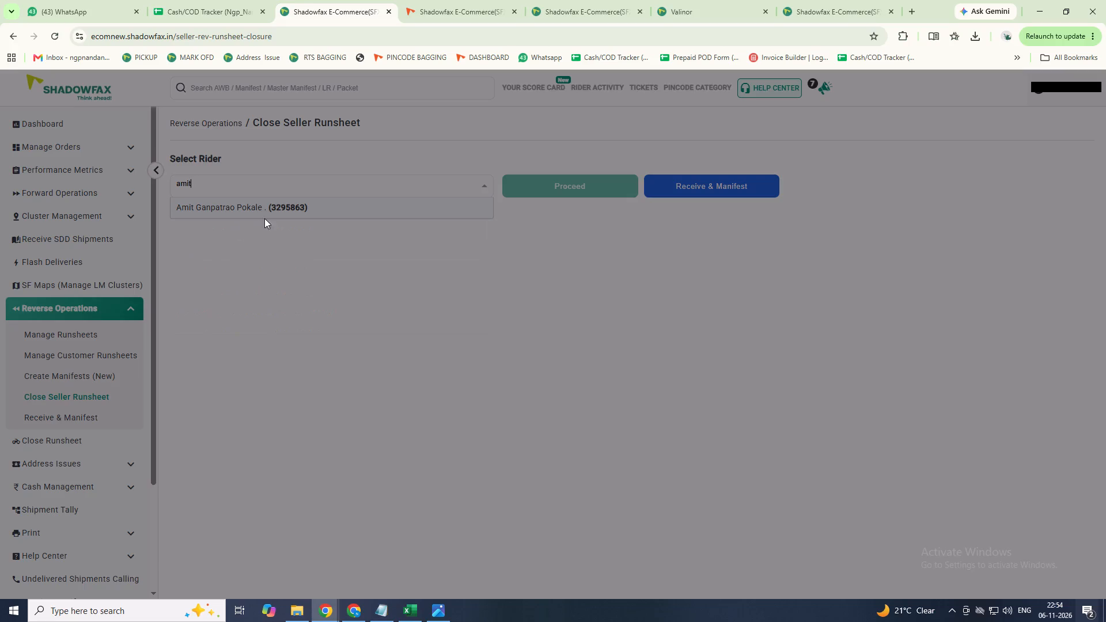
click(273, 210)
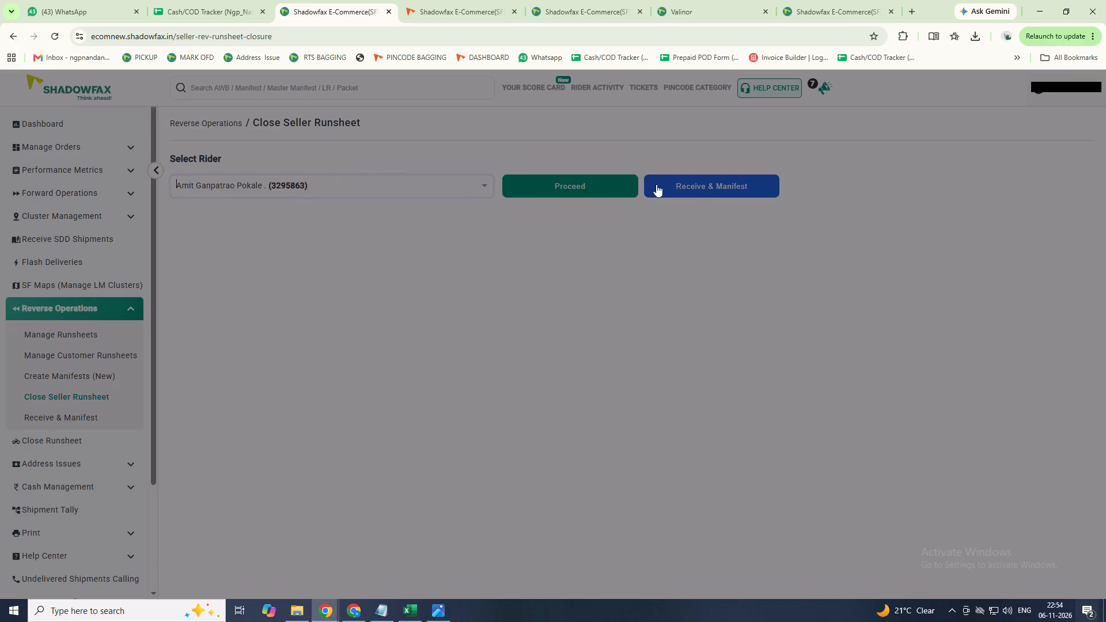
click(592, 185)
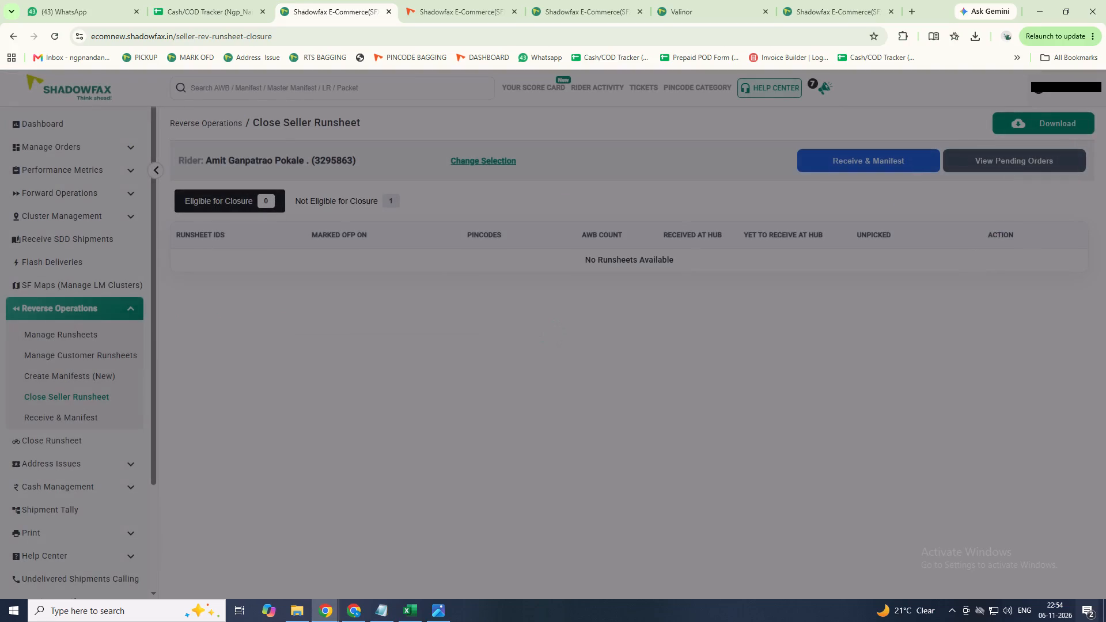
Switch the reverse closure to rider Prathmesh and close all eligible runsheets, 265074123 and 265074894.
click(490, 160)
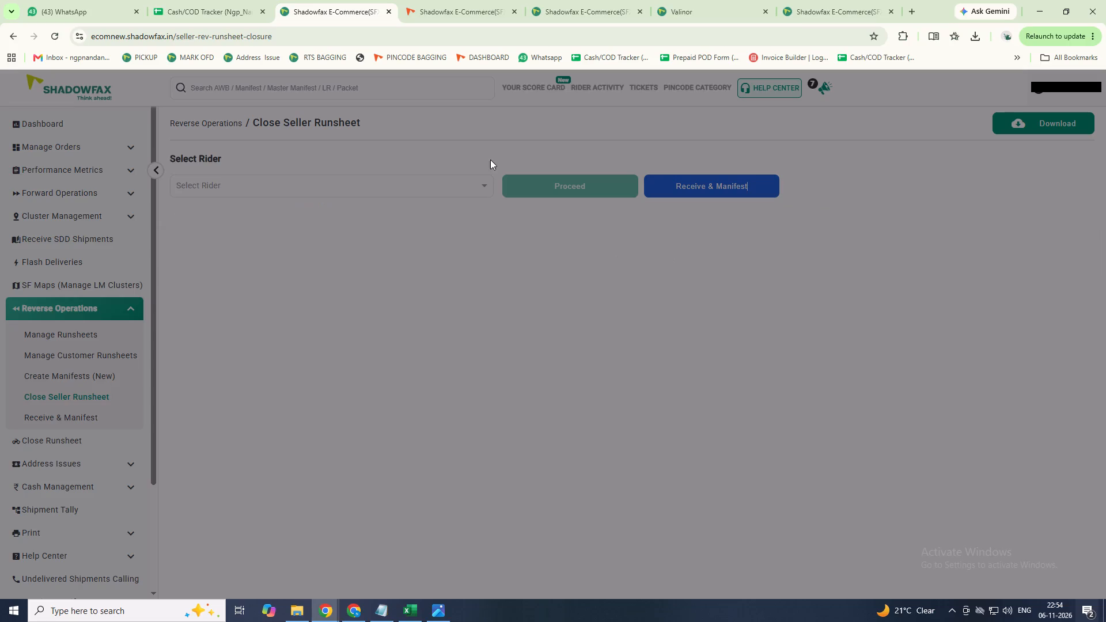
click(443, 182)
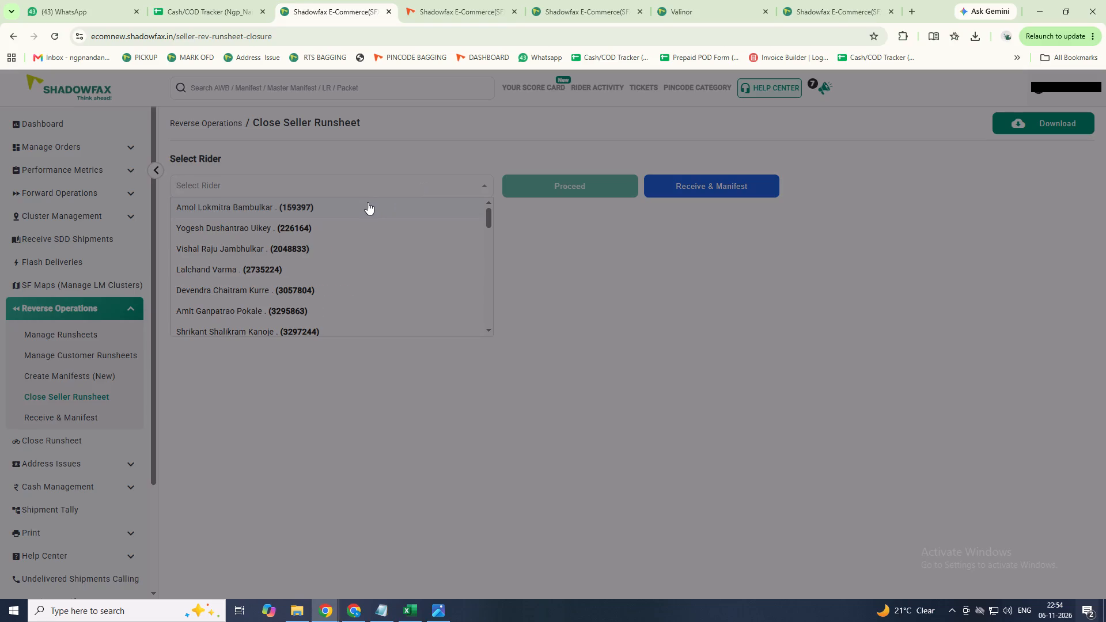
text(prath)
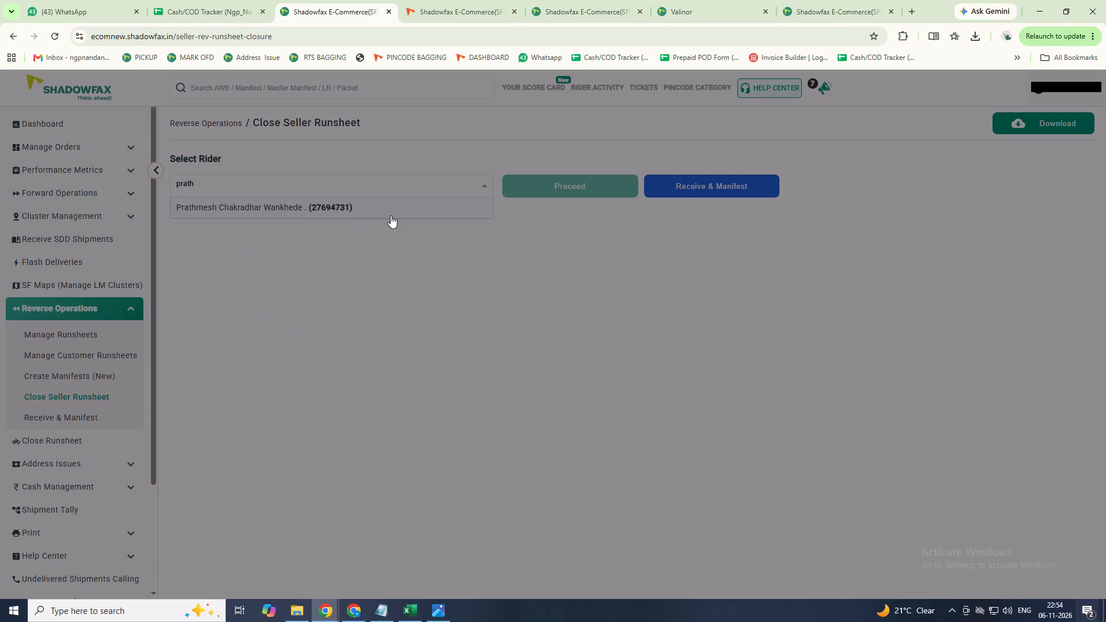
drag(381, 211, 388, 208)
click(589, 186)
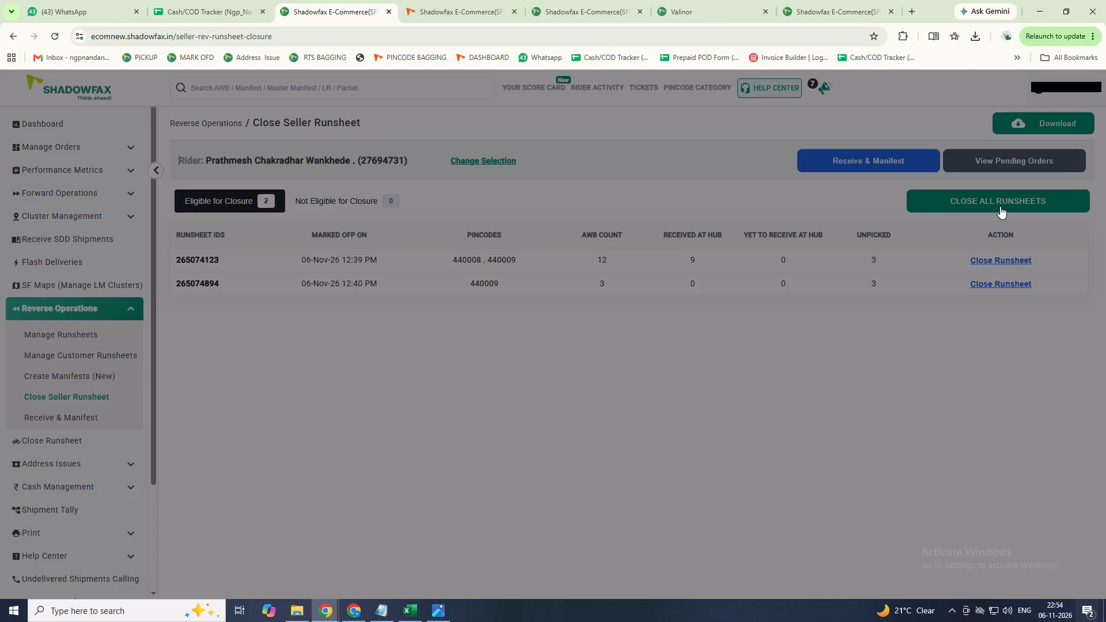
click(1000, 206)
click(733, 408)
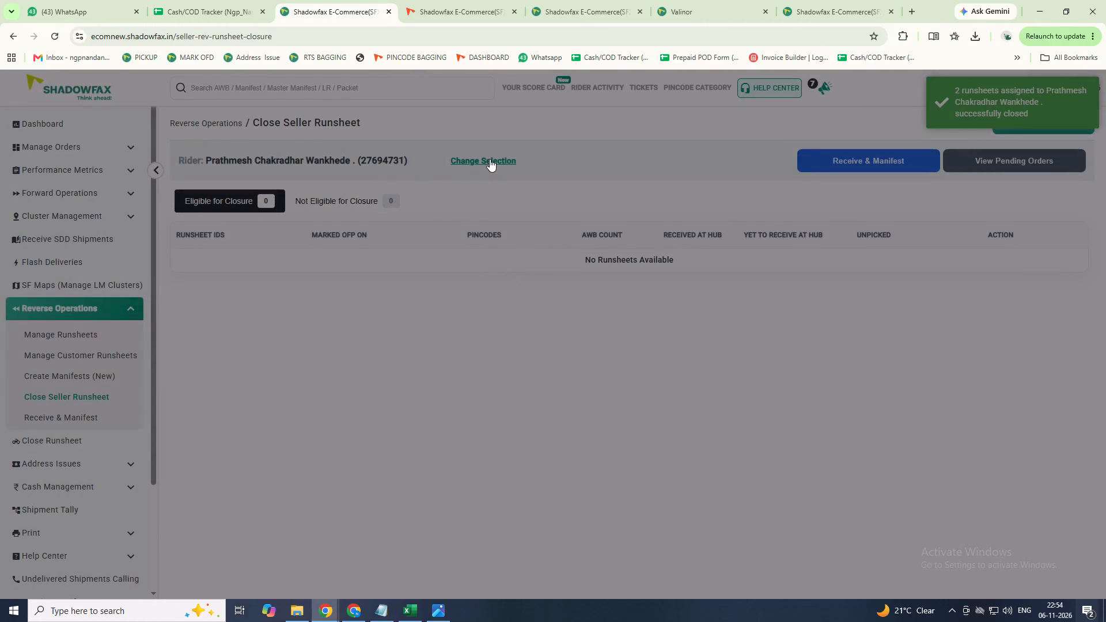
Reselect rider Amit in the reverse closure page and recheck which runsheets are eligible for closure.
click(486, 160)
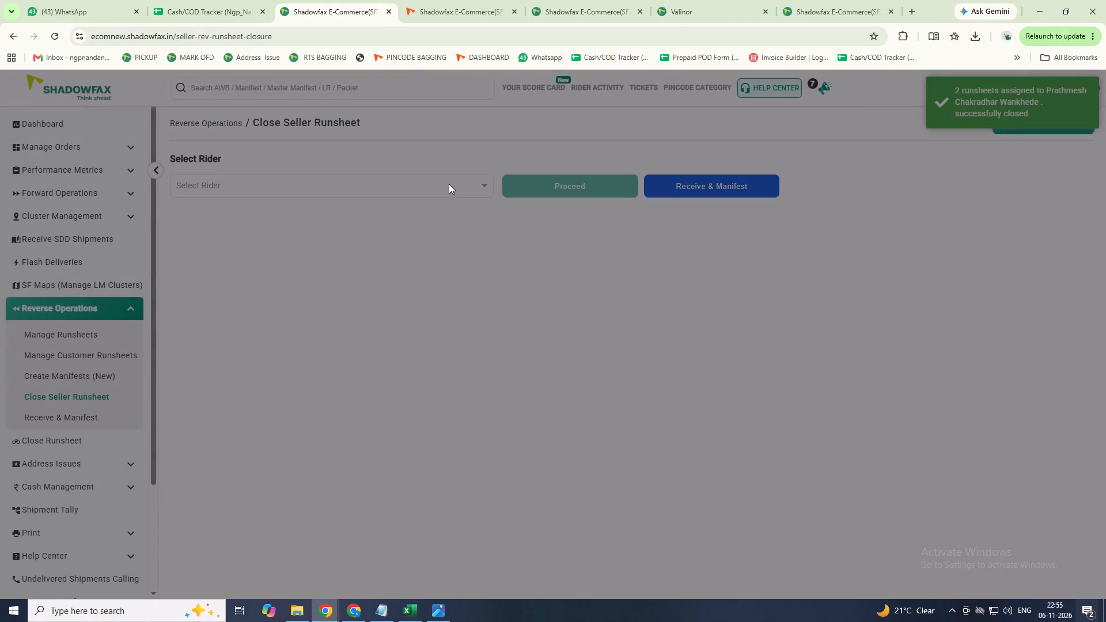
click(448, 184)
text(amit)
click(477, 191)
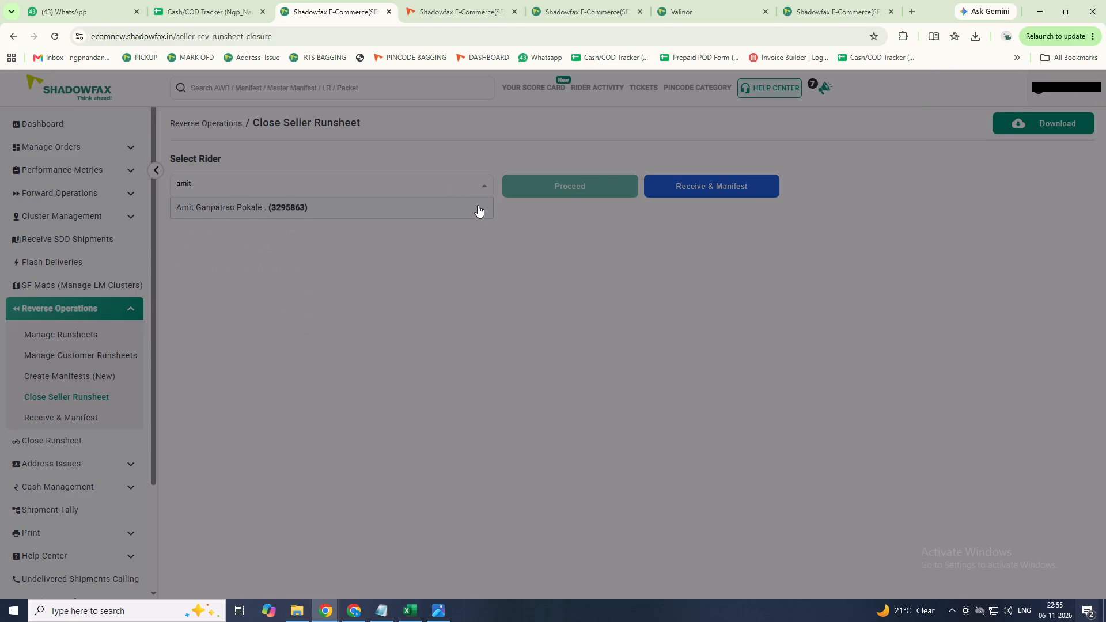
click(471, 214)
click(565, 188)
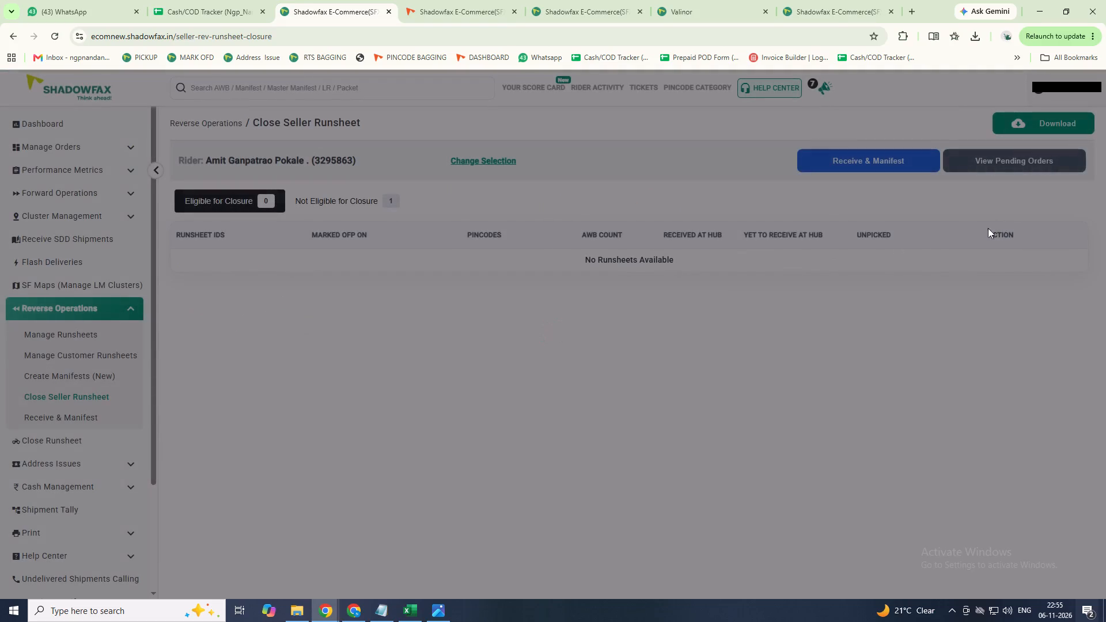
Switch the reverse closure to rider Zode and close all eligible runsheets, namely 265073627.
click(480, 157)
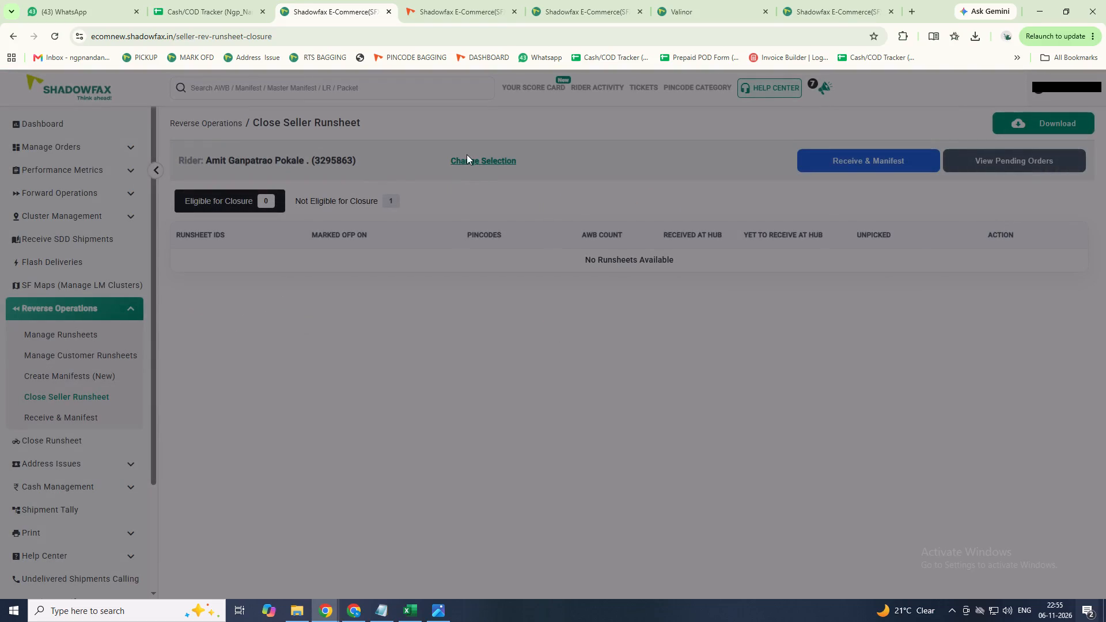
click(468, 154)
click(467, 160)
click(381, 178)
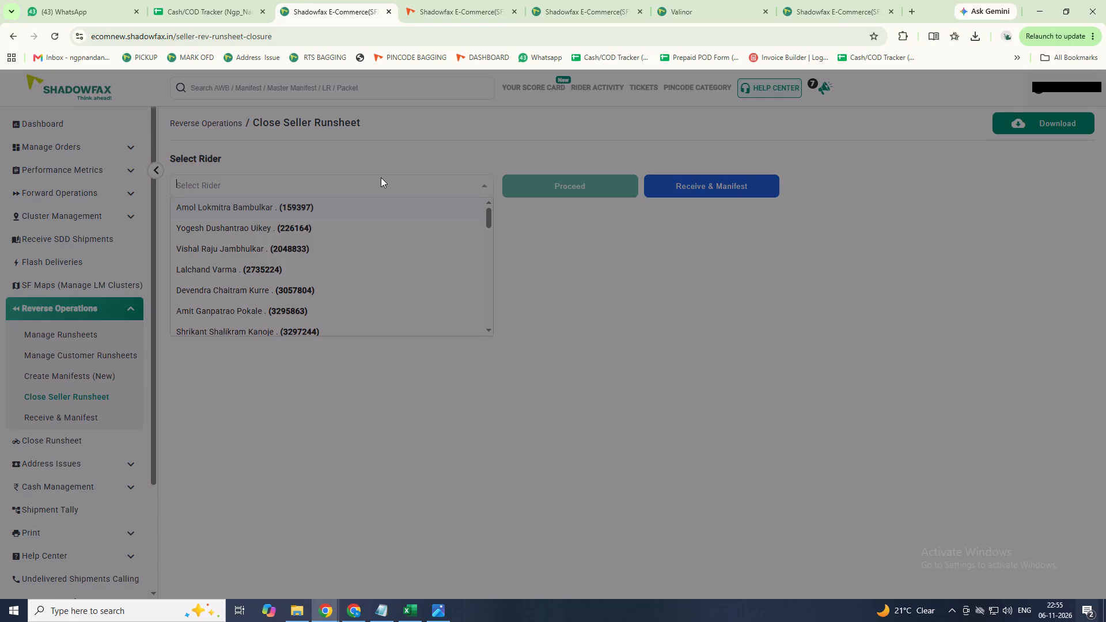
text(zoc)
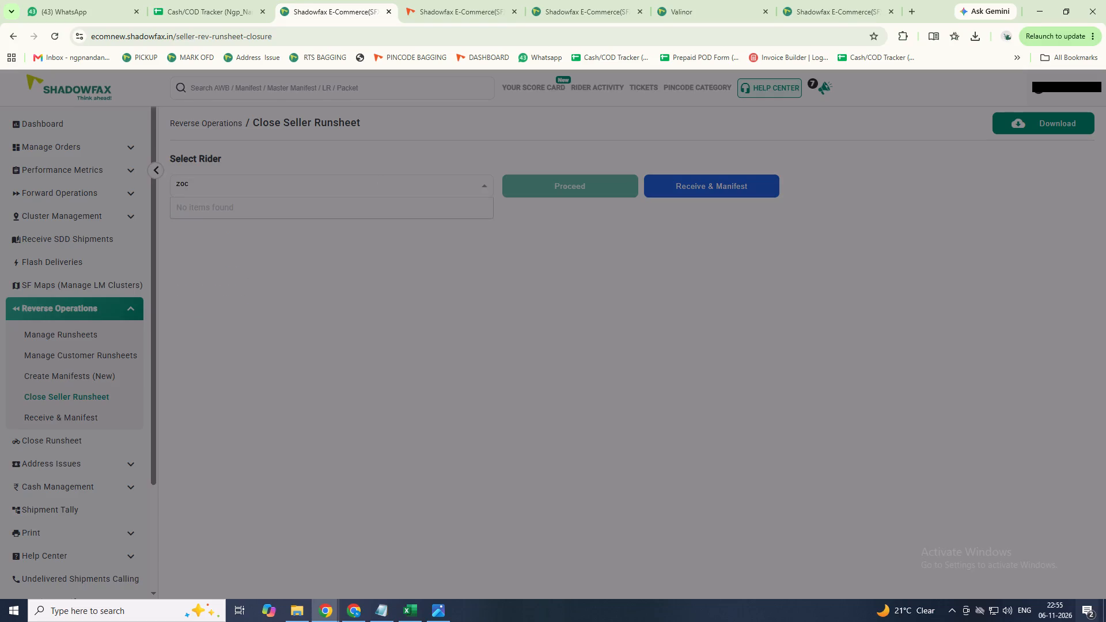
key(BackSpace)
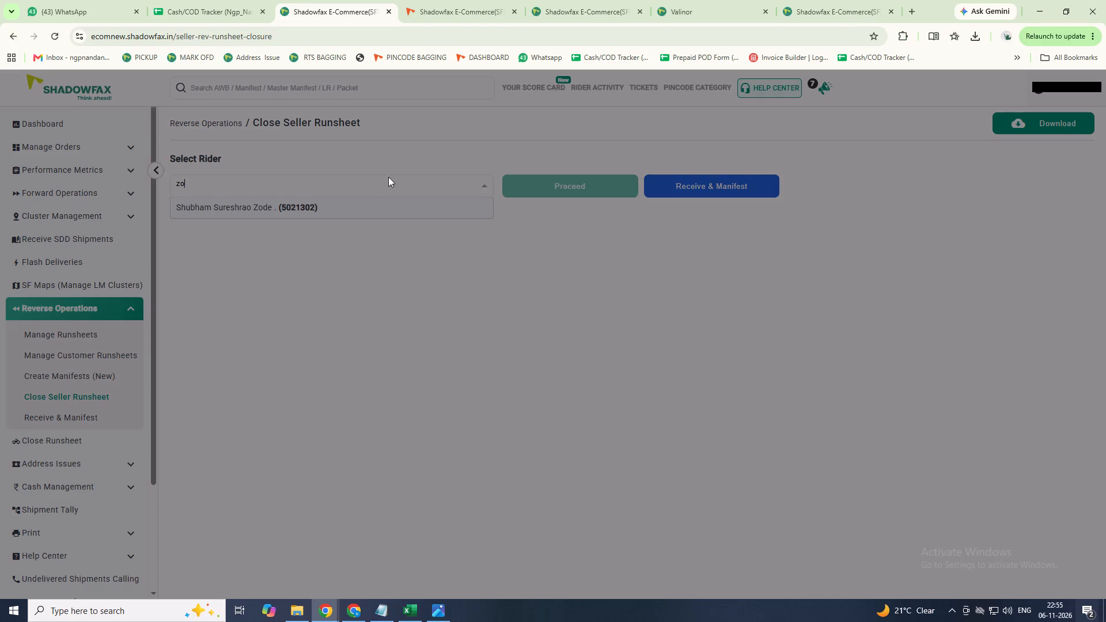
click(355, 201)
click(537, 184)
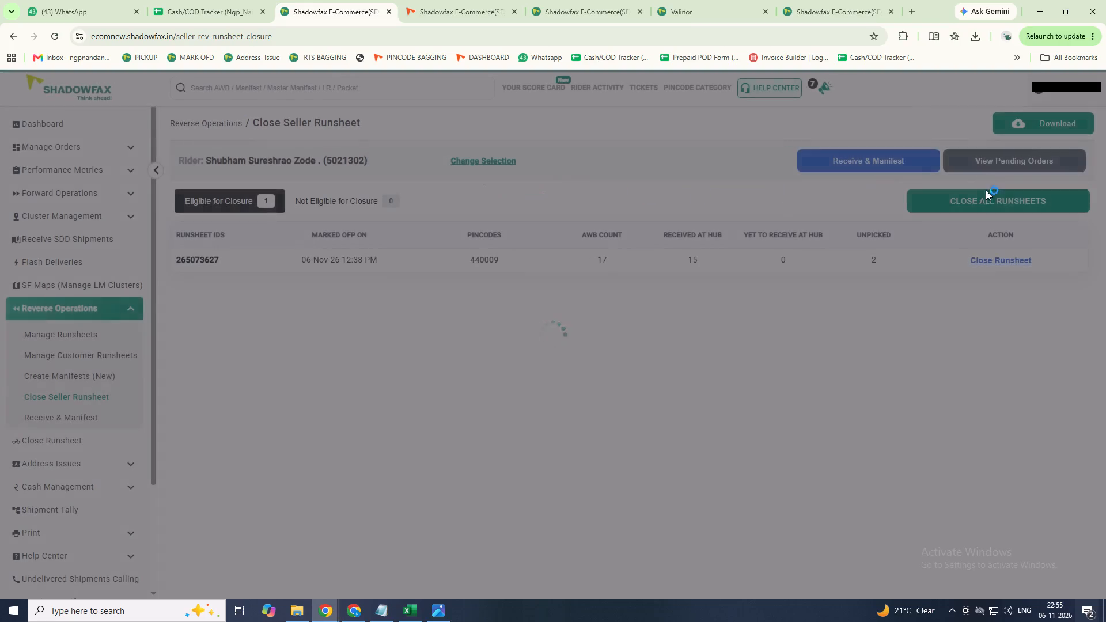
click(1005, 198)
click(744, 410)
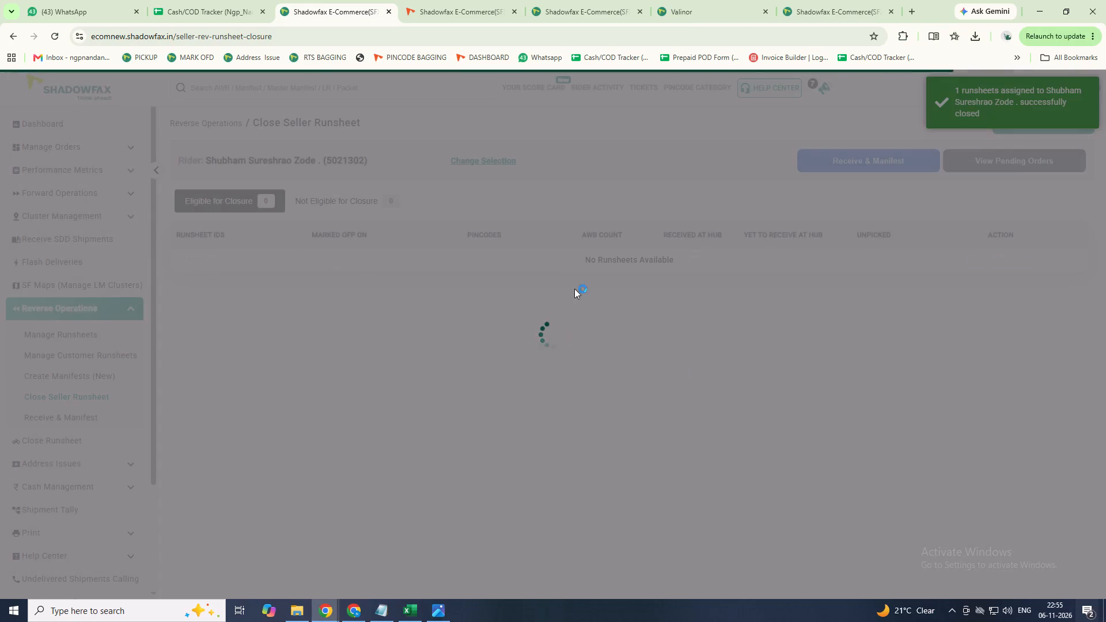
Switch the reverse closure to rider Manoj and close all eligible runsheets, namely 265074491.
click(500, 162)
click(441, 185)
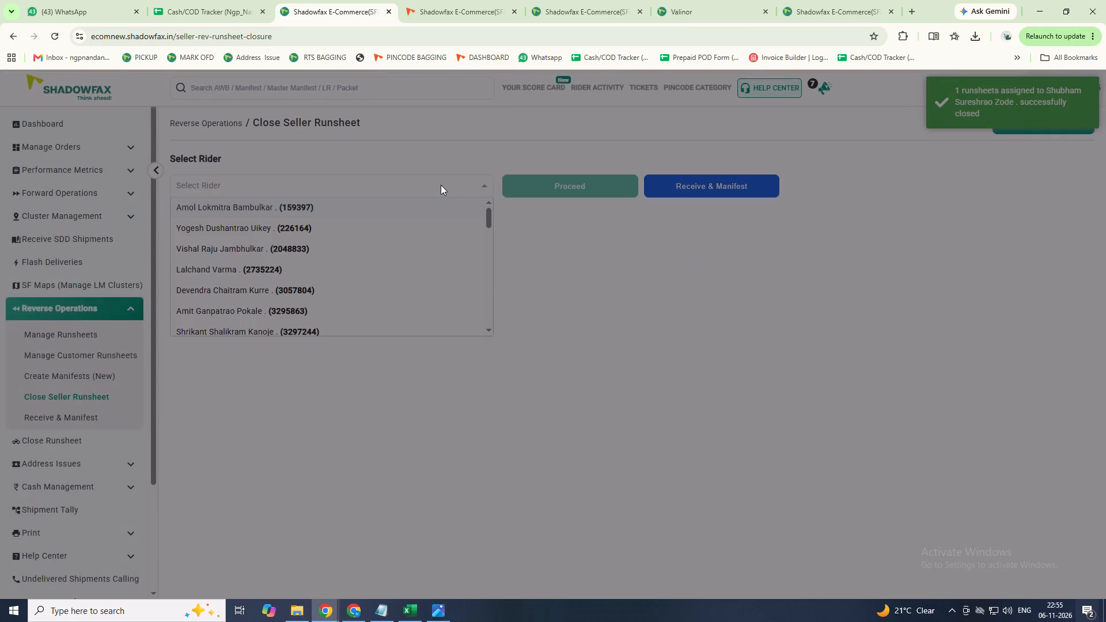
text(mano)
click(395, 202)
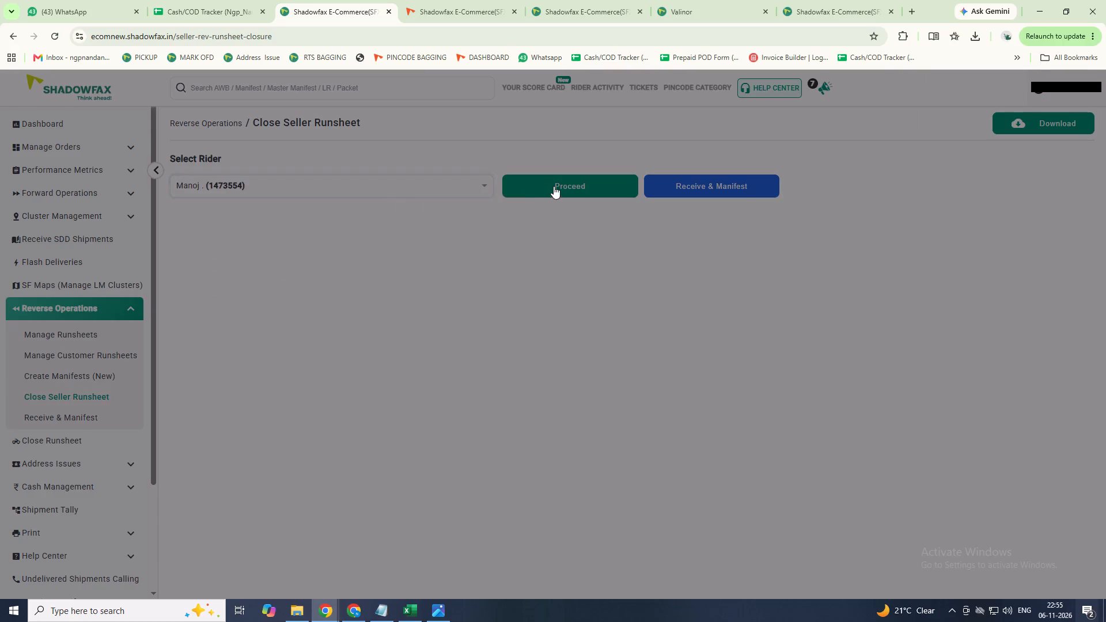
click(554, 186)
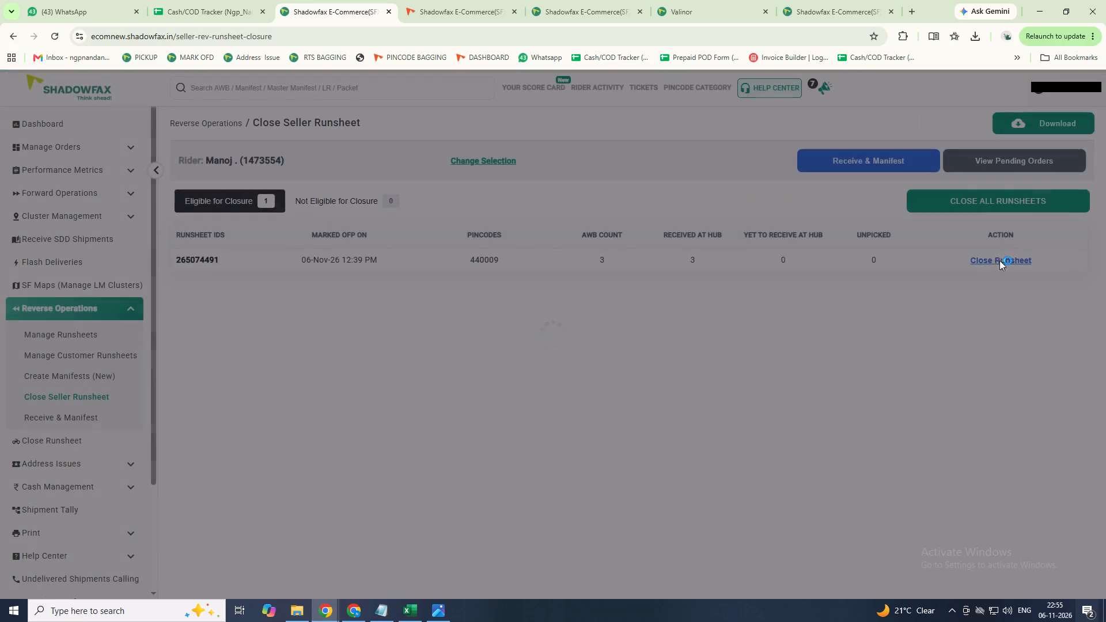
click(1011, 203)
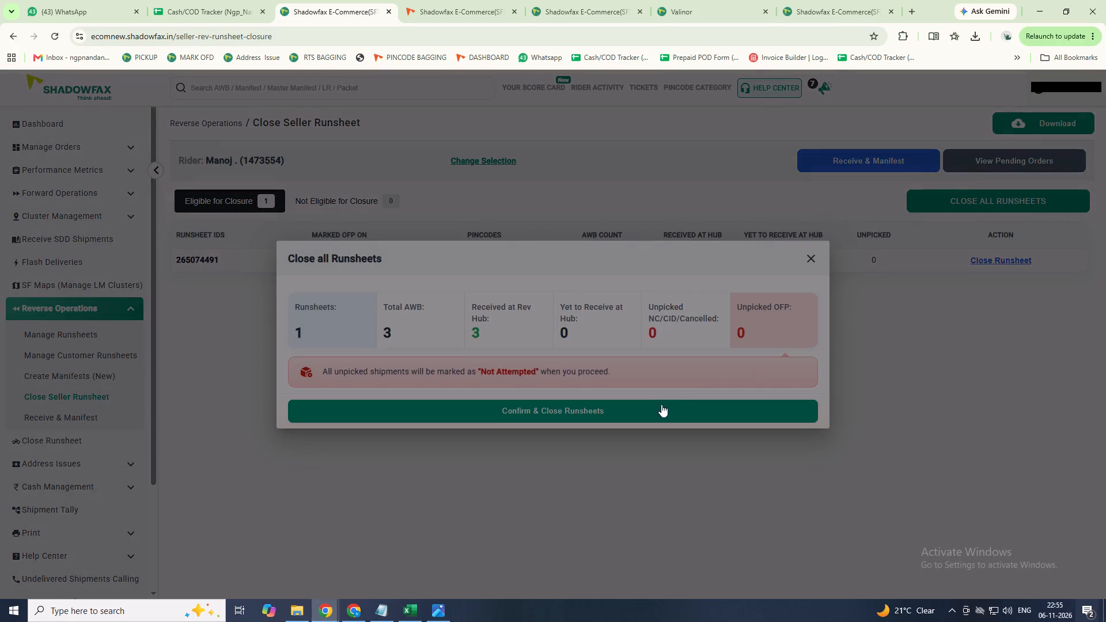
click(661, 404)
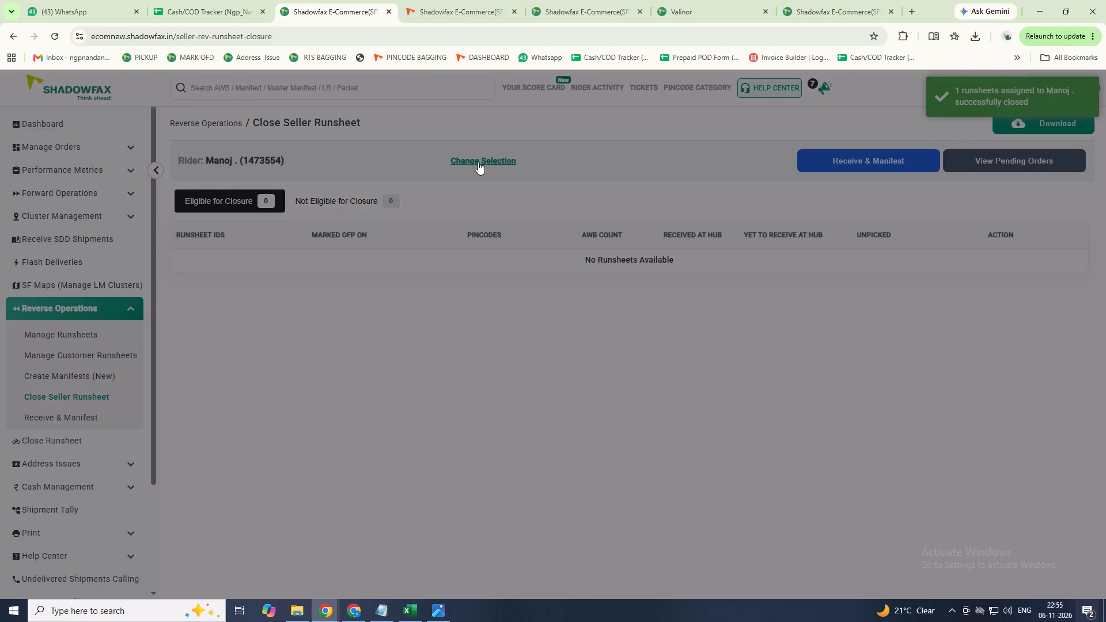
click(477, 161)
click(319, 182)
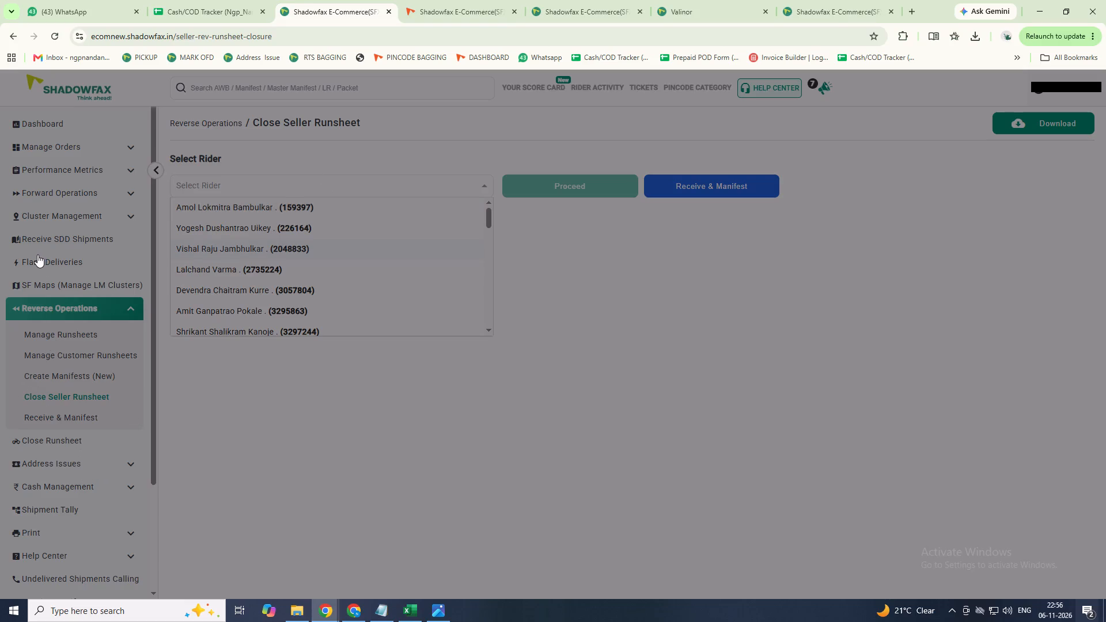
In the forward seller runsheet closure, select rider Amit and run the closure through to closing the runsheets.
click(120, 188)
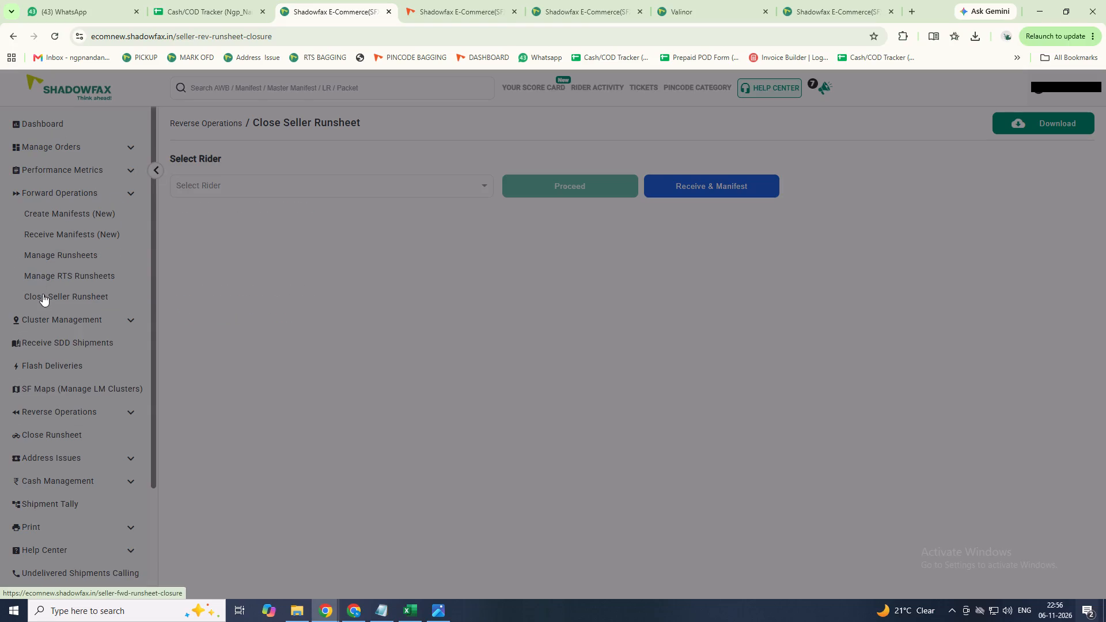
click(41, 292)
click(93, 299)
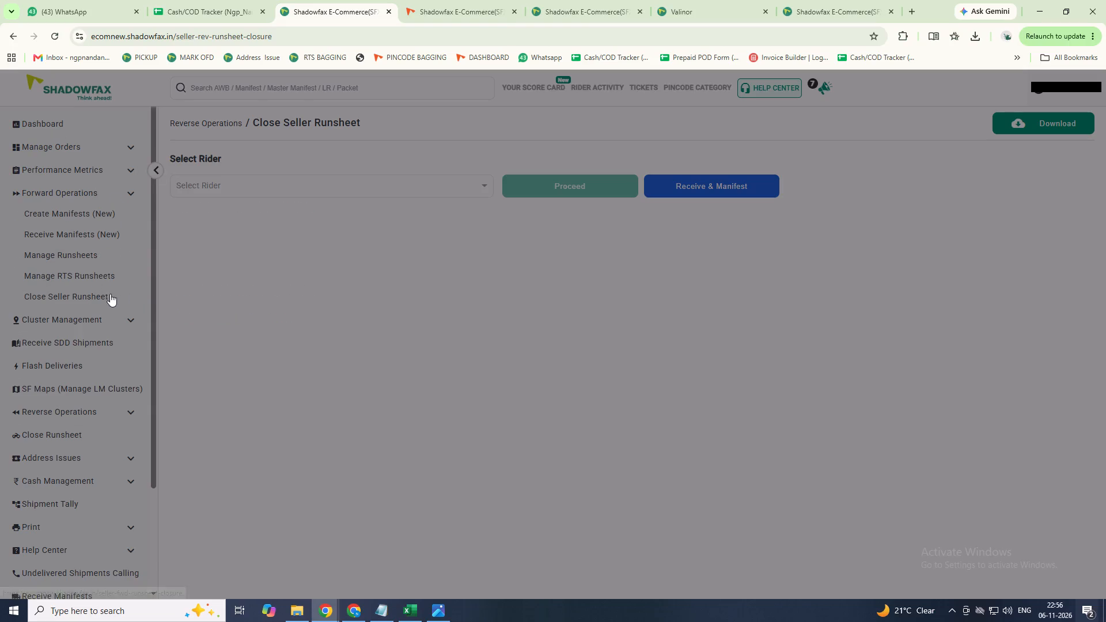
click(105, 295)
click(334, 191)
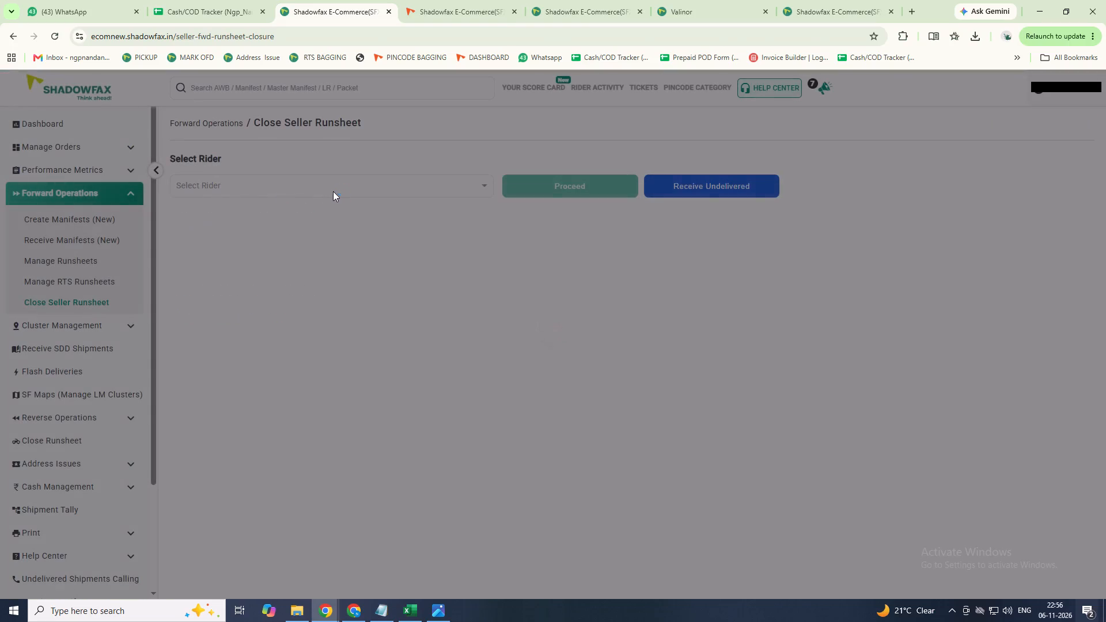
click(333, 191)
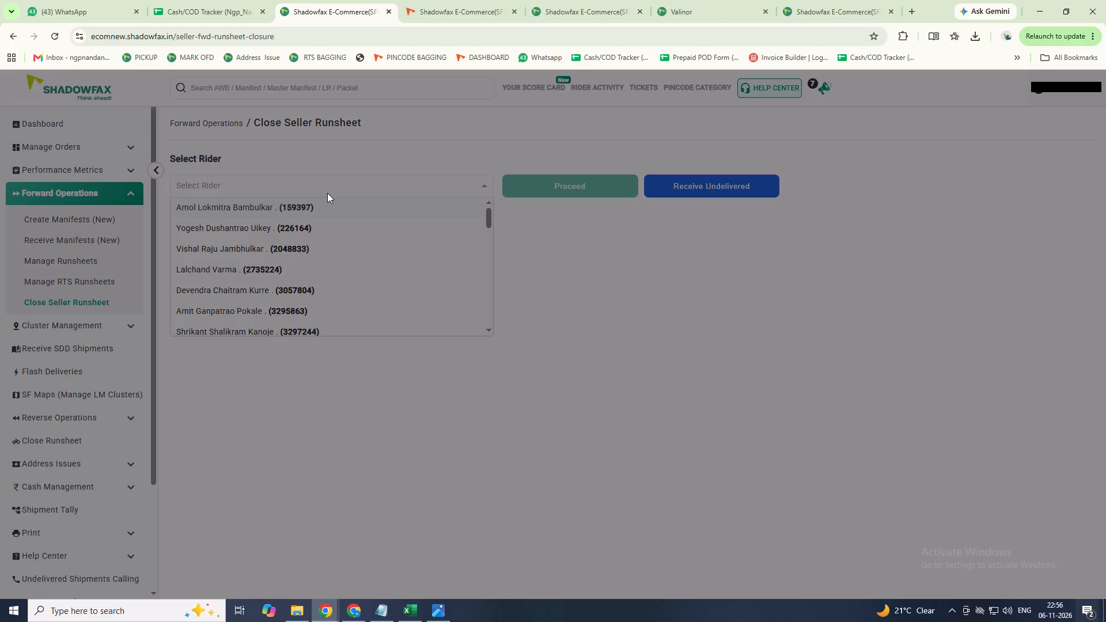
click(248, 314)
click(588, 190)
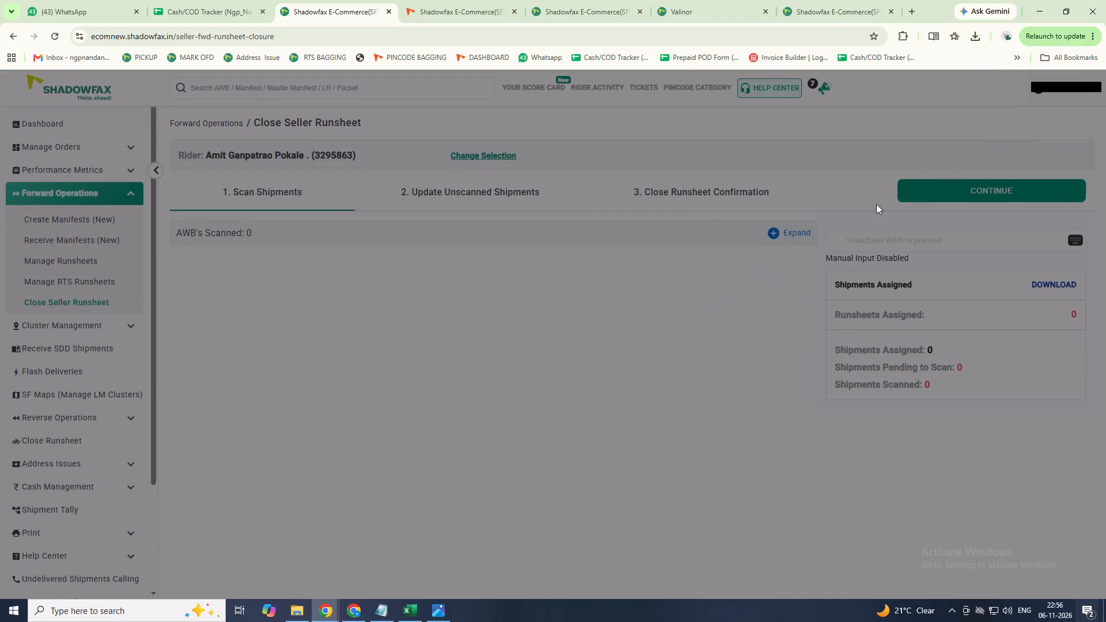
click(983, 195)
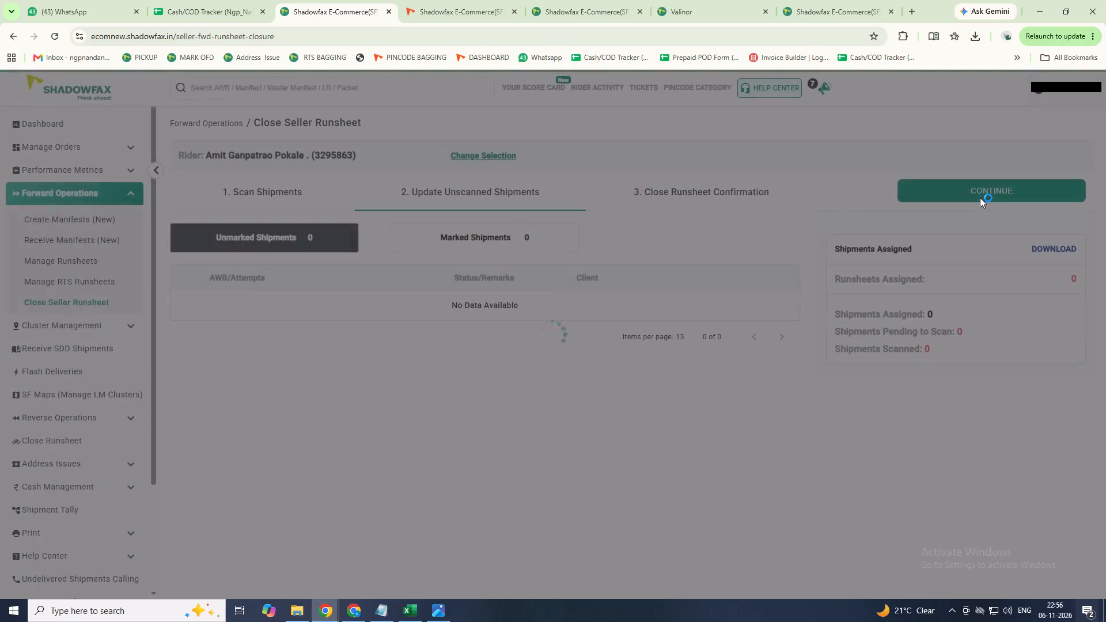
click(980, 198)
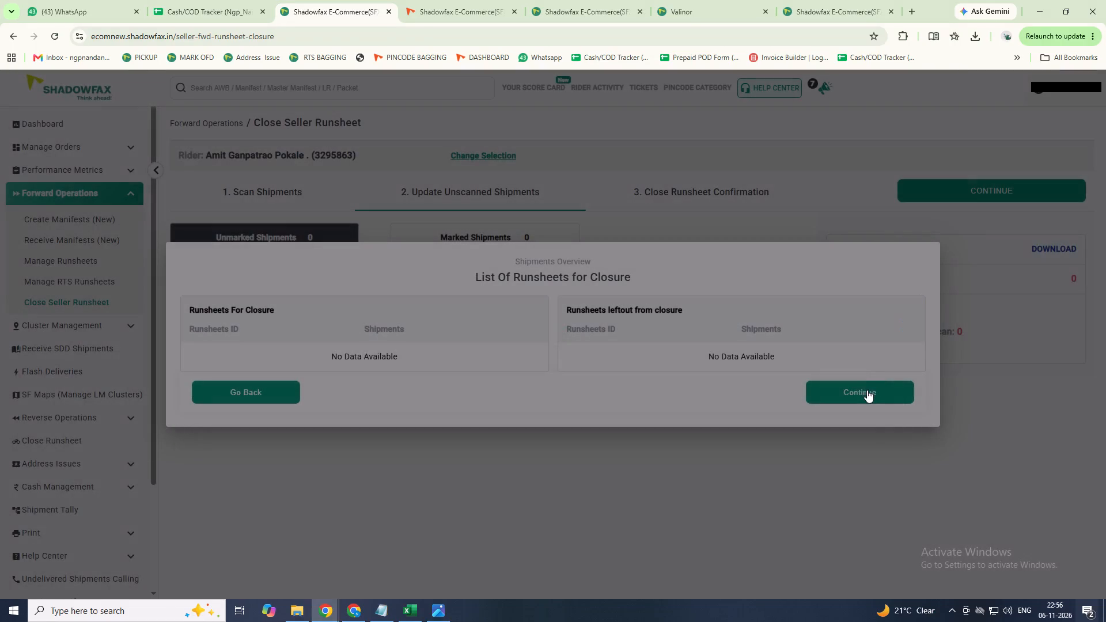
click(857, 395)
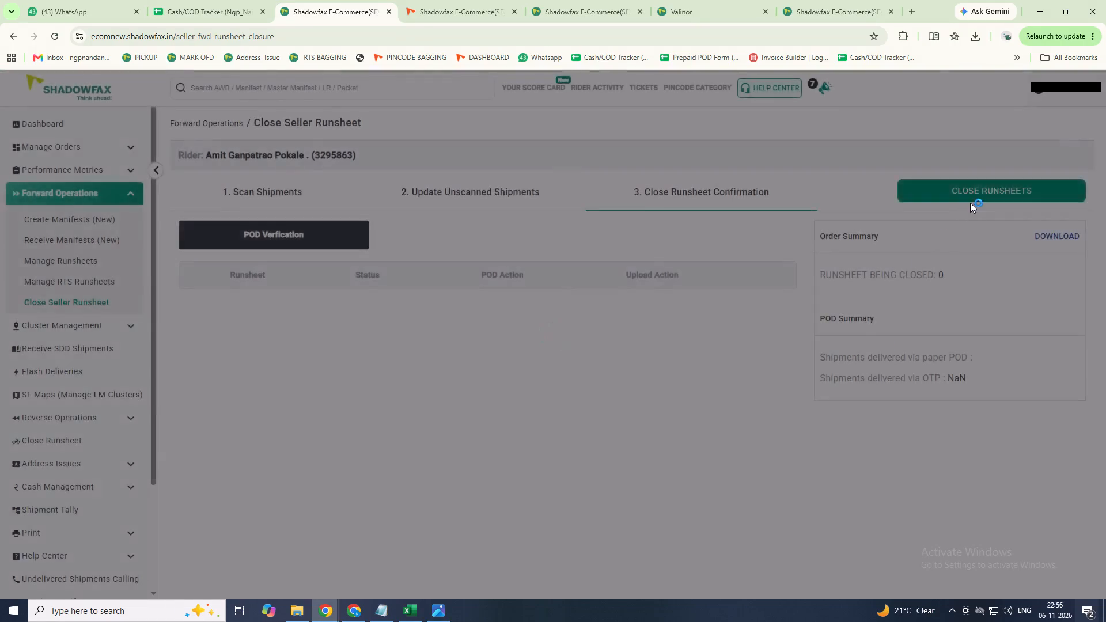
click(971, 198)
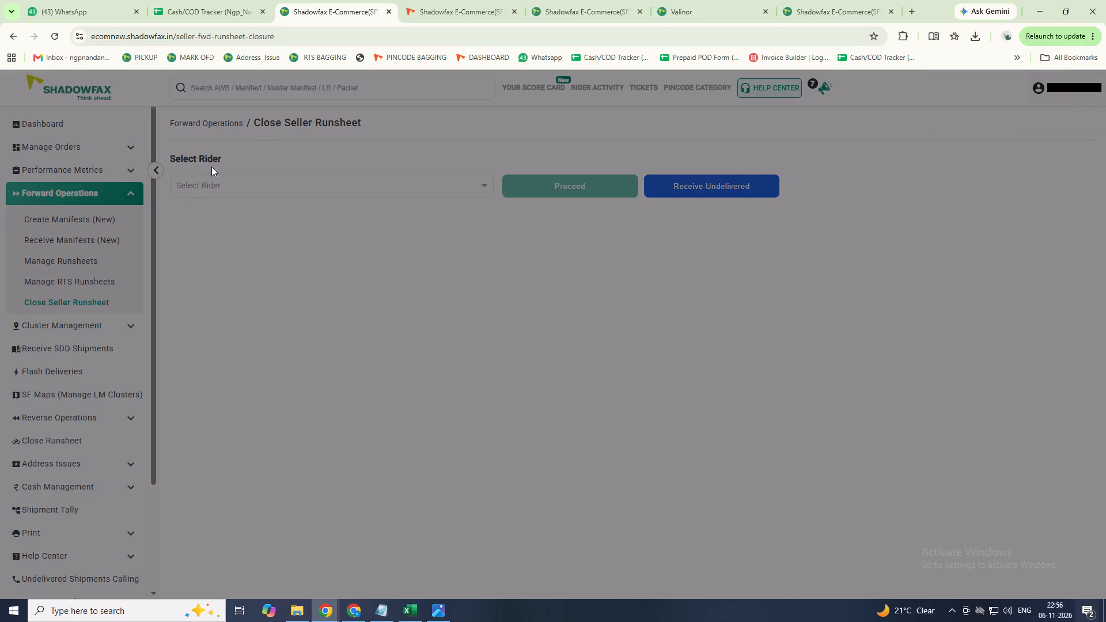
From the refreshed hub dashboard, open the reverse runsheets in OFP and filter the runsheet list by status OFP.
click(450, 3)
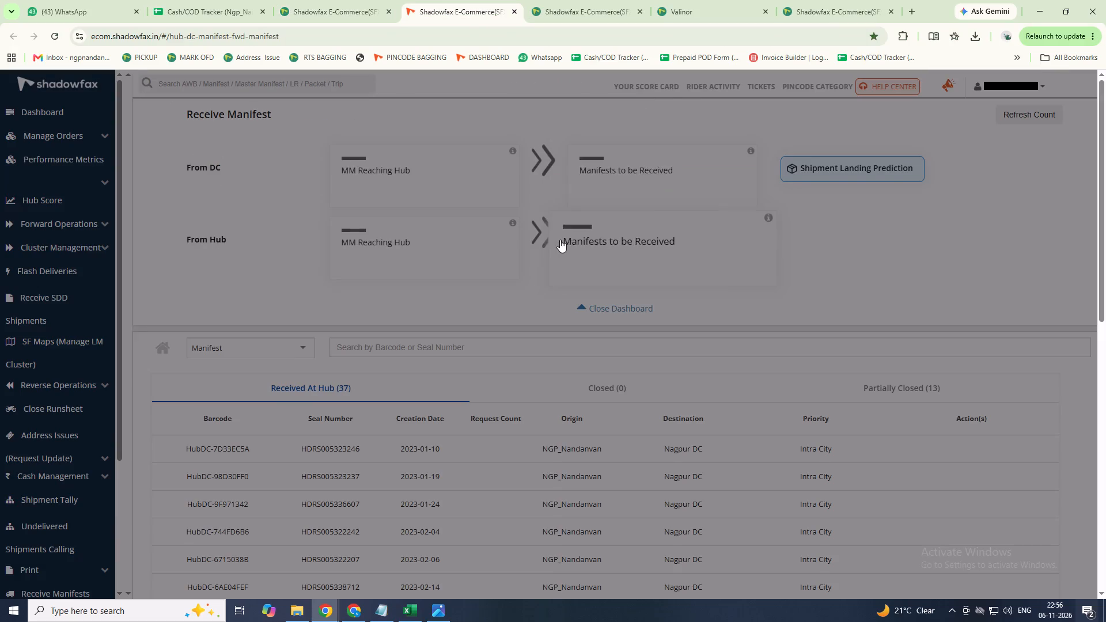
scroll(548, 227, down, 1)
click(55, 36)
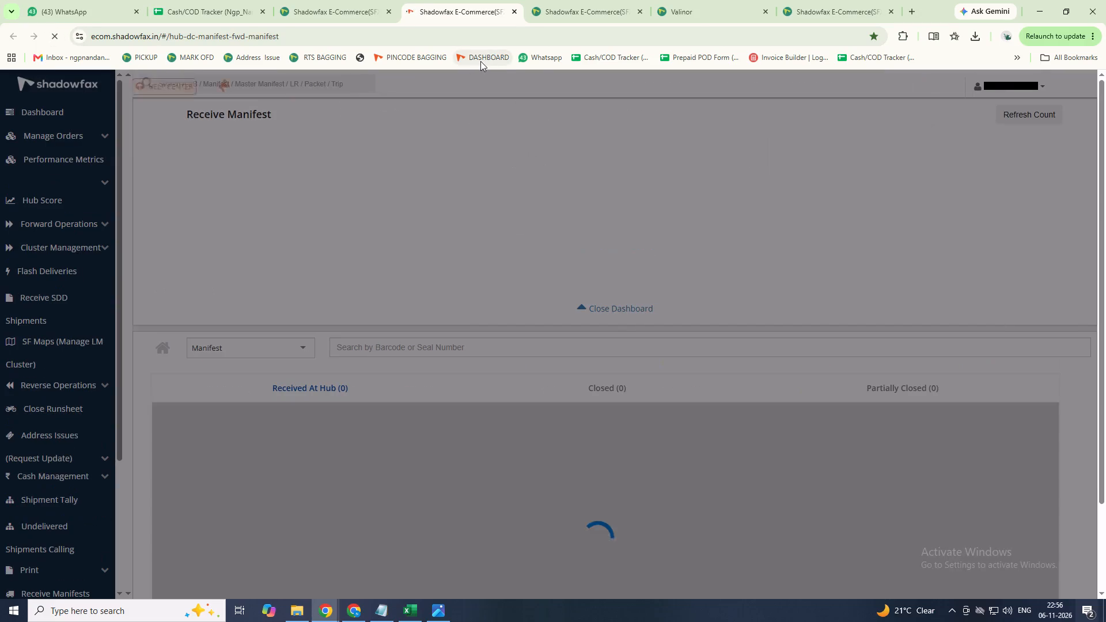
click(479, 61)
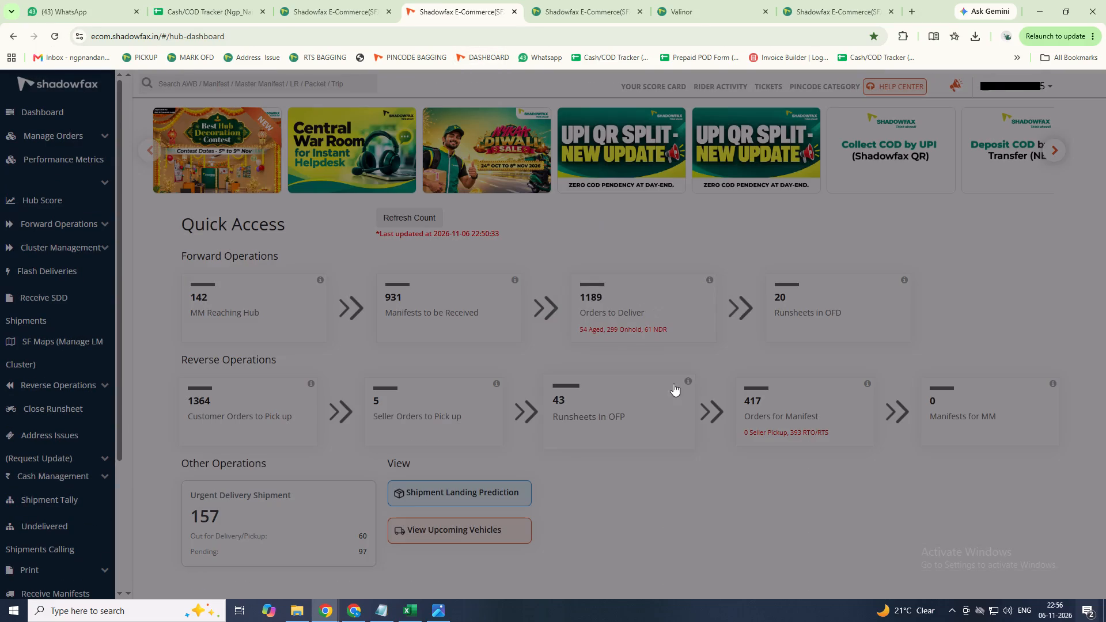
click(653, 410)
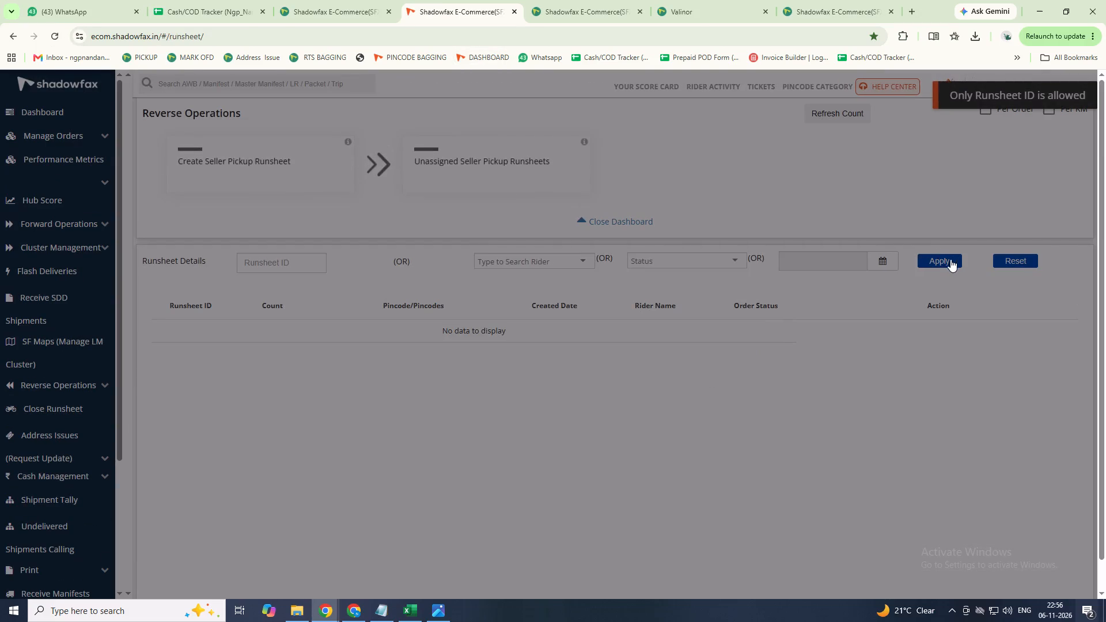
click(737, 257)
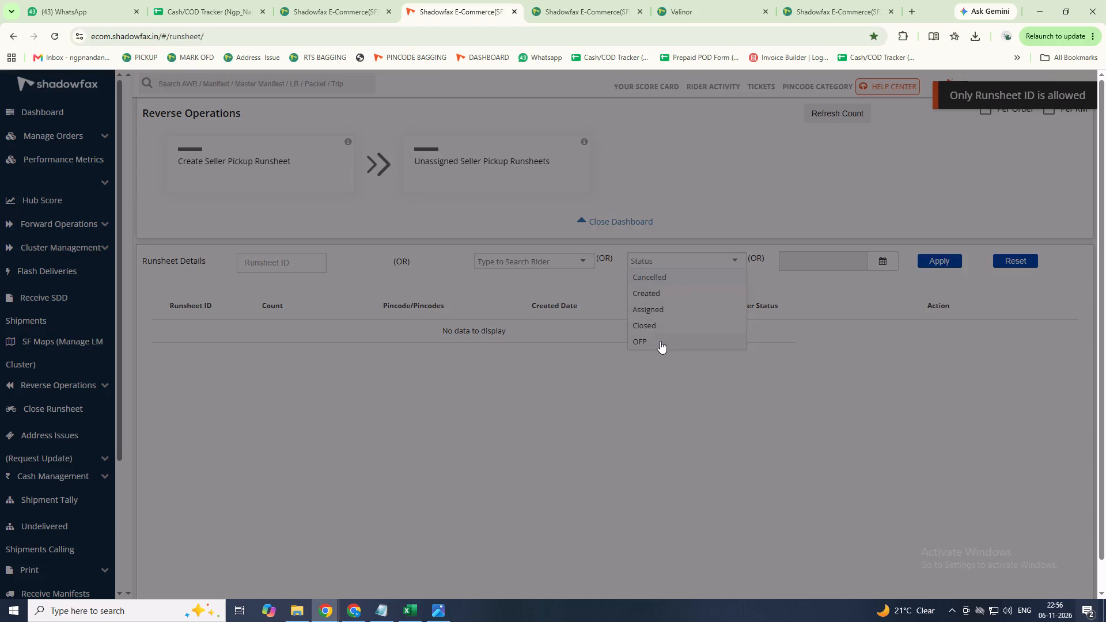
click(660, 341)
click(942, 255)
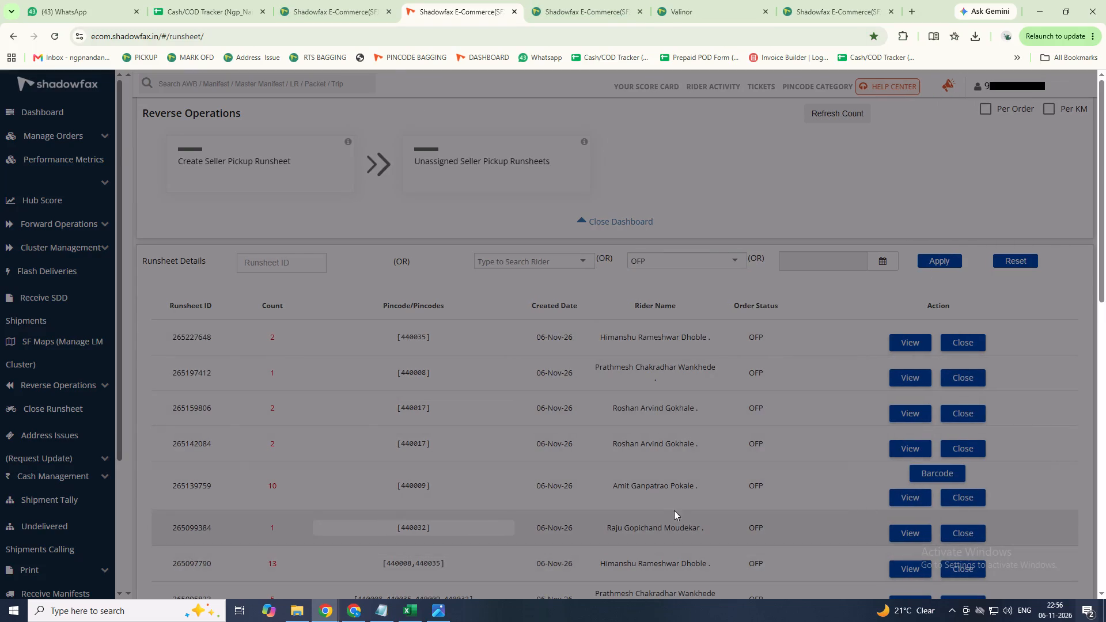
scroll(680, 510, down, 1)
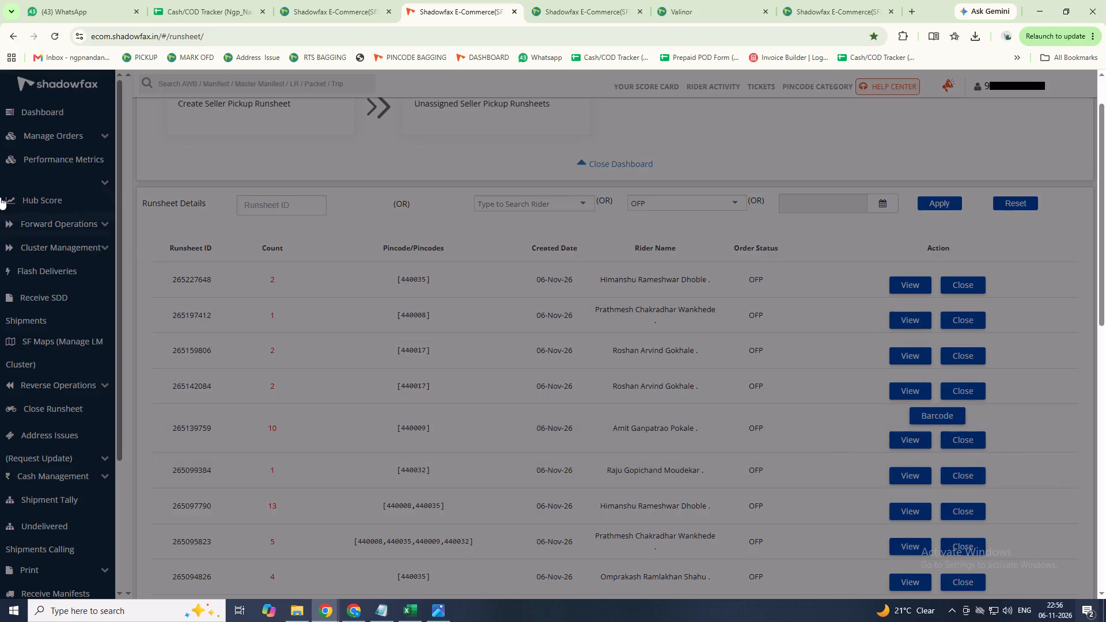
Examine the OFP reverse runsheet list to see which riders still have open runsheets.
click(210, 12)
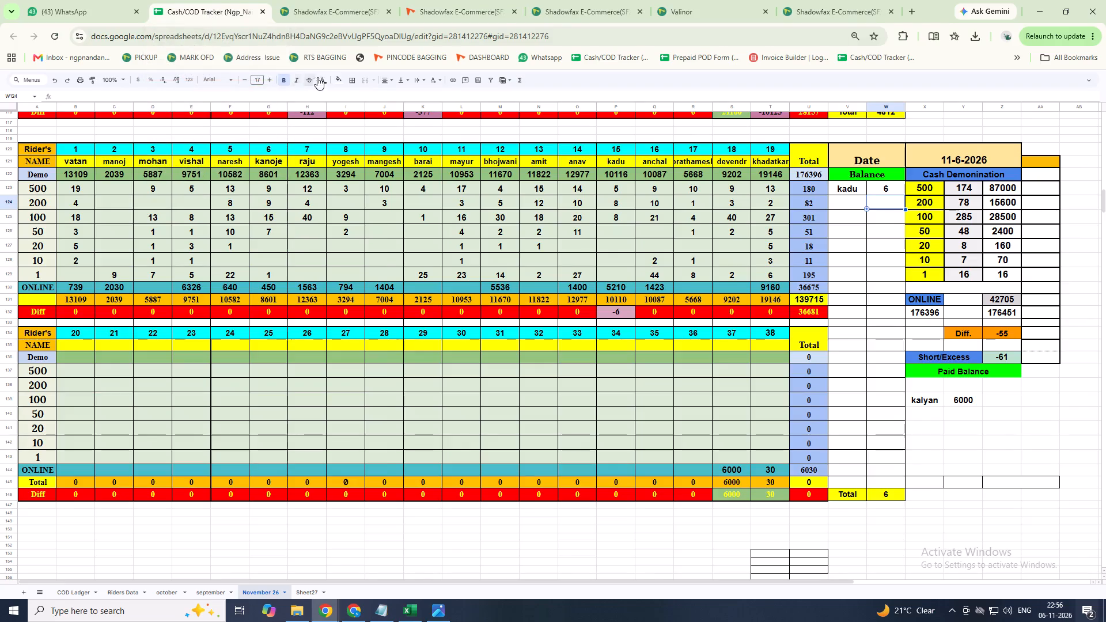
click(340, 10)
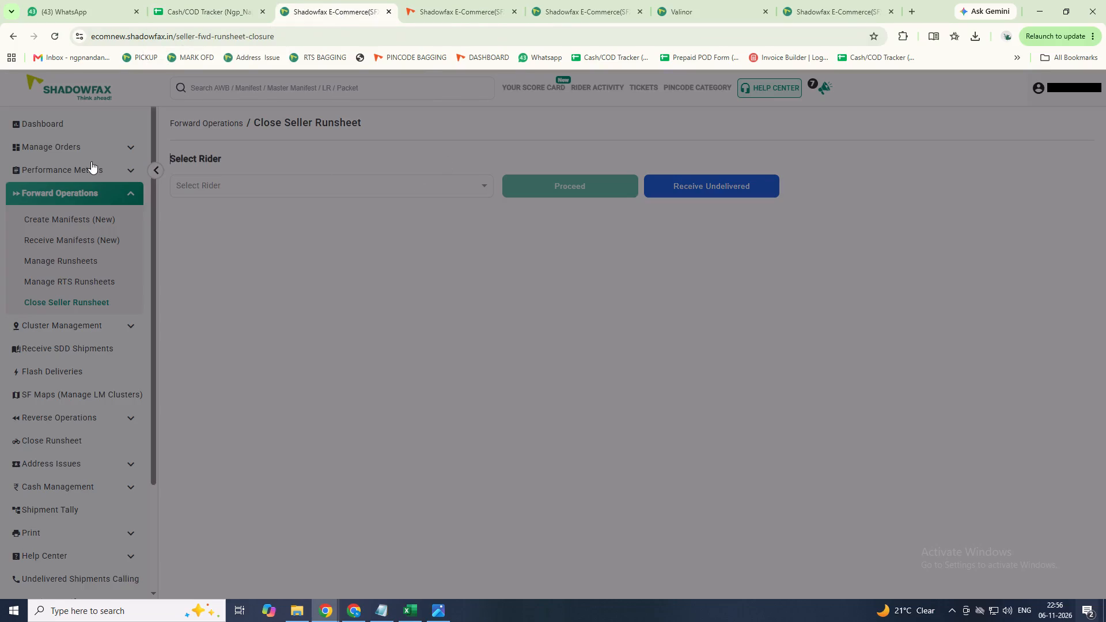
click(450, 6)
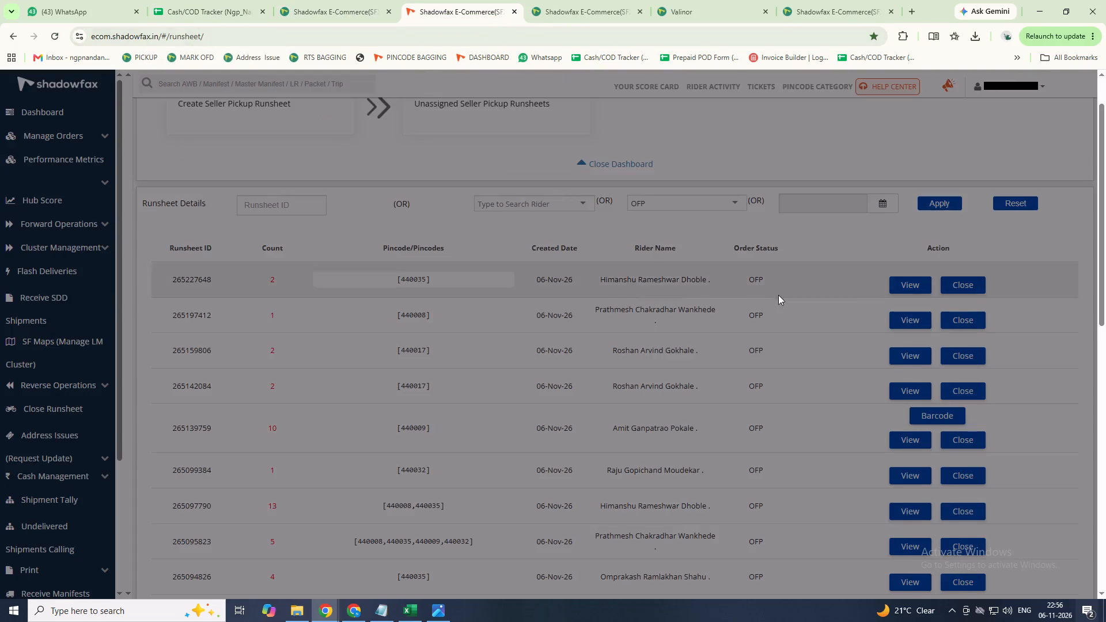
scroll(779, 297, down, 17)
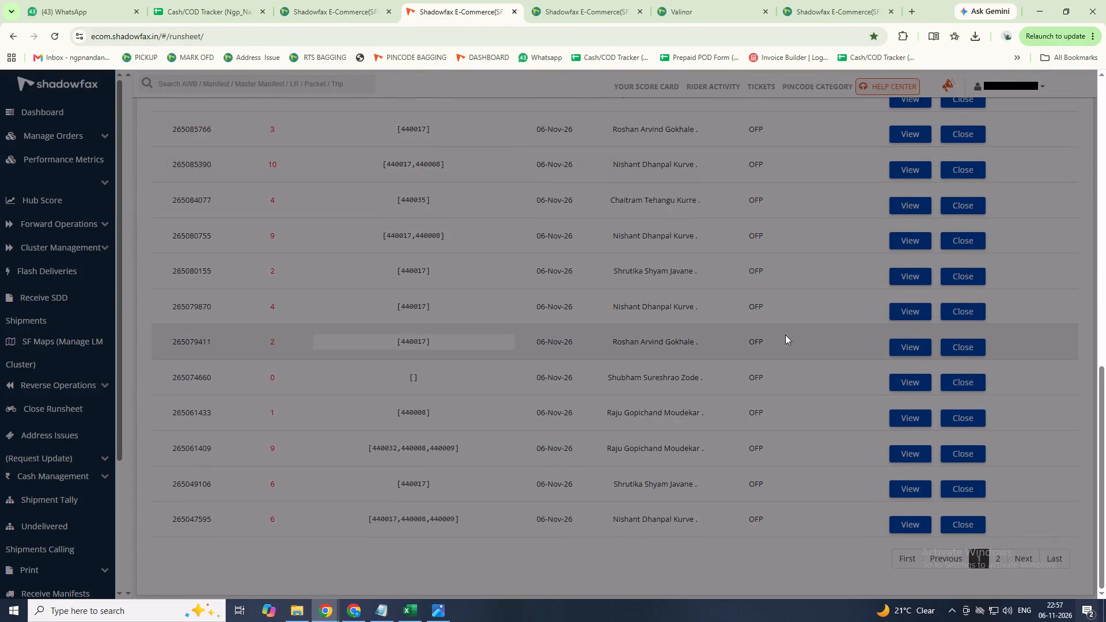
scroll(785, 335, down, 2)
scroll(783, 331, up, 6)
Recheck rider Amit in the forward seller runsheet closure up to the confirmation stage, and return to rider selection.
click(340, 4)
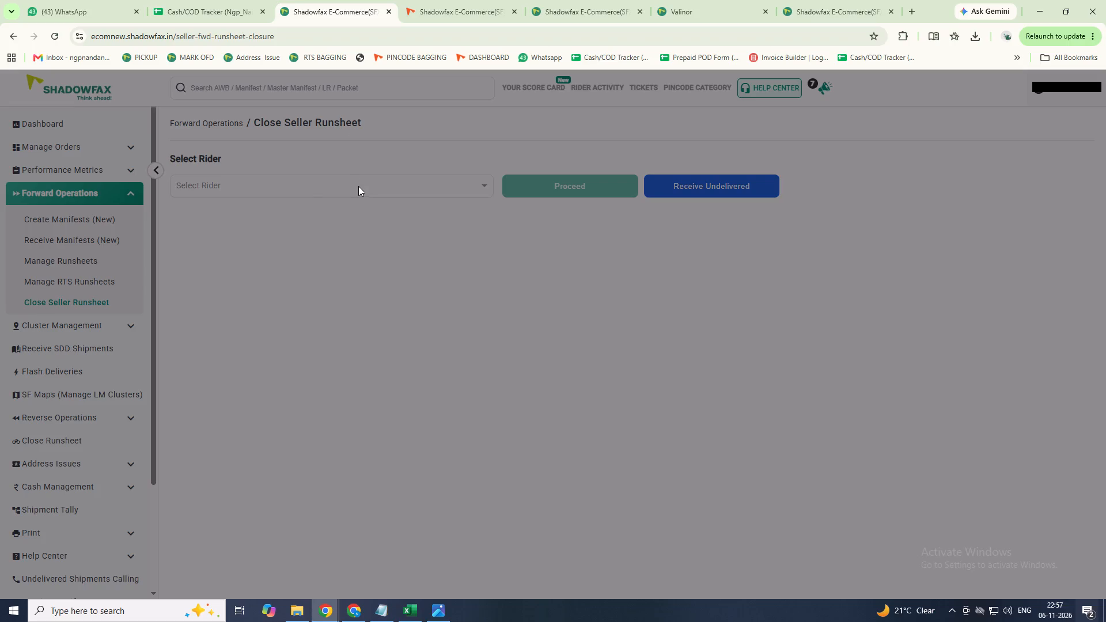
click(358, 186)
text(amit)
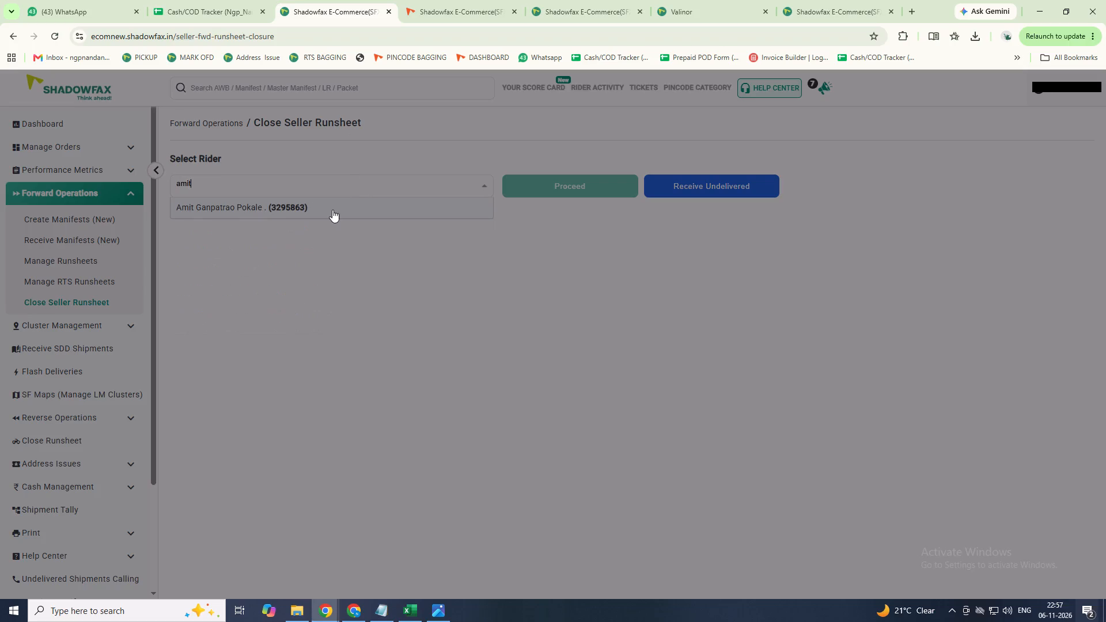
drag(332, 210, 350, 212)
click(575, 185)
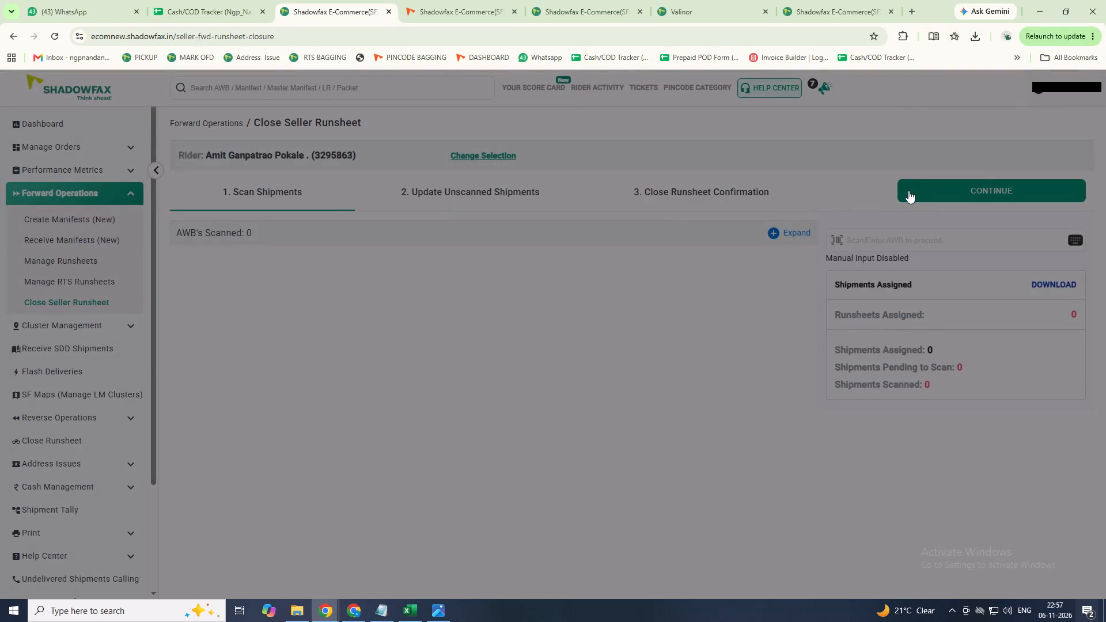
click(908, 191)
click(910, 194)
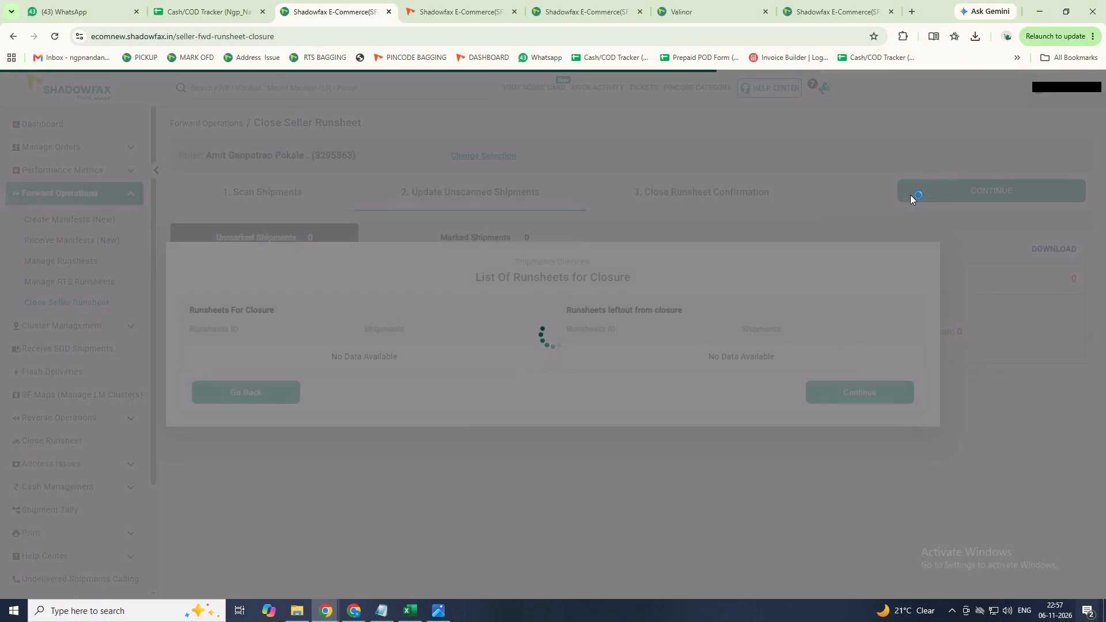
click(889, 396)
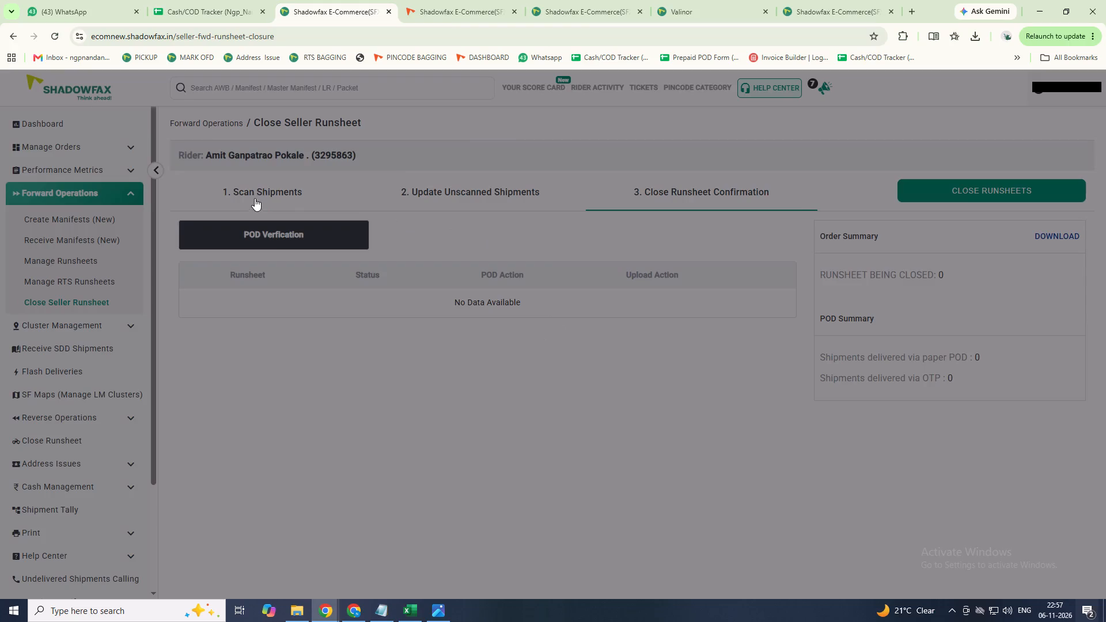
click(531, 198)
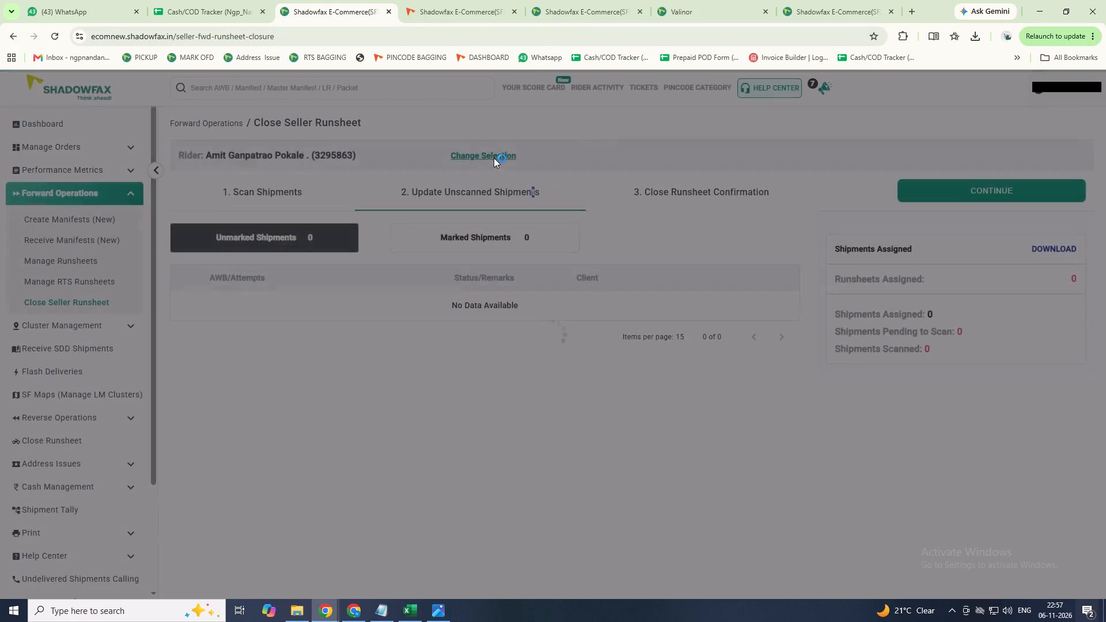
click(495, 156)
click(402, 187)
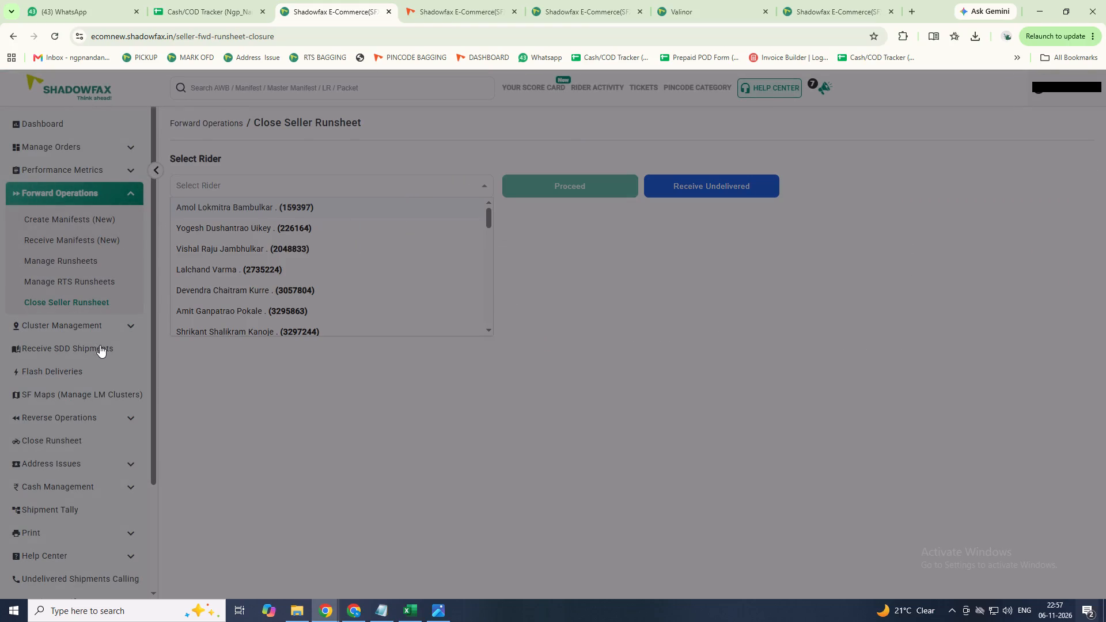
Return to the reverse seller runsheet closure and check which of rider Amit's runsheets are eligible for closure.
click(84, 417)
click(66, 414)
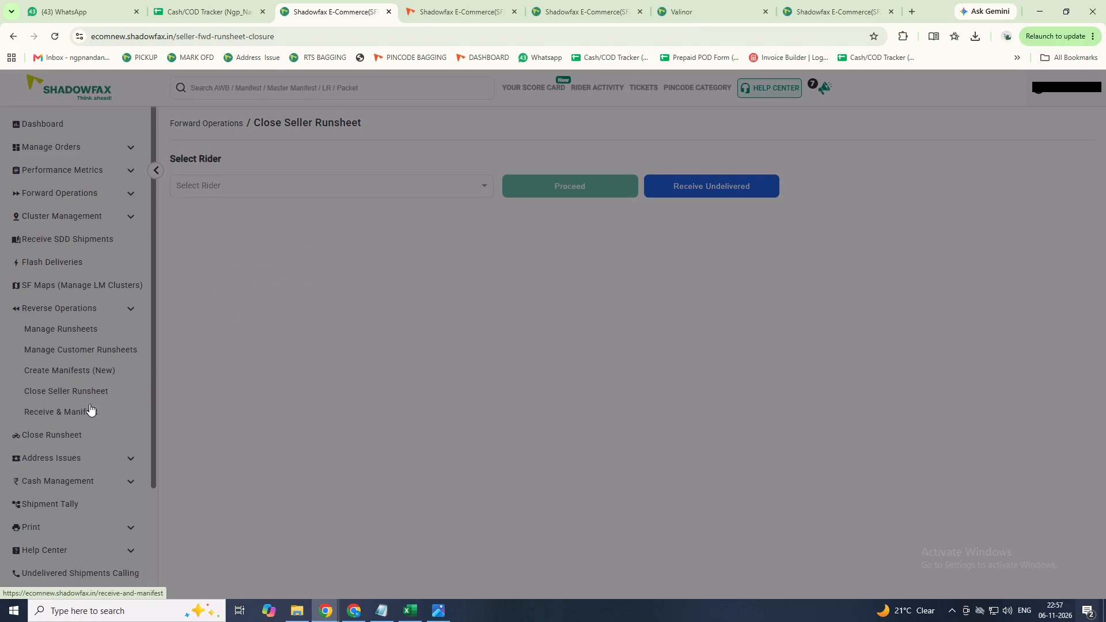
click(77, 391)
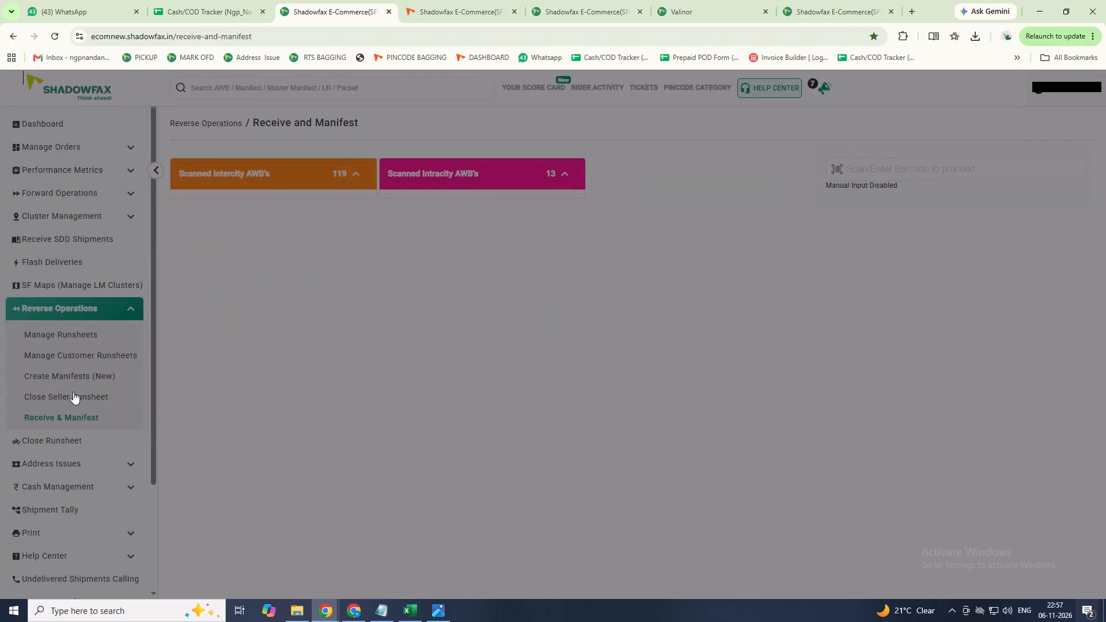
click(73, 392)
click(84, 397)
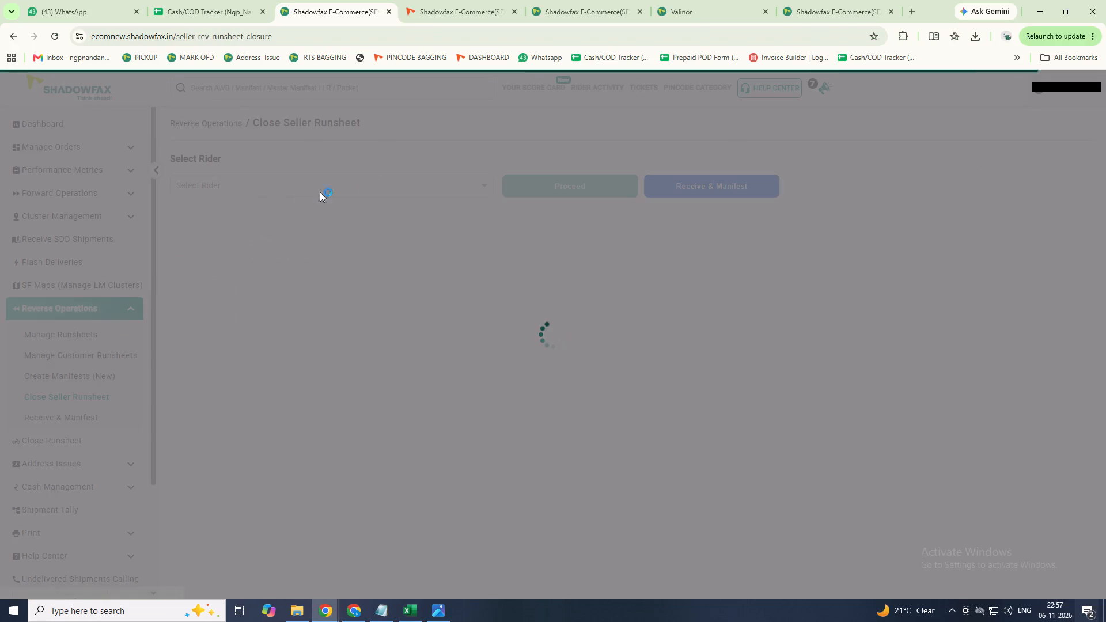
click(384, 187)
click(381, 187)
text(an)
key(BackSpace)
text(mit)
click(368, 207)
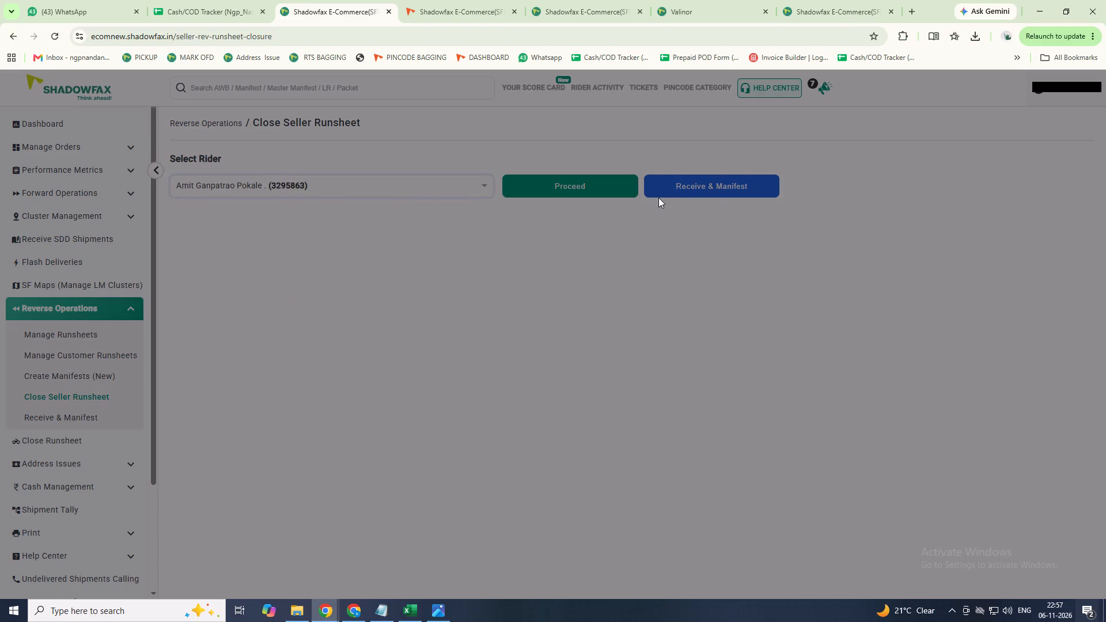
click(551, 170)
click(576, 185)
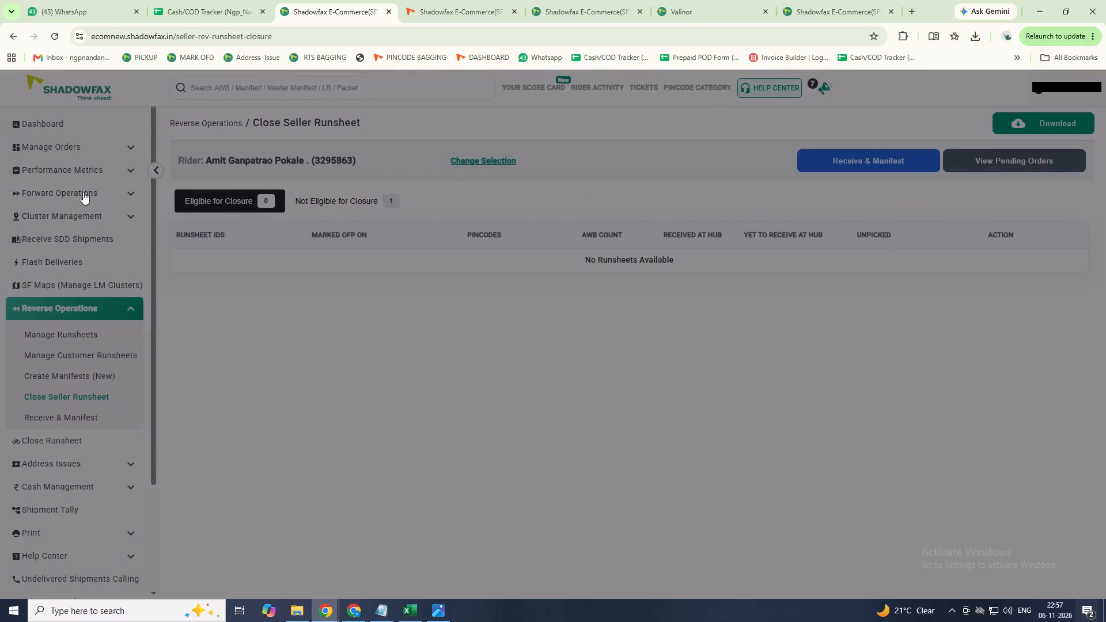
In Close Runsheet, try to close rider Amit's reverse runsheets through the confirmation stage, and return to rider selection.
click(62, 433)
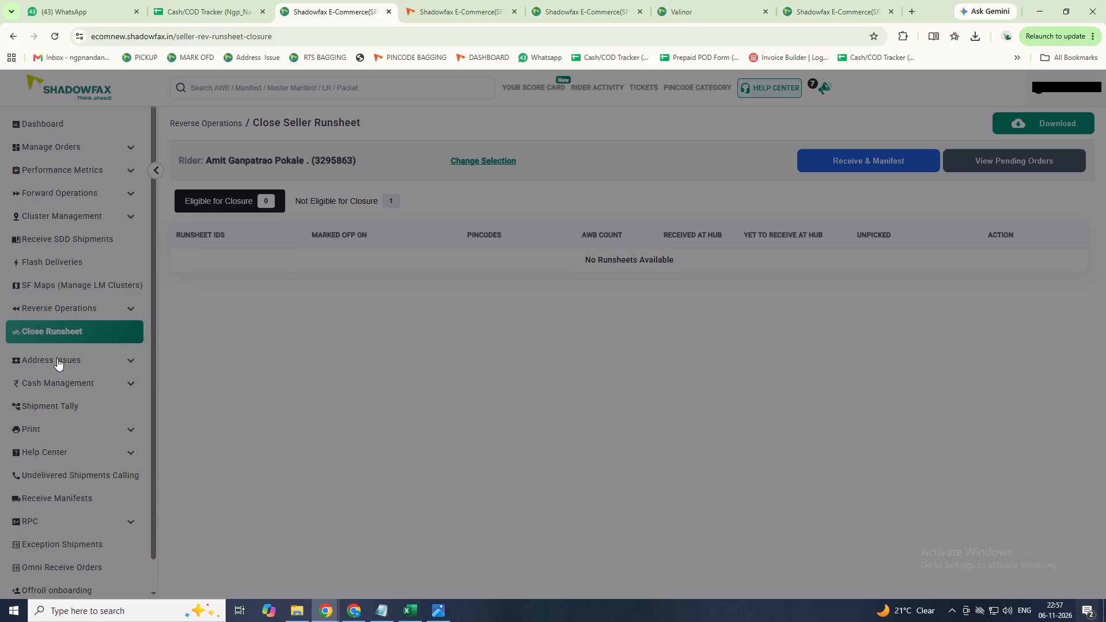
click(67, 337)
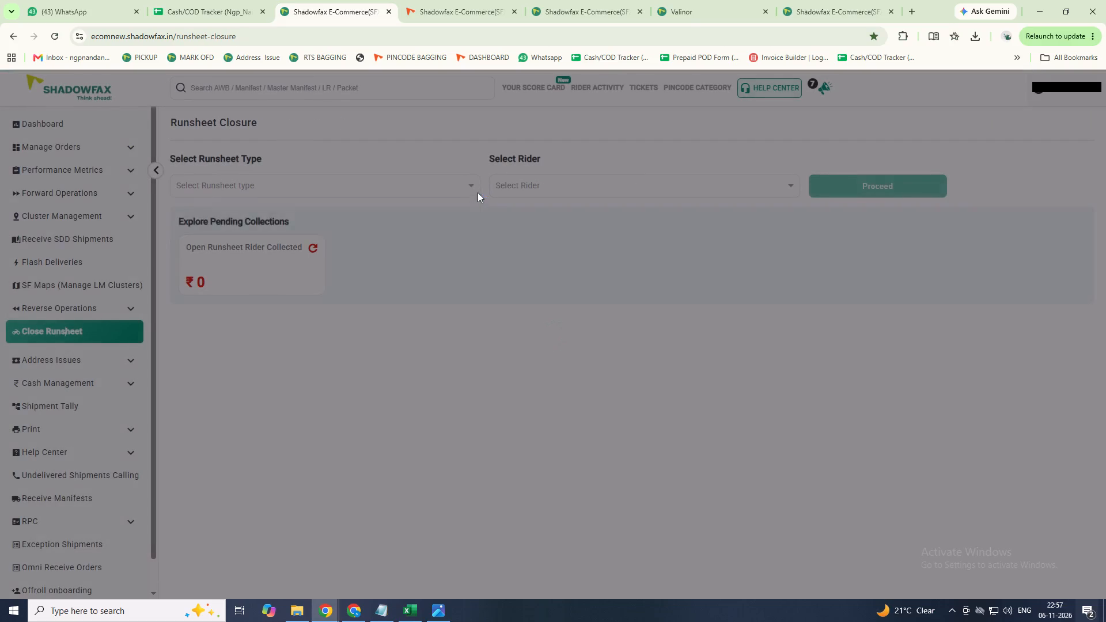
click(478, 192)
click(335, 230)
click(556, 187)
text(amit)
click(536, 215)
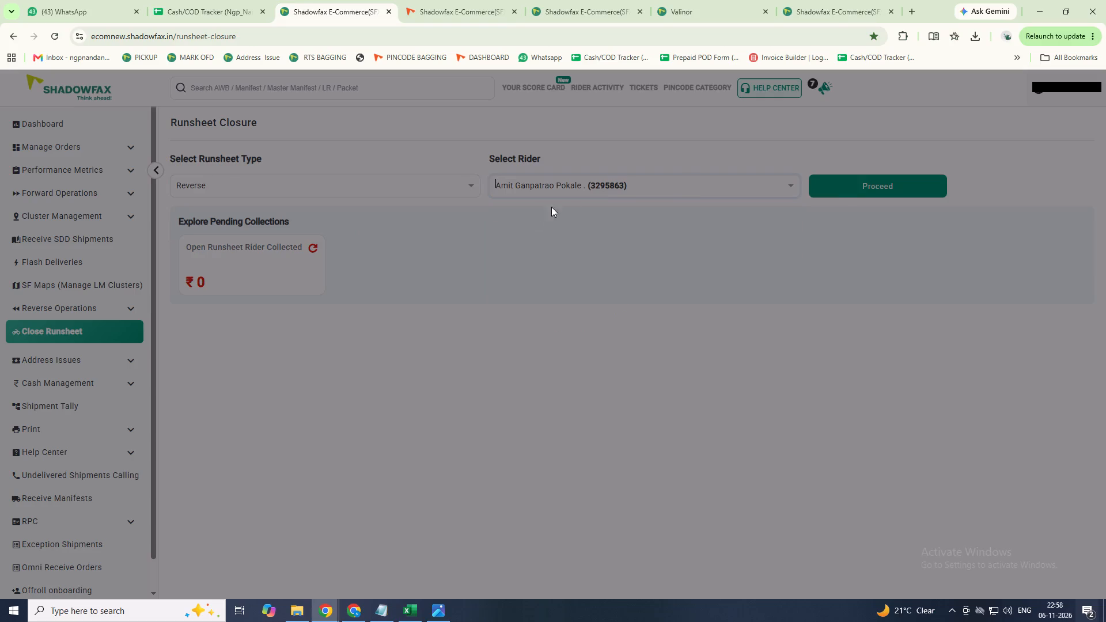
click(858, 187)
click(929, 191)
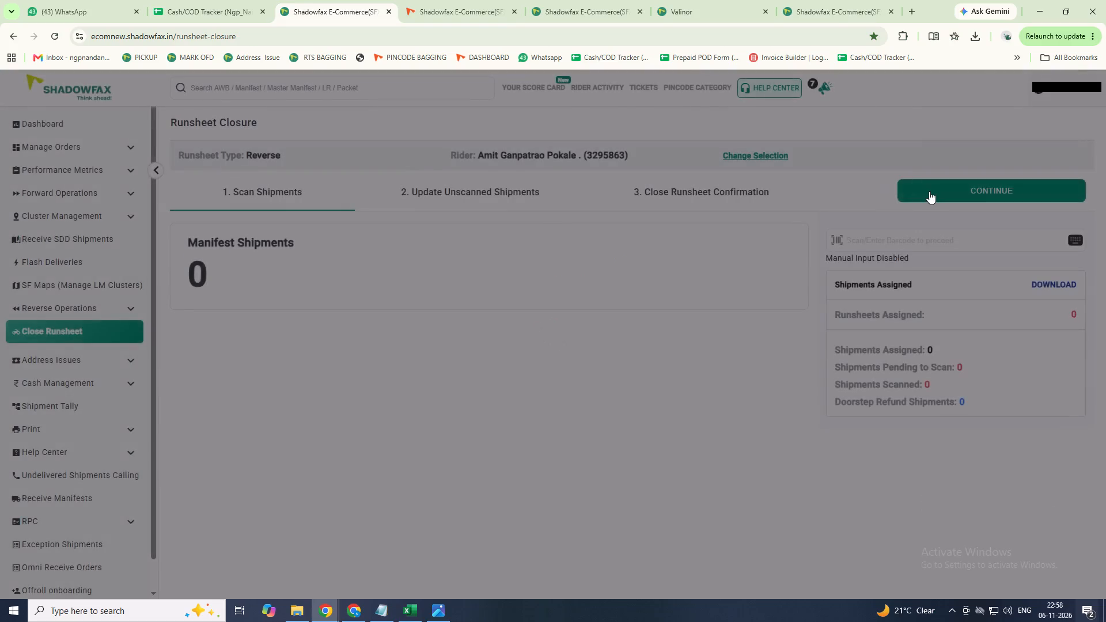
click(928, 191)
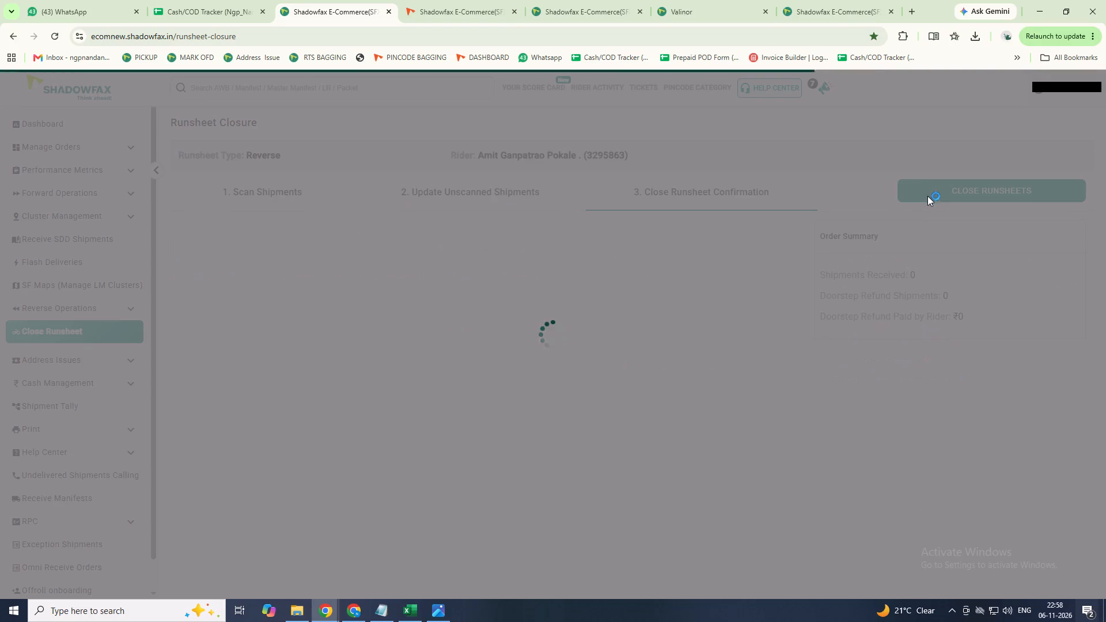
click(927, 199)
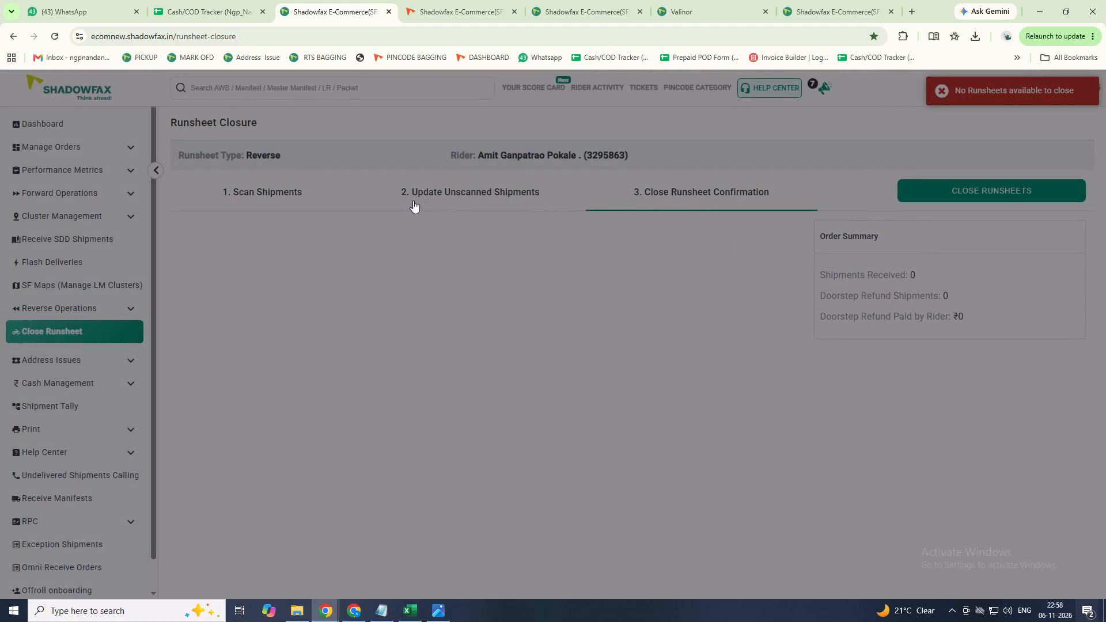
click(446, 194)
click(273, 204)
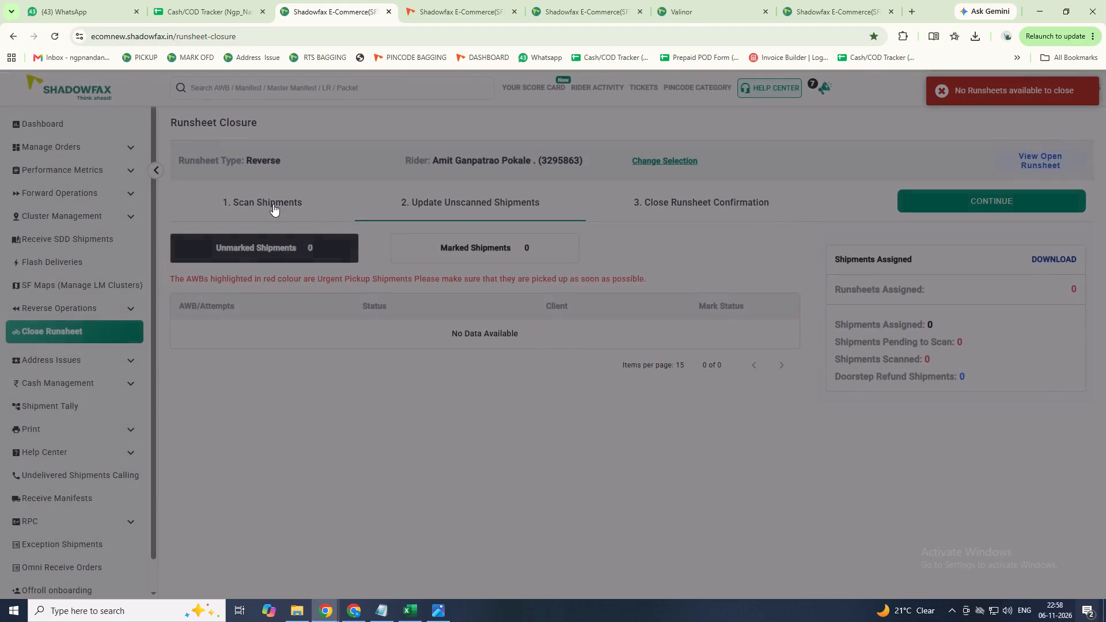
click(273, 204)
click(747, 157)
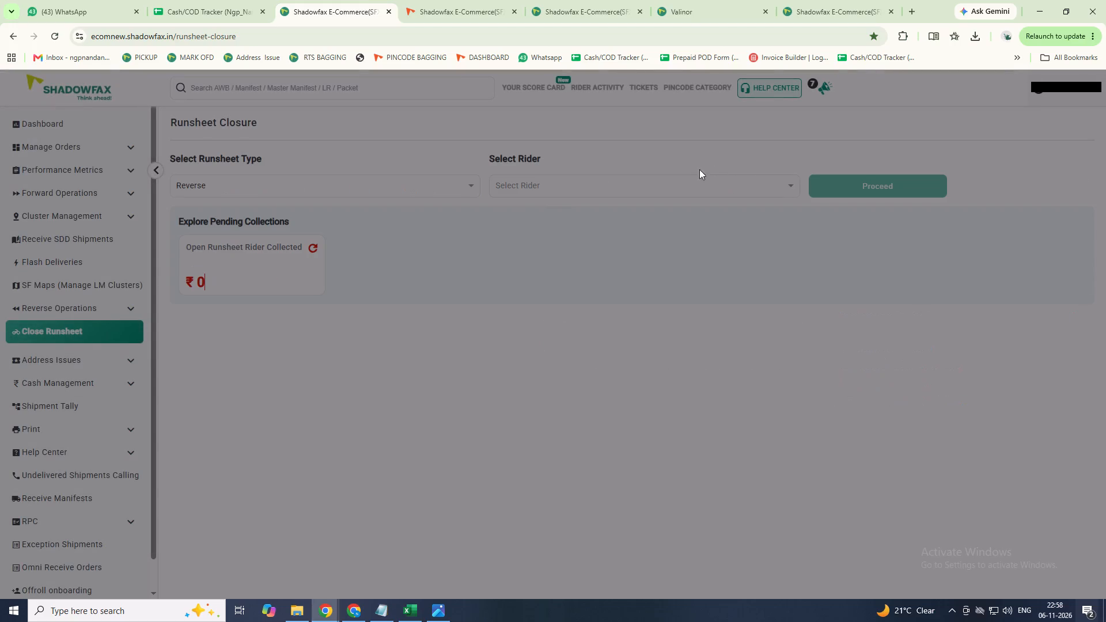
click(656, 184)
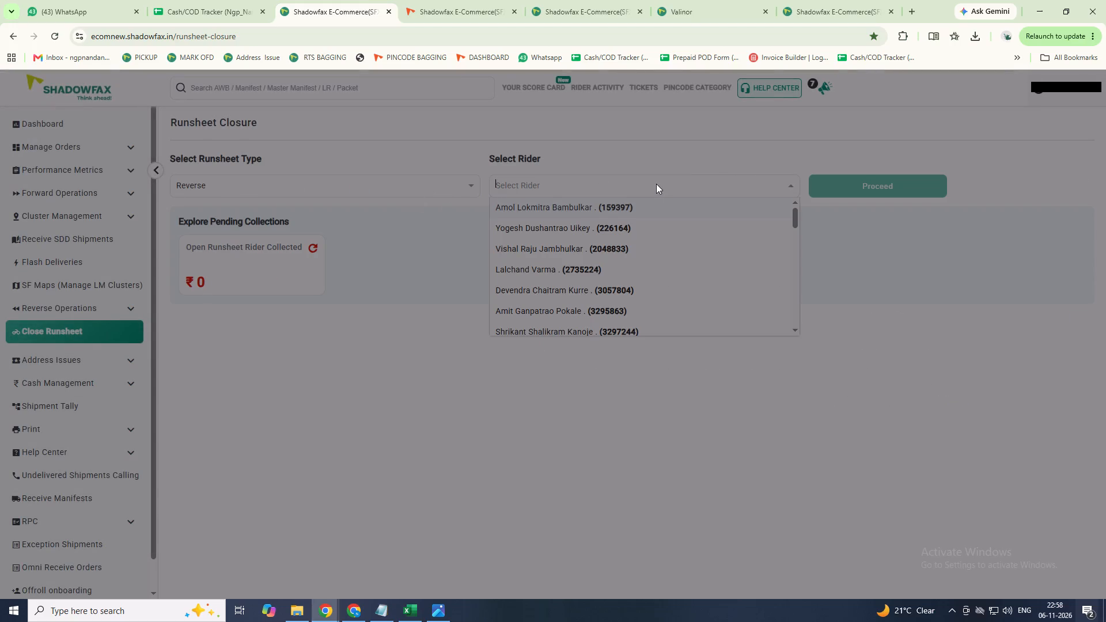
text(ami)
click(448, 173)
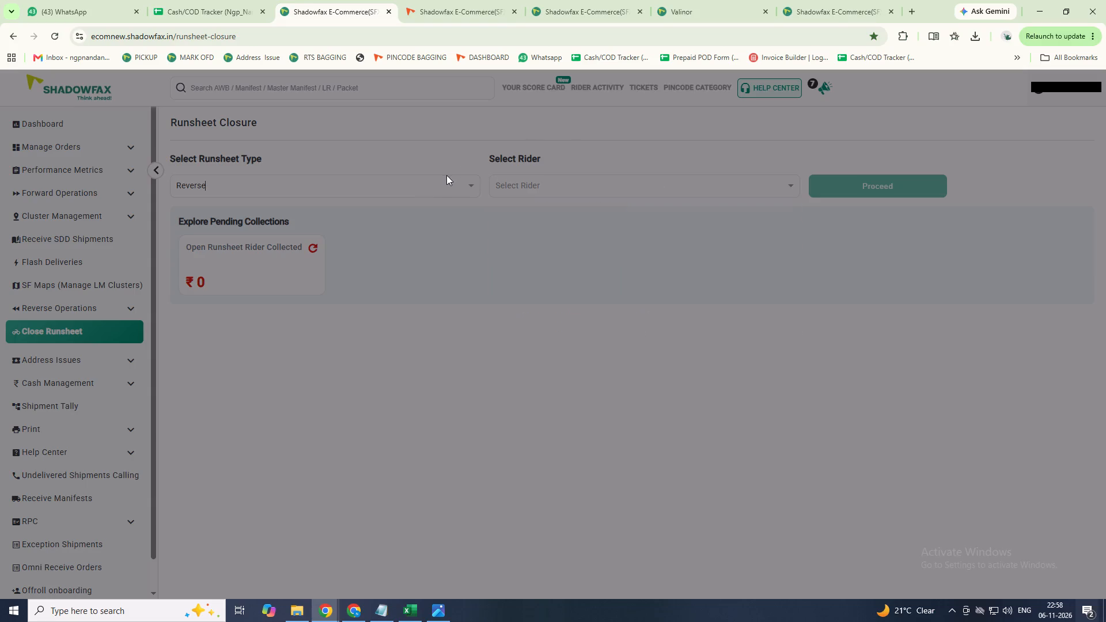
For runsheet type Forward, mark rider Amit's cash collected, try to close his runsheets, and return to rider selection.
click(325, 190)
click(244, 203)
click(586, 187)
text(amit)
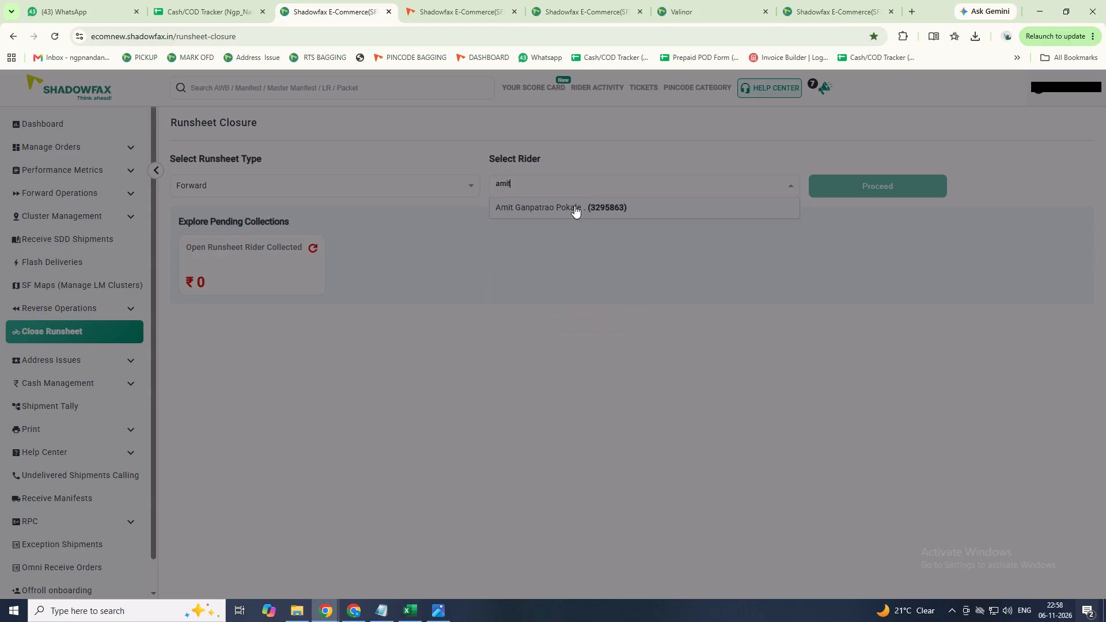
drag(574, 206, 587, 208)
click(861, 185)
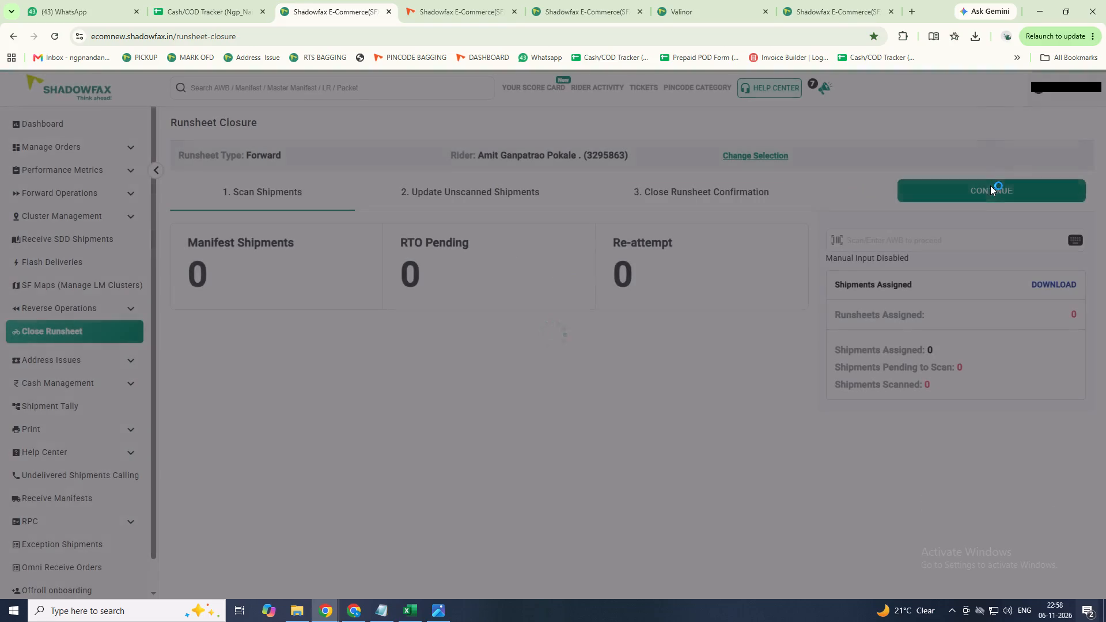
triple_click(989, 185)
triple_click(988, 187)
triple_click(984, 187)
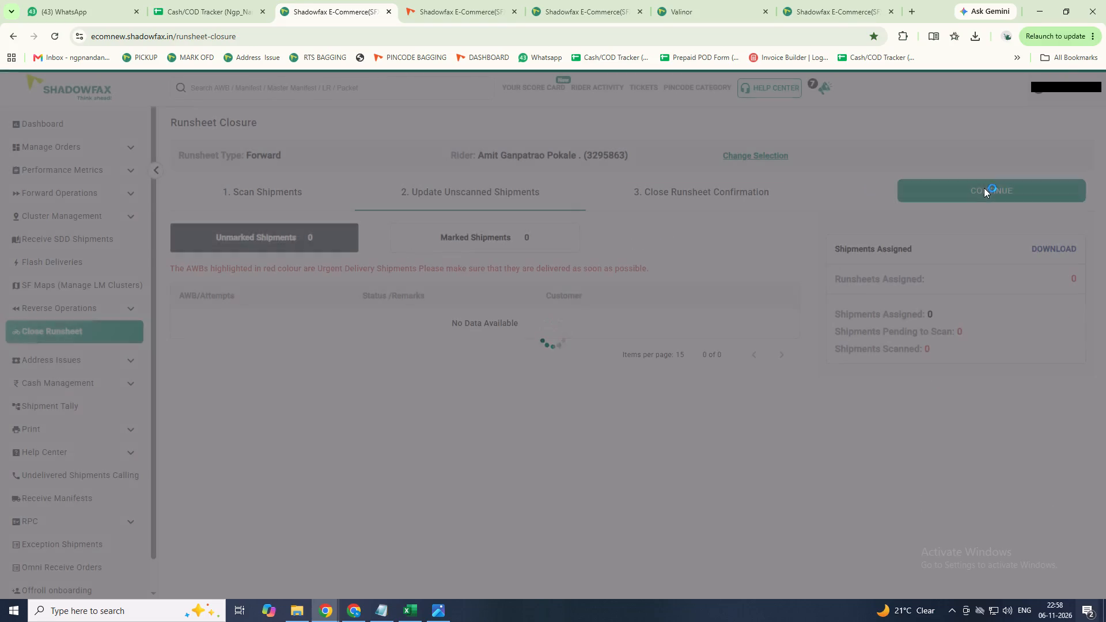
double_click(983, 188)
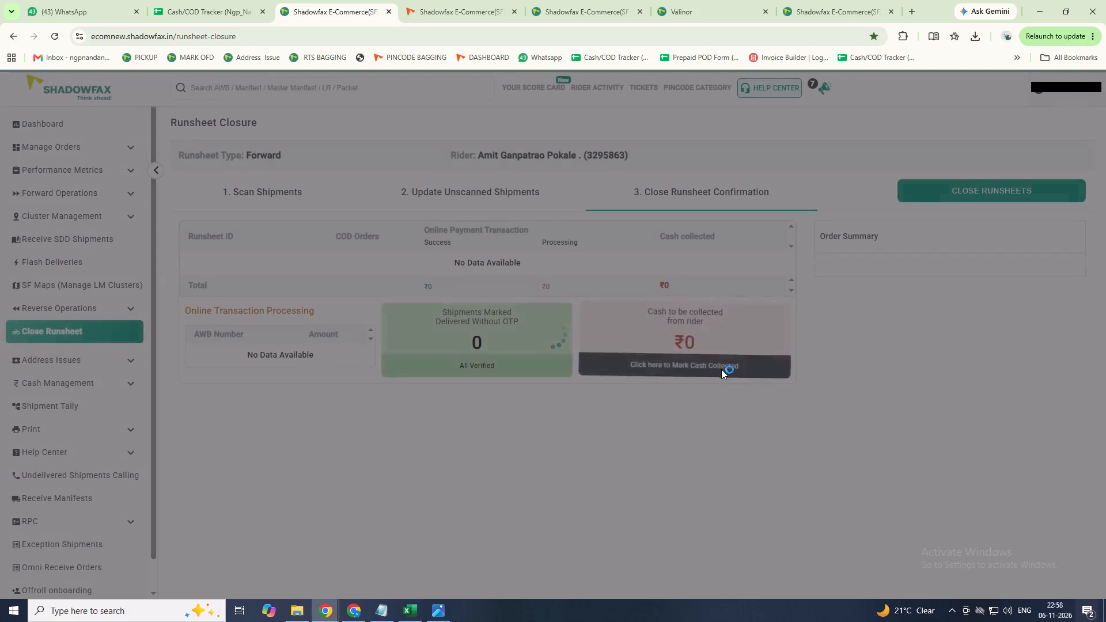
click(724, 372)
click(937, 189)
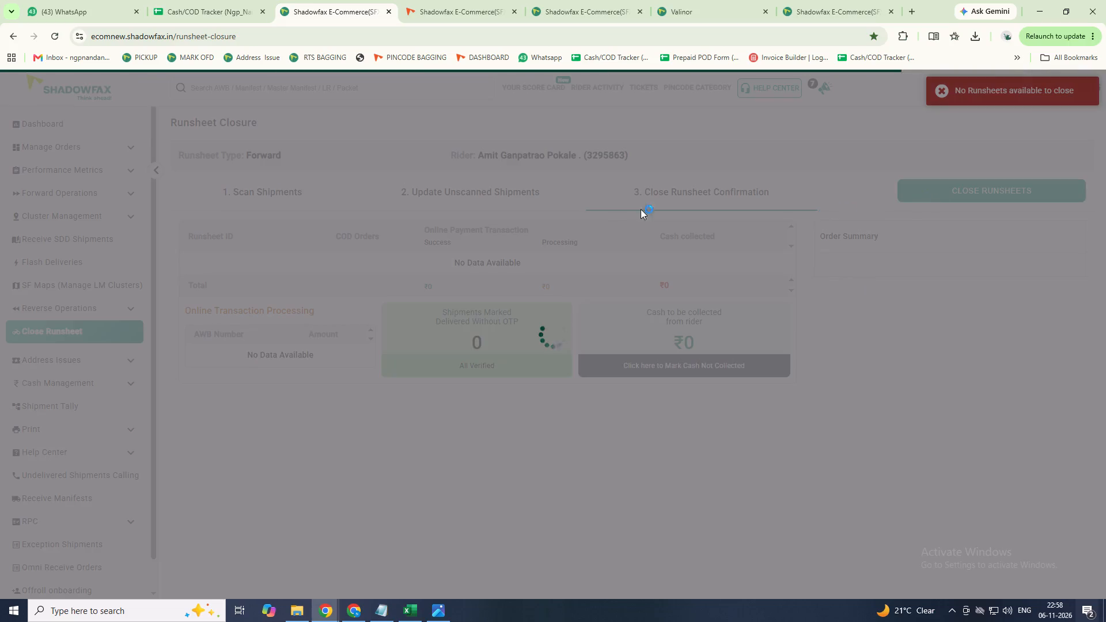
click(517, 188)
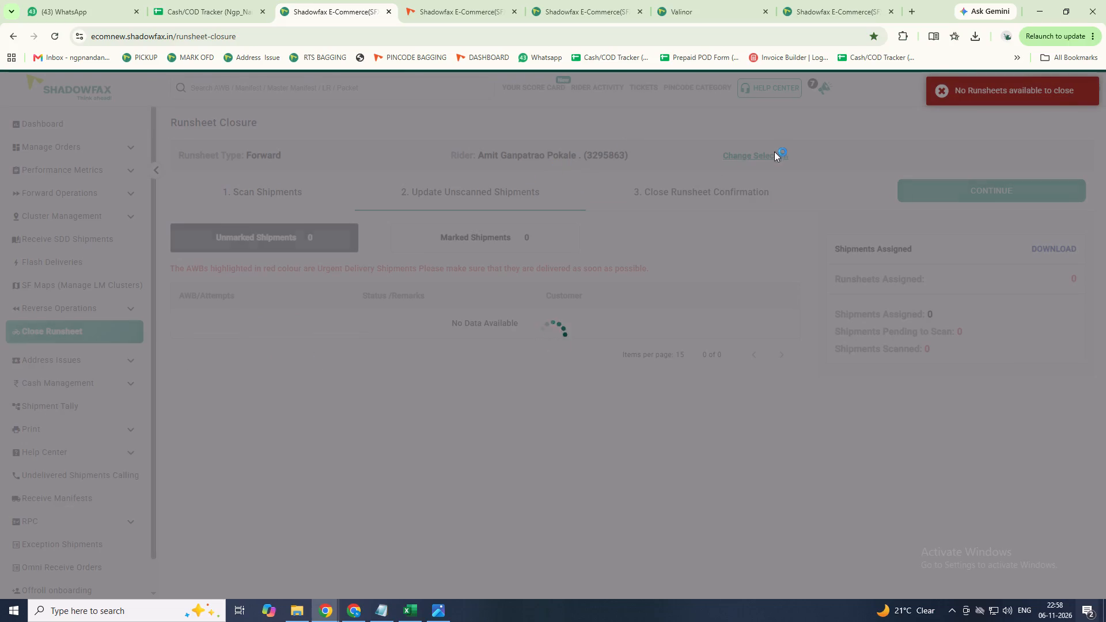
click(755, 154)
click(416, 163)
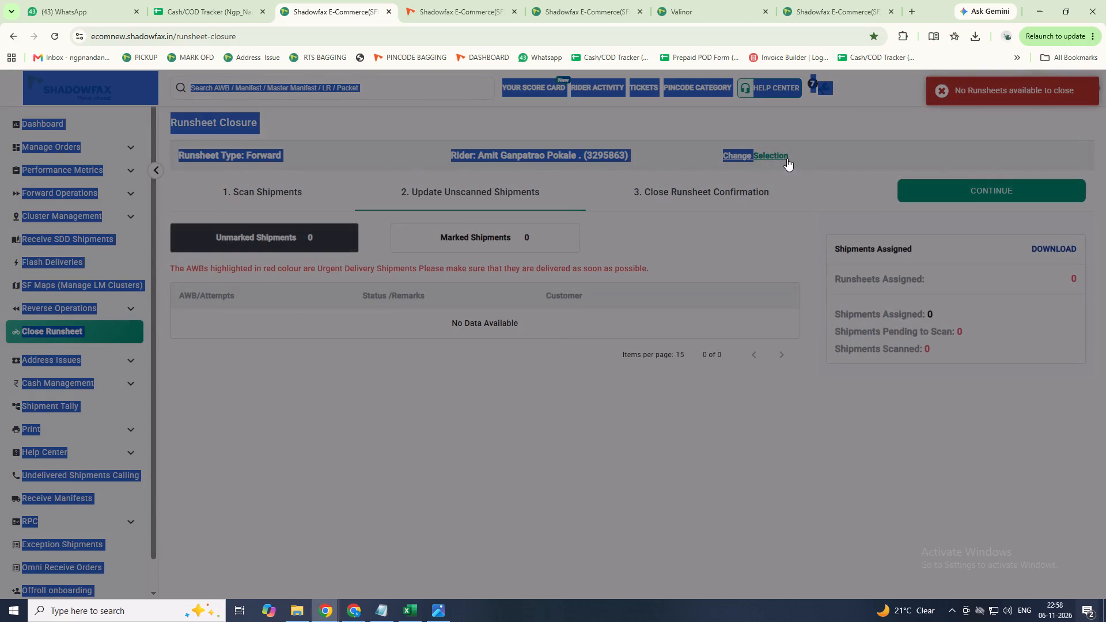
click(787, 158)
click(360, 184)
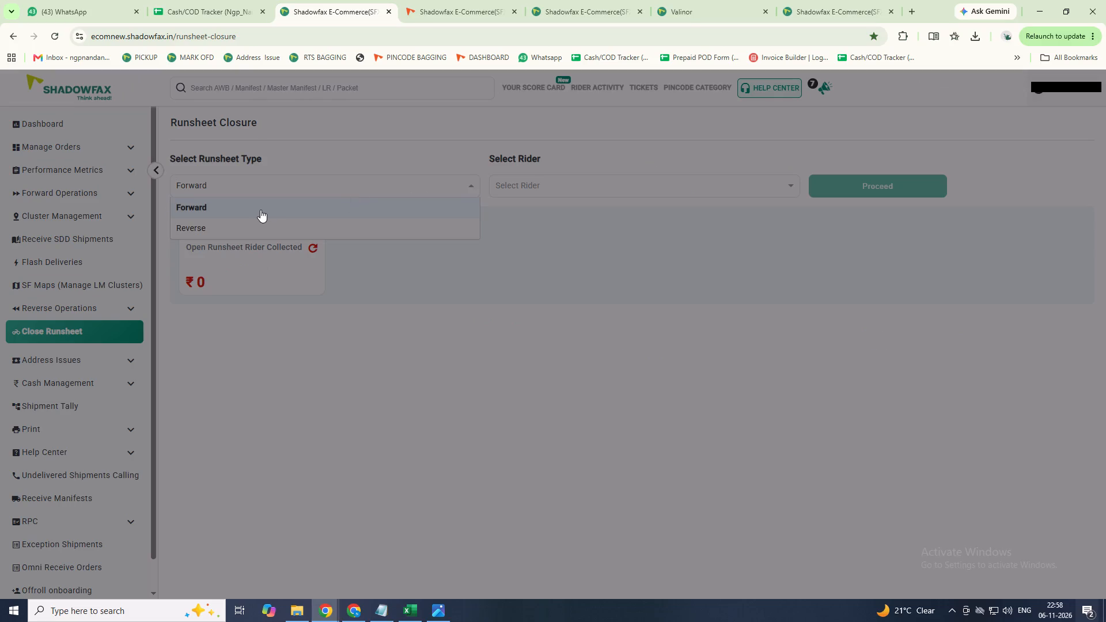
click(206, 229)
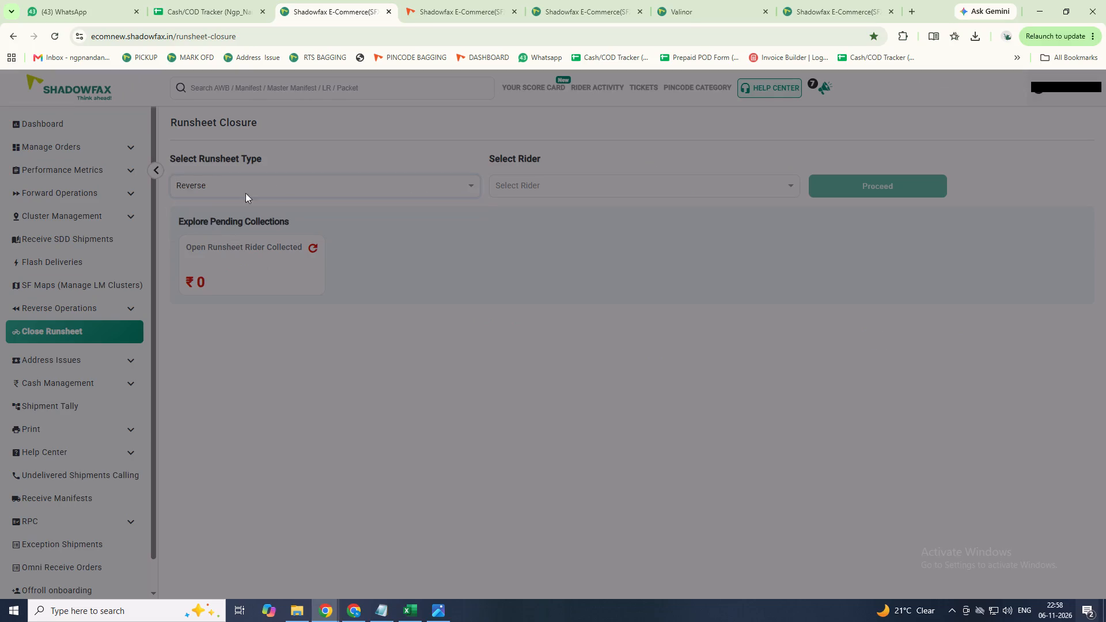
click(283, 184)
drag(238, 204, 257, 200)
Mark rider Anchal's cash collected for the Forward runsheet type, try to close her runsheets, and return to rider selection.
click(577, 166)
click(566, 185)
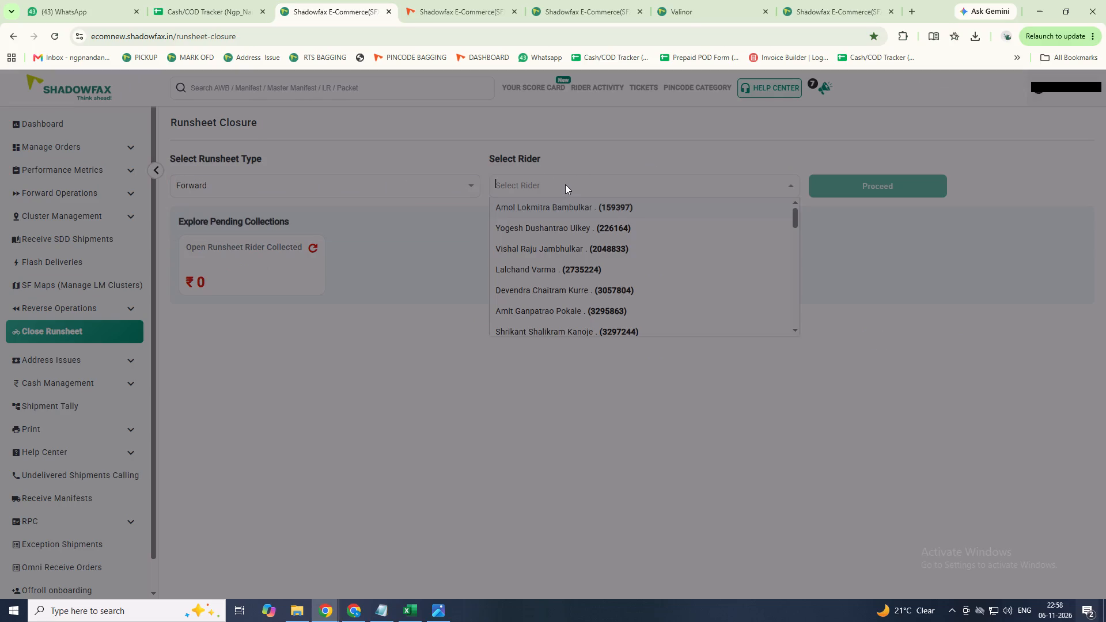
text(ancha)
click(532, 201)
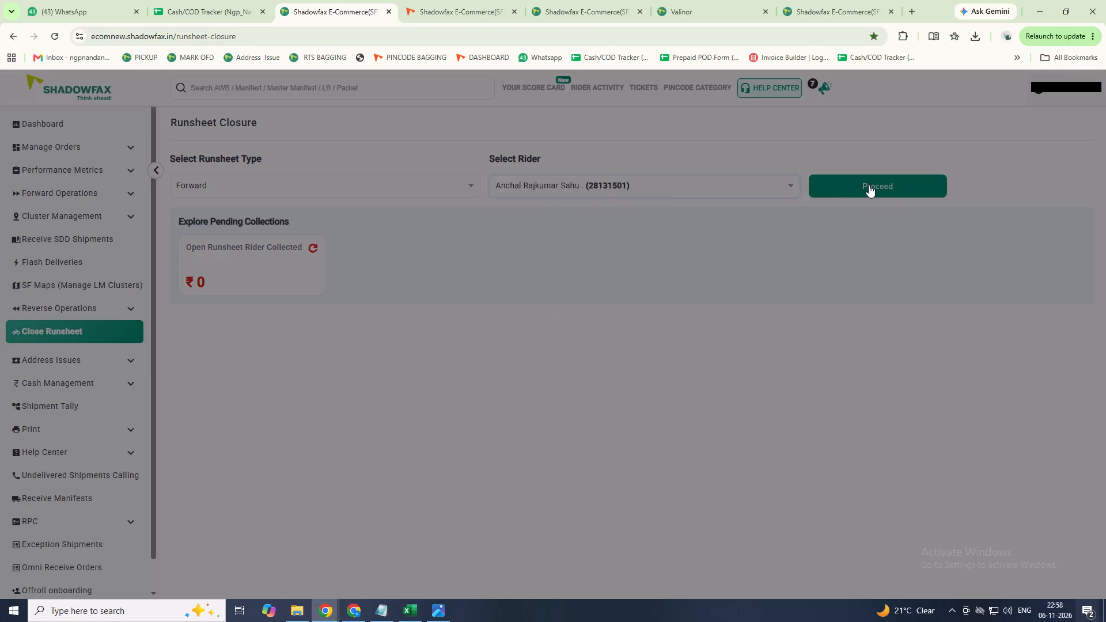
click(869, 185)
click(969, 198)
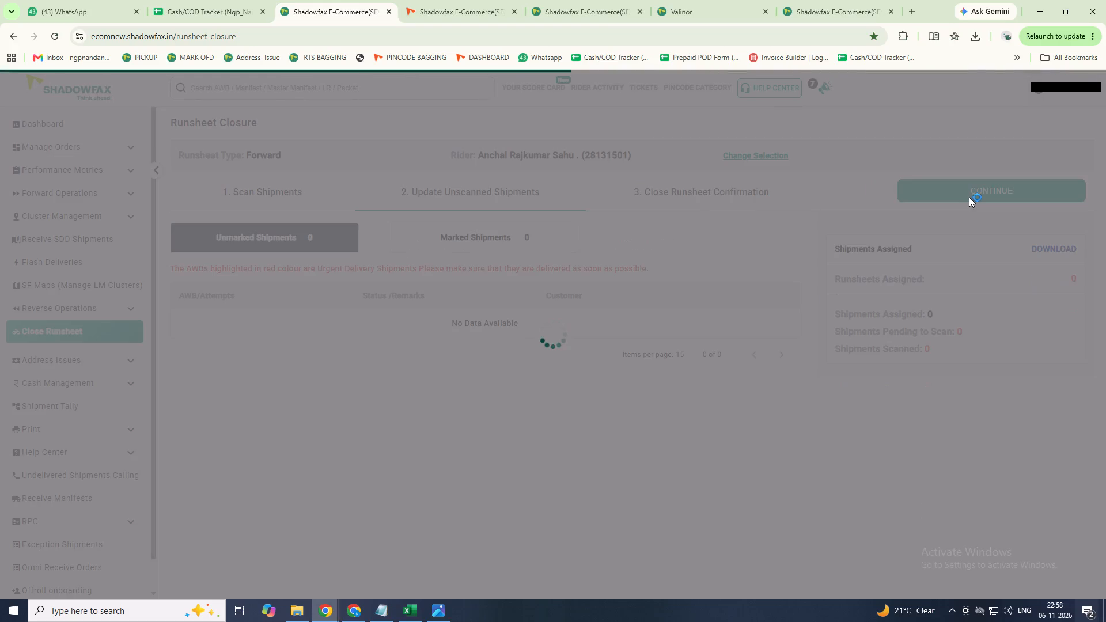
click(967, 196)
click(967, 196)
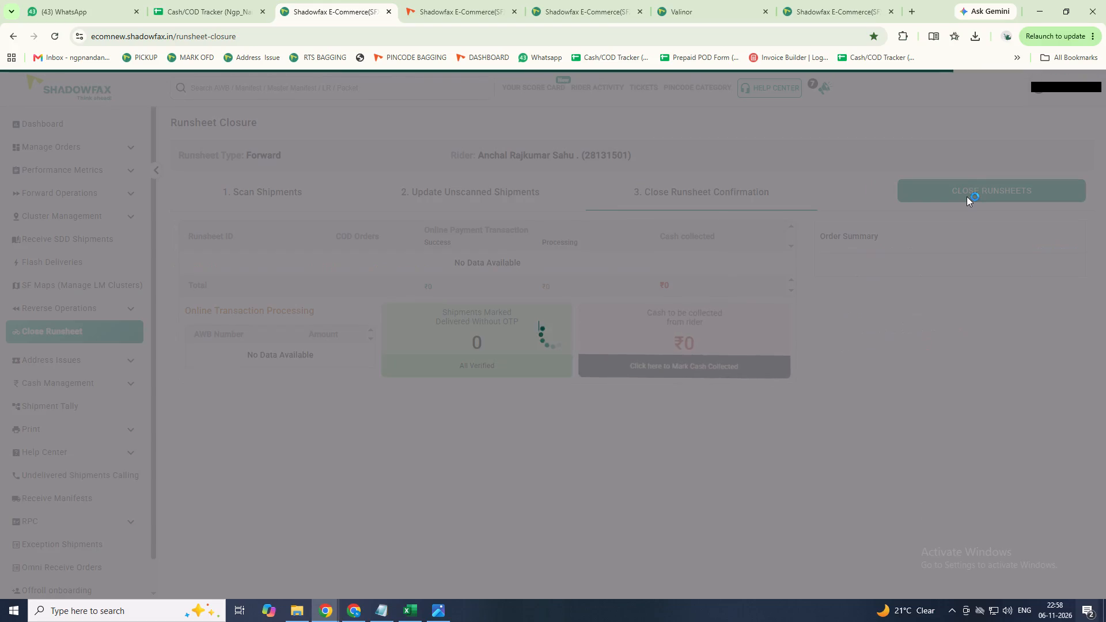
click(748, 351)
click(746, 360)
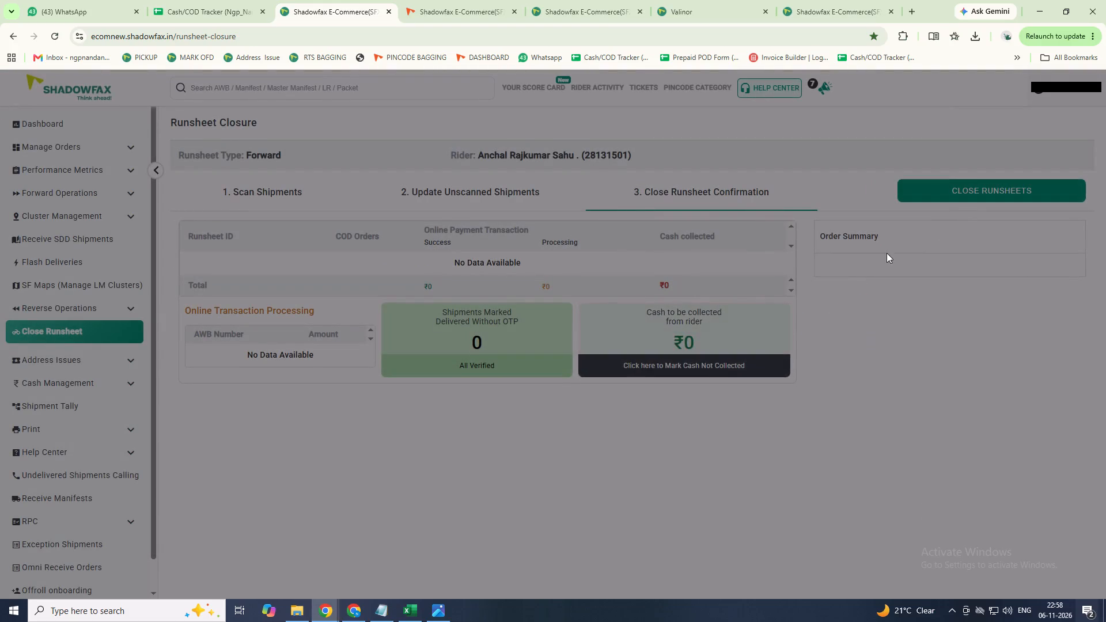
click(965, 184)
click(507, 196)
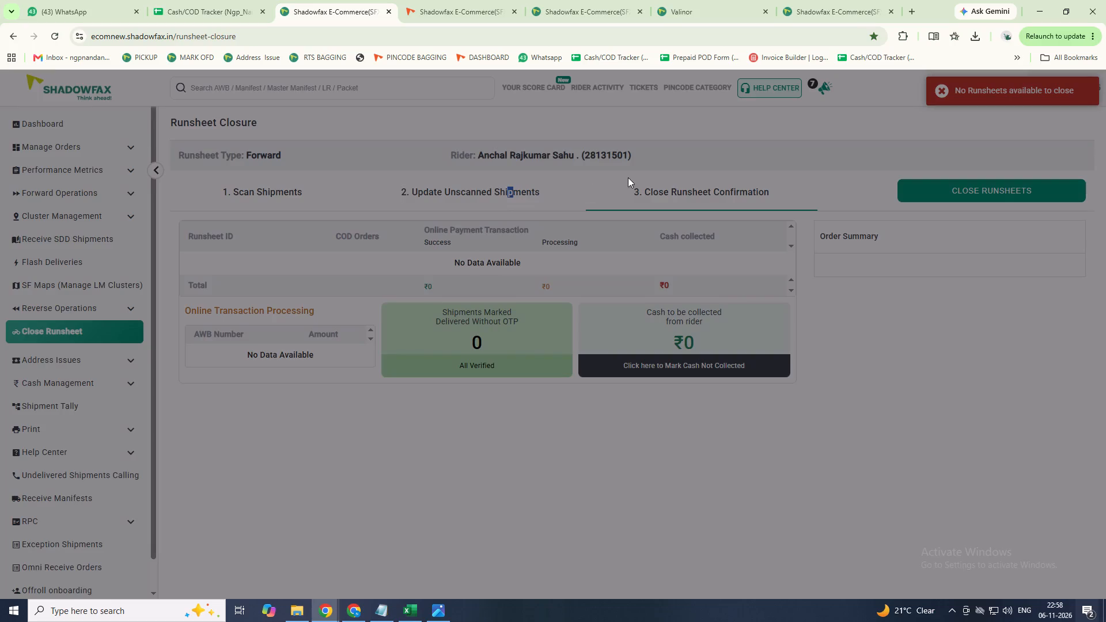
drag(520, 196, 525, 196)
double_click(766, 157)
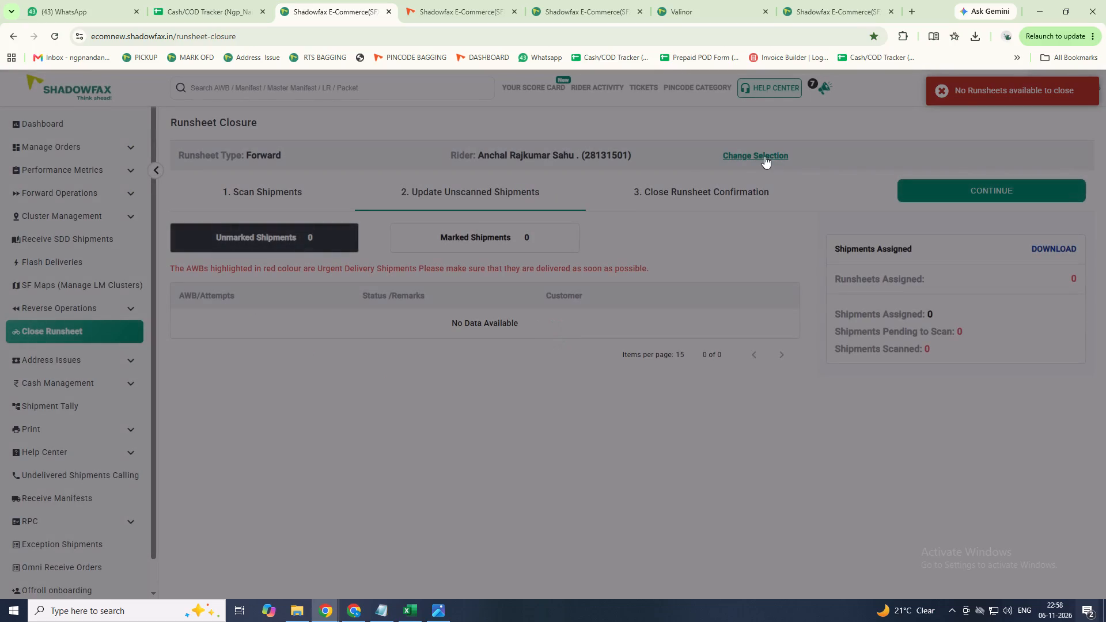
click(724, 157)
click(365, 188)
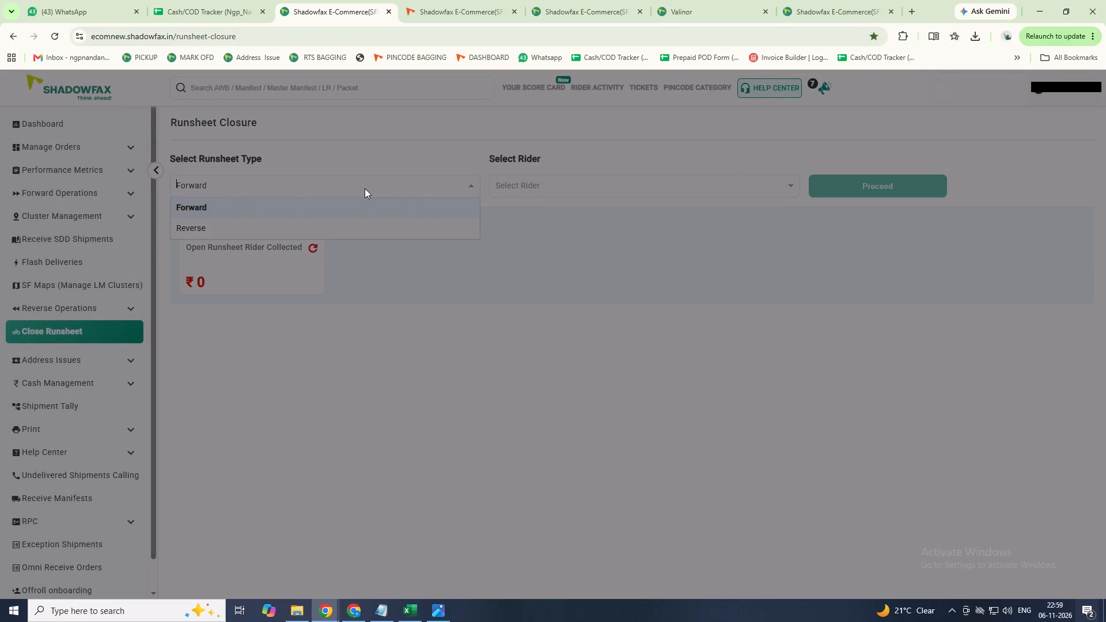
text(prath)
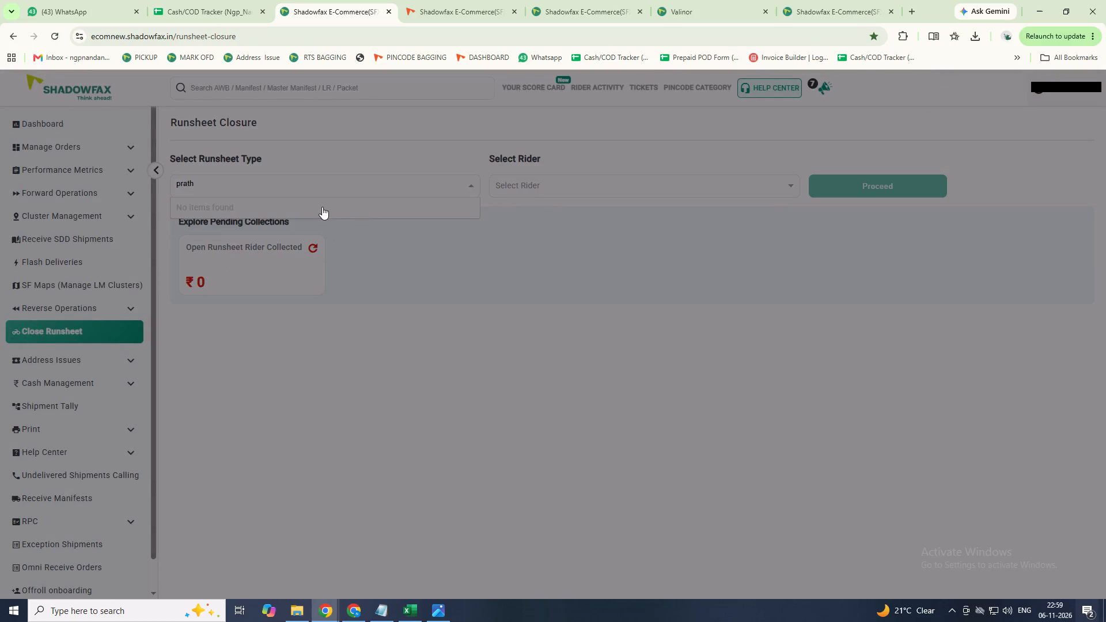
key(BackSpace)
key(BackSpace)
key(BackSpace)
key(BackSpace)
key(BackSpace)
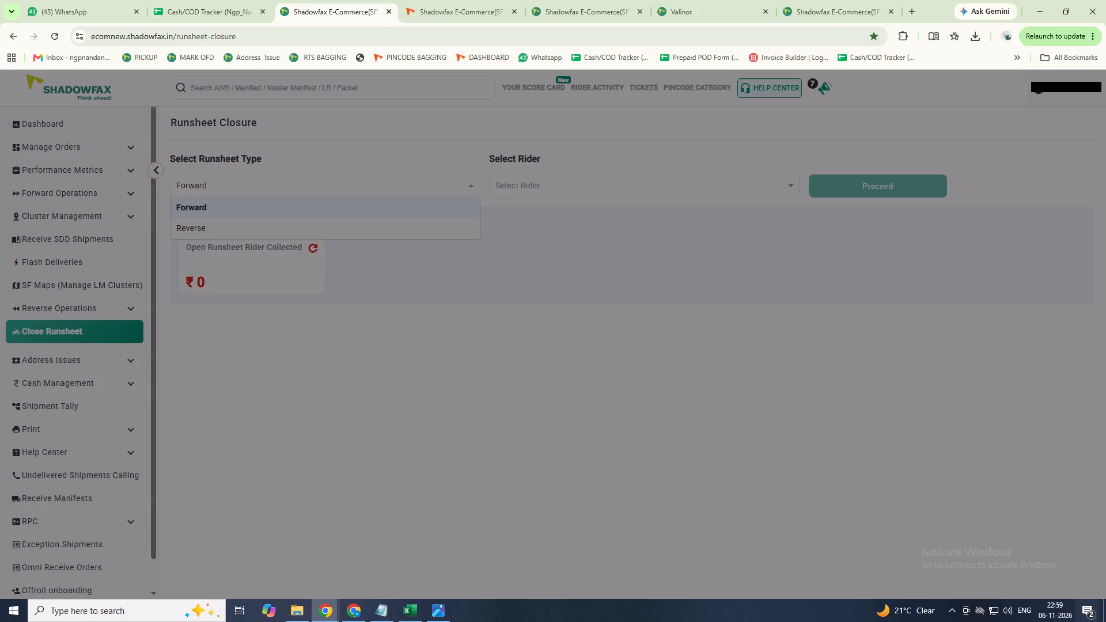
For runsheet type Reverse, select rider Prathmesh and close his eligible runsheets through the unscanned shipments and confirmation stages.
click(266, 230)
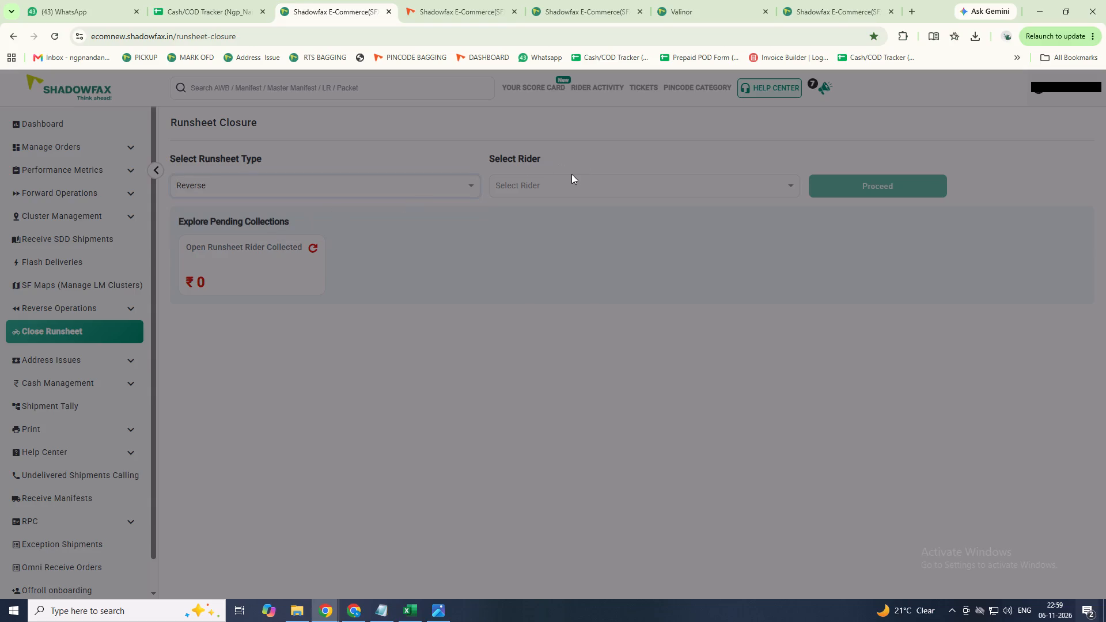
click(570, 175)
text(prath)
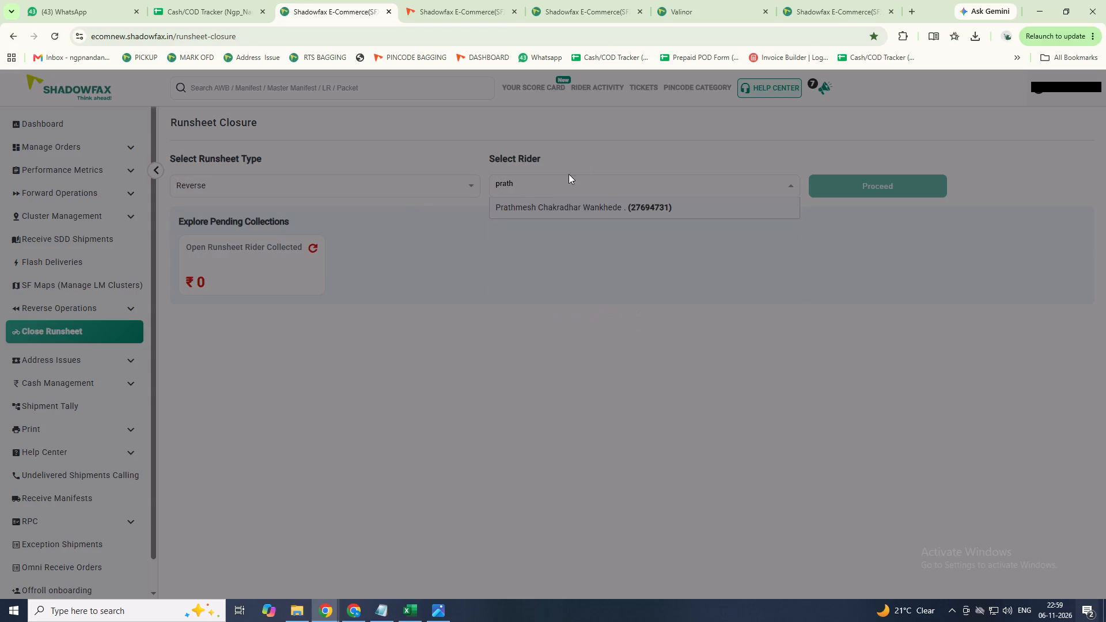
drag(554, 208, 565, 210)
click(870, 181)
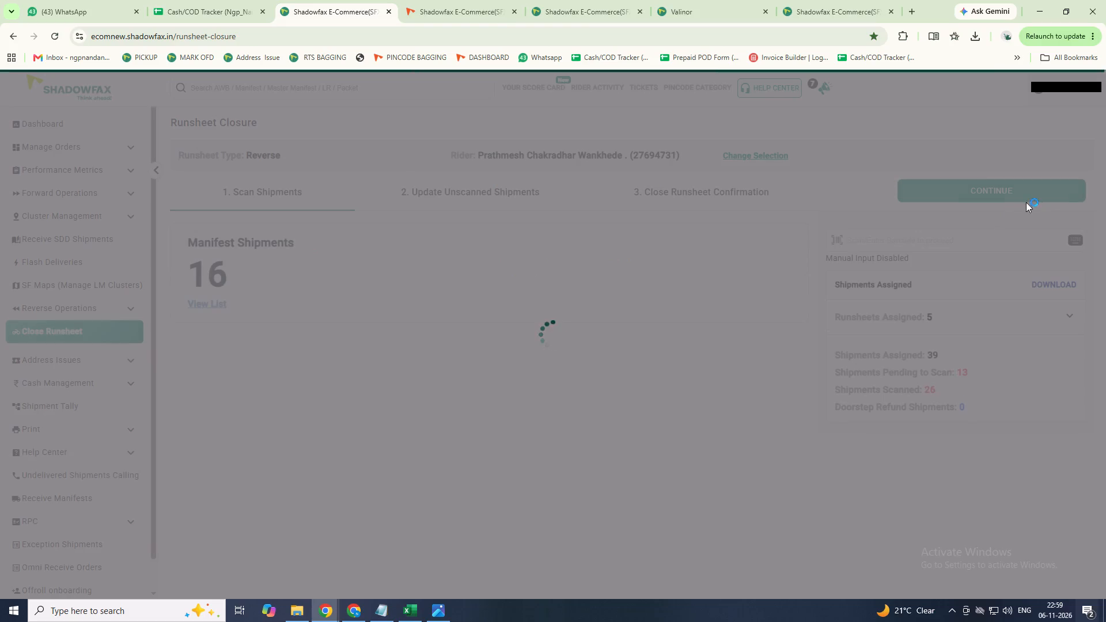
click(989, 185)
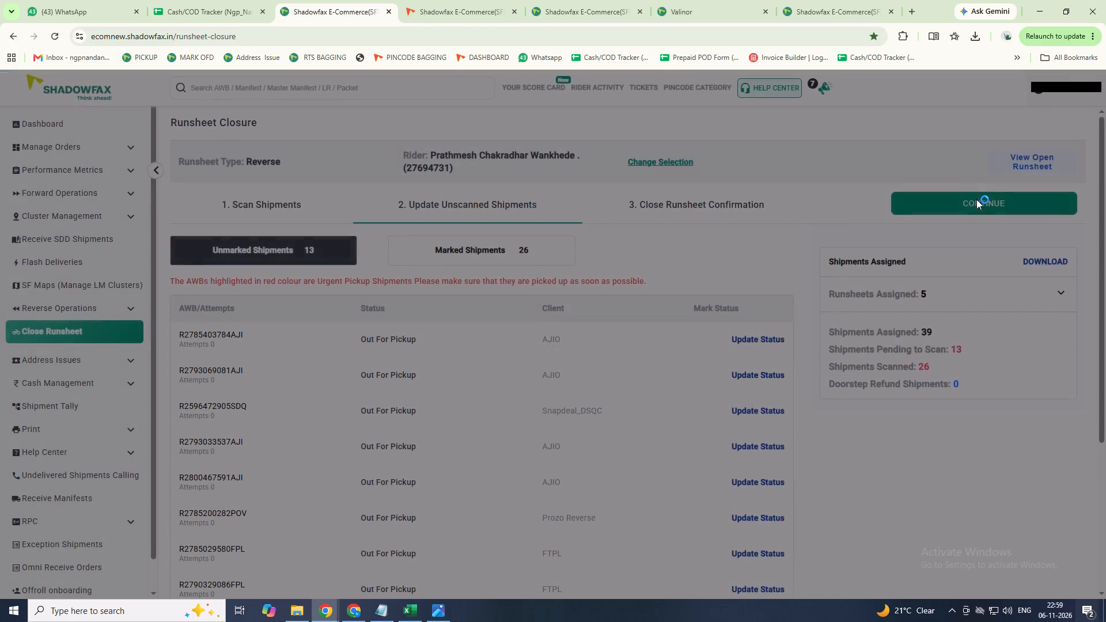
click(971, 202)
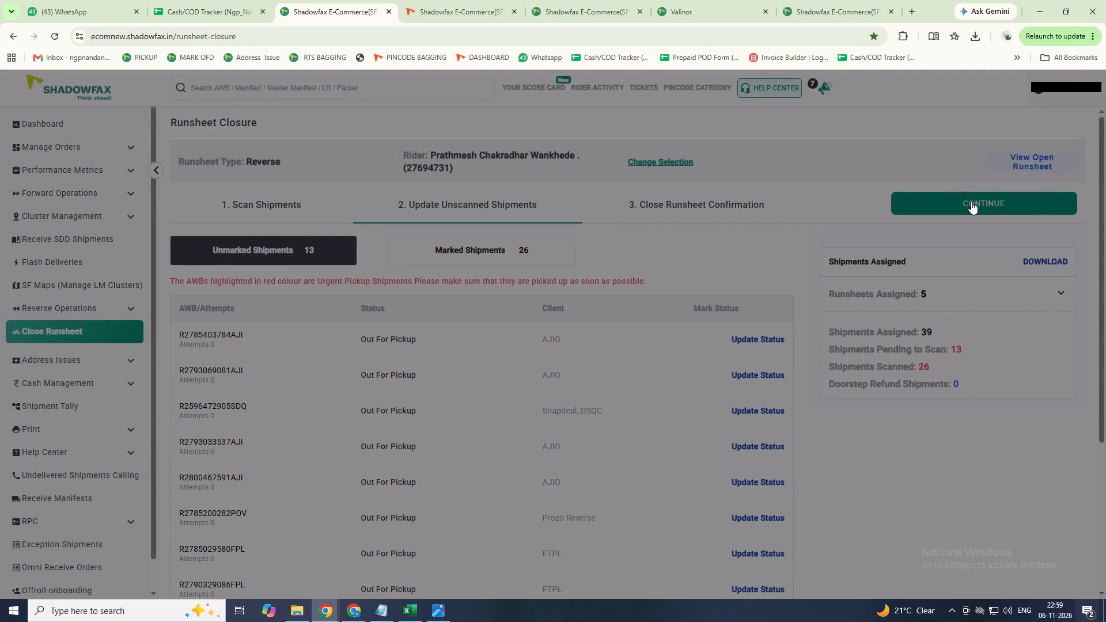
click(971, 201)
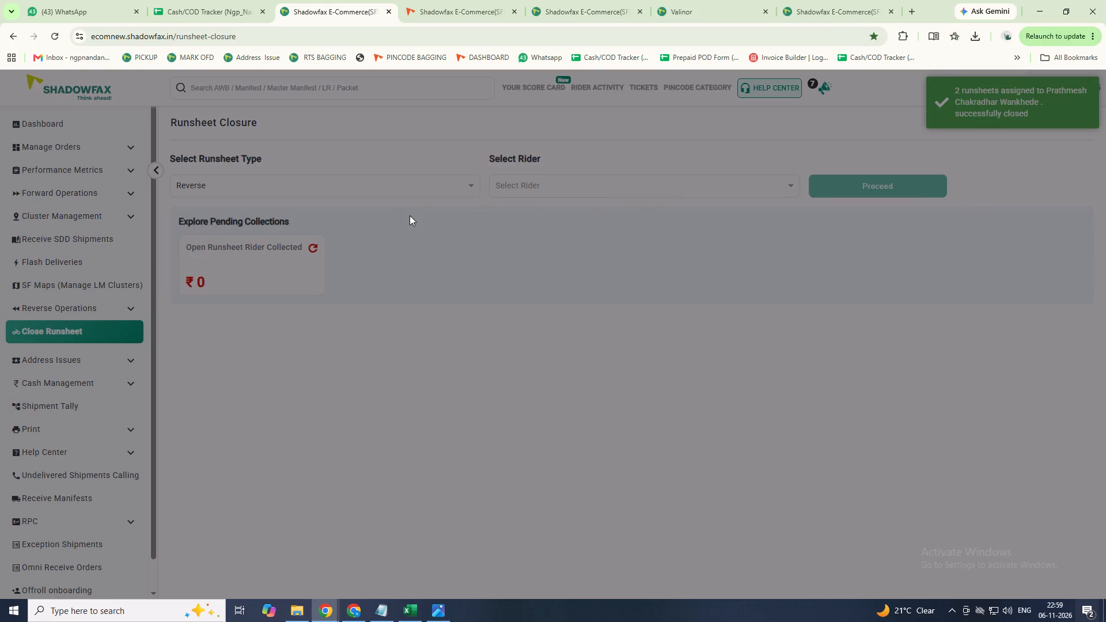
Examine the list of reverse runsheets in OFP status to see which riders' runsheets are still open.
click(774, 190)
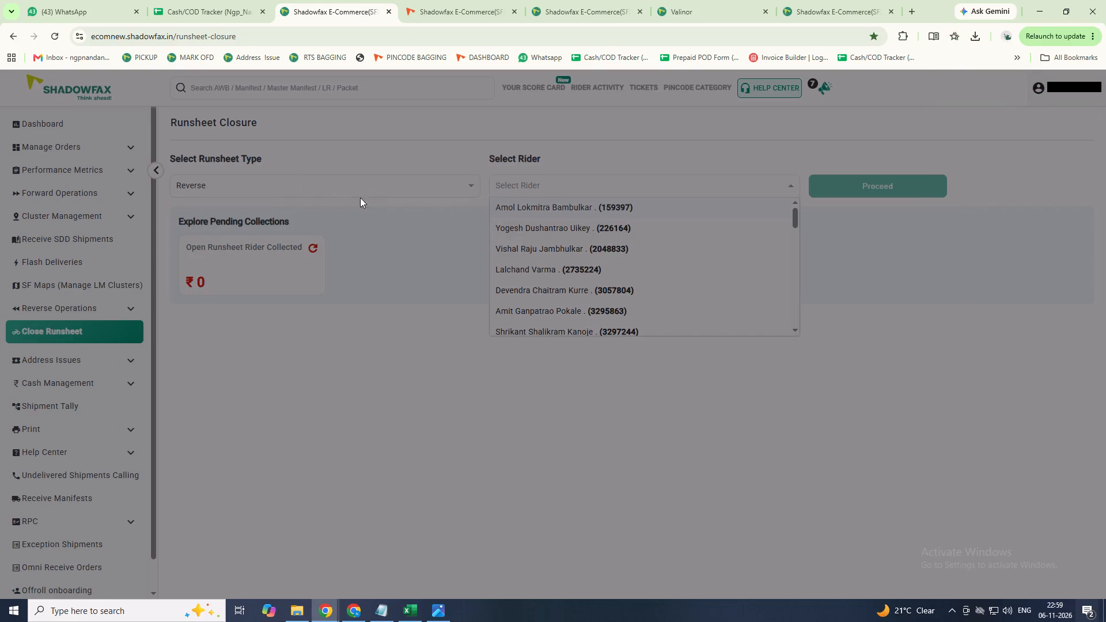
click(598, 181)
click(457, 2)
scroll(807, 376, down, 6)
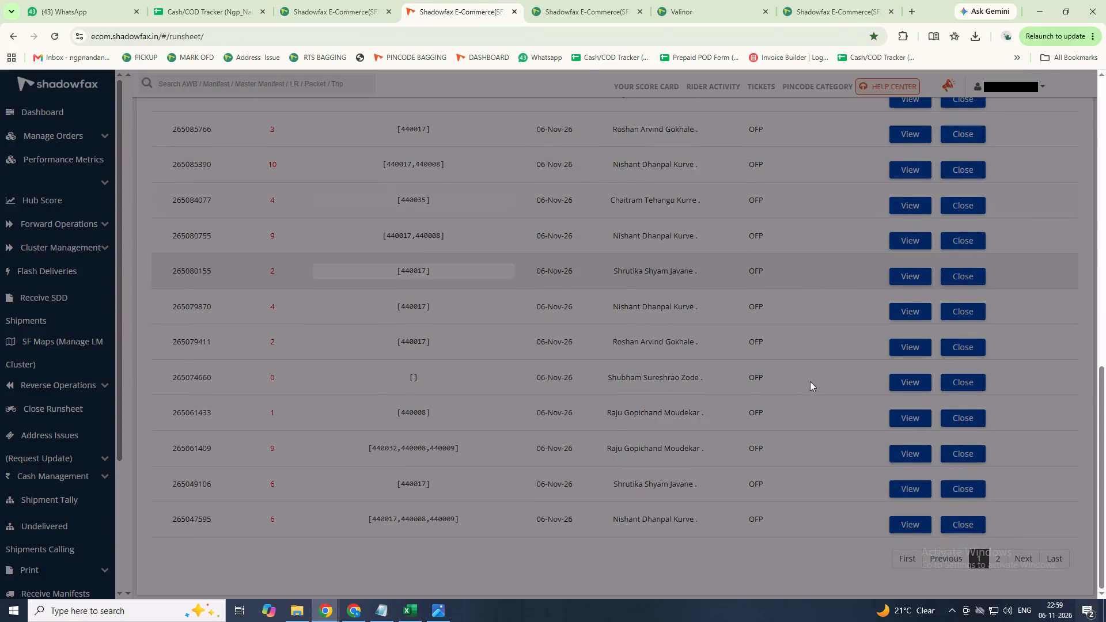
scroll(811, 381, down, 6)
scroll(813, 386, up, 2)
scroll(981, 557, down, 3)
scroll(981, 559, up, 7)
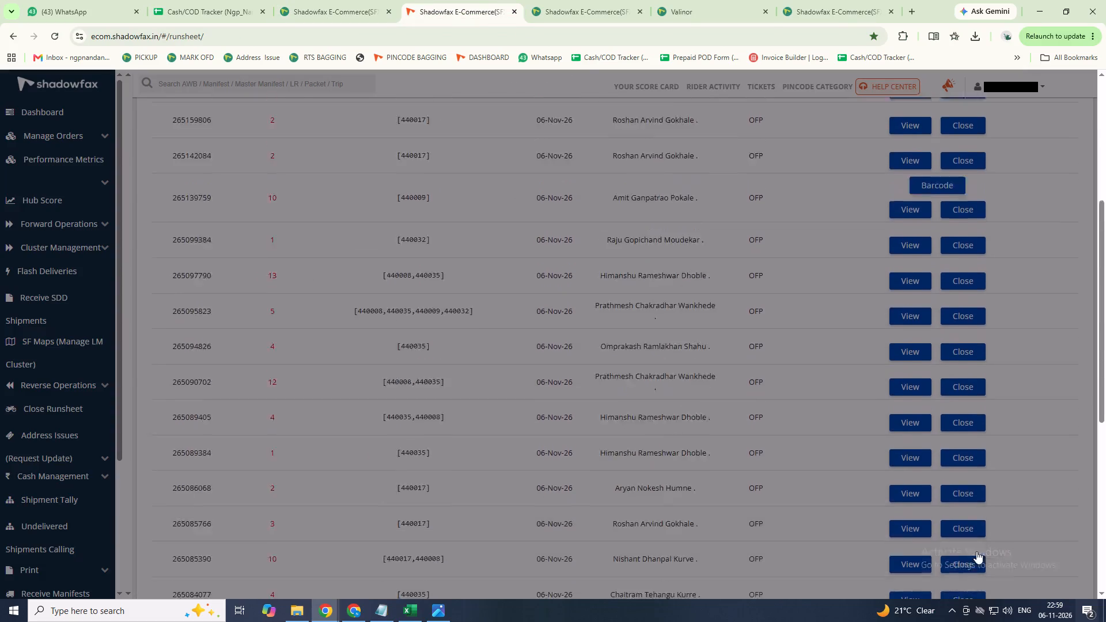
scroll(976, 551, up, 3)
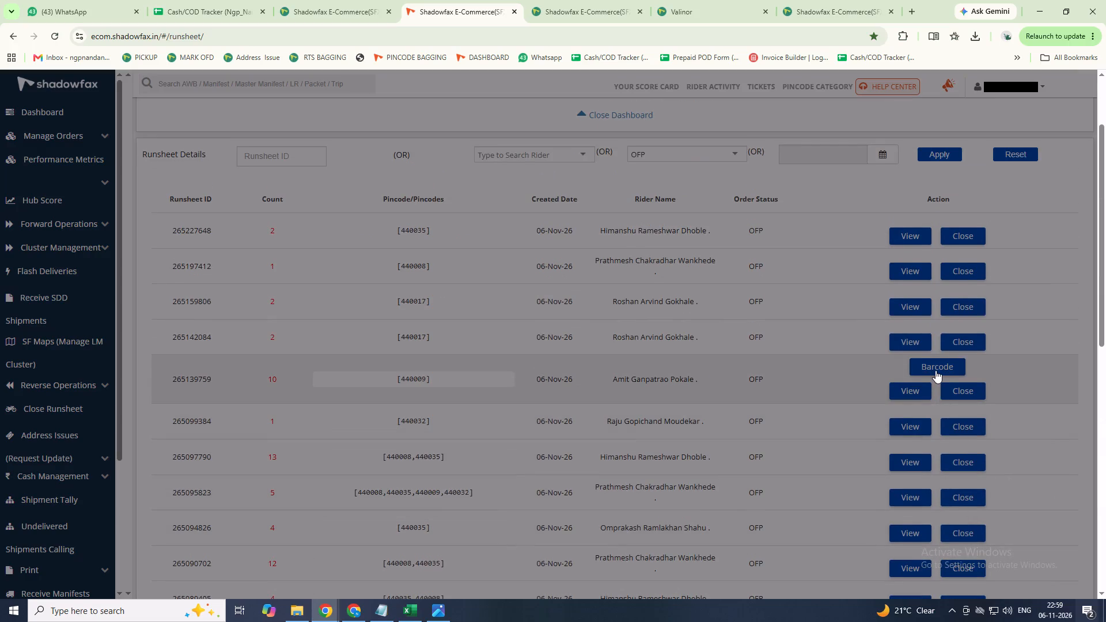
click(934, 366)
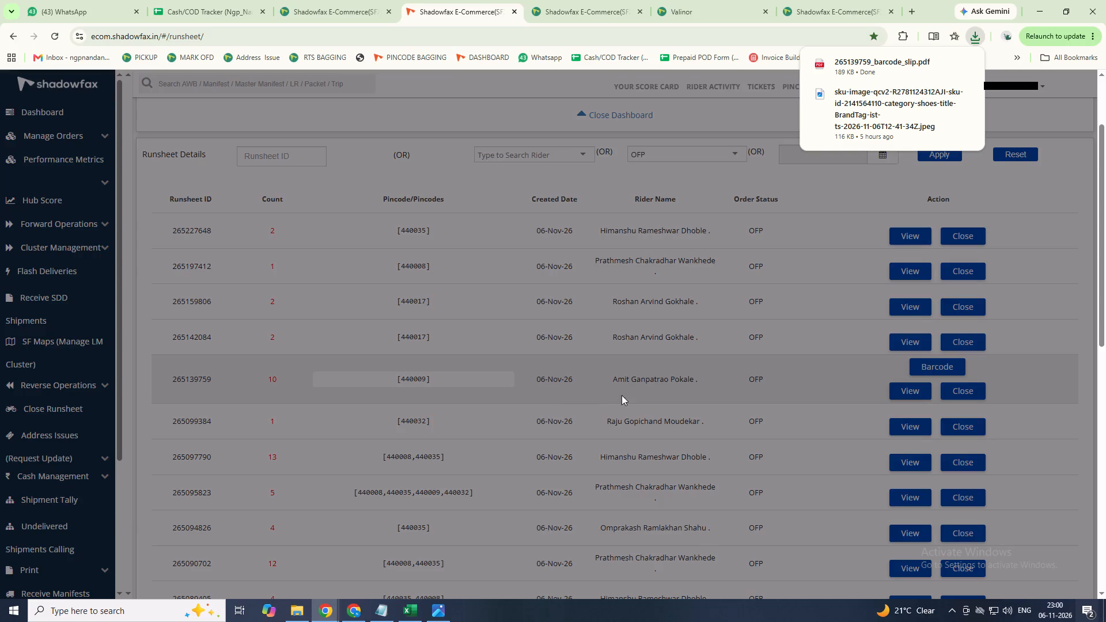
click(903, 386)
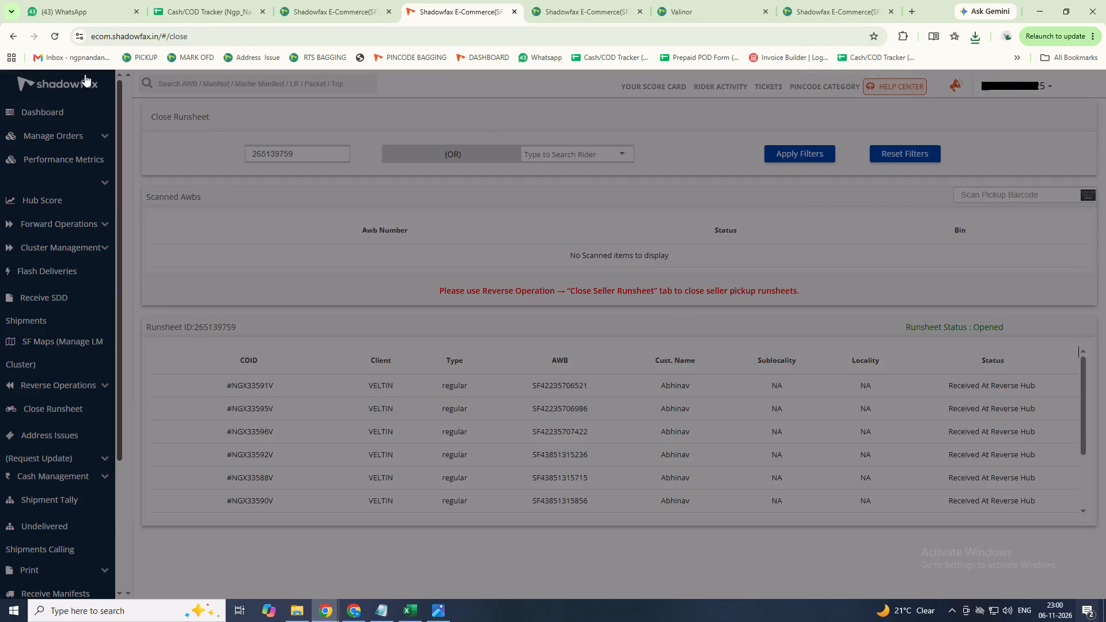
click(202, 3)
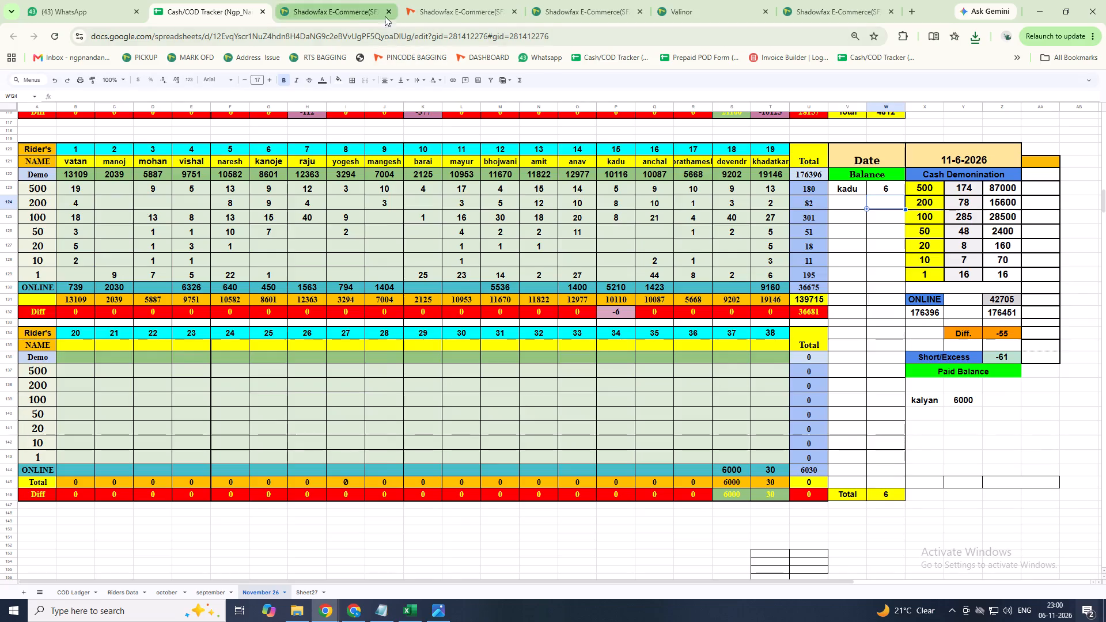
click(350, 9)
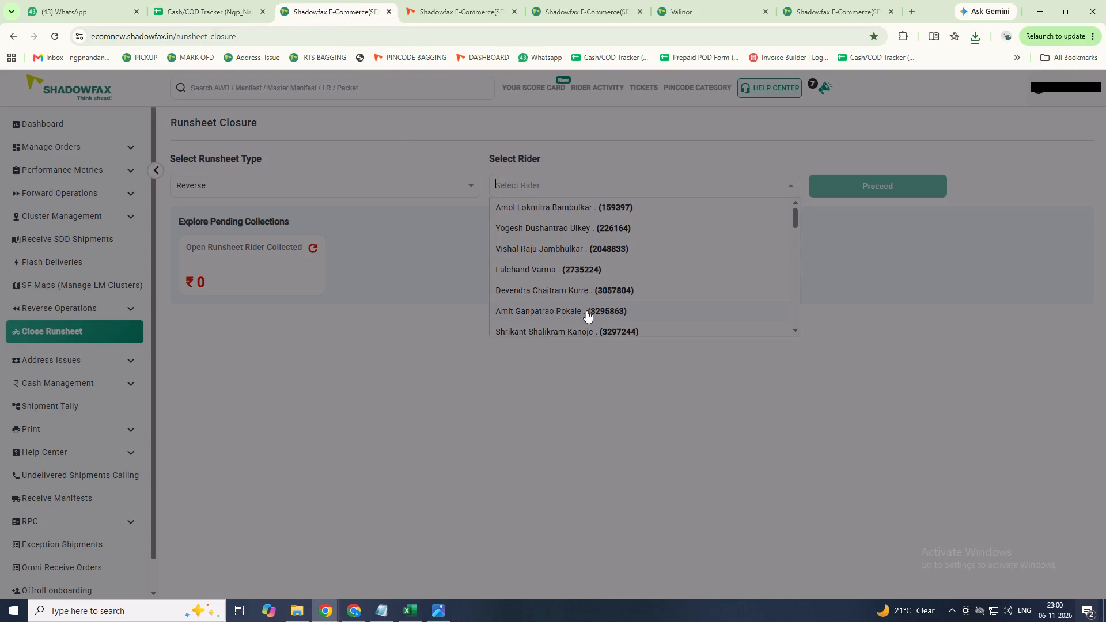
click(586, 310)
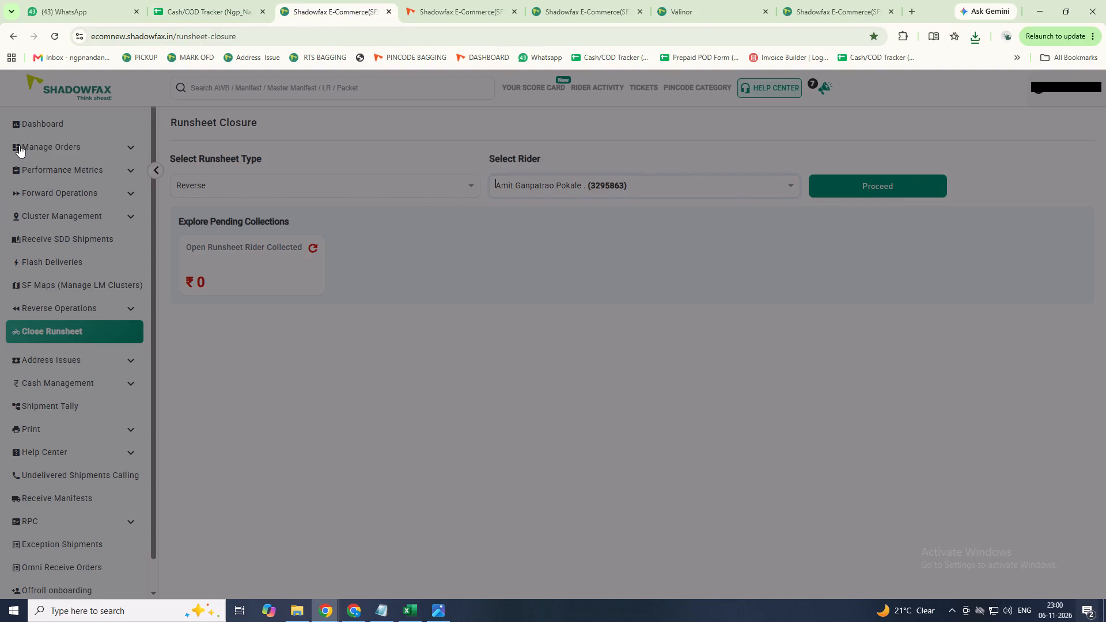
From the dashboard, check the seller runsheets in OFP and the forward runsheets in OFD for riders with runsheets still open.
click(60, 123)
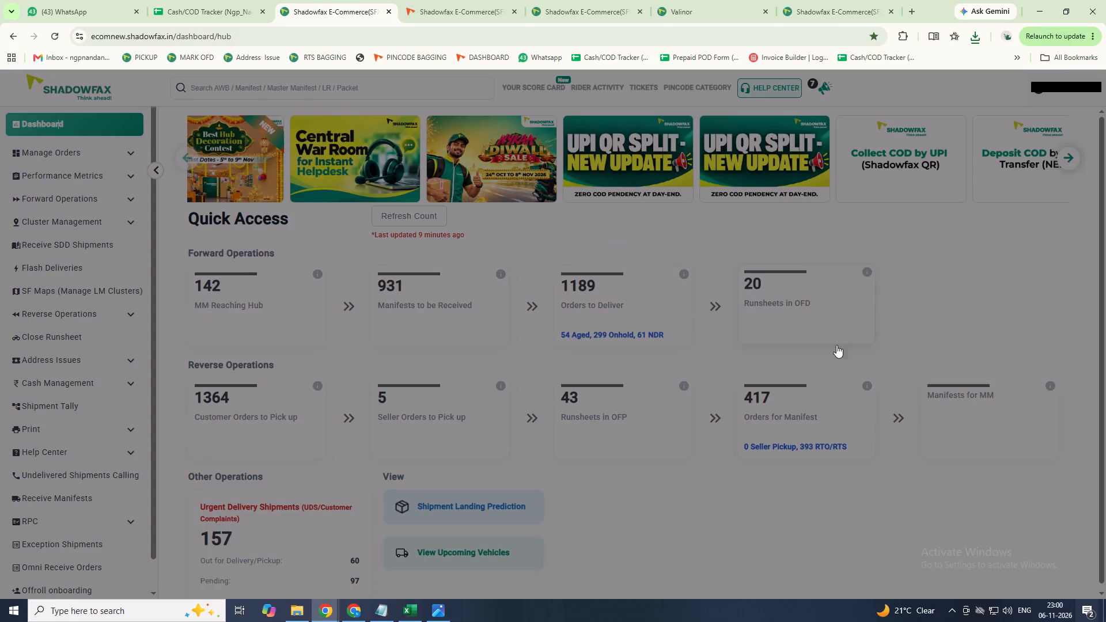
click(632, 393)
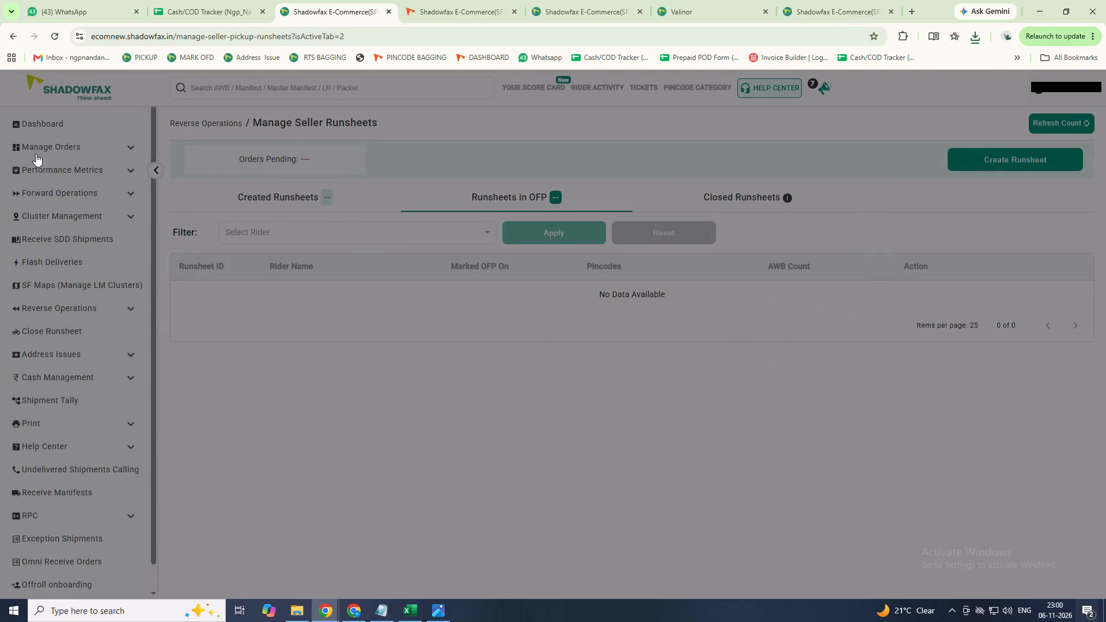
click(19, 116)
click(70, 128)
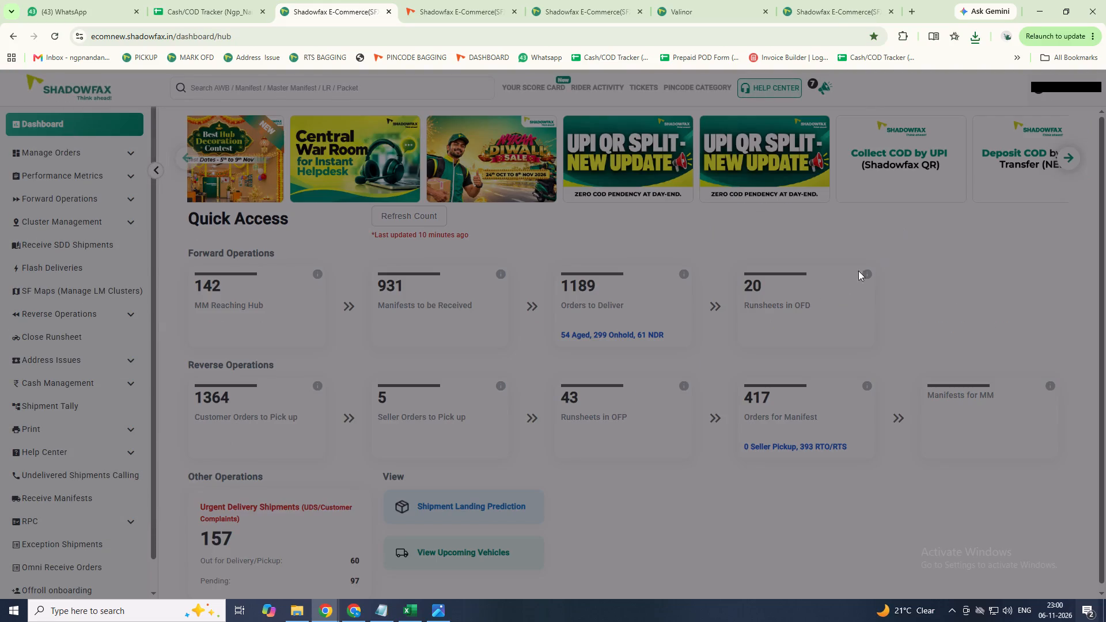
click(843, 289)
scroll(946, 328, down, 4)
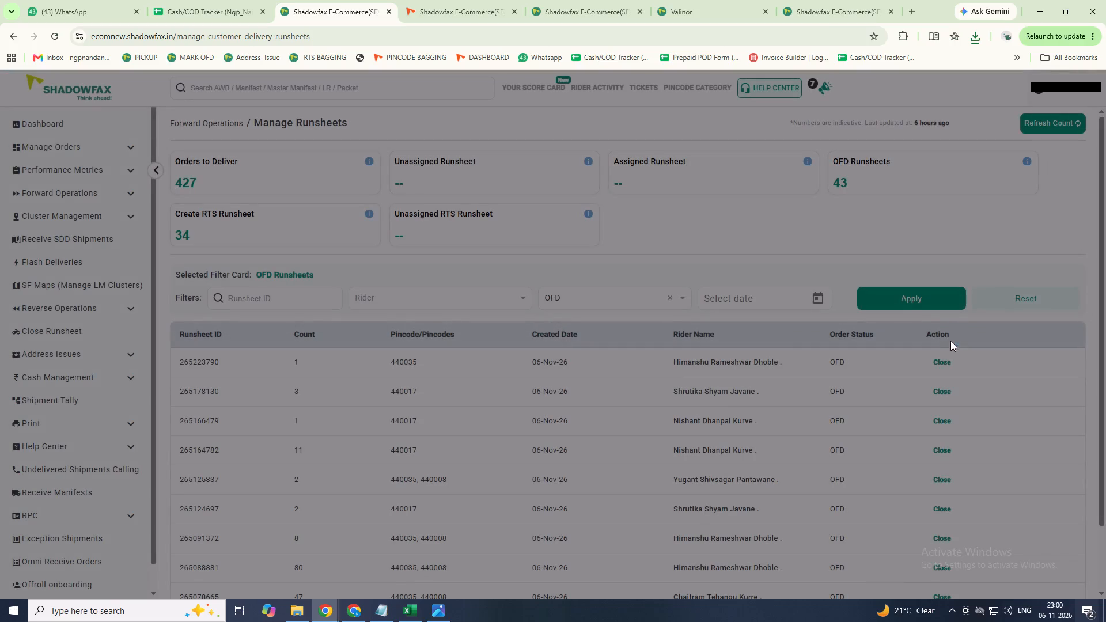
scroll(930, 375, down, 2)
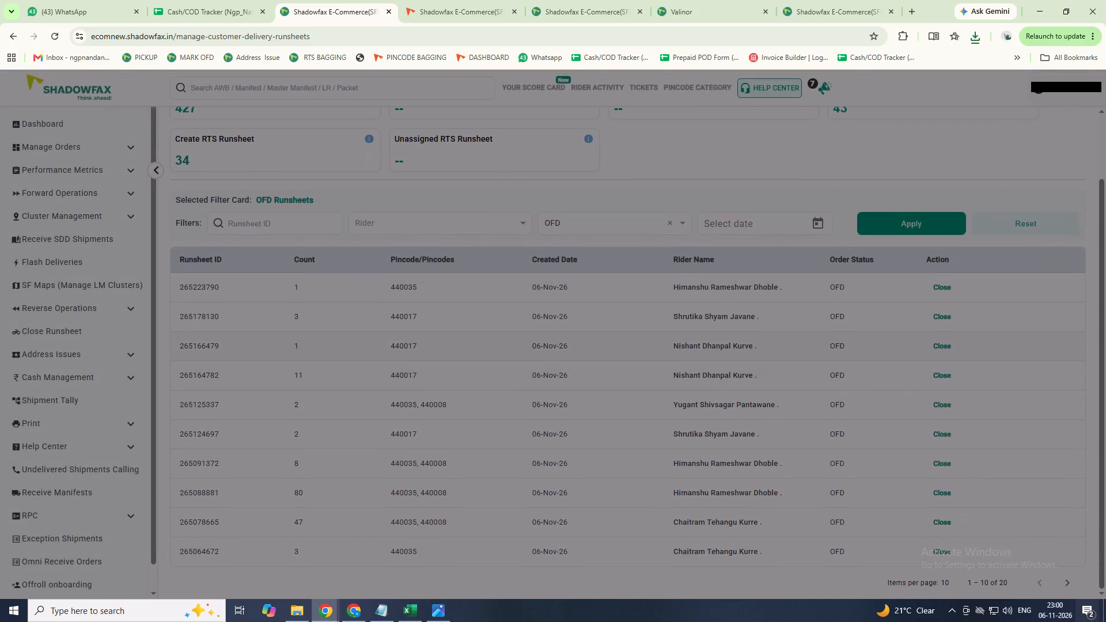
scroll(677, 351, down, 6)
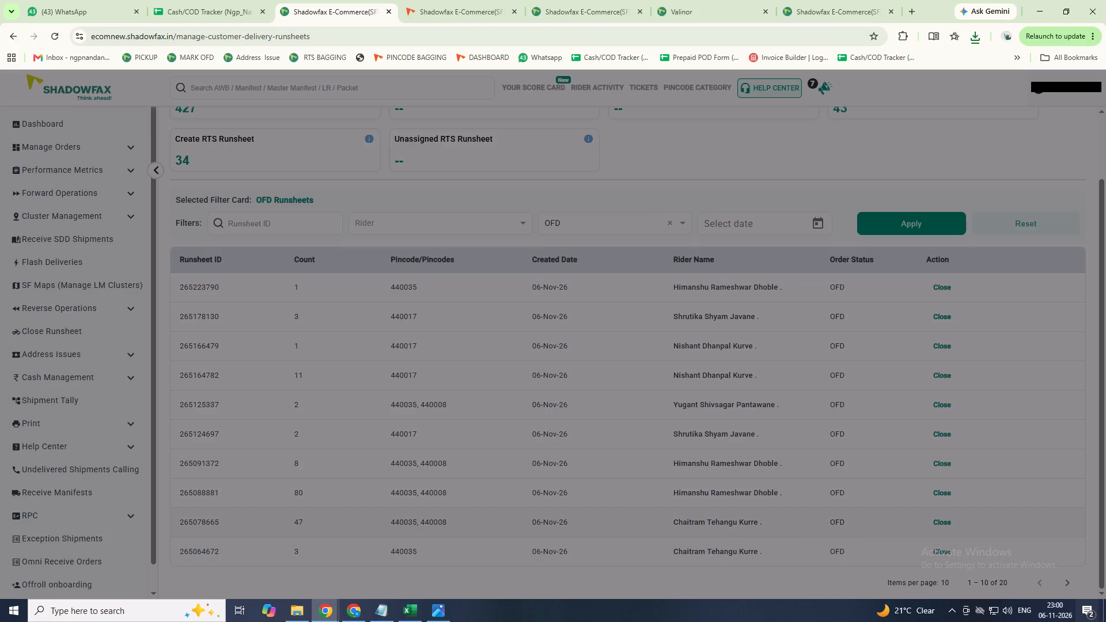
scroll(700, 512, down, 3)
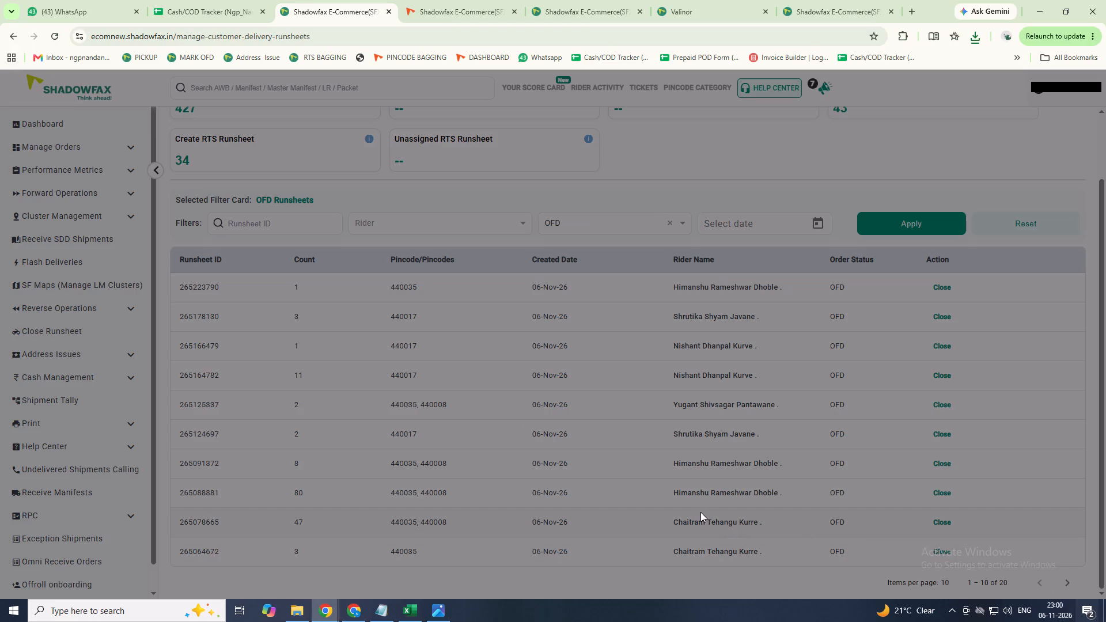
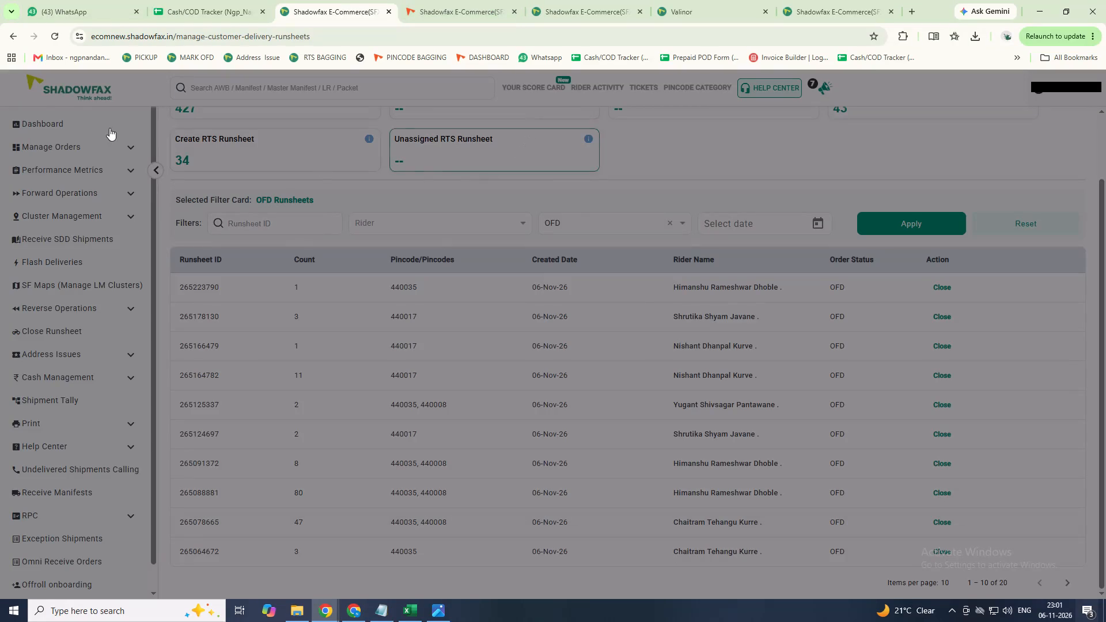
From the dashboard, check the forward Orders to Deliver and their runsheet list, and return to the dashboard.
click(71, 124)
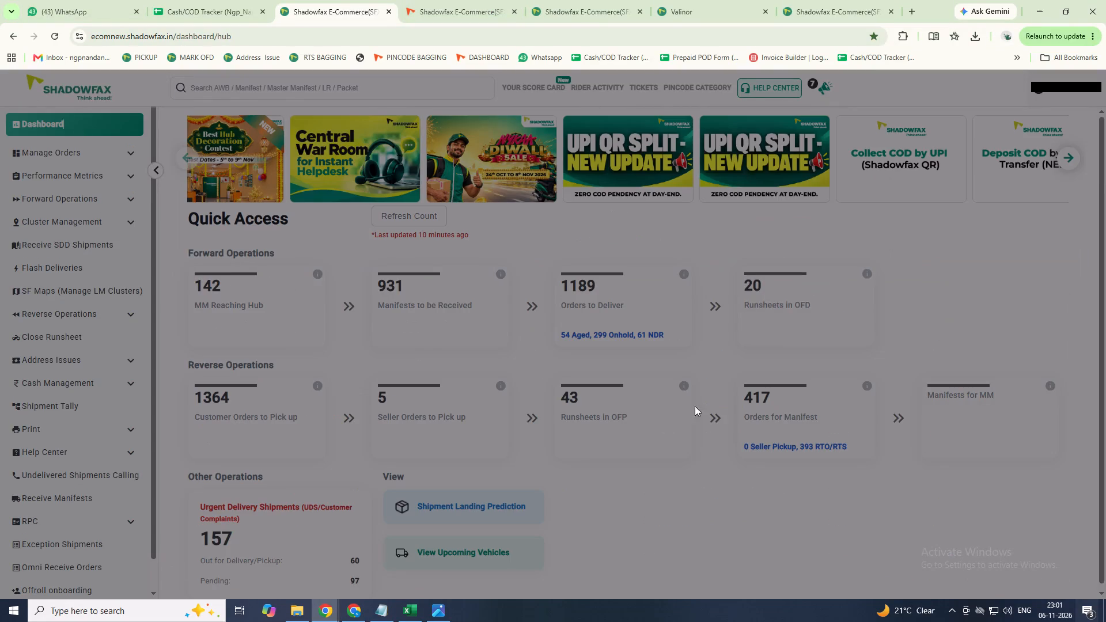
click(645, 303)
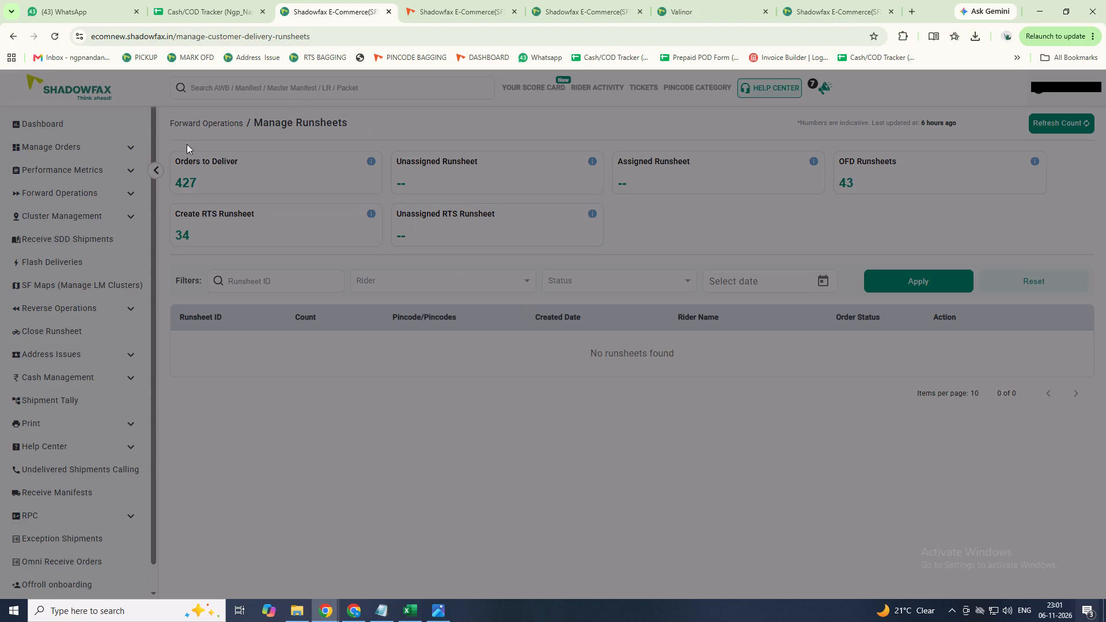
click(34, 121)
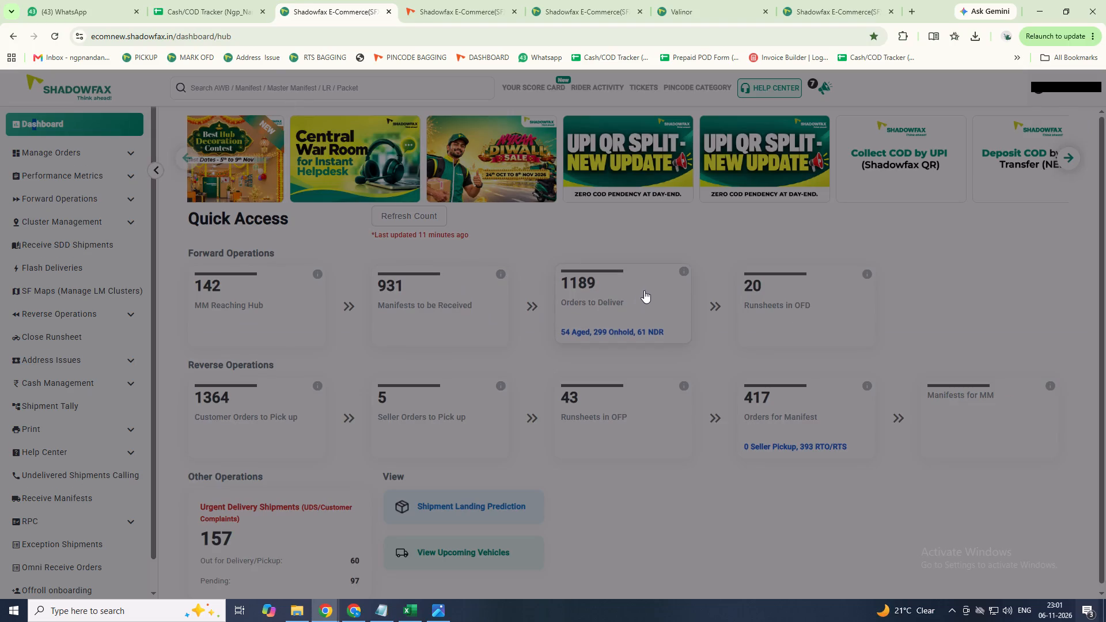
From the dashboard's orders to deliver, check the unassigned forward runsheets and the orders available for a new forward runsheet.
click(649, 290)
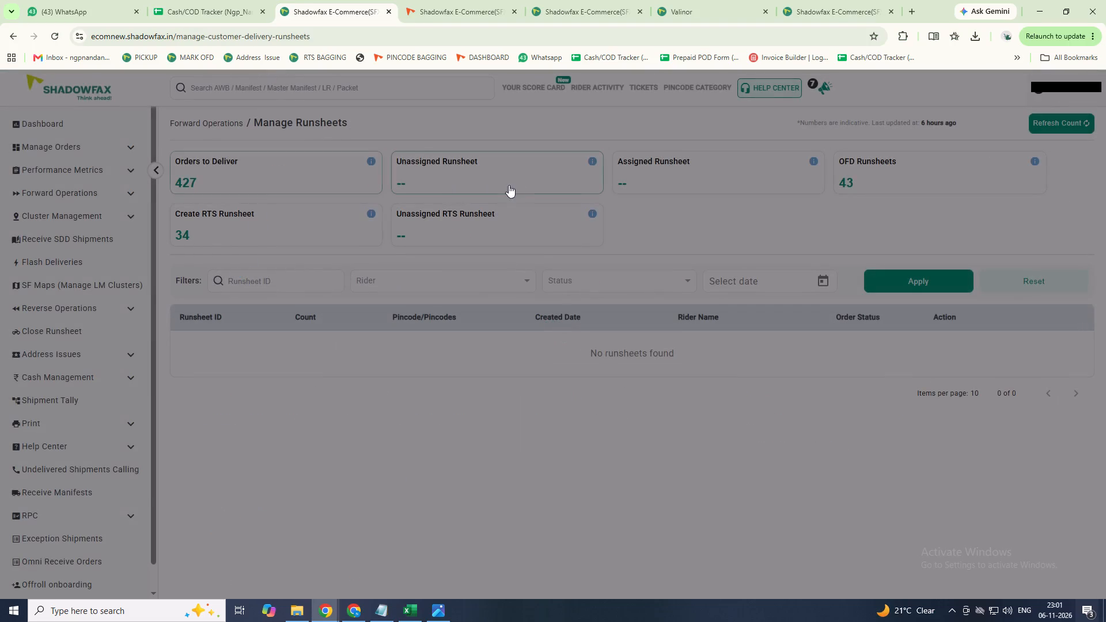
click(517, 177)
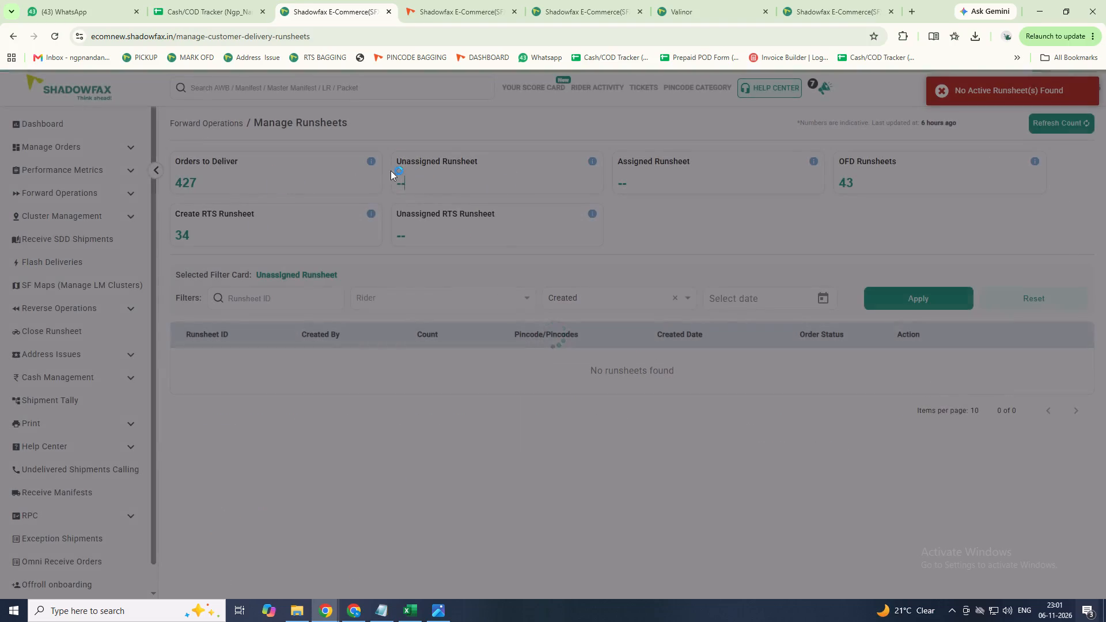
click(320, 170)
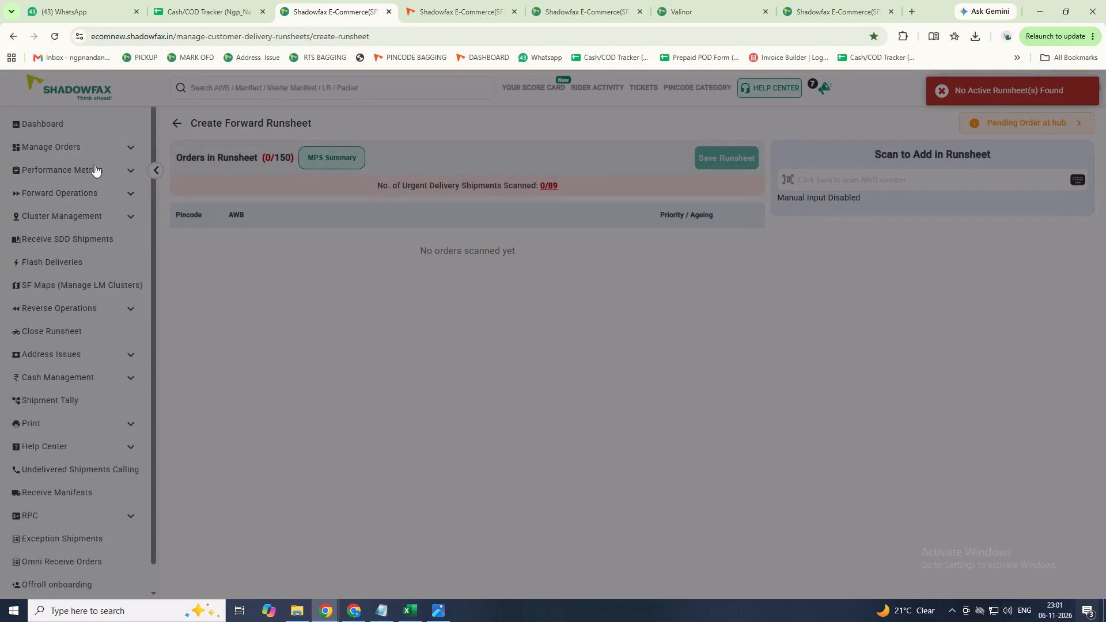
For runsheet type Forward, select rider Roshan, review his unmarked shipments at the unscanned shipments stage, and return to the scan stage.
click(52, 332)
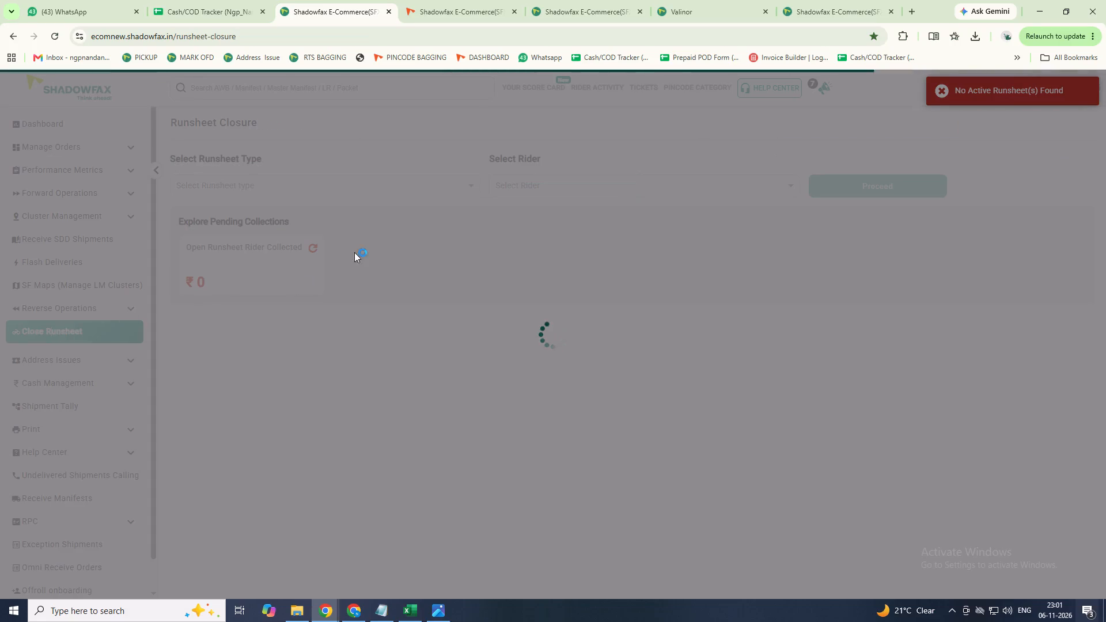
click(458, 186)
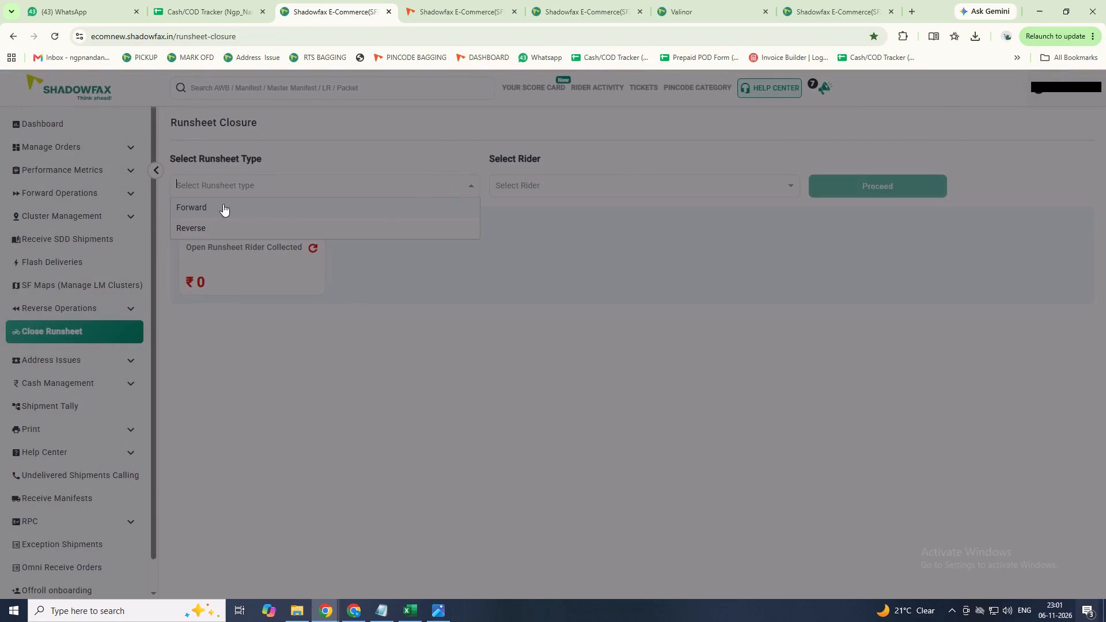
drag(212, 204, 226, 204)
click(577, 183)
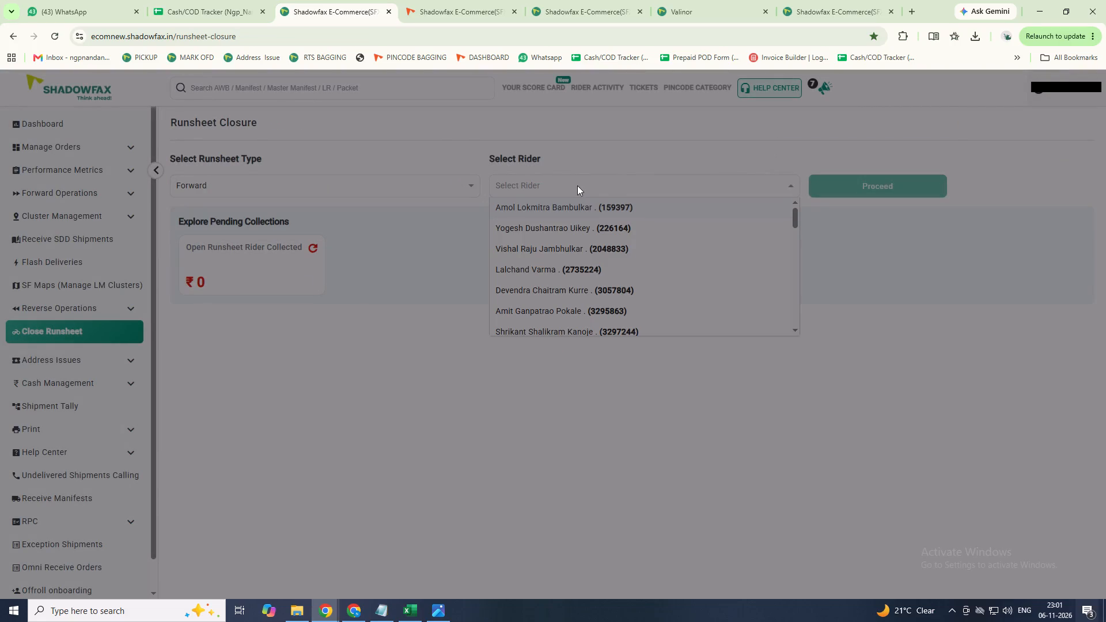
text(rosha)
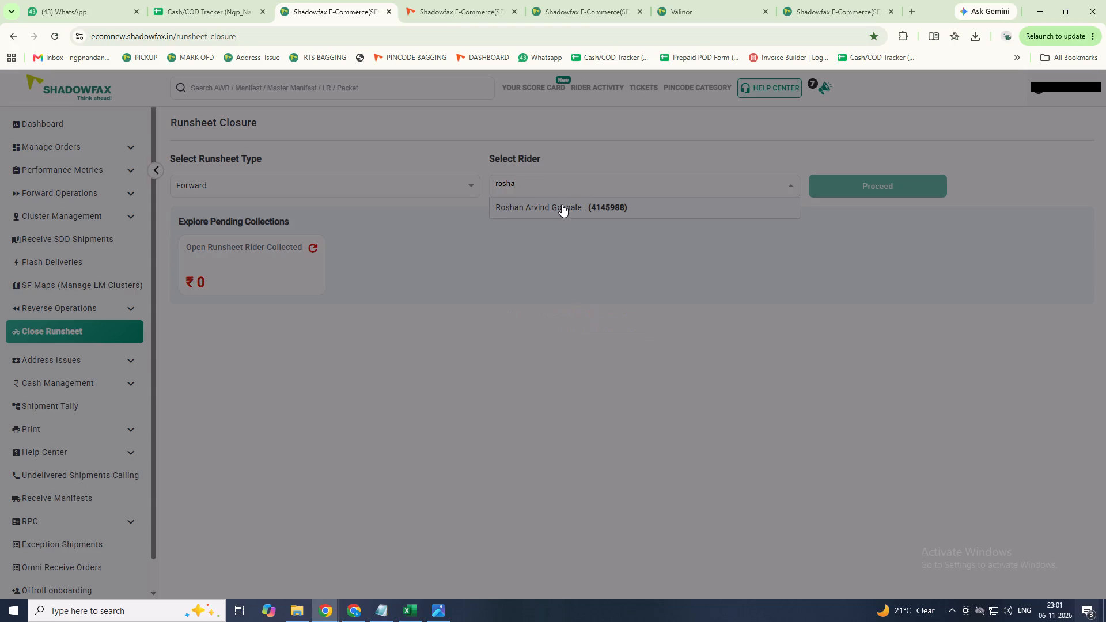
click(560, 206)
click(878, 188)
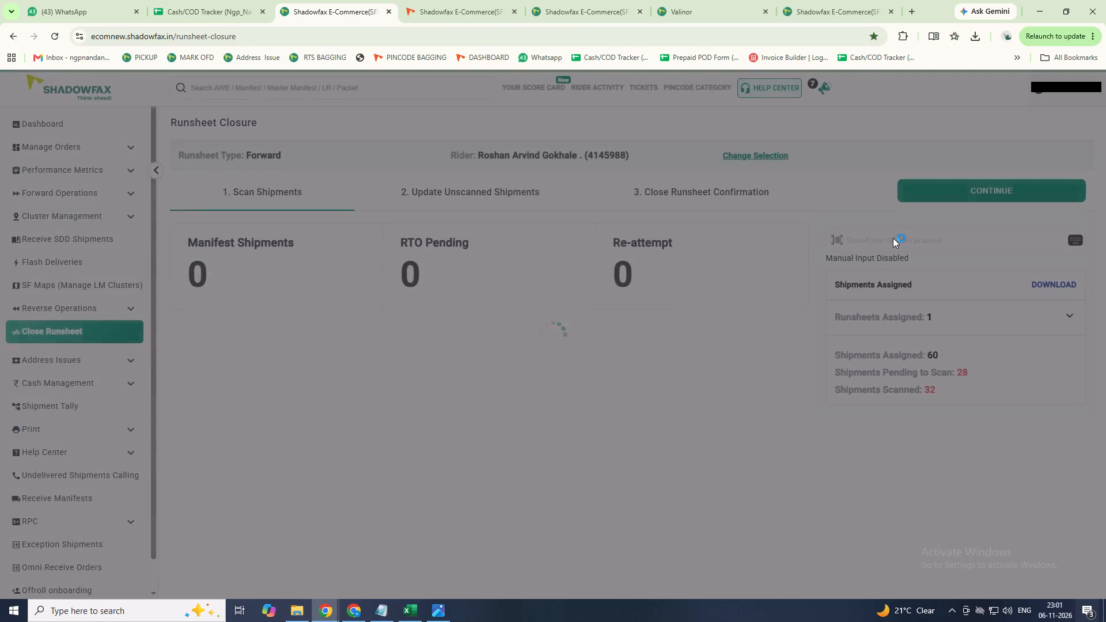
click(893, 236)
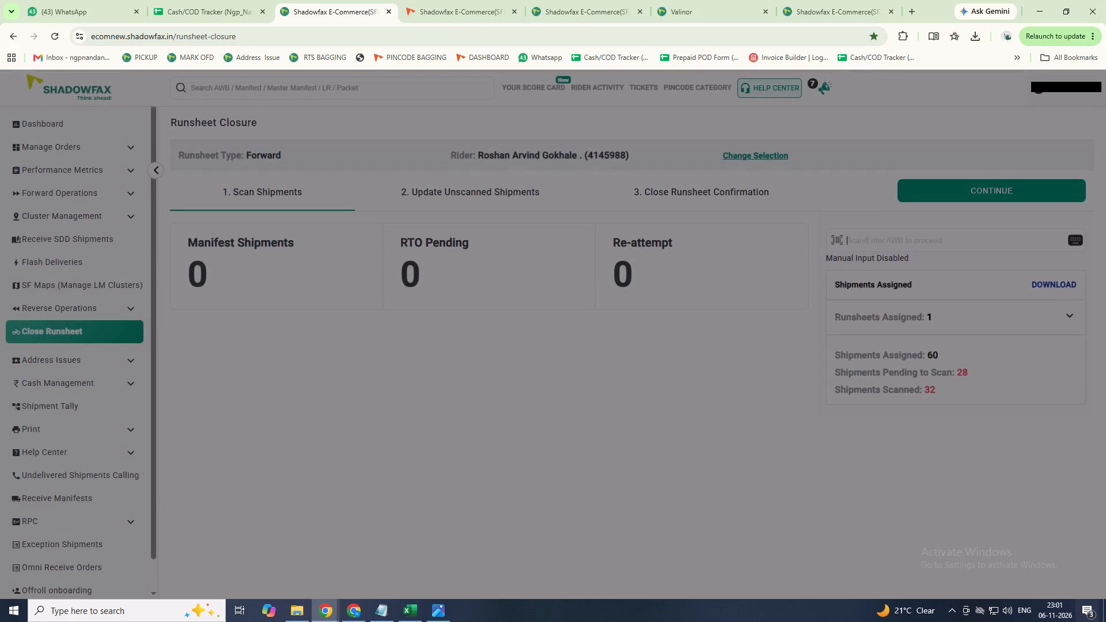
click(992, 195)
click(976, 195)
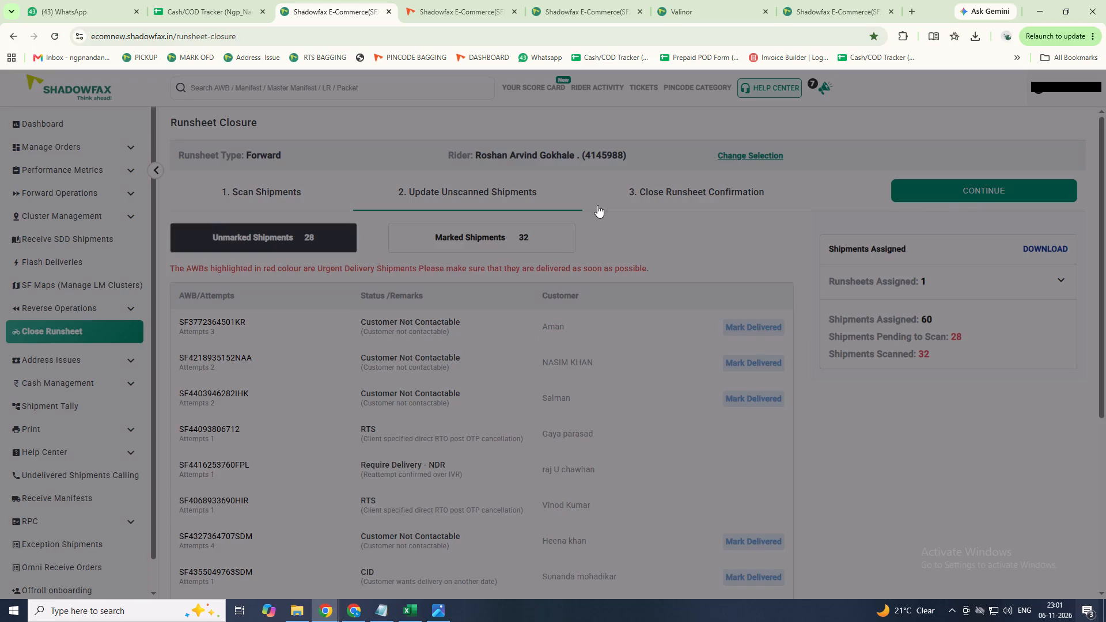
drag(261, 188, 280, 189)
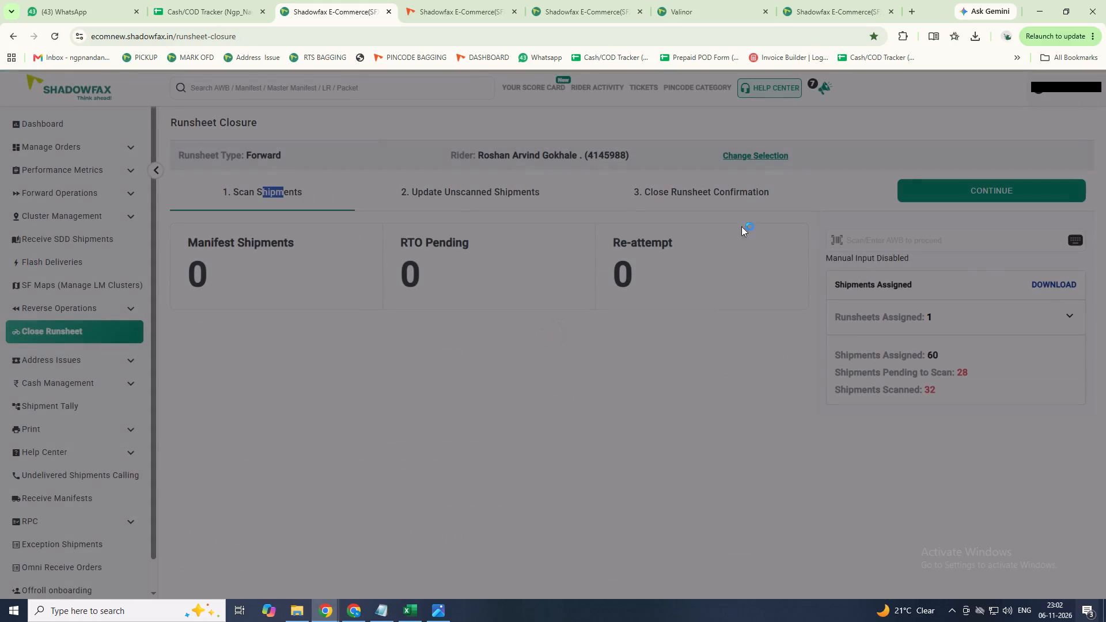
Download rider Roshan's assigned forward shipments file and open it in Excel.
click(1039, 283)
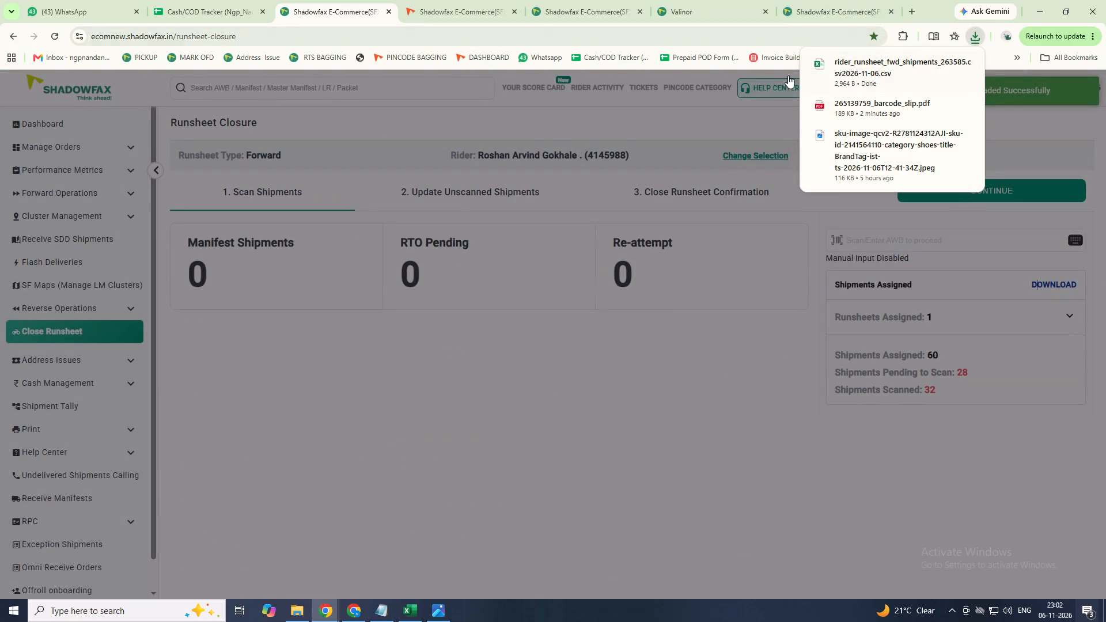
click(869, 65)
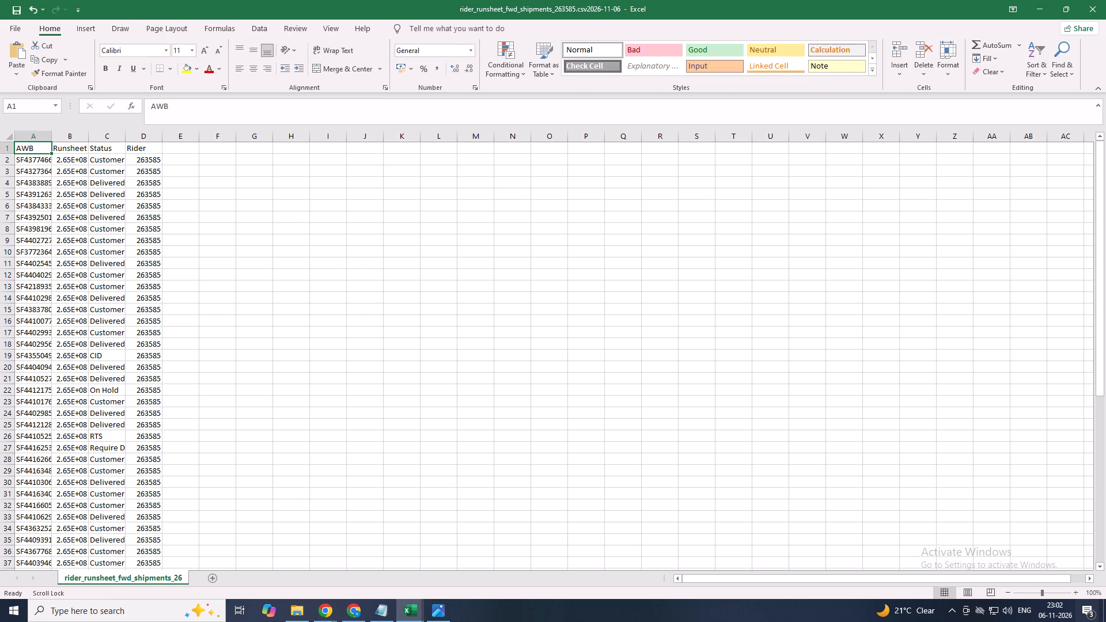
Widen the AWB and Status columns until their contents show in full.
click(52, 135)
drag(52, 135, 74, 135)
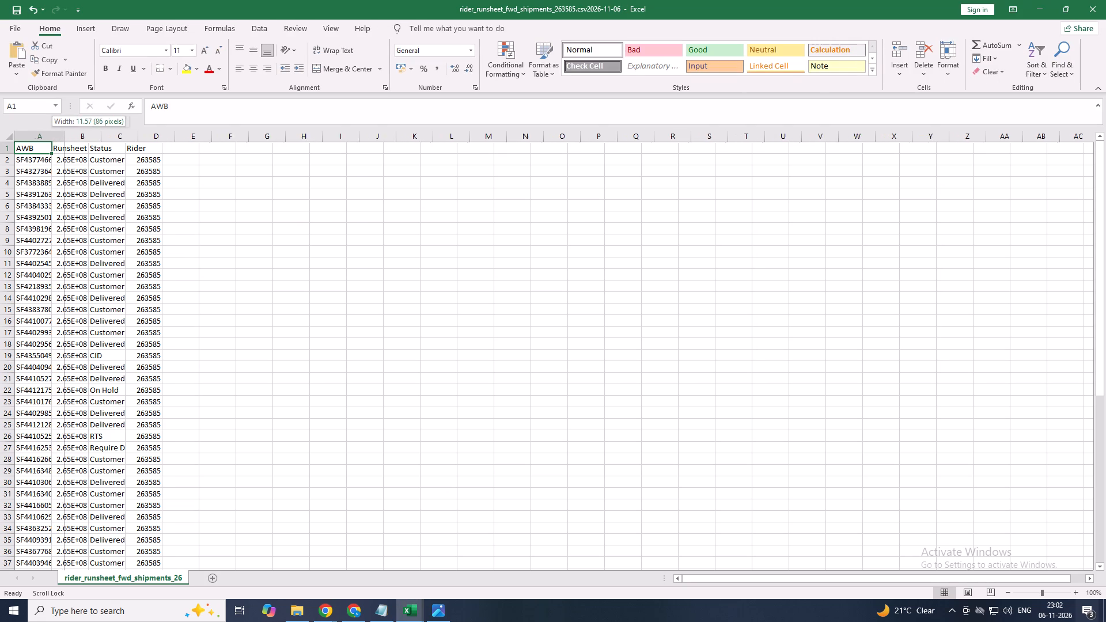
drag(74, 135, 85, 135)
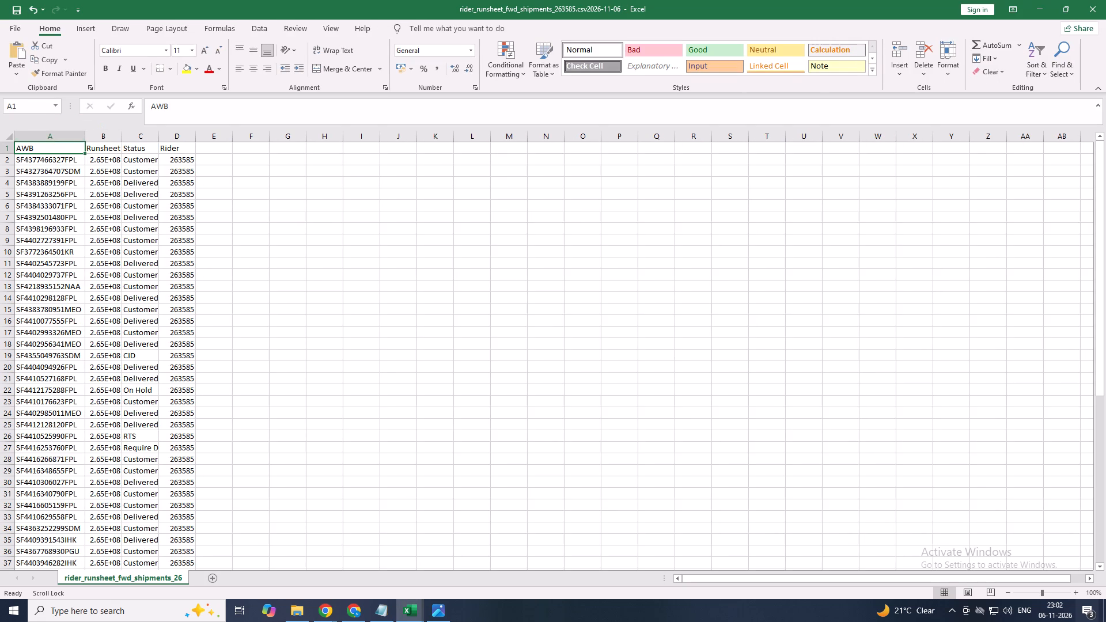
drag(158, 135, 211, 133)
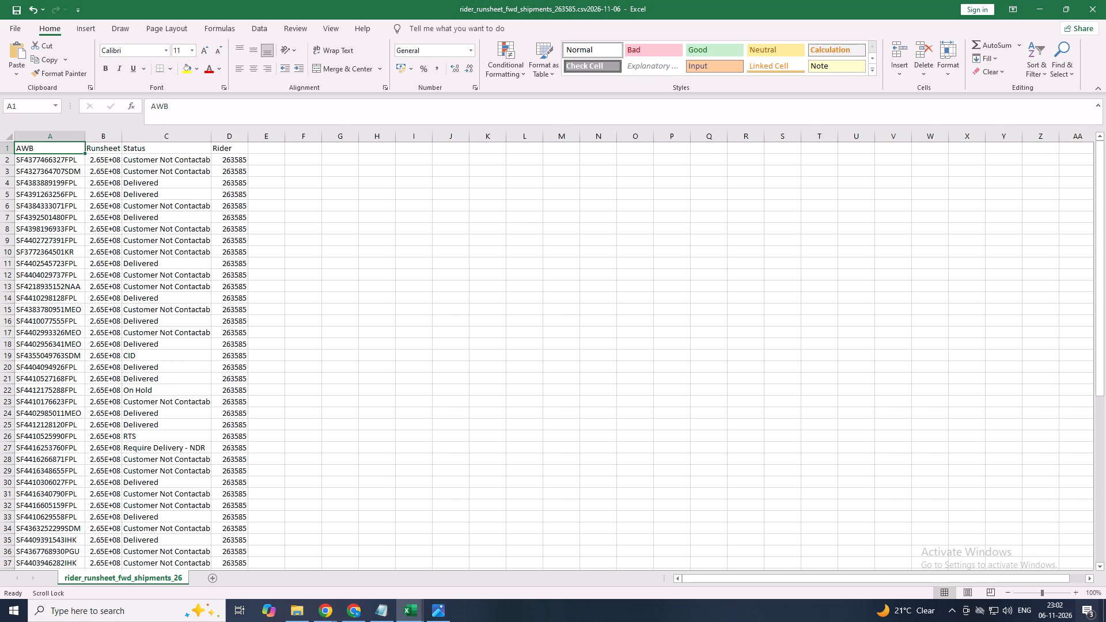
drag(211, 136, 222, 142)
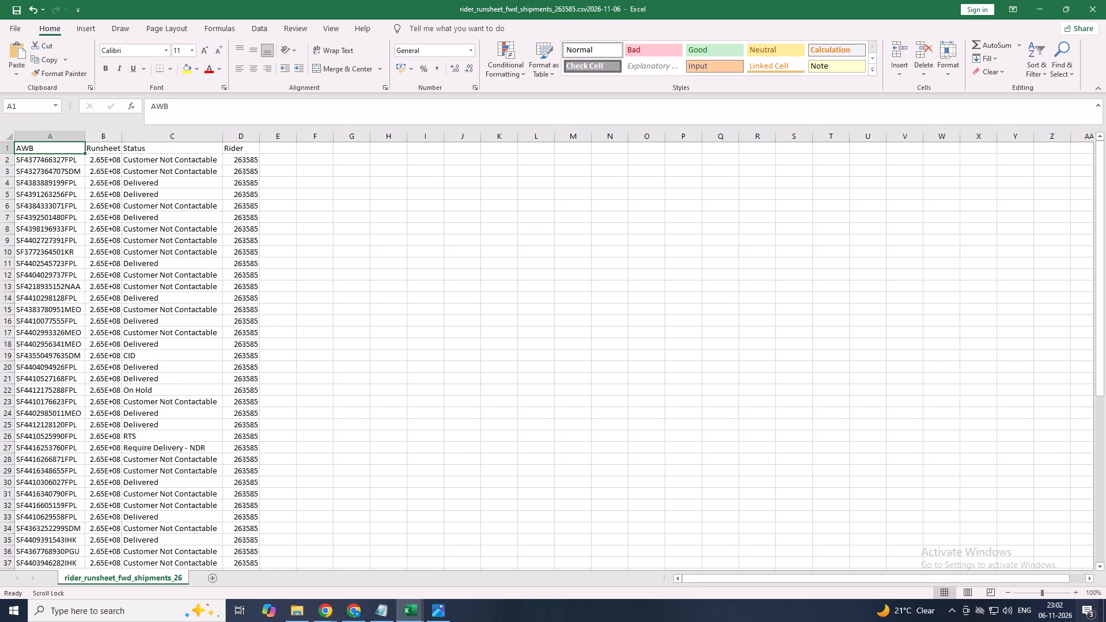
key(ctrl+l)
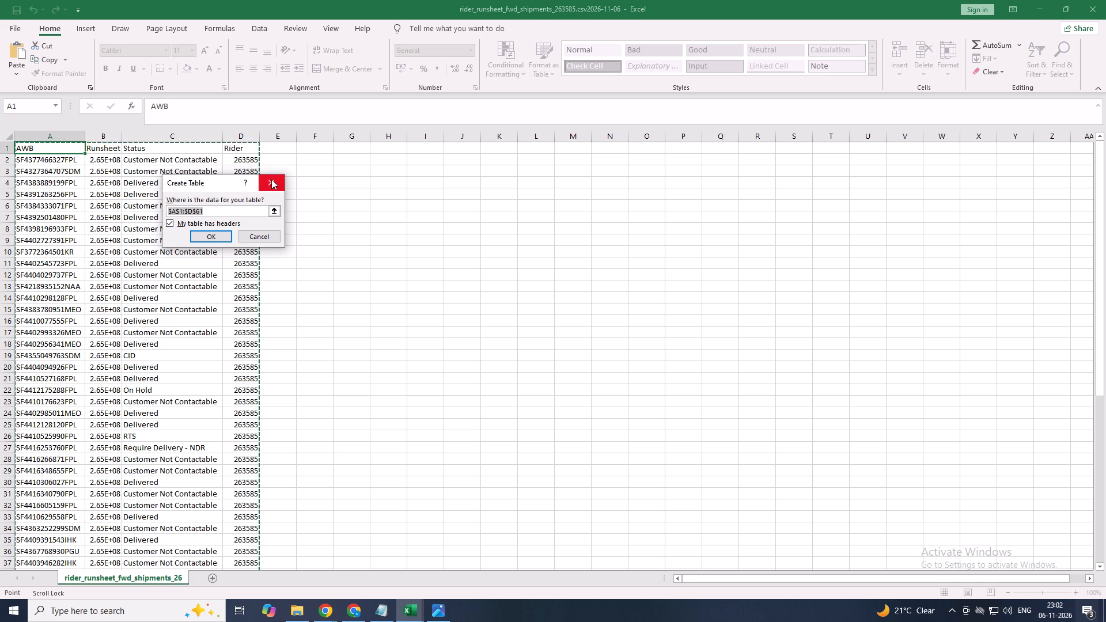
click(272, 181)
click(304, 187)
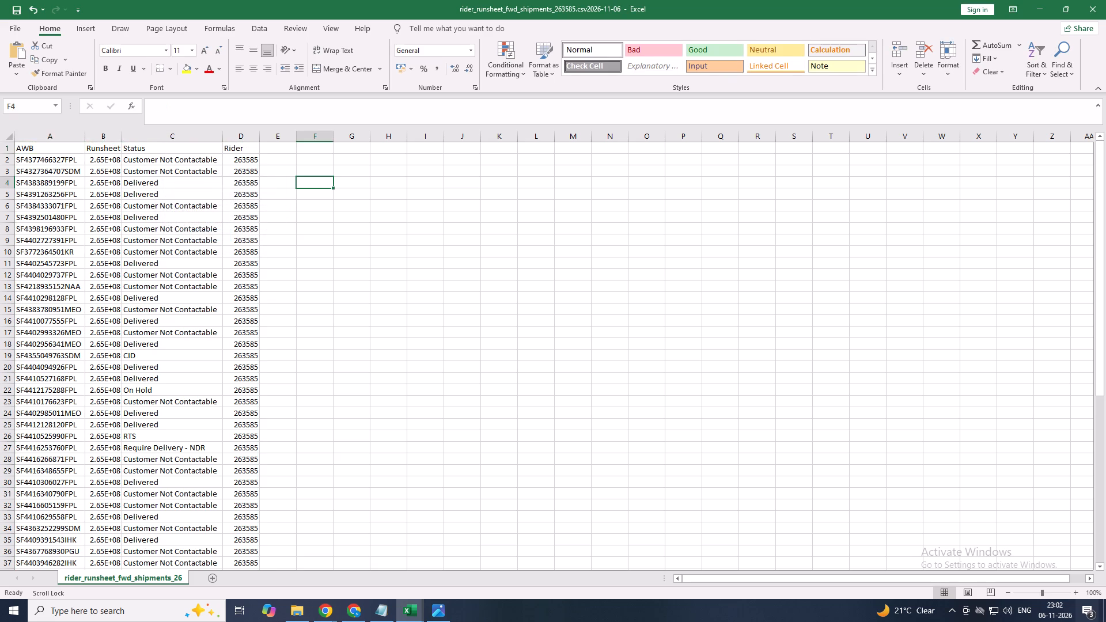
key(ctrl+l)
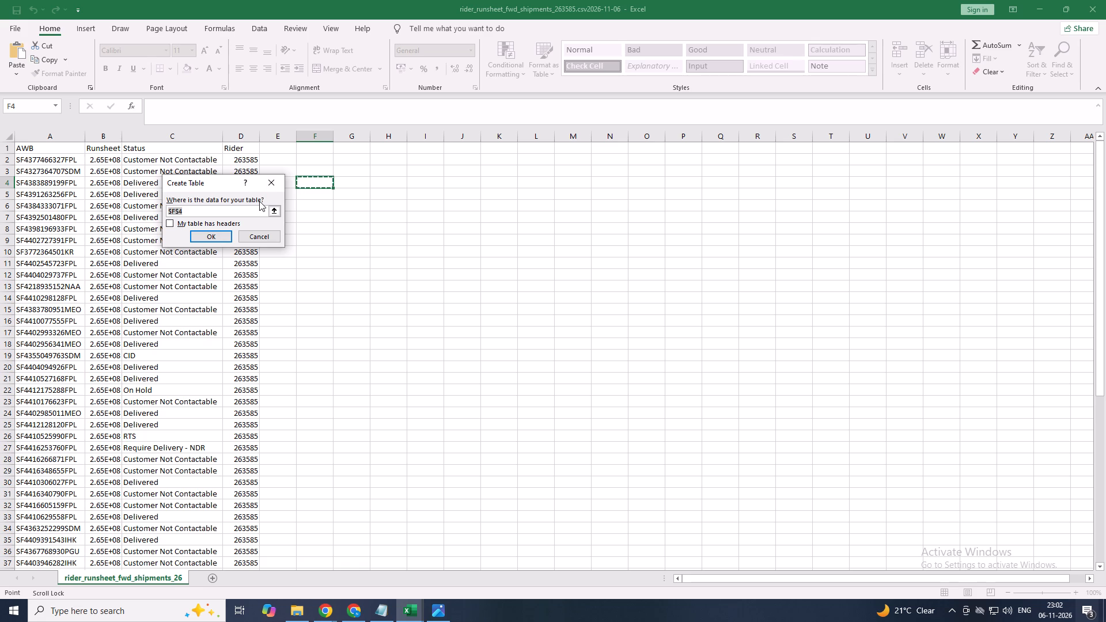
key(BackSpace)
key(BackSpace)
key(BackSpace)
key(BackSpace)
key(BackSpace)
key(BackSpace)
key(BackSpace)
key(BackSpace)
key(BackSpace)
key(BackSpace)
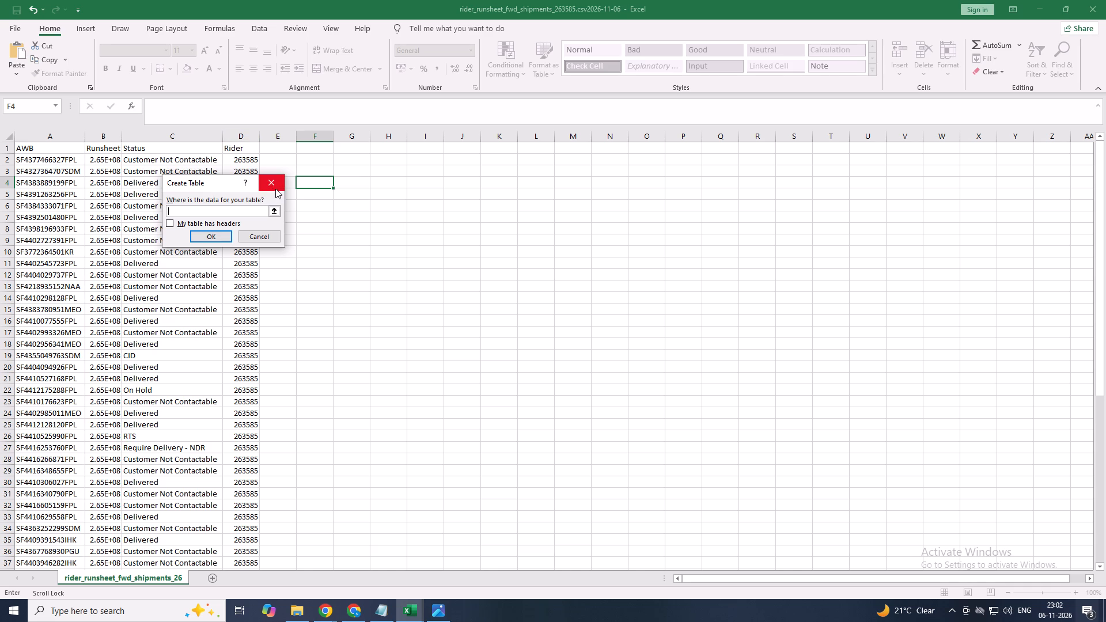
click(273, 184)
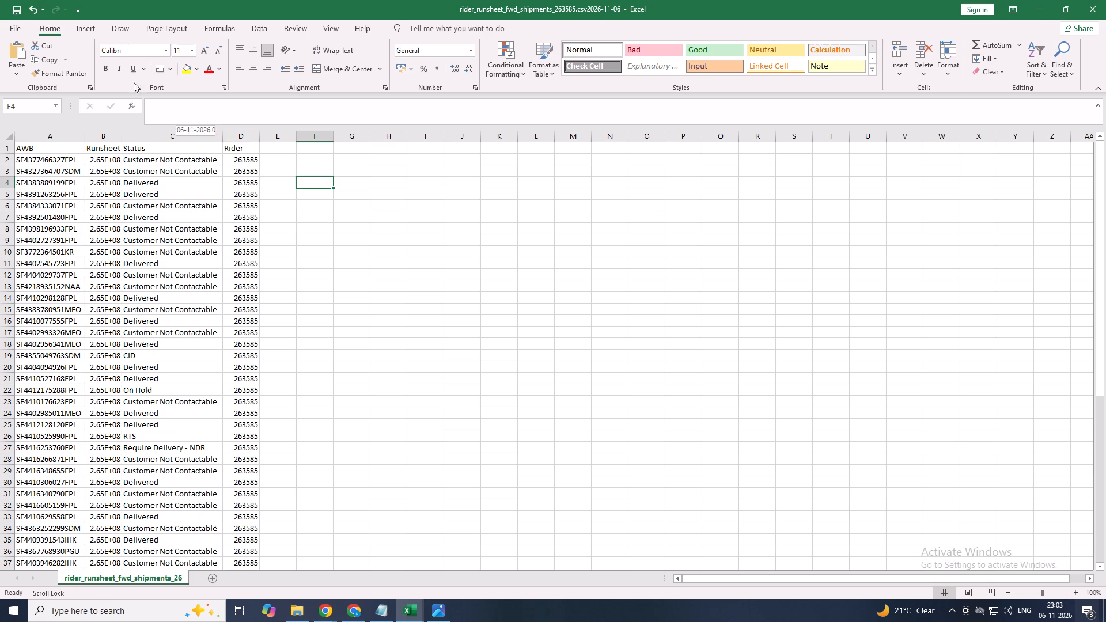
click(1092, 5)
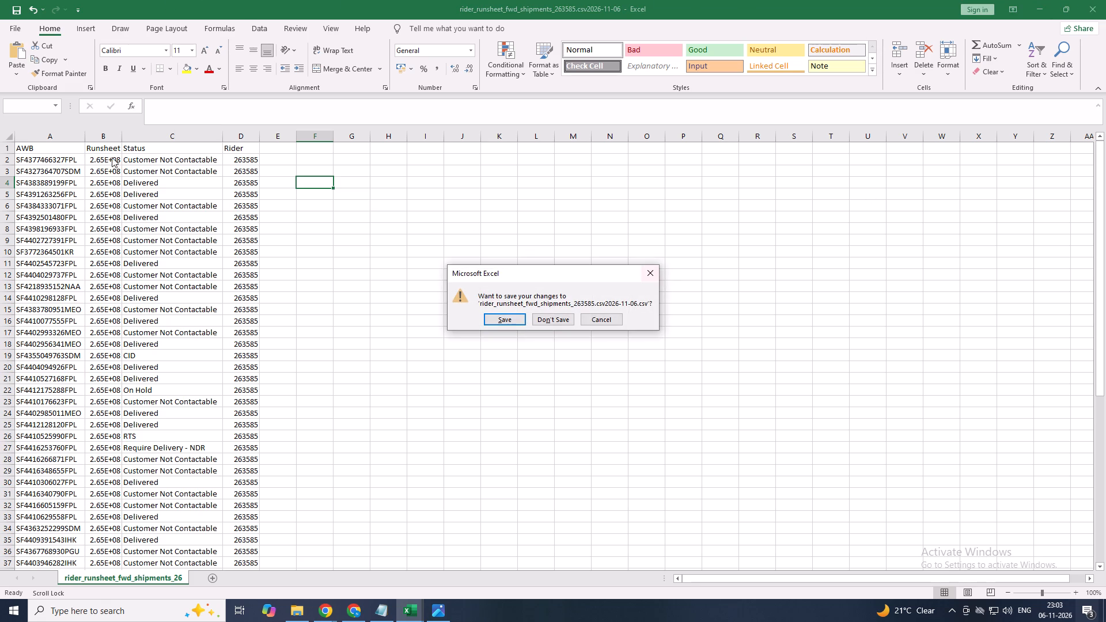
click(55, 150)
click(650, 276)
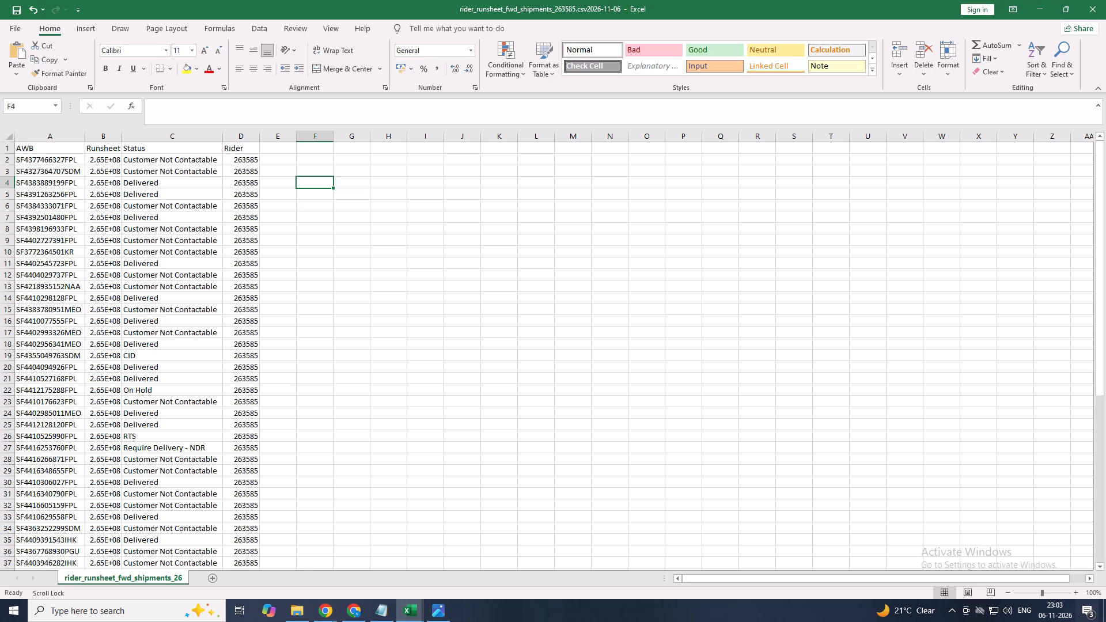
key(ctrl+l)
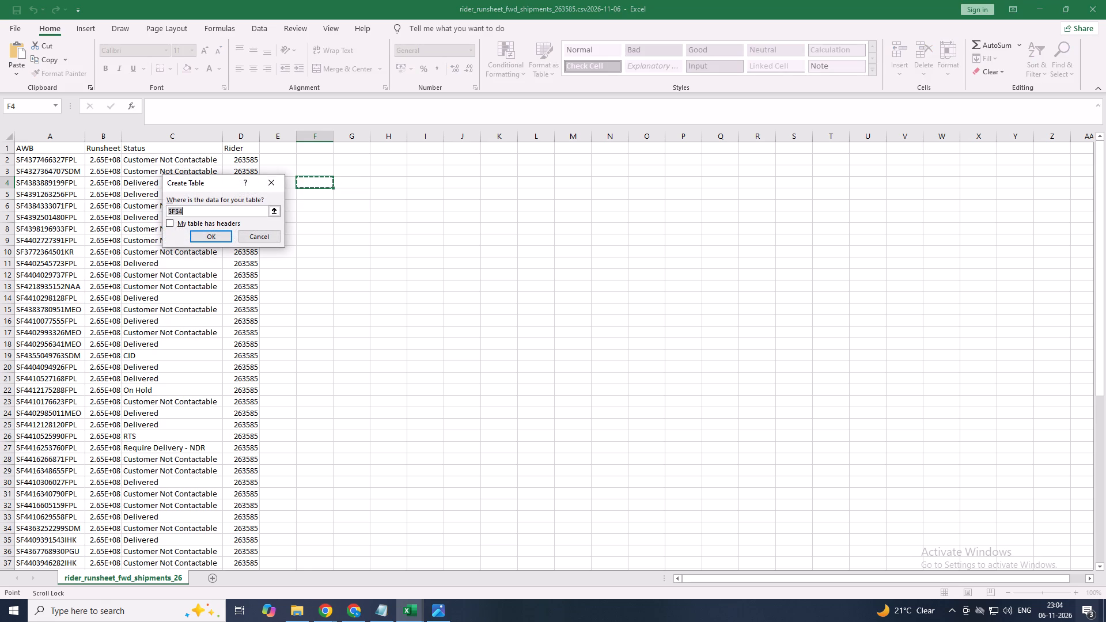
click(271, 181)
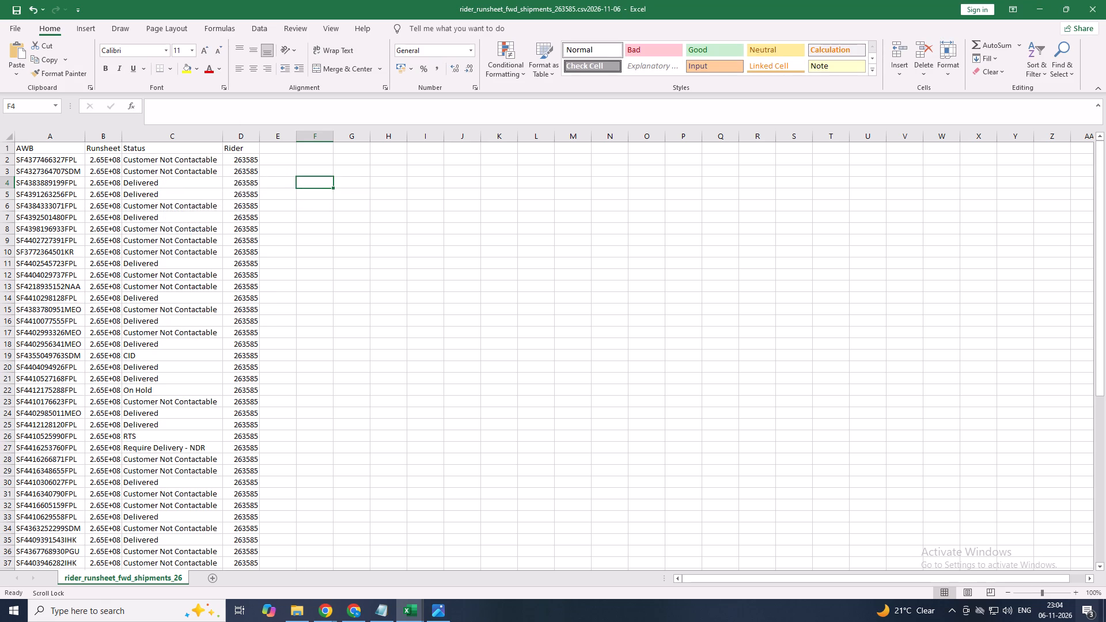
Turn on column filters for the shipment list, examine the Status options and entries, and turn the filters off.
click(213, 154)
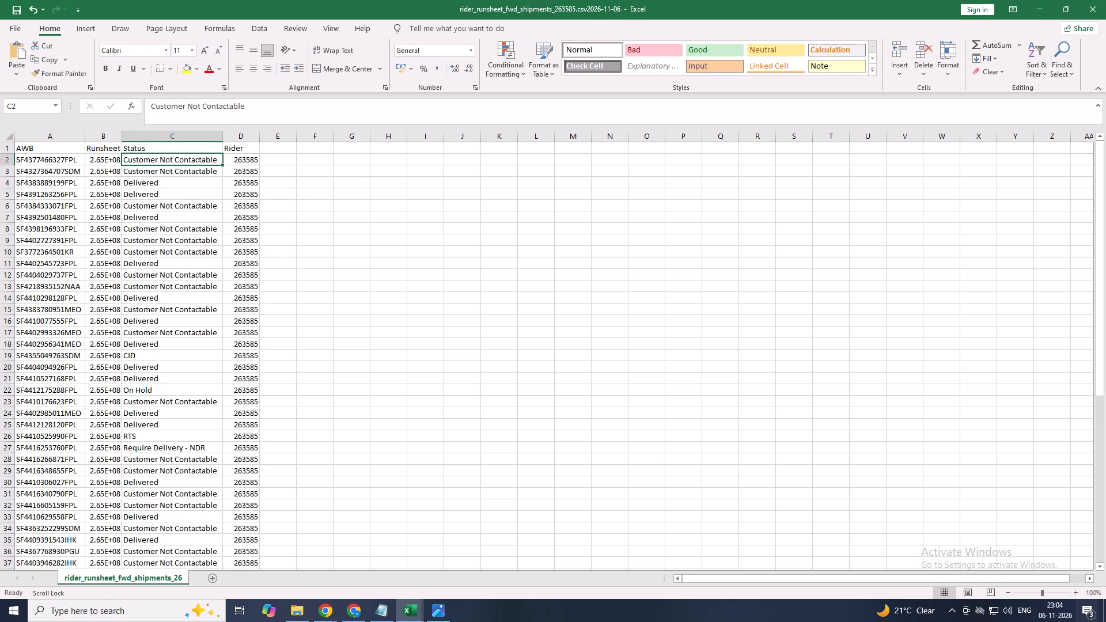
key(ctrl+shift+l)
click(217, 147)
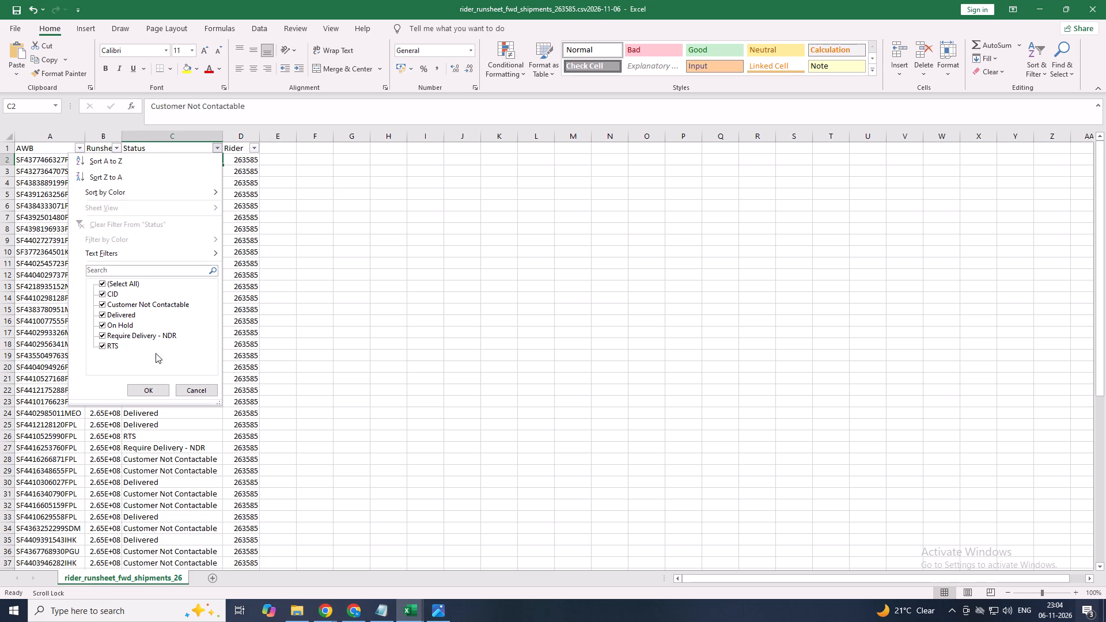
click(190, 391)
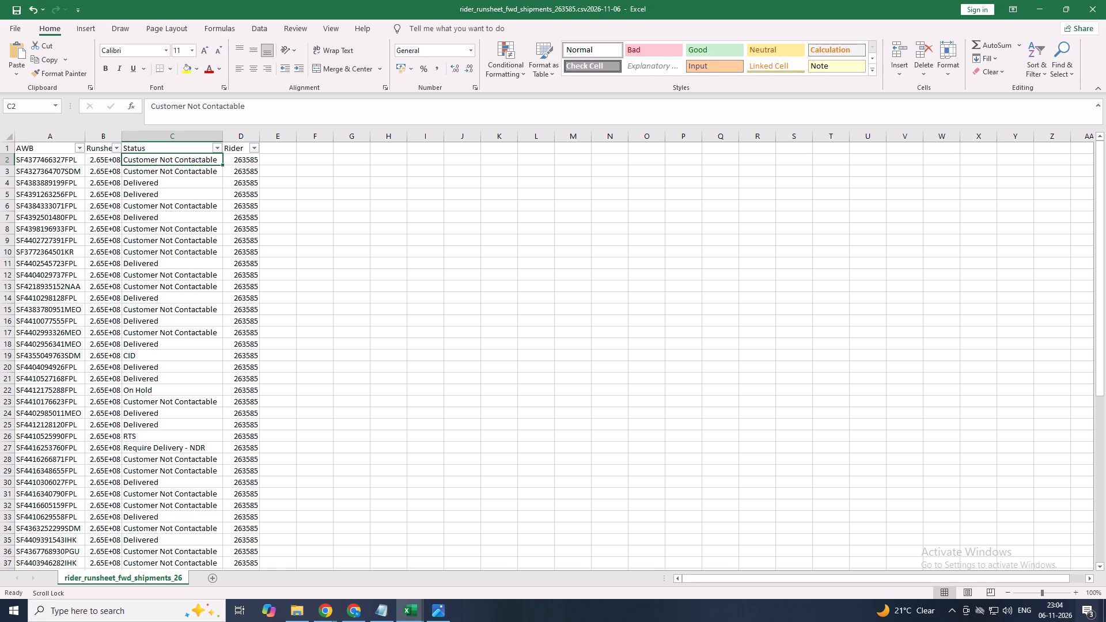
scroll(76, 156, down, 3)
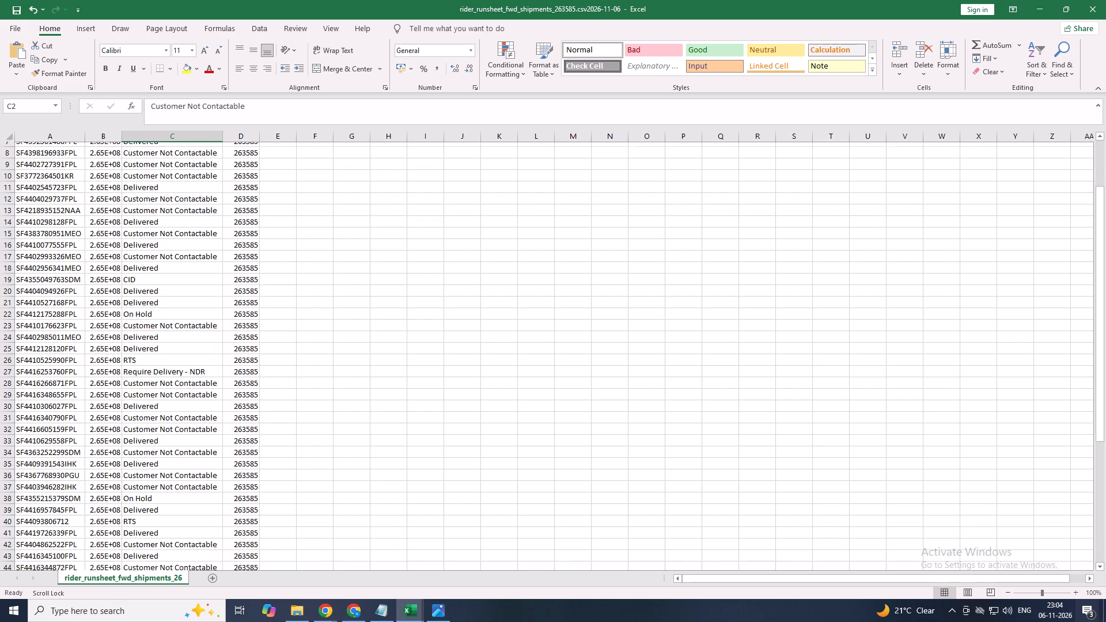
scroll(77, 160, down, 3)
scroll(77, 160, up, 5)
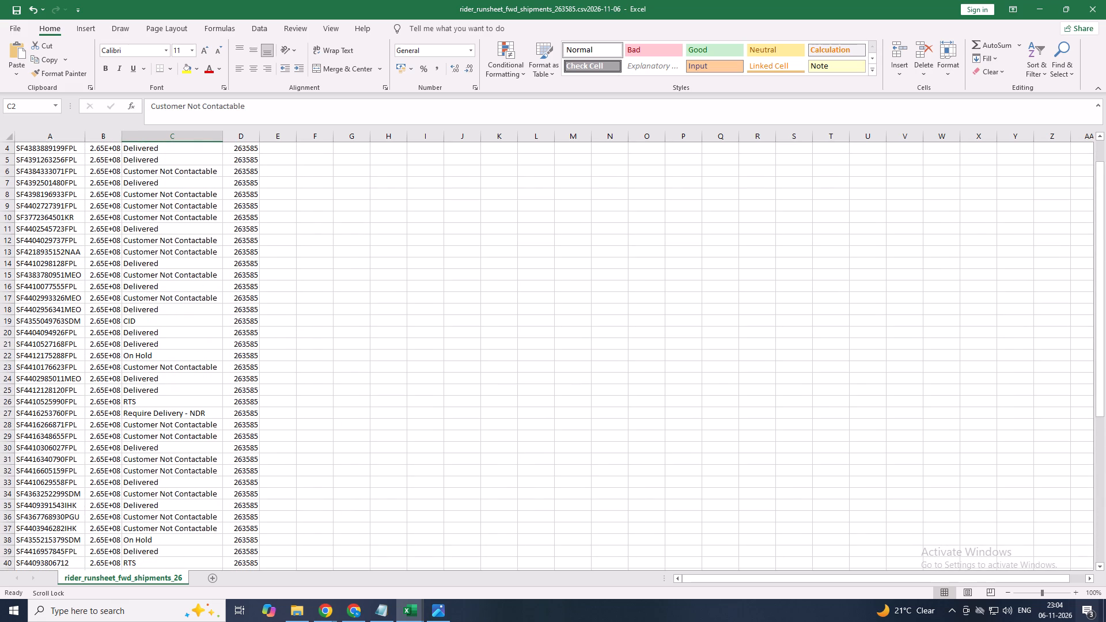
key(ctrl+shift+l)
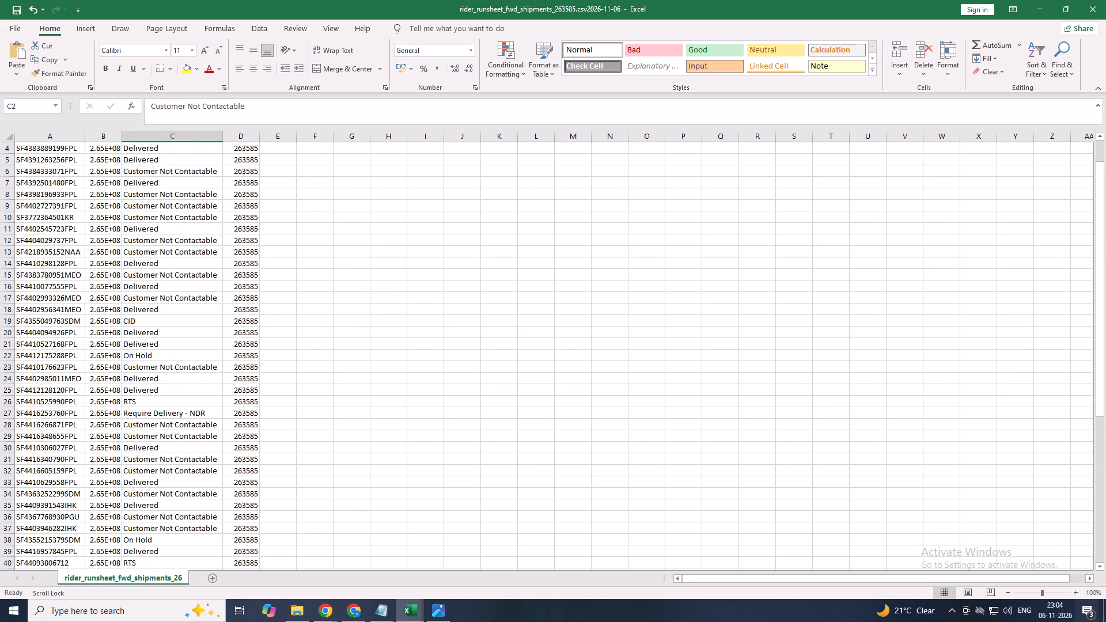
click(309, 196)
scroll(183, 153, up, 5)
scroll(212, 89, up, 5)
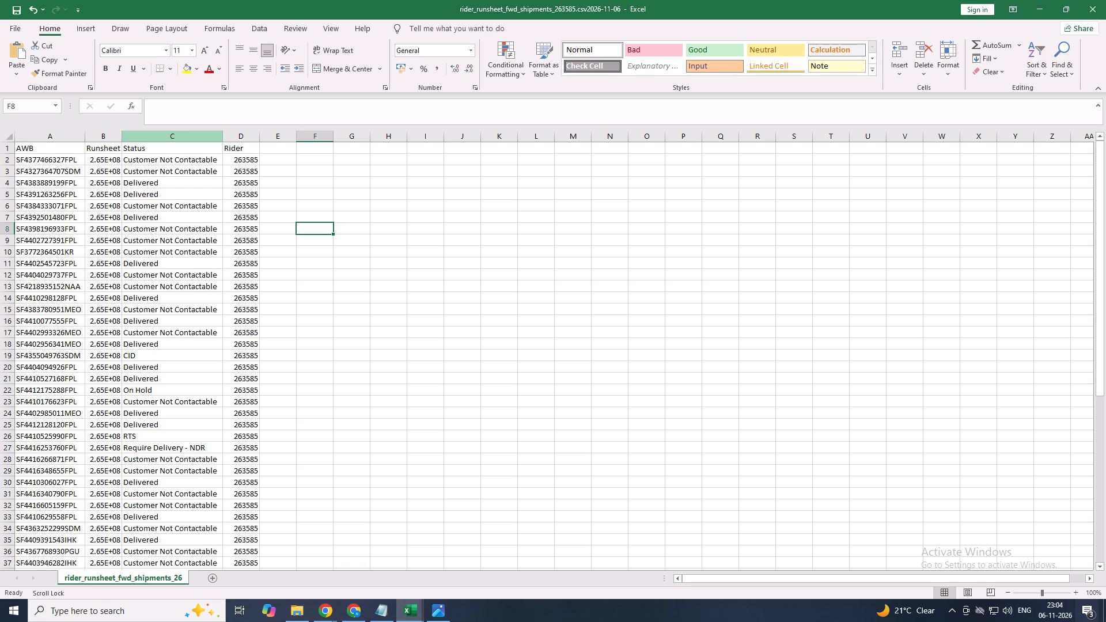
Close the rider's forward shipments file and the shipment tally workbook without saving changes to either.
key(ctrl+shift+l)
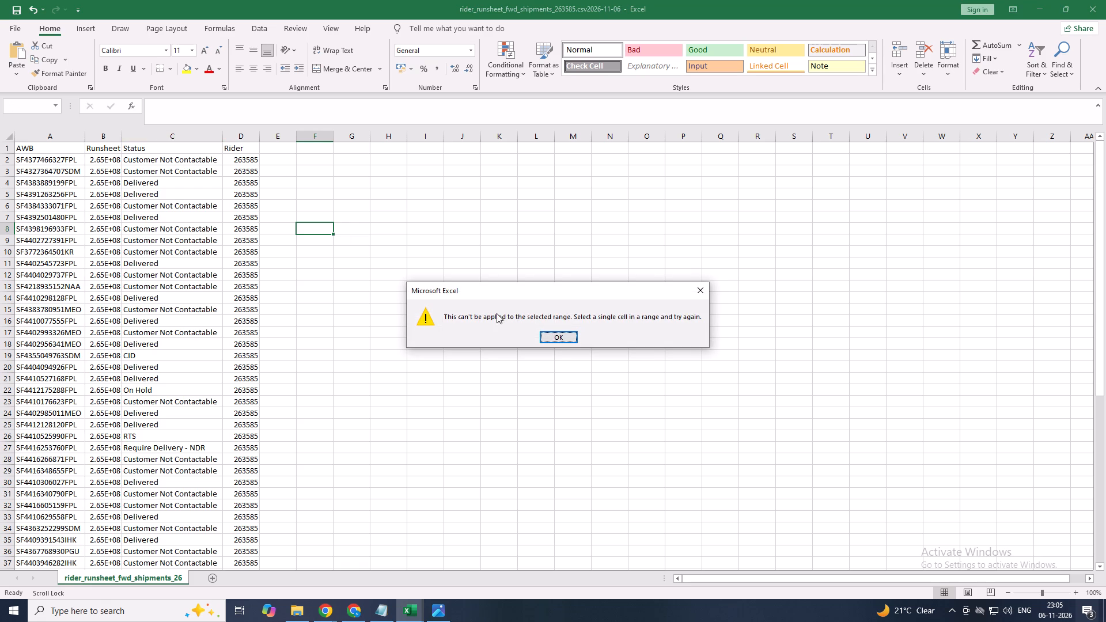
click(699, 293)
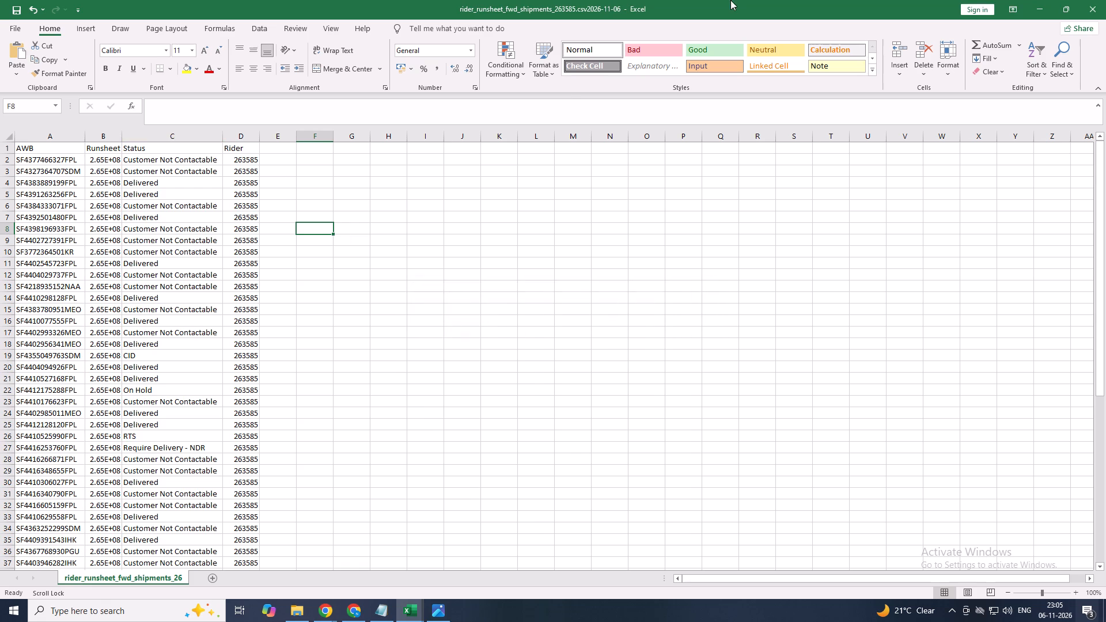
click(1088, 0)
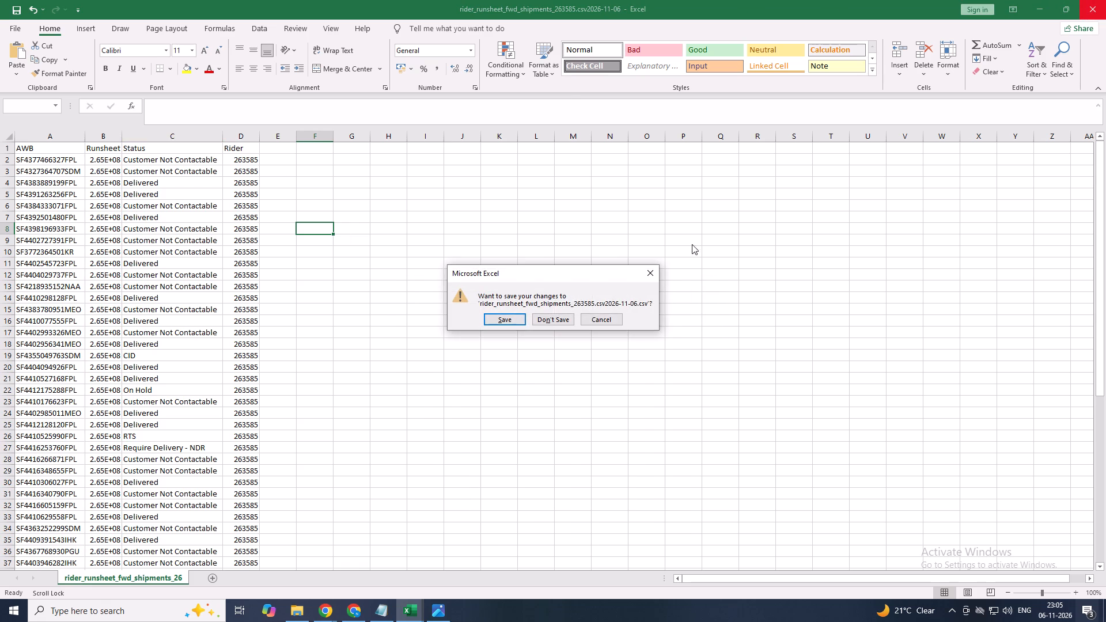
click(547, 321)
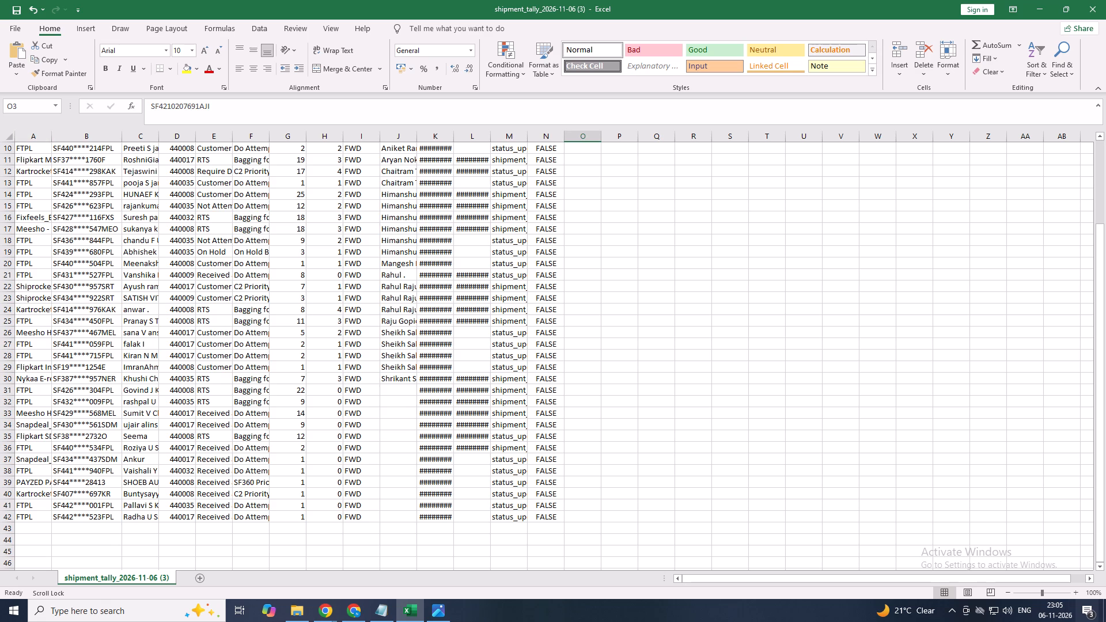
click(1094, 3)
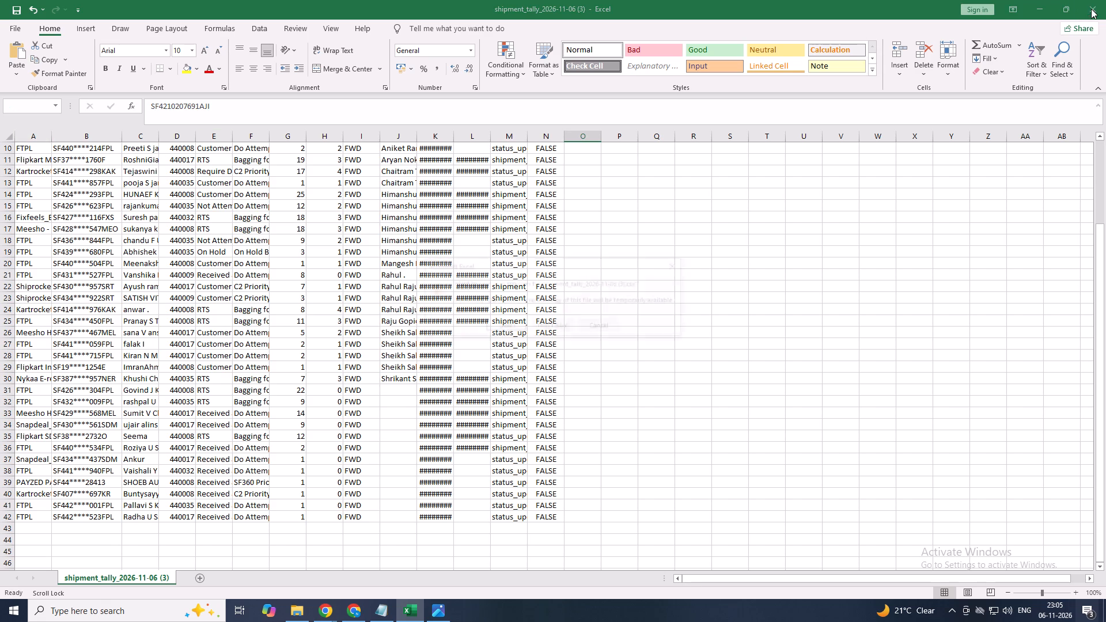
click(552, 327)
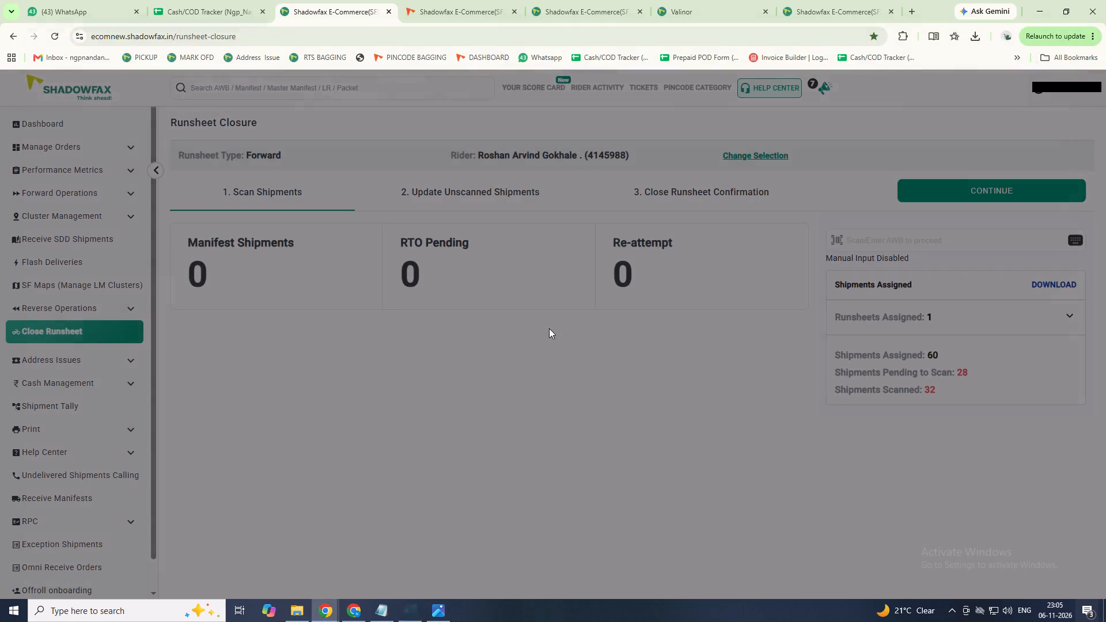
Download rider Roshan's assigned forward shipments file again and open the fresh copy in Excel.
click(1043, 282)
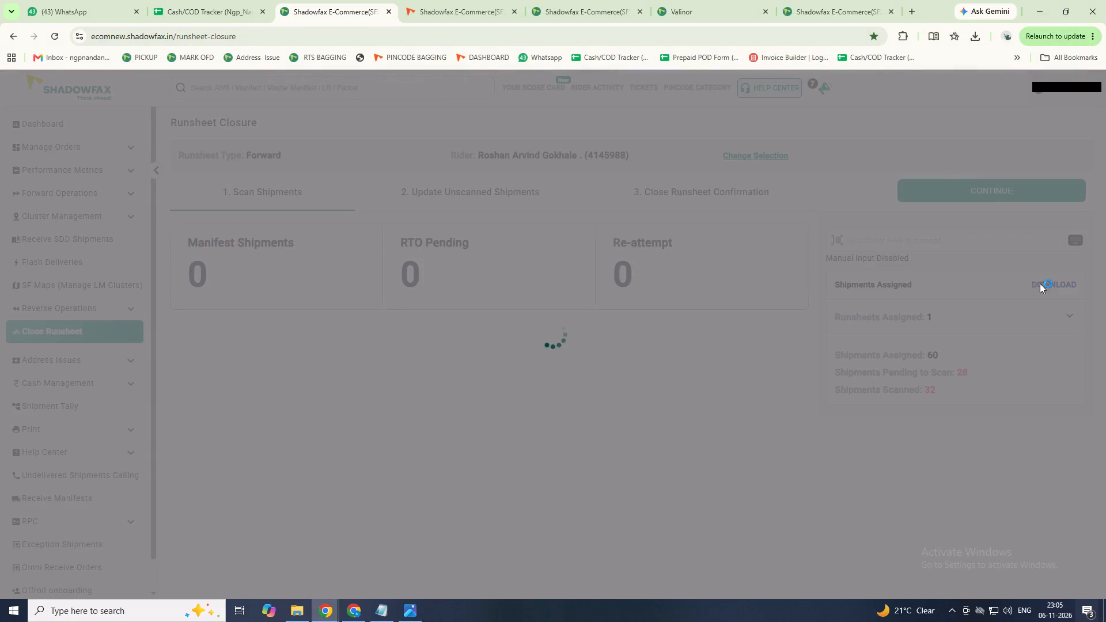
click(868, 79)
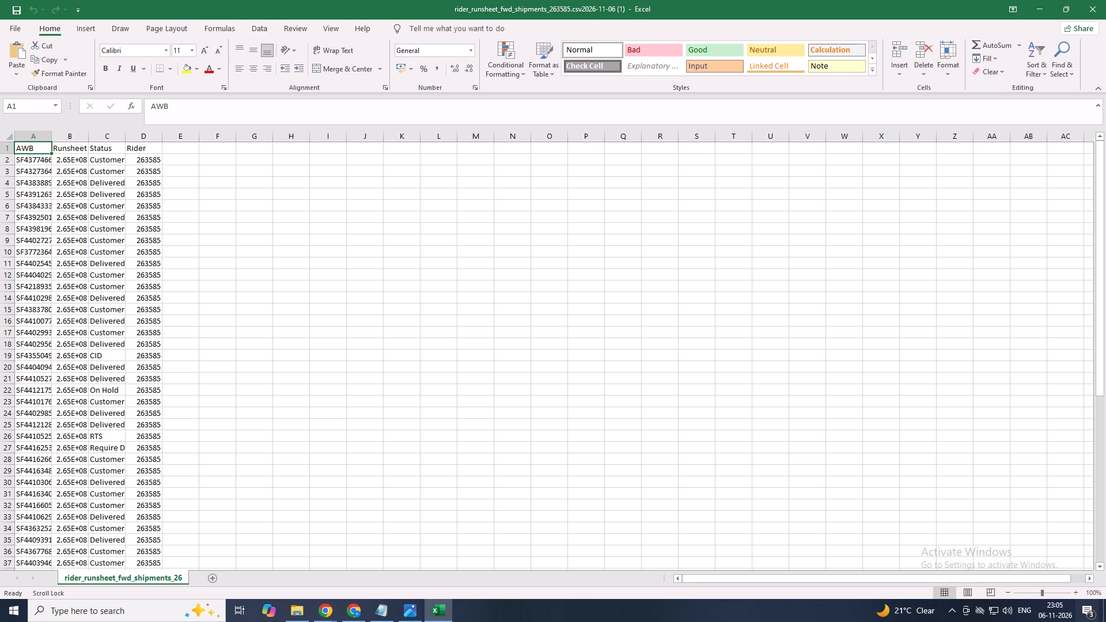
Widen the AWB and Status columns of the new file to fit their contents.
click(52, 135)
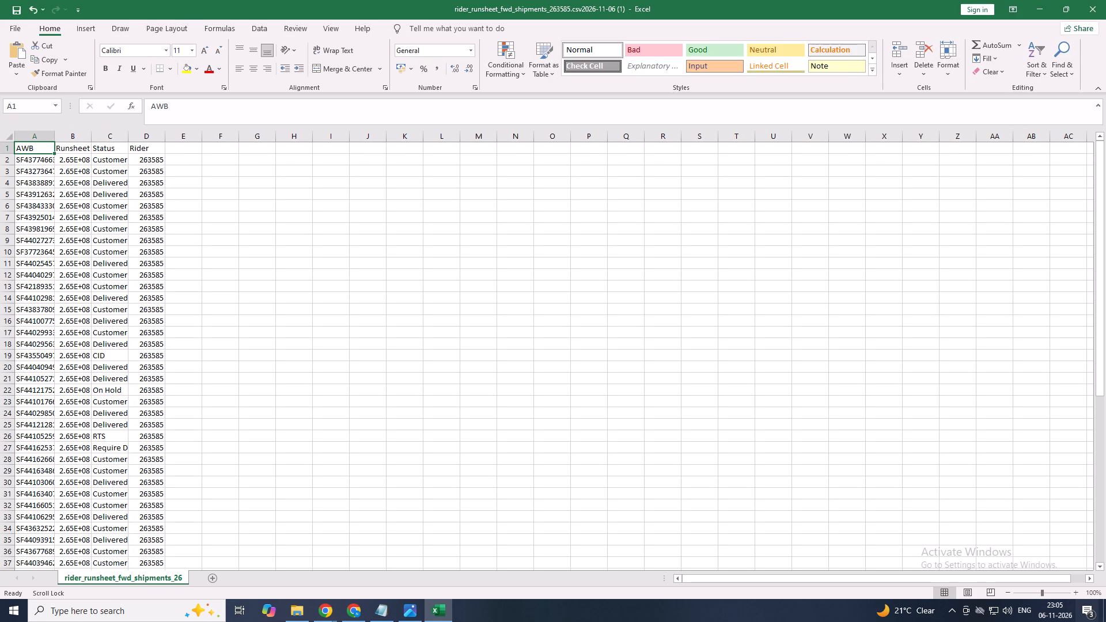
double_click(55, 136)
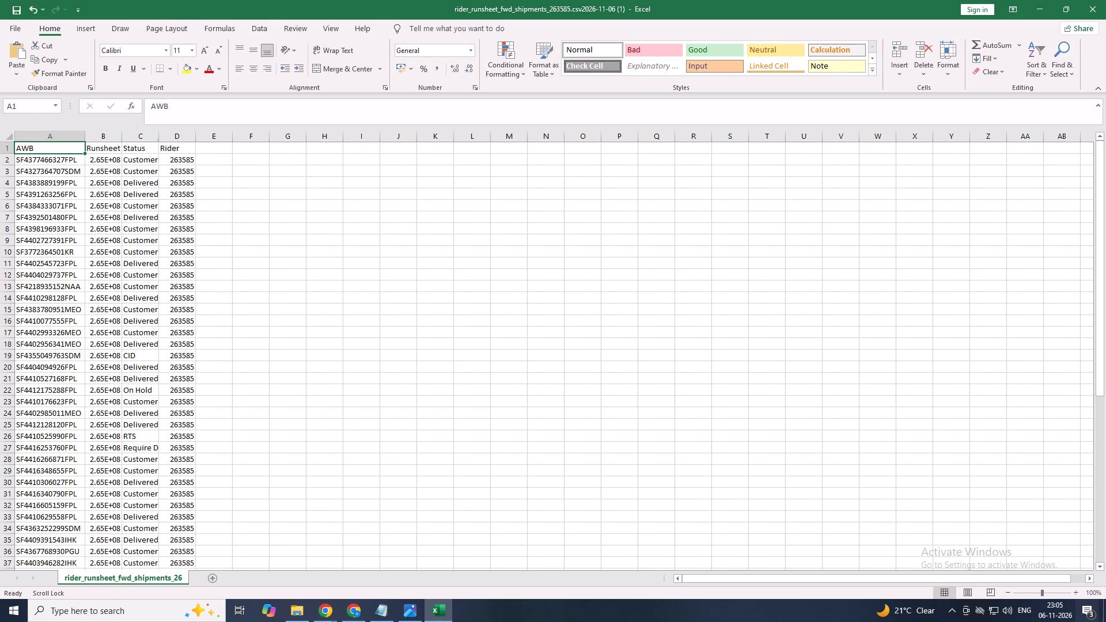
double_click(159, 134)
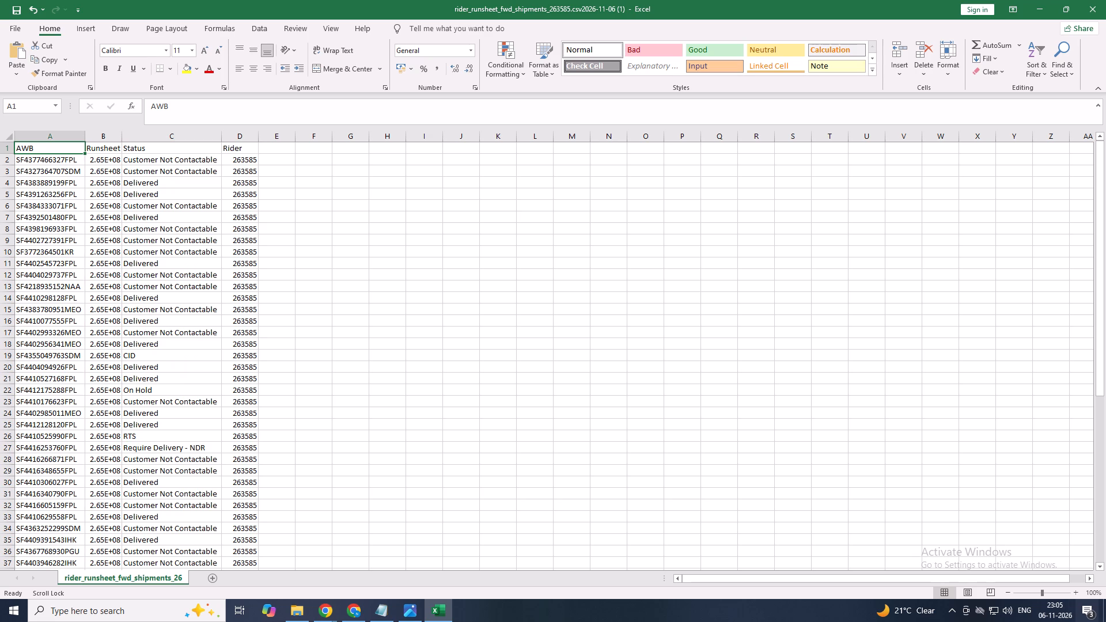
Turn on column filters and filter the Status column to exclude Delivered shipments.
key(ctrl+shift+l)
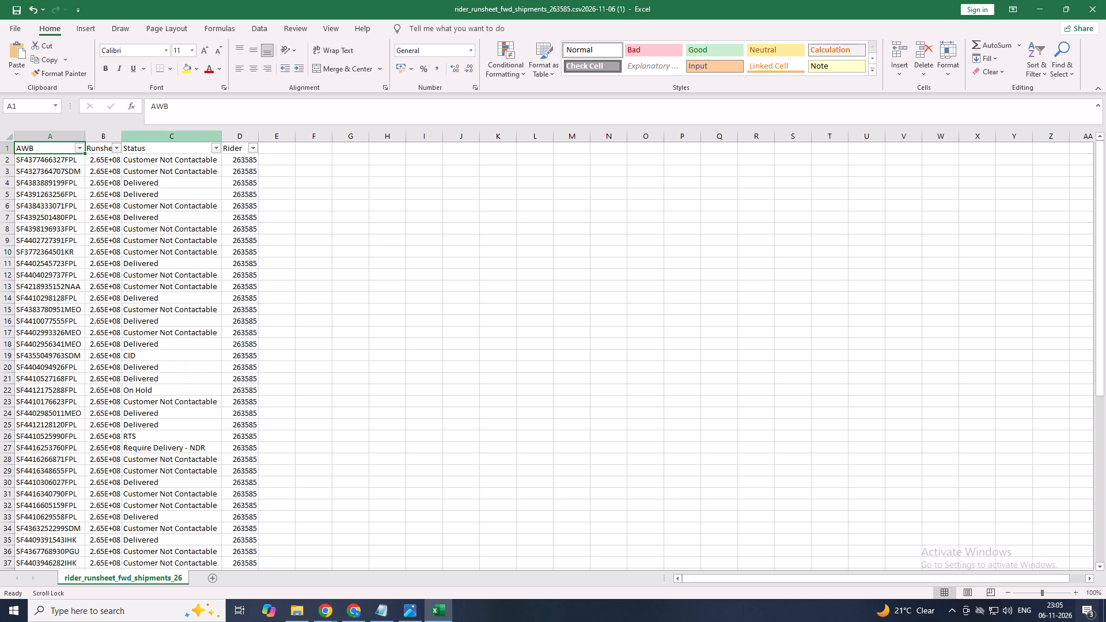
click(218, 151)
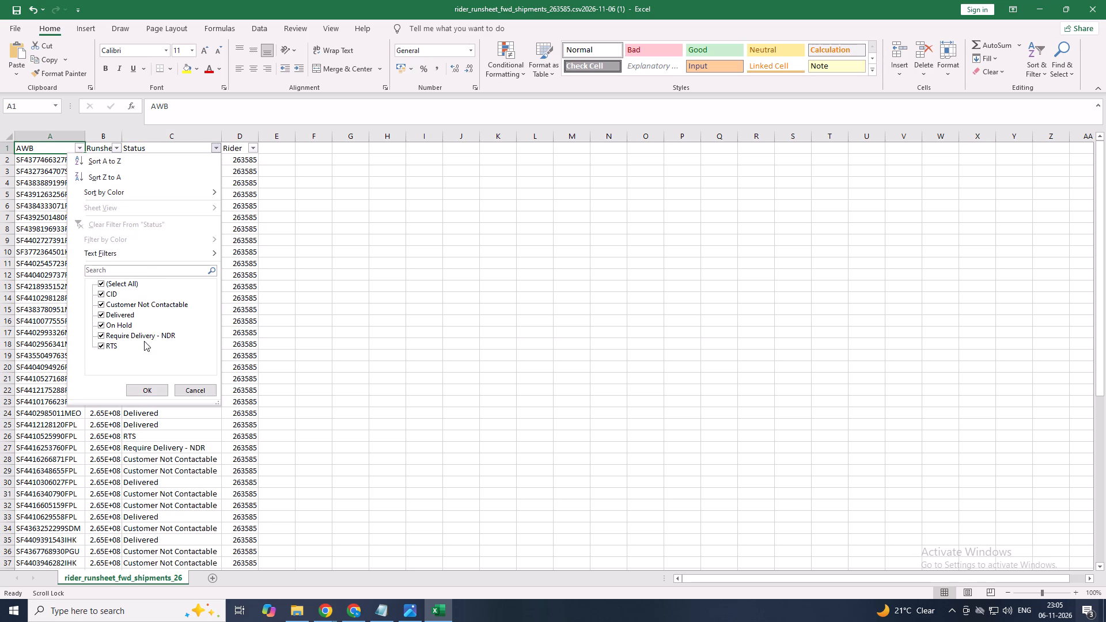
click(101, 314)
click(139, 389)
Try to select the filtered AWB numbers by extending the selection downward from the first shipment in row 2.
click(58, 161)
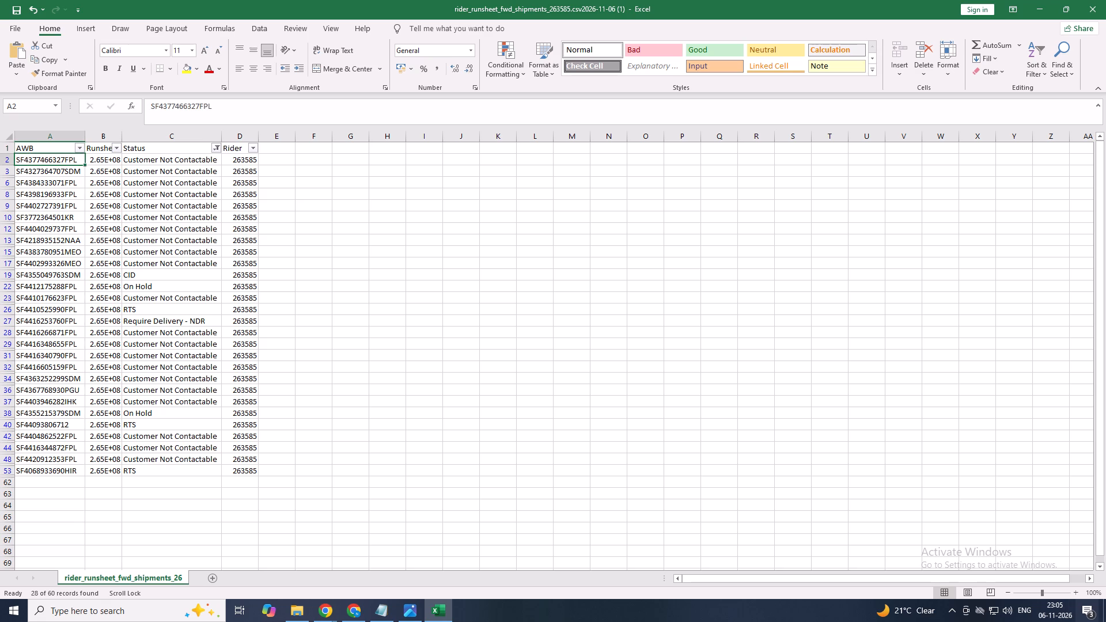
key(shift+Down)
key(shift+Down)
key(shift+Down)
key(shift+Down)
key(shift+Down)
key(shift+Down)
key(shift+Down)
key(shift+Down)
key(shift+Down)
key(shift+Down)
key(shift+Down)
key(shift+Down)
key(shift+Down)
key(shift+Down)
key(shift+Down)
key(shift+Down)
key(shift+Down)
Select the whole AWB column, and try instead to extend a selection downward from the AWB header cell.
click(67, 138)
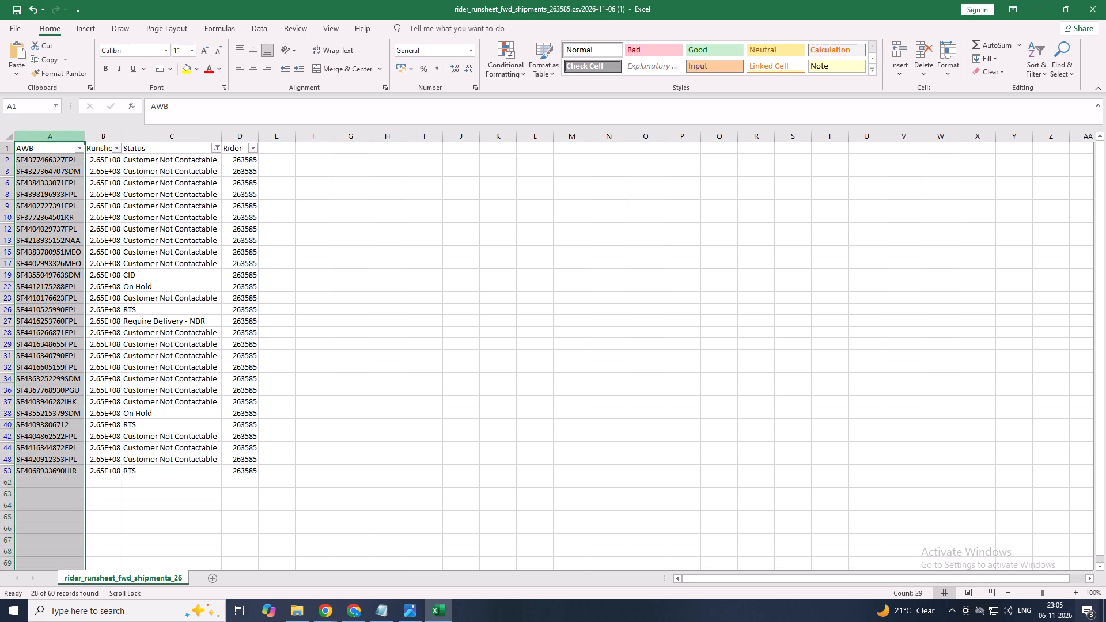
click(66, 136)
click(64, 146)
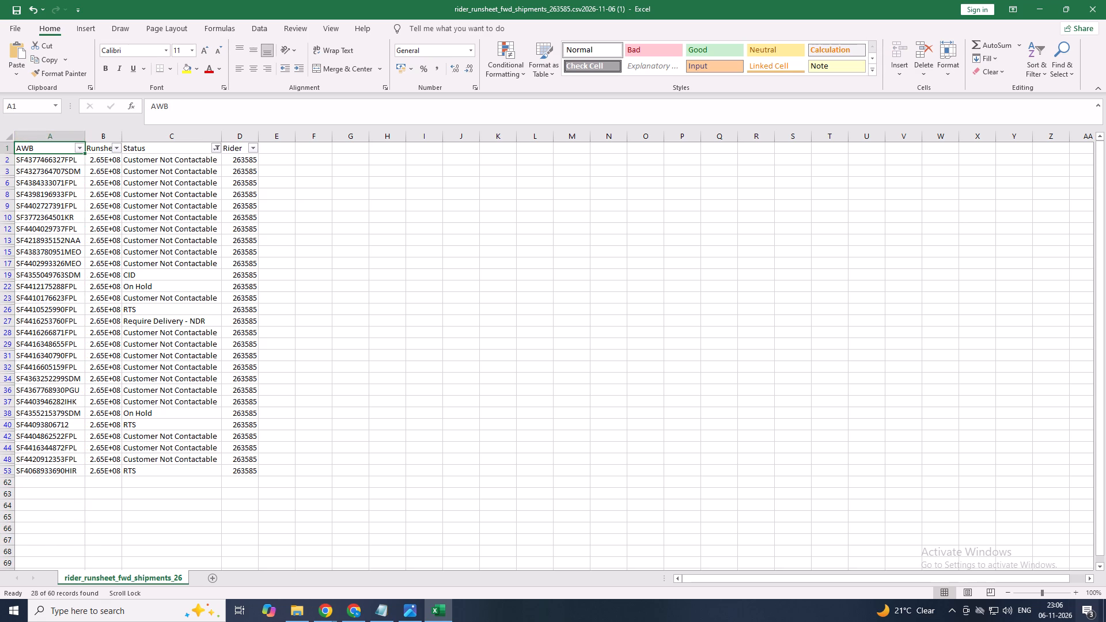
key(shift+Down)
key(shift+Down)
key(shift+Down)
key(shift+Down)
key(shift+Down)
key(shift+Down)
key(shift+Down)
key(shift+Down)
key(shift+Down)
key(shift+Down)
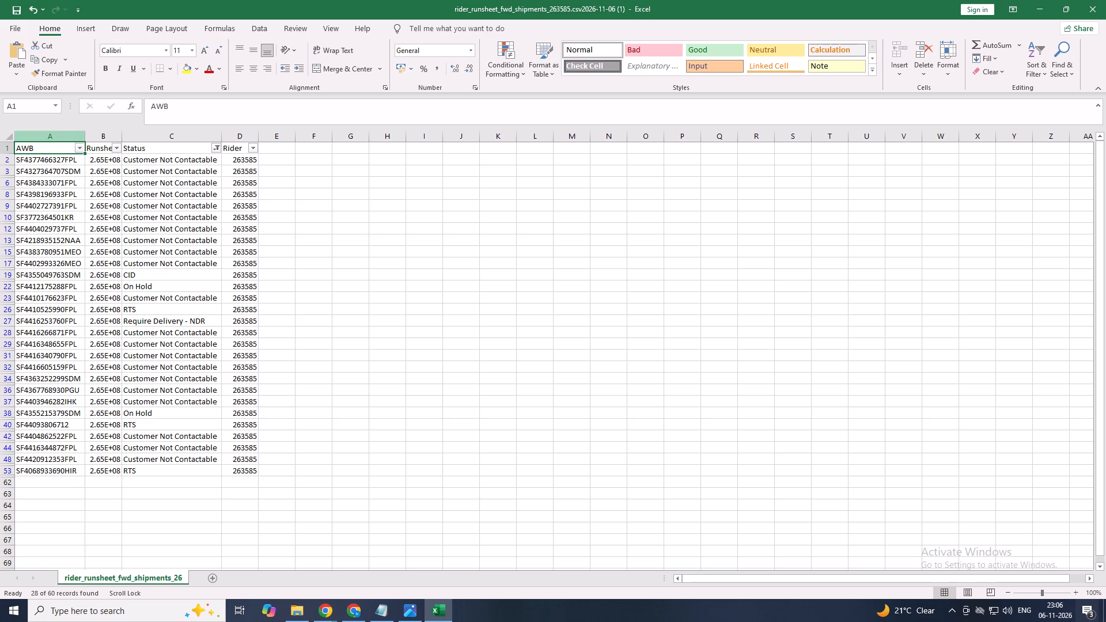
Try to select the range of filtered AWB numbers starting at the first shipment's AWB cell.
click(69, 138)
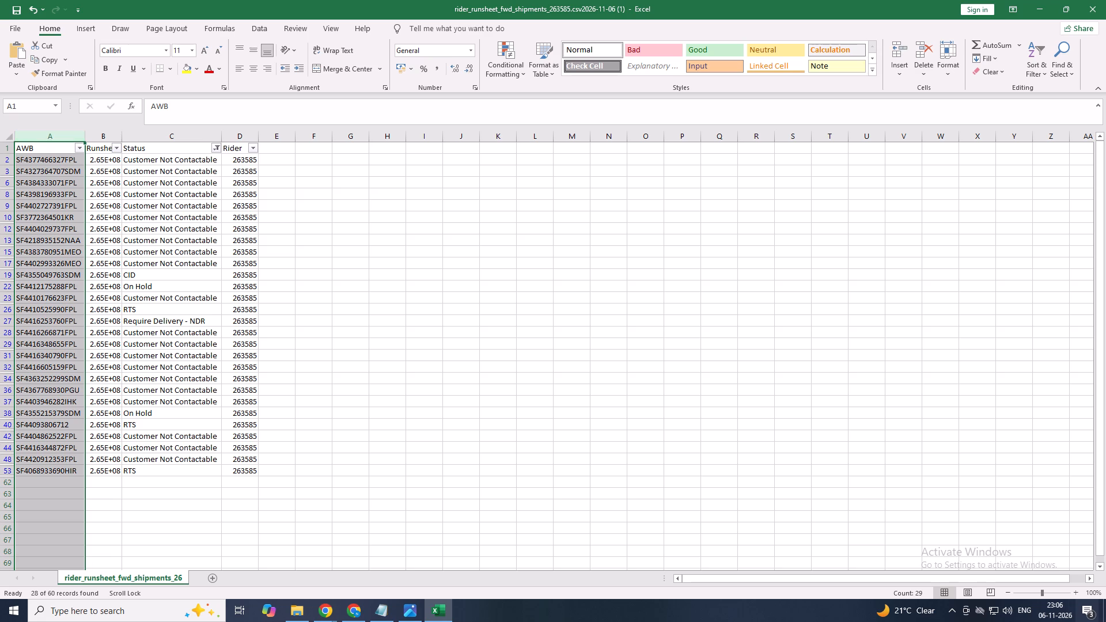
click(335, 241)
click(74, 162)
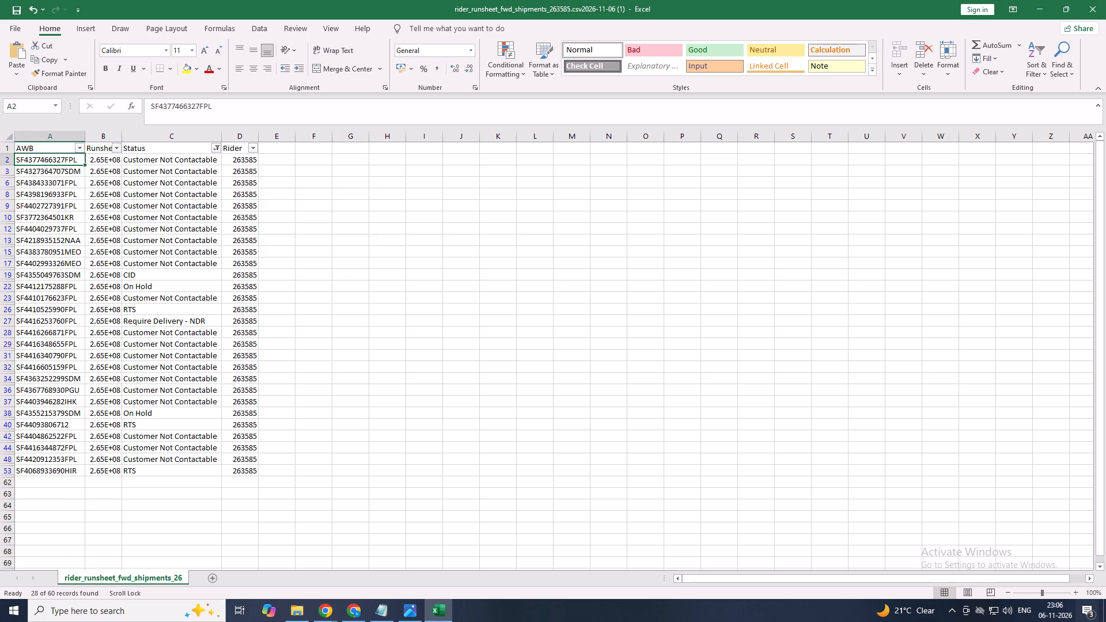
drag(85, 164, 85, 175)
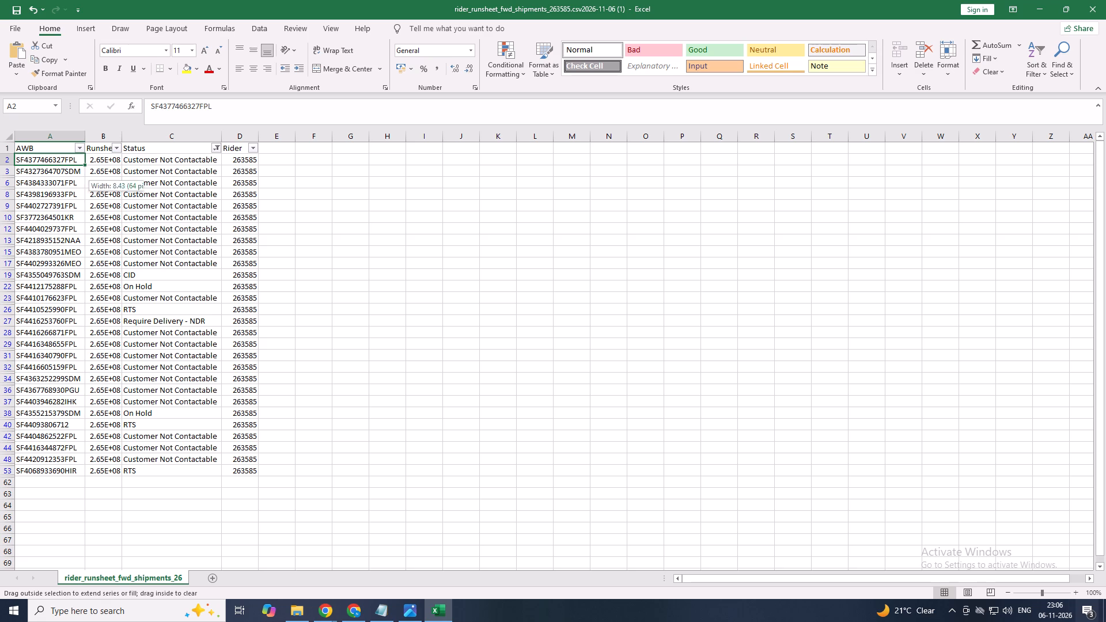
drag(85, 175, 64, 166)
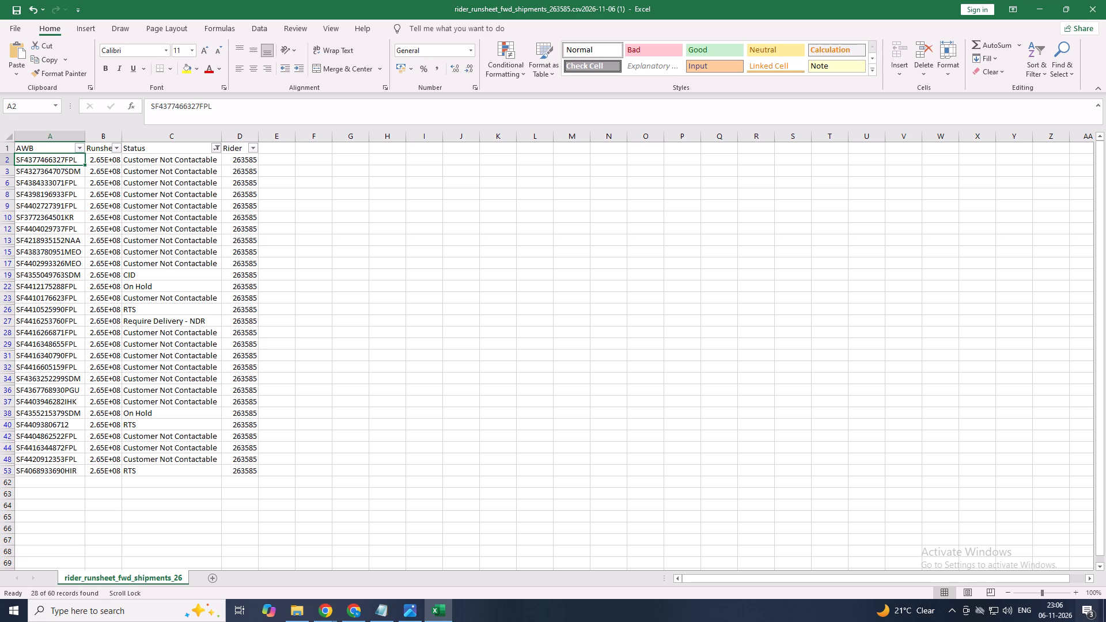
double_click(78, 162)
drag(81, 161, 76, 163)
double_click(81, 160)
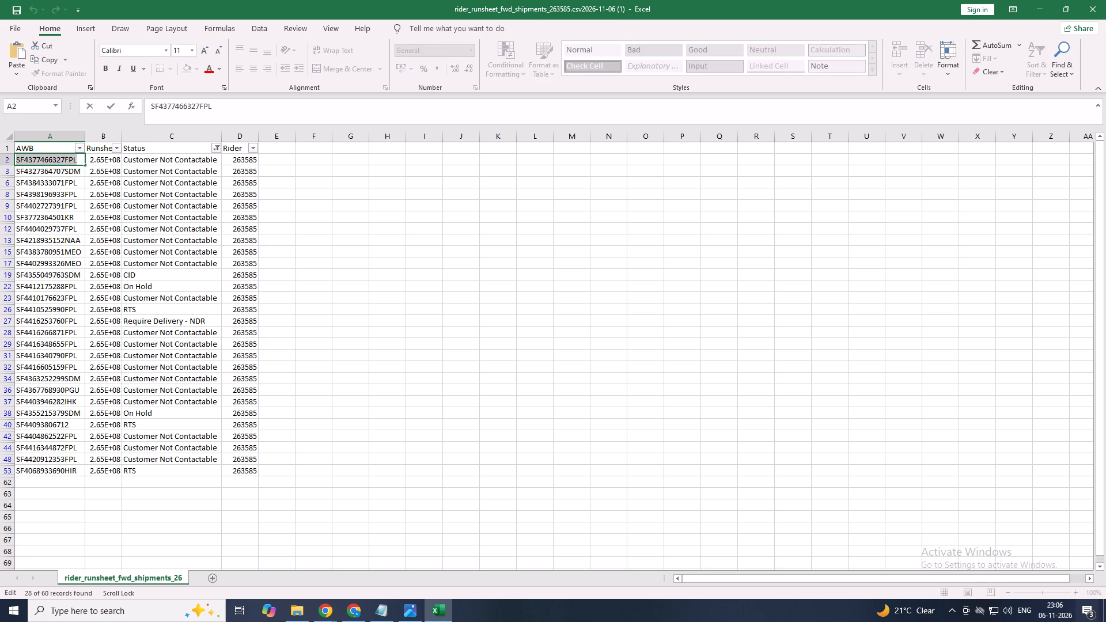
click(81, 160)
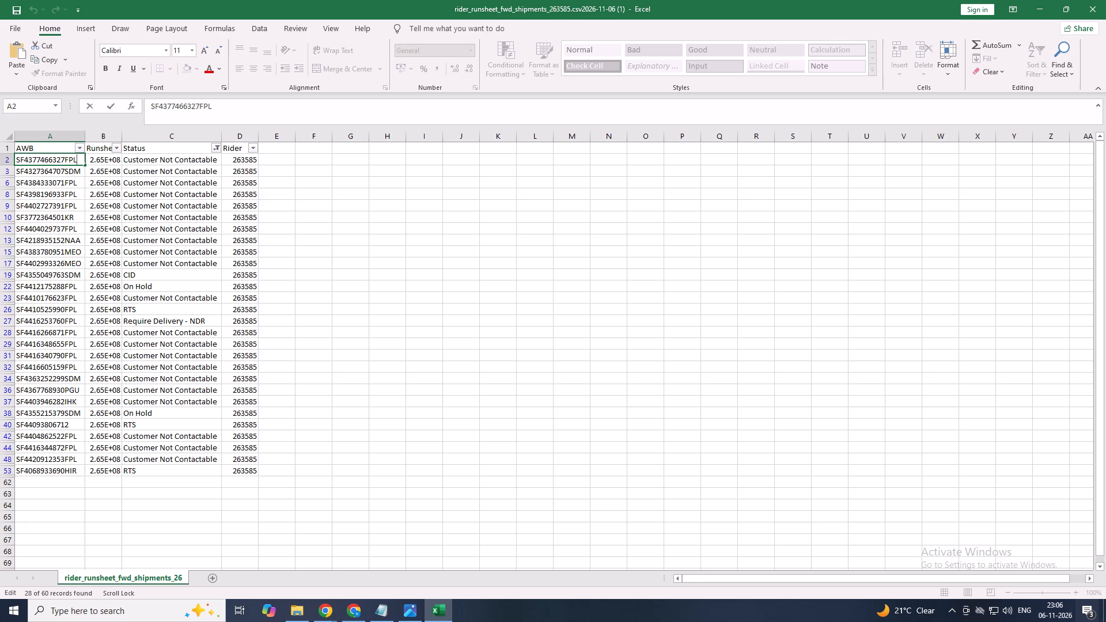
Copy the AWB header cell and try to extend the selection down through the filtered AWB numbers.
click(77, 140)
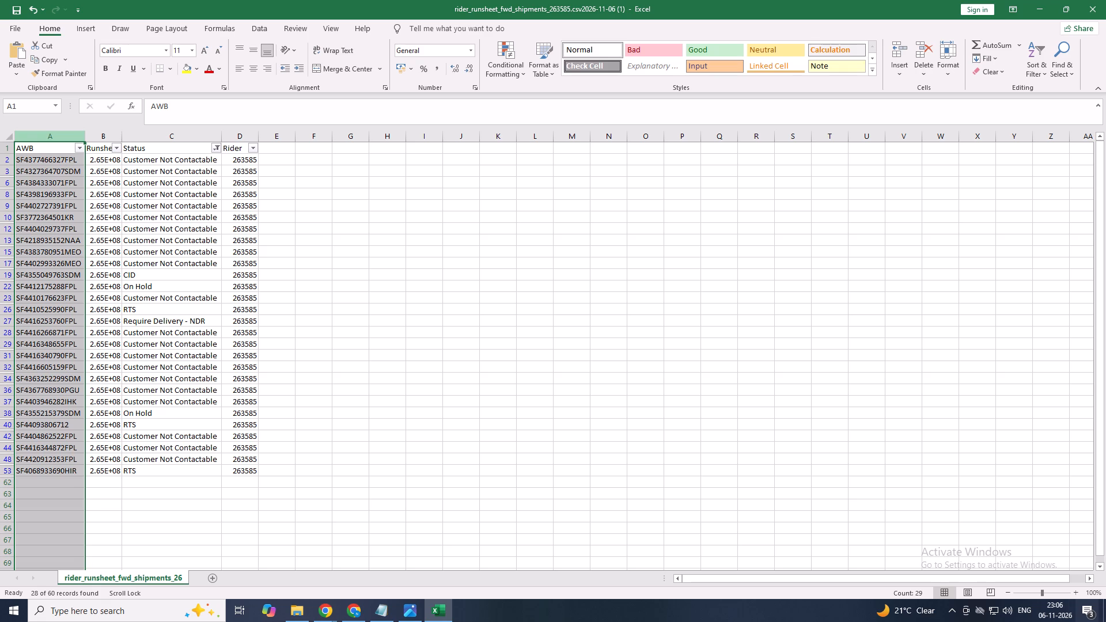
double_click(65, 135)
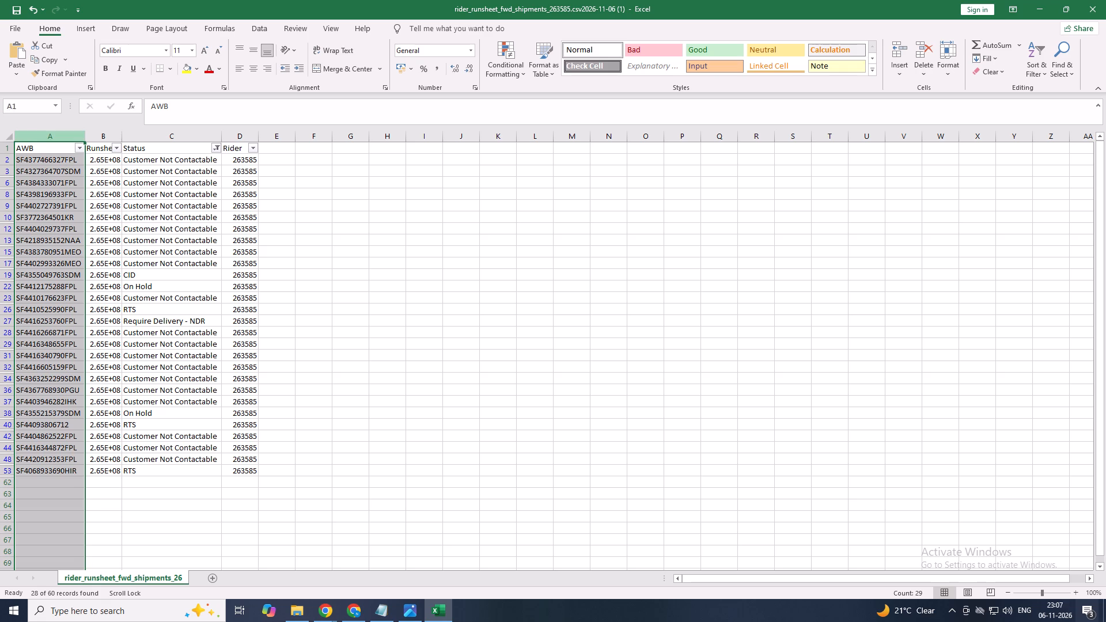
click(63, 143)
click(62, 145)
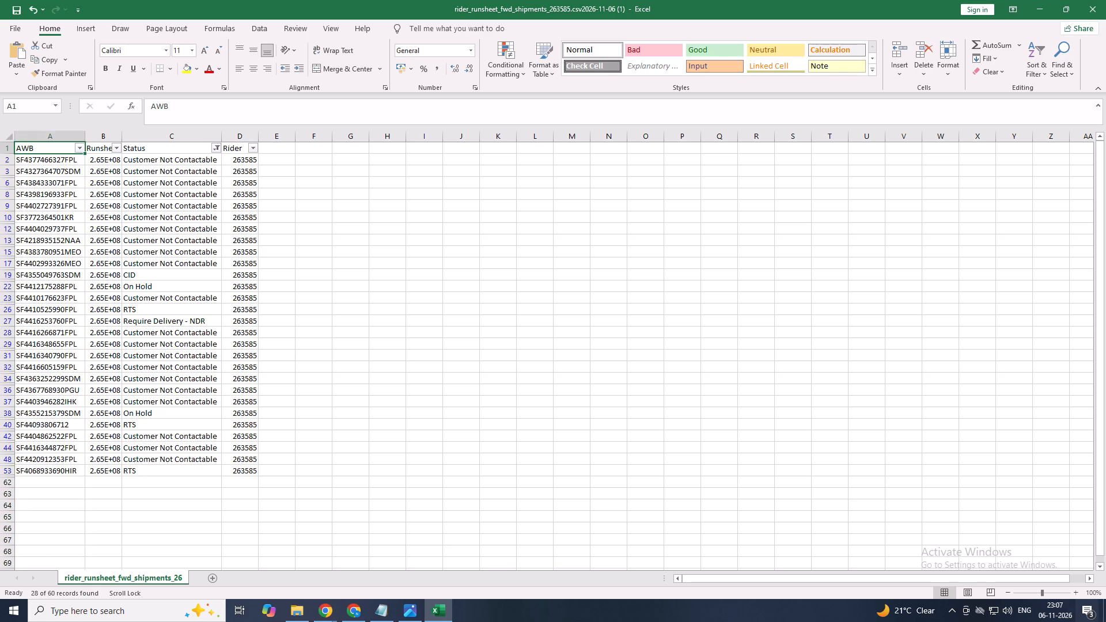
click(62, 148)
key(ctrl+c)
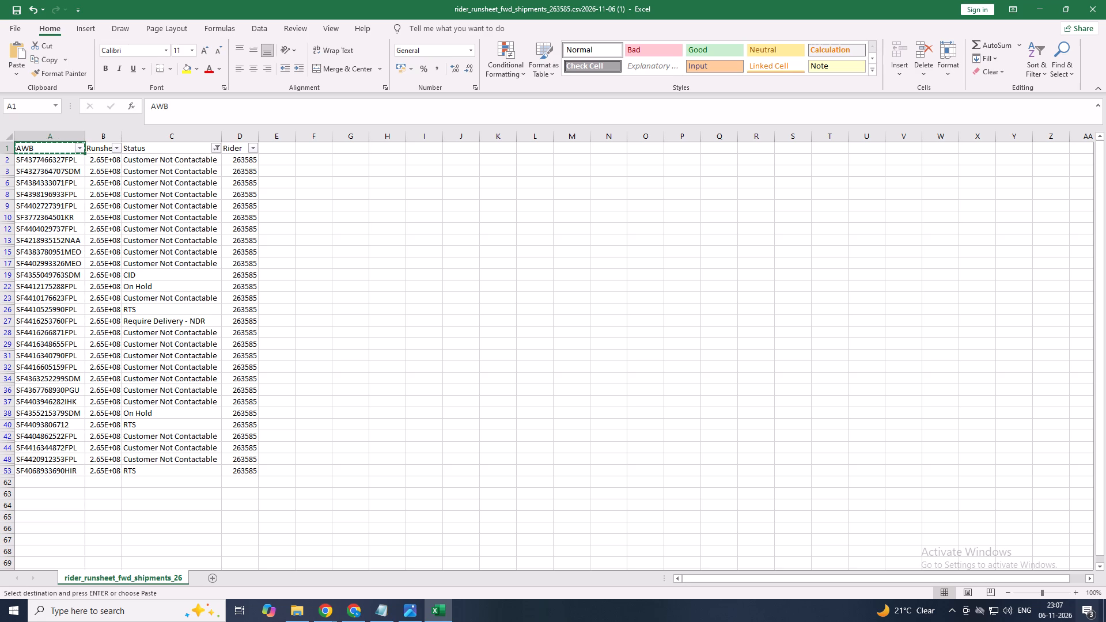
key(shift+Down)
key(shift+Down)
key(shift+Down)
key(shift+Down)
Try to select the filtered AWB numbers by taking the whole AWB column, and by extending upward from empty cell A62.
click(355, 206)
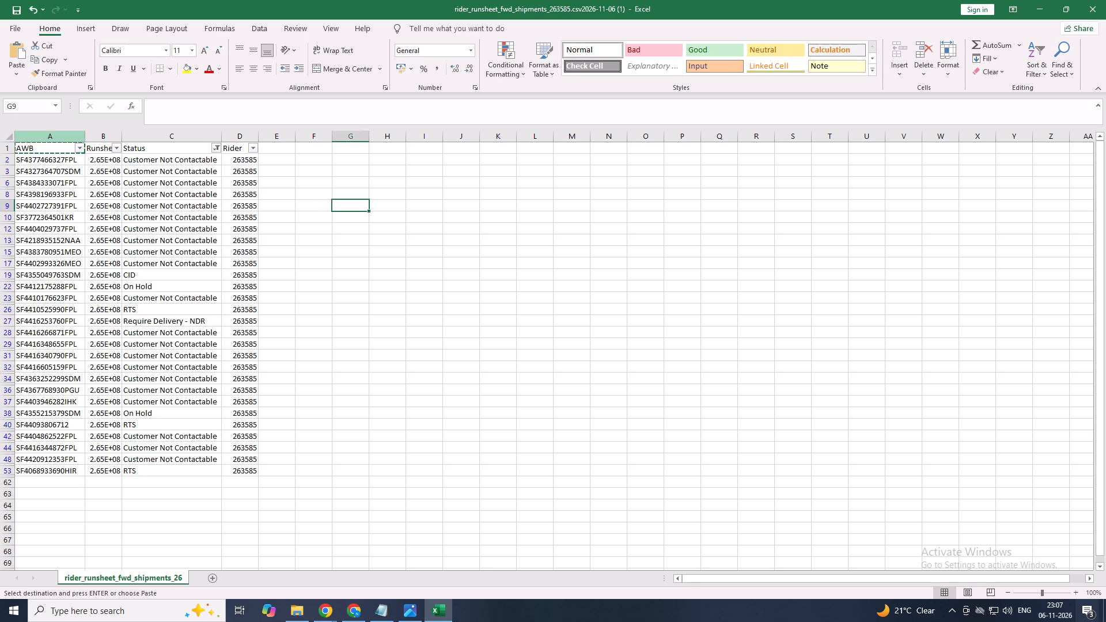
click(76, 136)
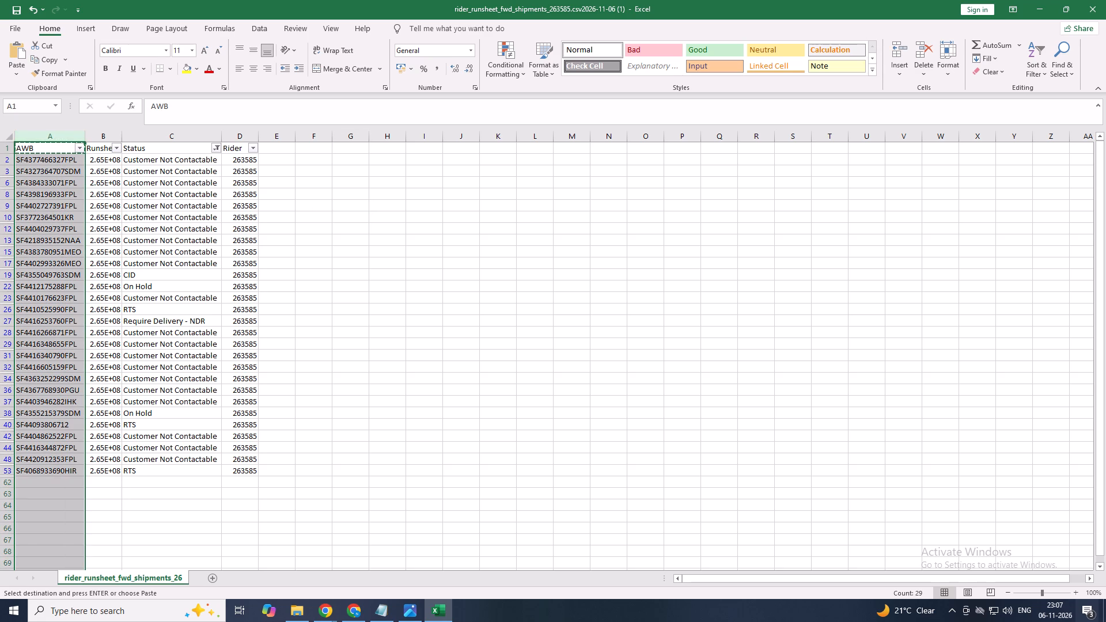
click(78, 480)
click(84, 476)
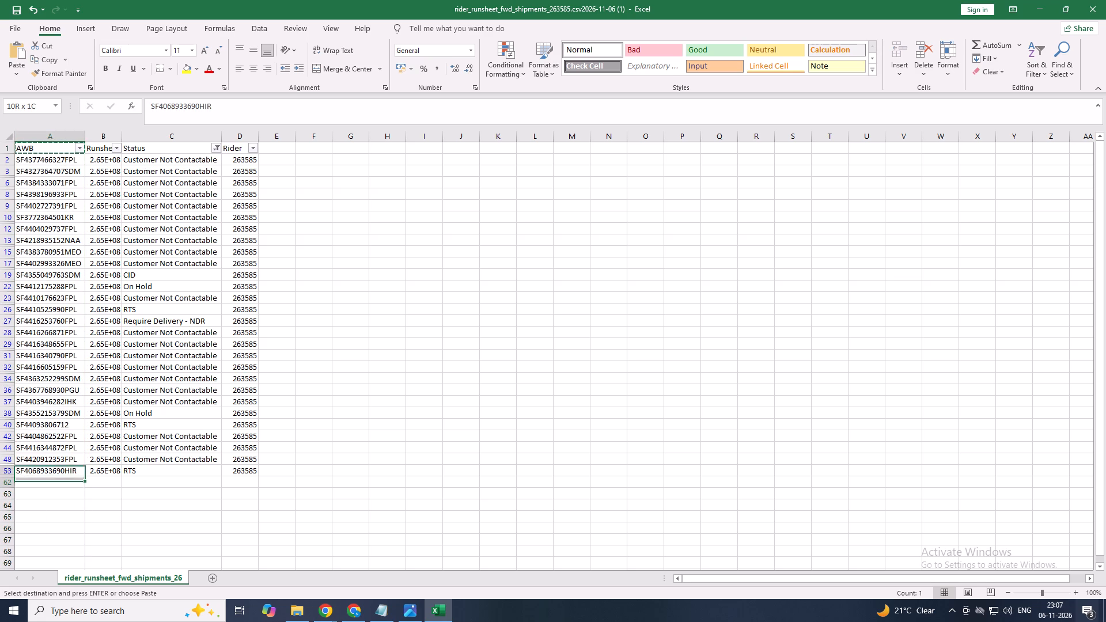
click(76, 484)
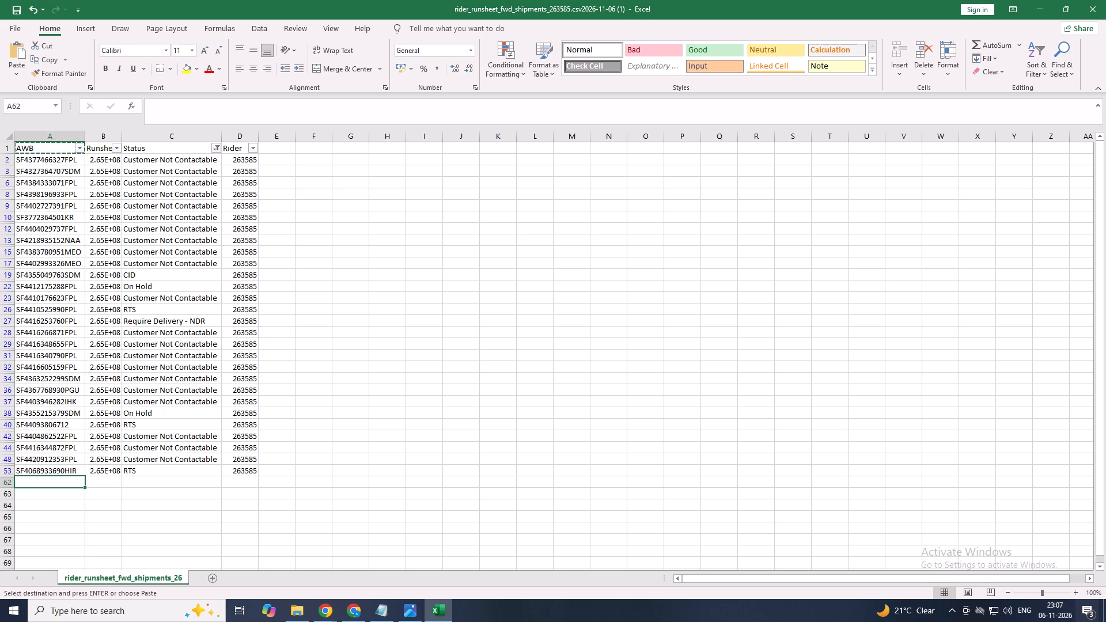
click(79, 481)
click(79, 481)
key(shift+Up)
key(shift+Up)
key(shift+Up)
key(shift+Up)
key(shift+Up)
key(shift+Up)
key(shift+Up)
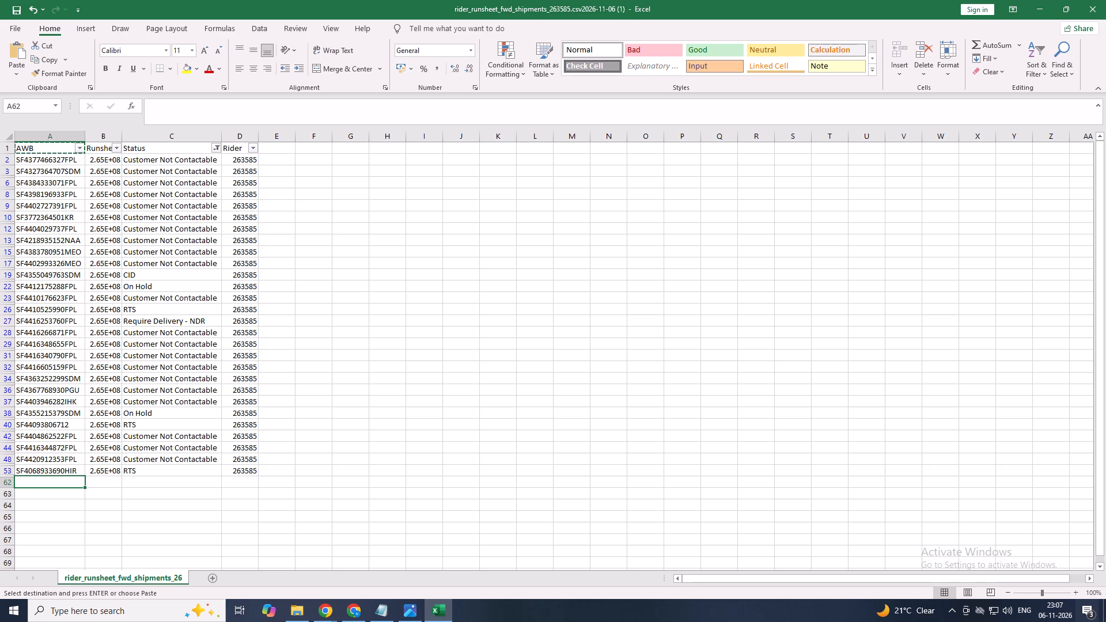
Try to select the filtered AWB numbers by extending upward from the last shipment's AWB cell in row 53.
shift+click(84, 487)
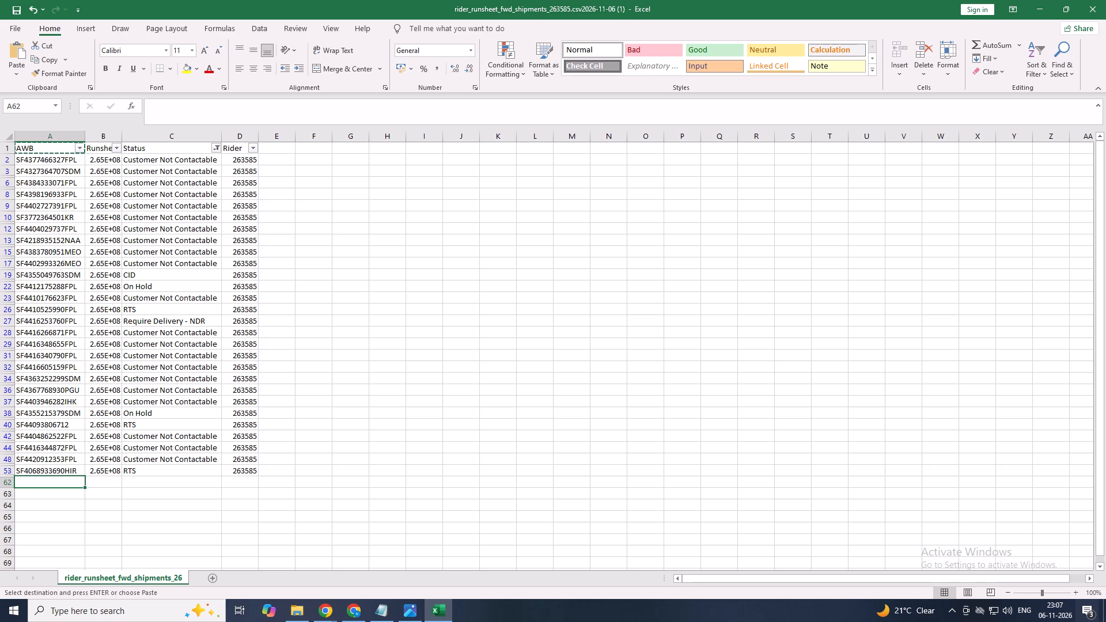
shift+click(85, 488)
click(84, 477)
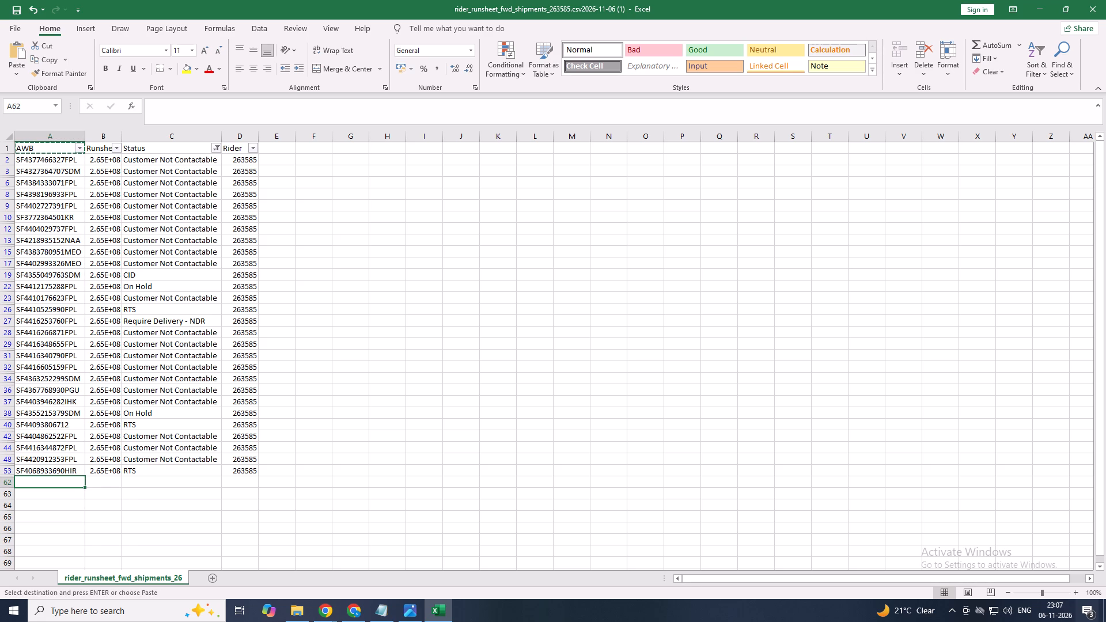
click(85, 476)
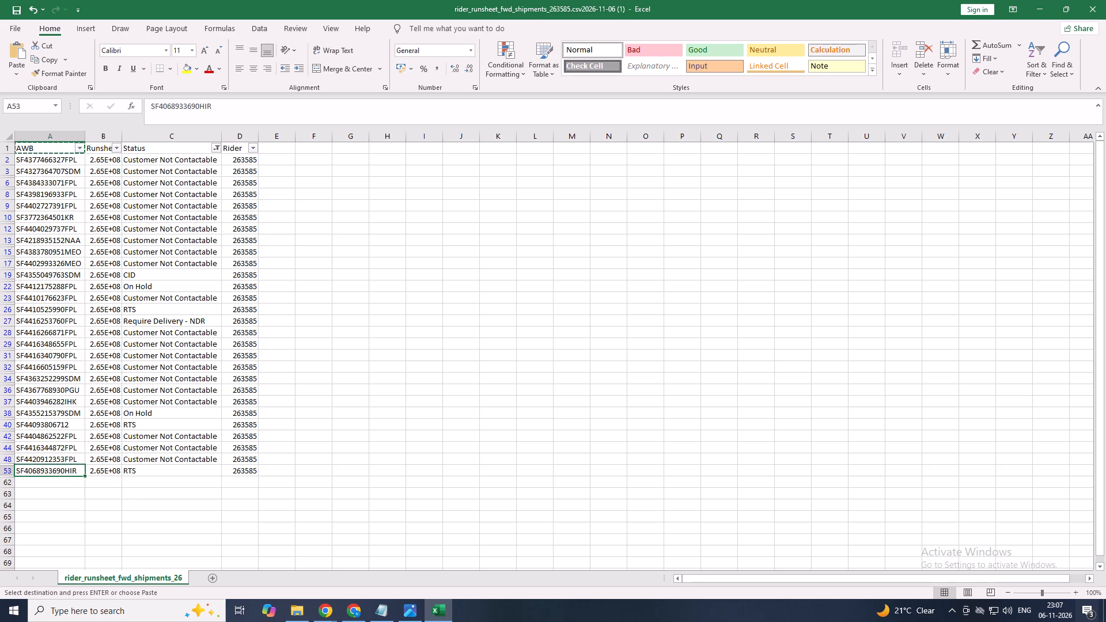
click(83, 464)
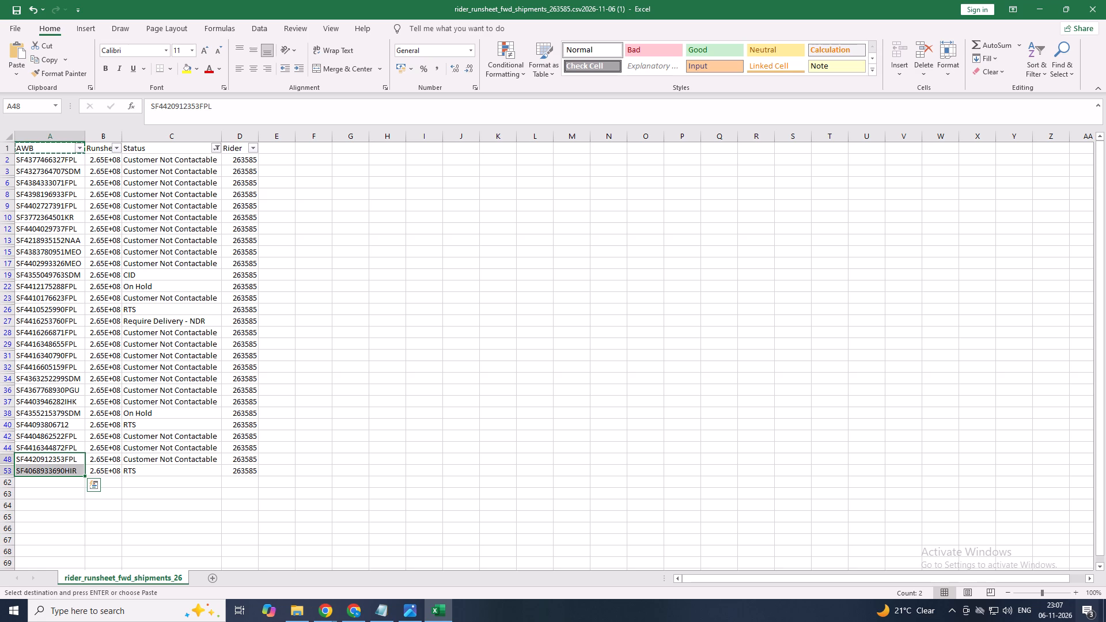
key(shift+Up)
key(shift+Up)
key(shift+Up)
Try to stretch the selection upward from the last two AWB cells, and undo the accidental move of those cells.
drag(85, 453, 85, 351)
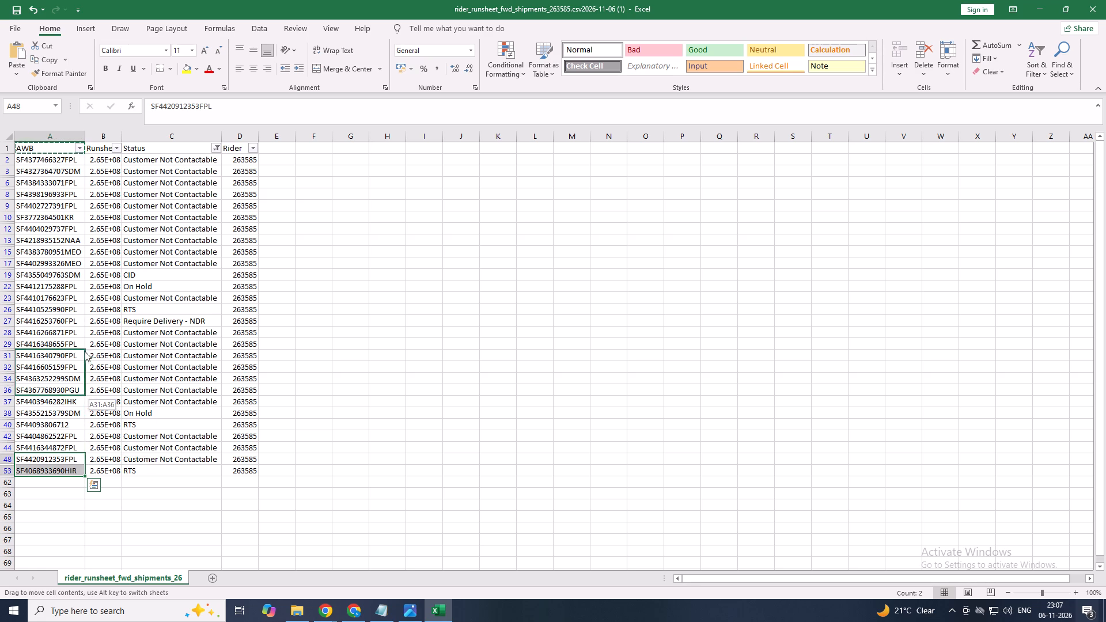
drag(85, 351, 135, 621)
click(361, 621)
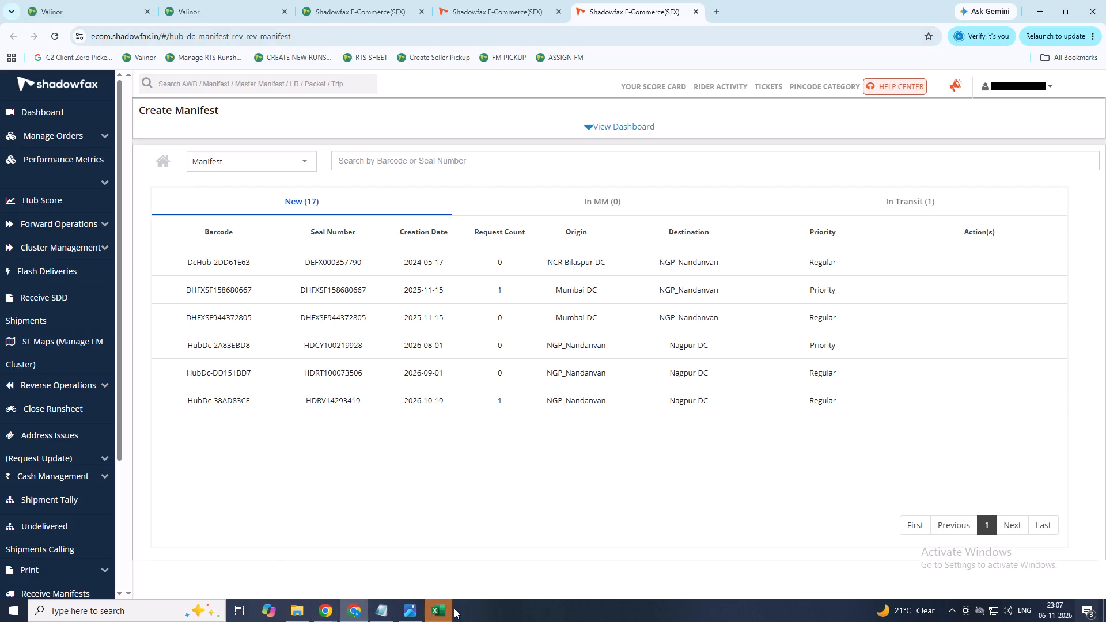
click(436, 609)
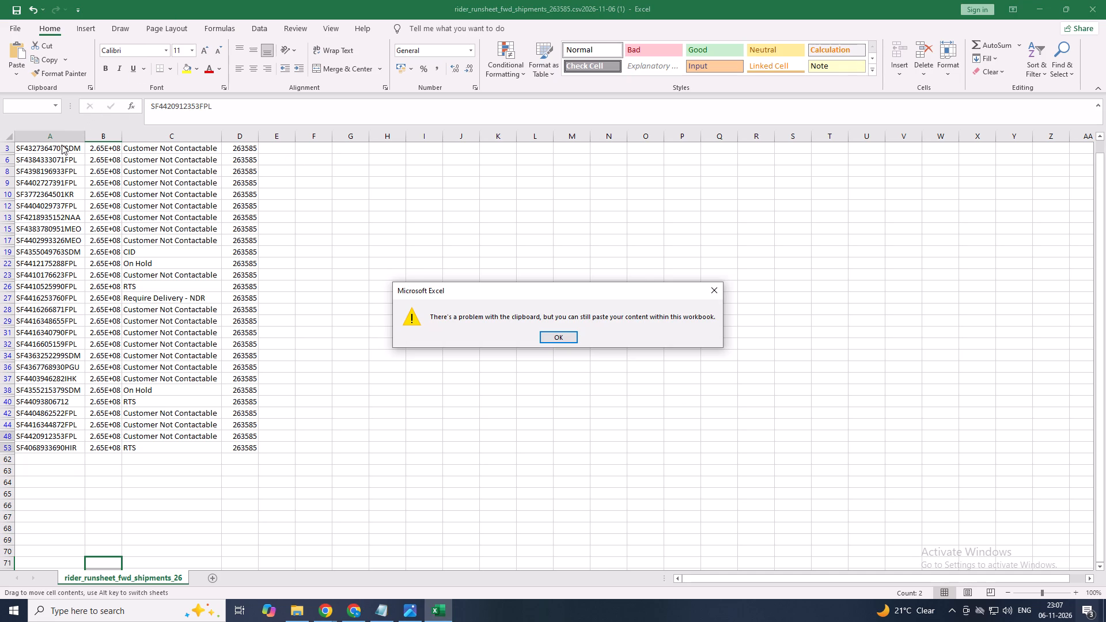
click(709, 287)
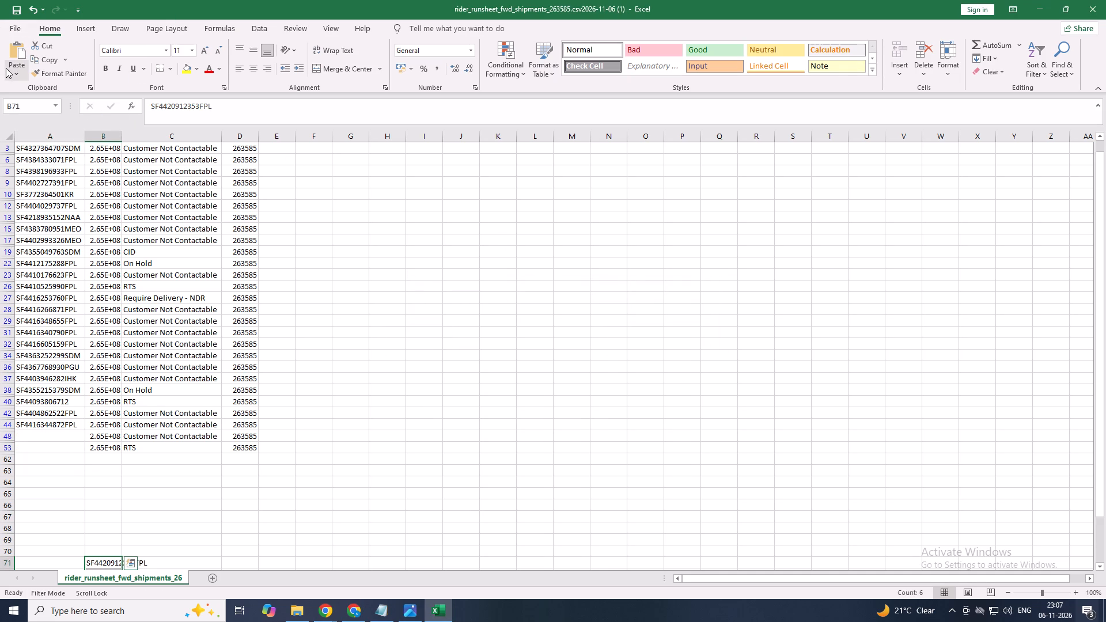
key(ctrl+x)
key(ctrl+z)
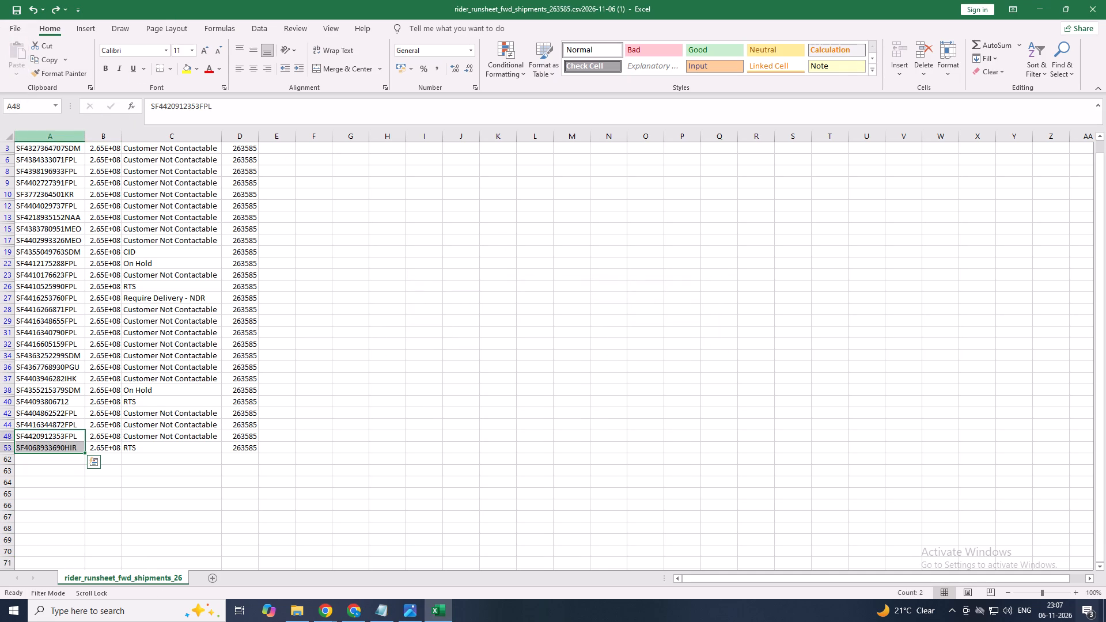
Copy the filtered AWB numbers from row 3 to row 53, undoing the accidental fill over them.
click(83, 144)
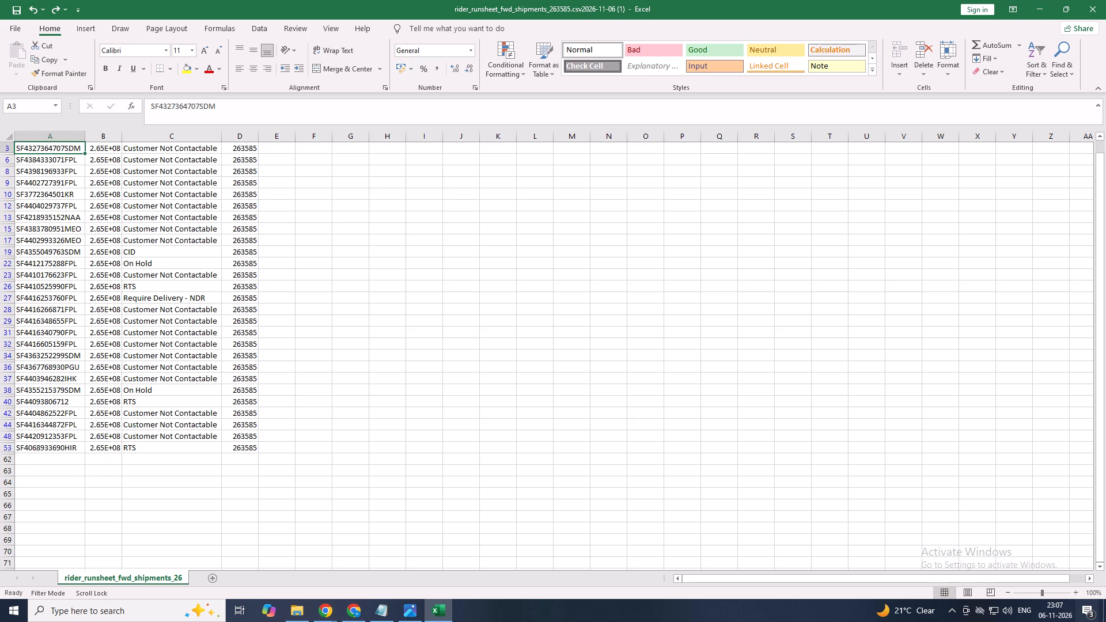
drag(84, 154, 77, 339)
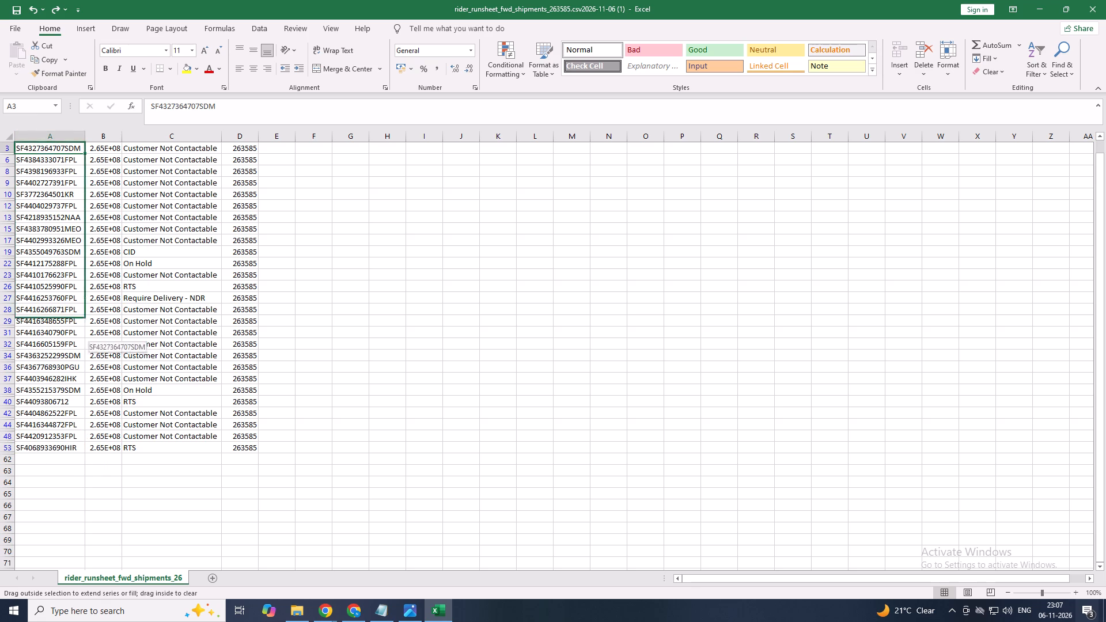
drag(77, 339, 79, 449)
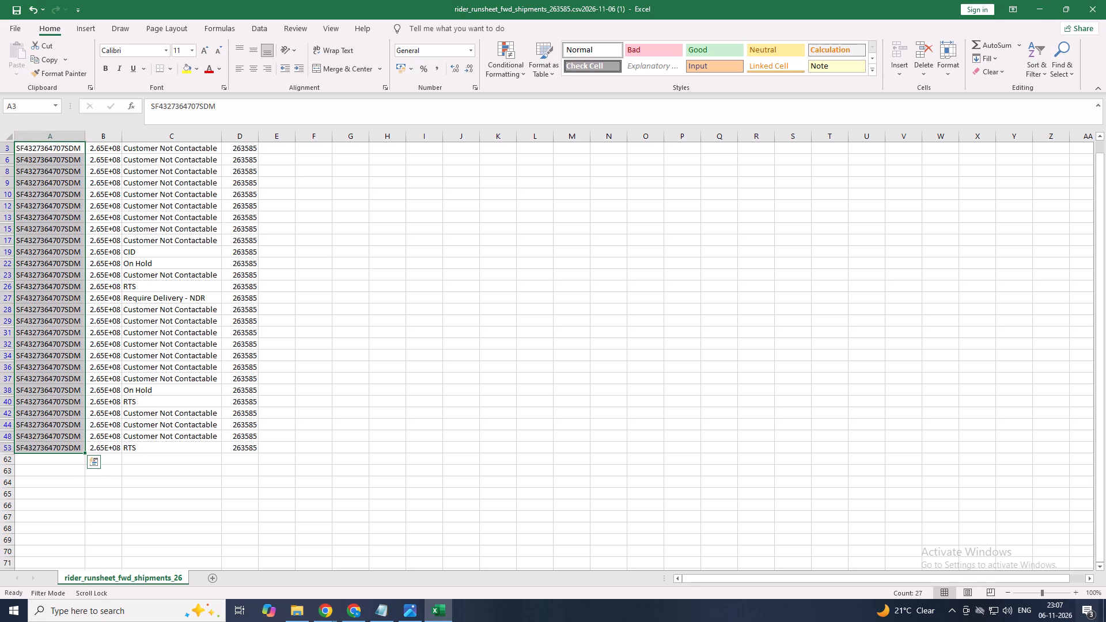
key(ctrl+z)
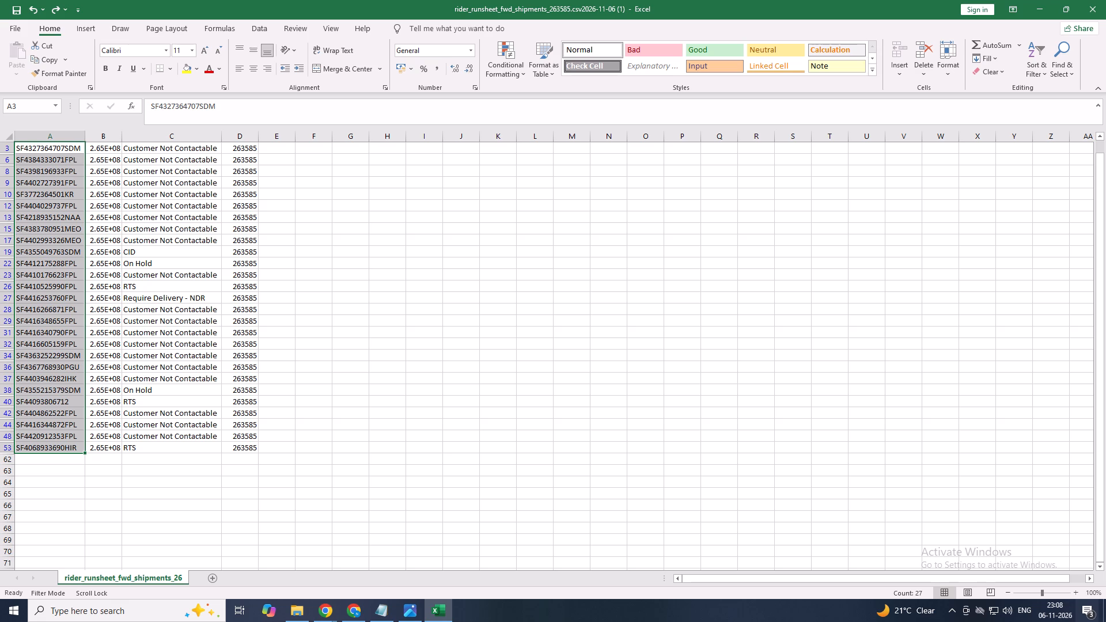
key(ctrl+c)
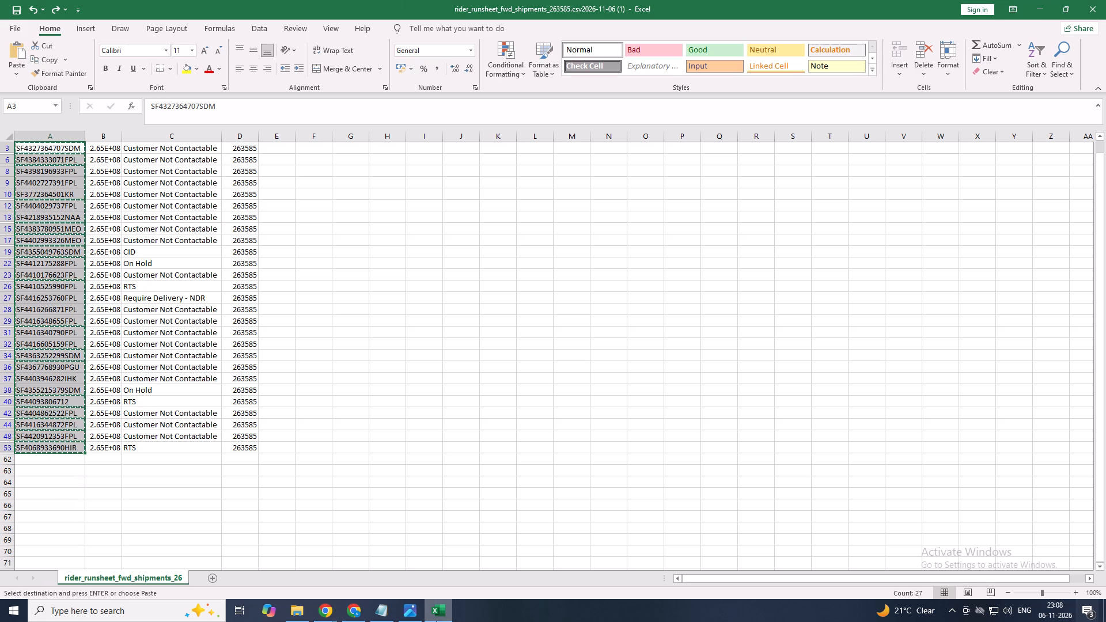
Switch to Chrome and search Google for "barcode generator" in a new tab.
click(348, 604)
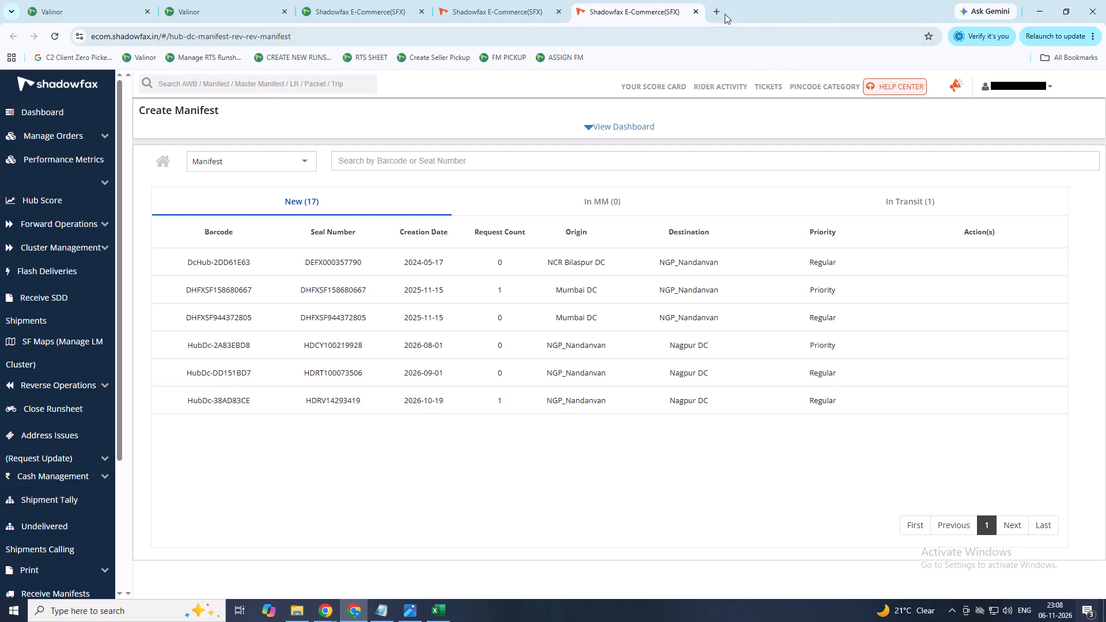
click(720, 12)
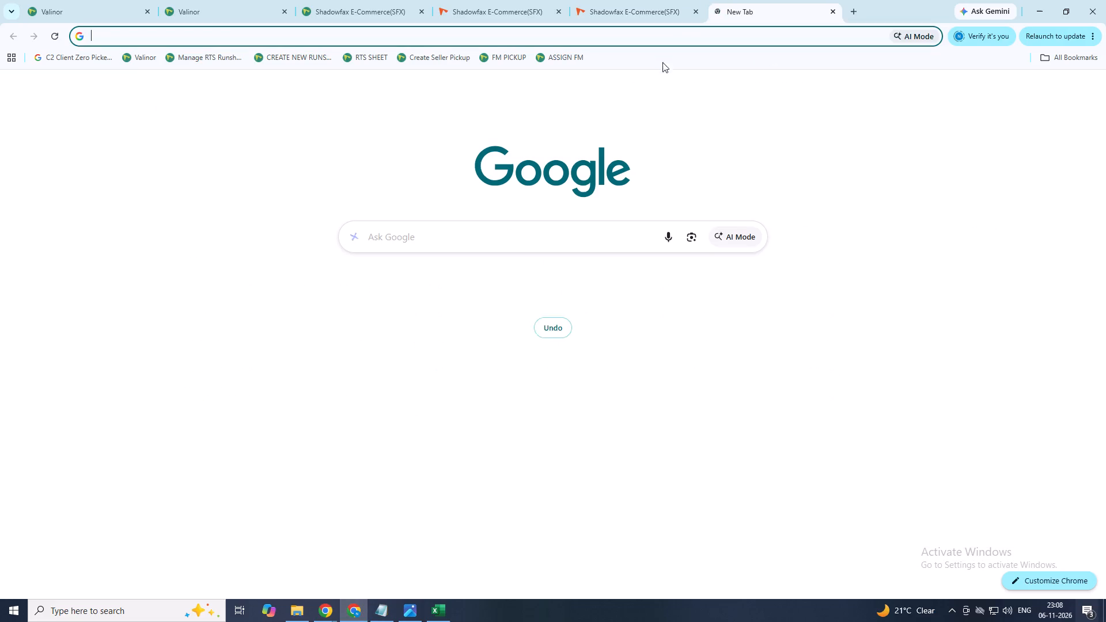
click(505, 230)
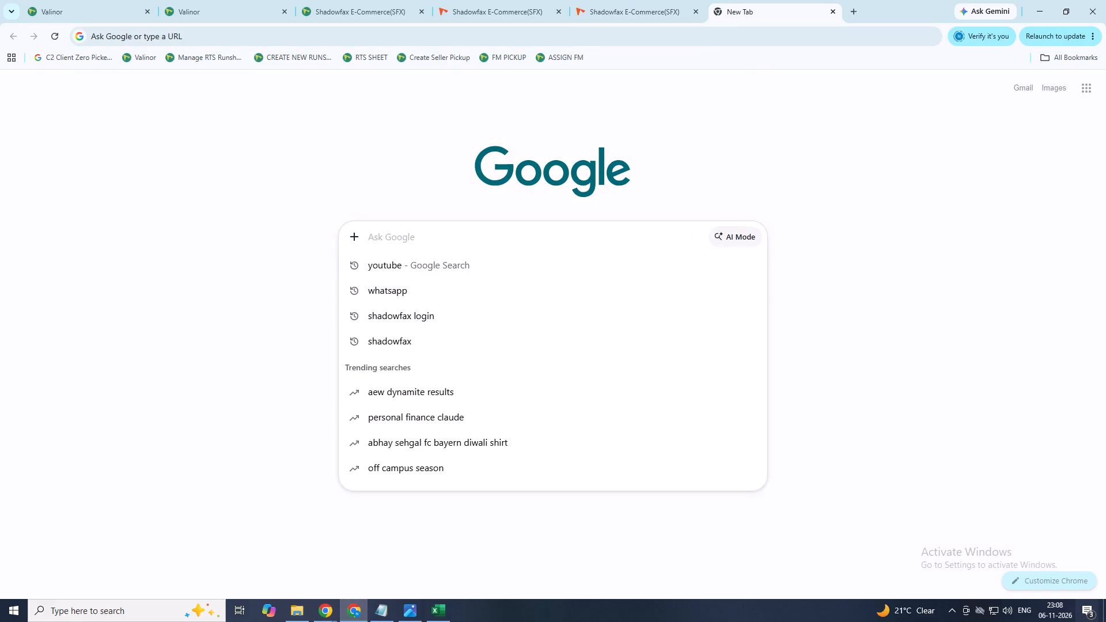
text(bara)
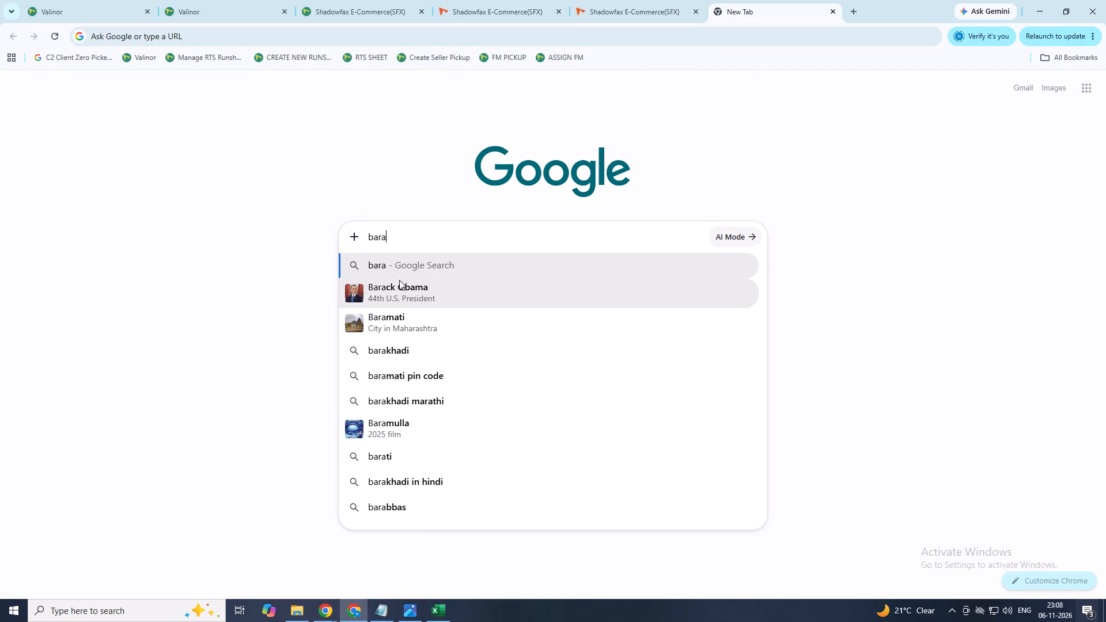
key(BackSpace)
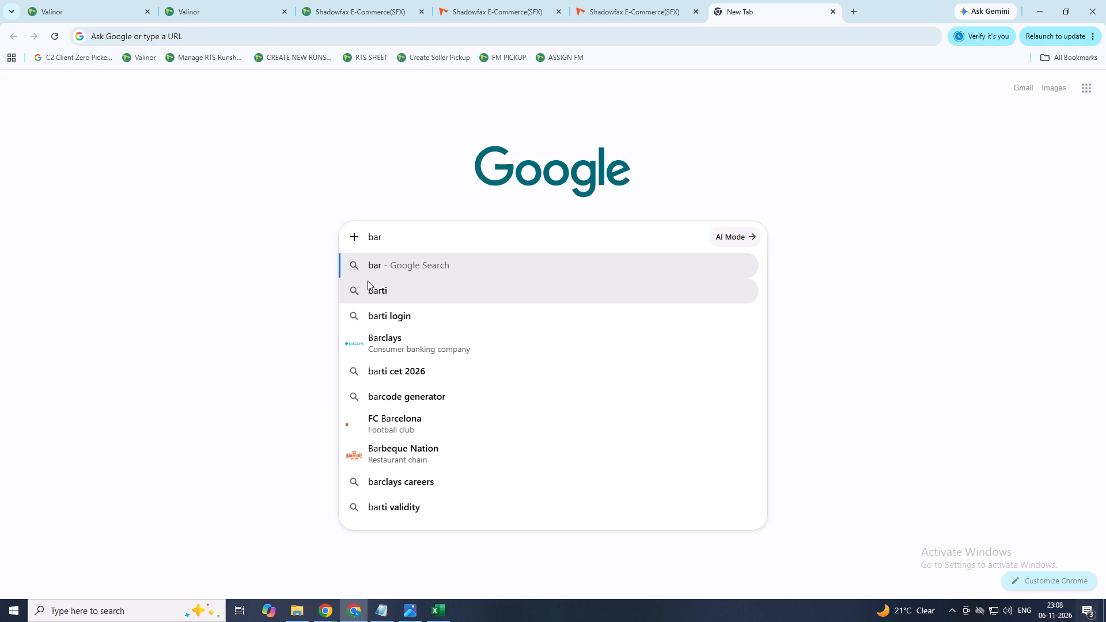
text(co)
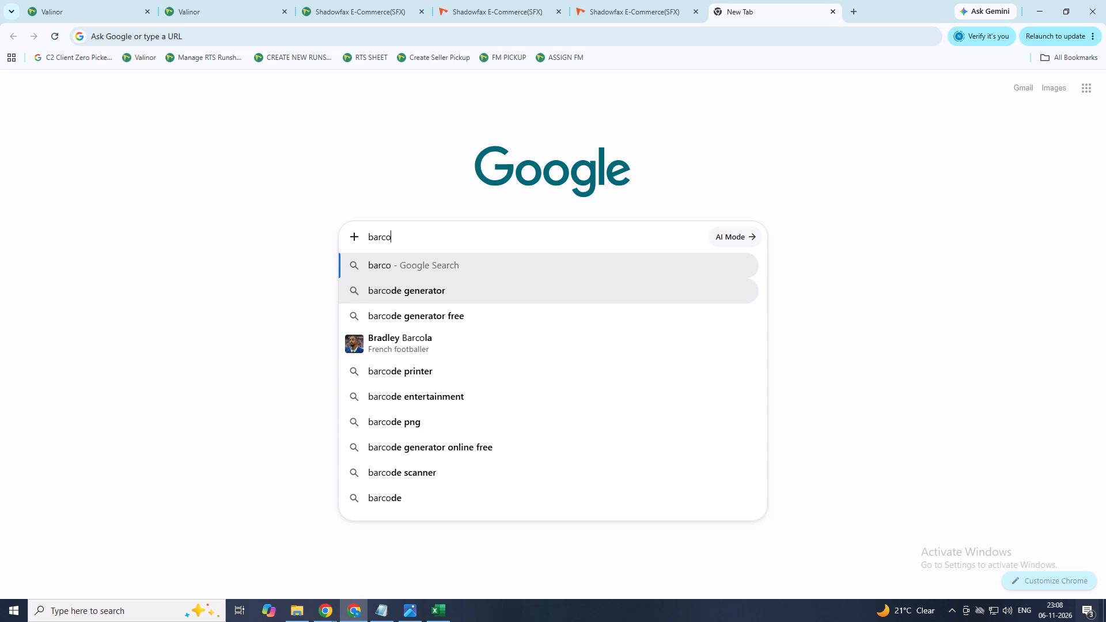
click(394, 291)
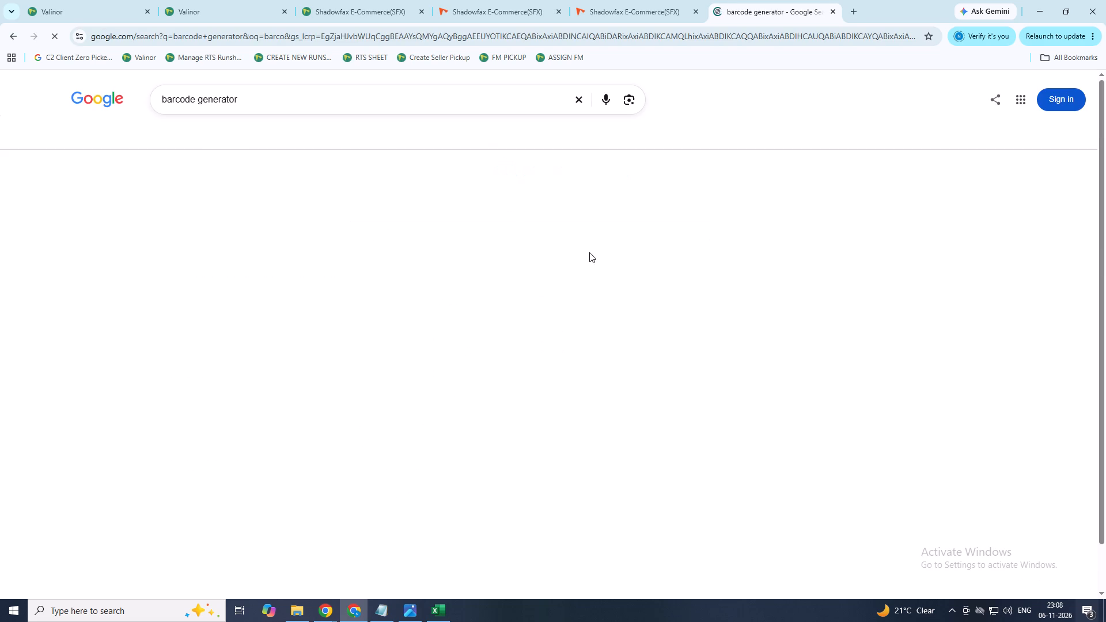
Open MobileDemand's Free Barcode Generator from the search results and look over its barcode image form.
scroll(295, 290, down, 2)
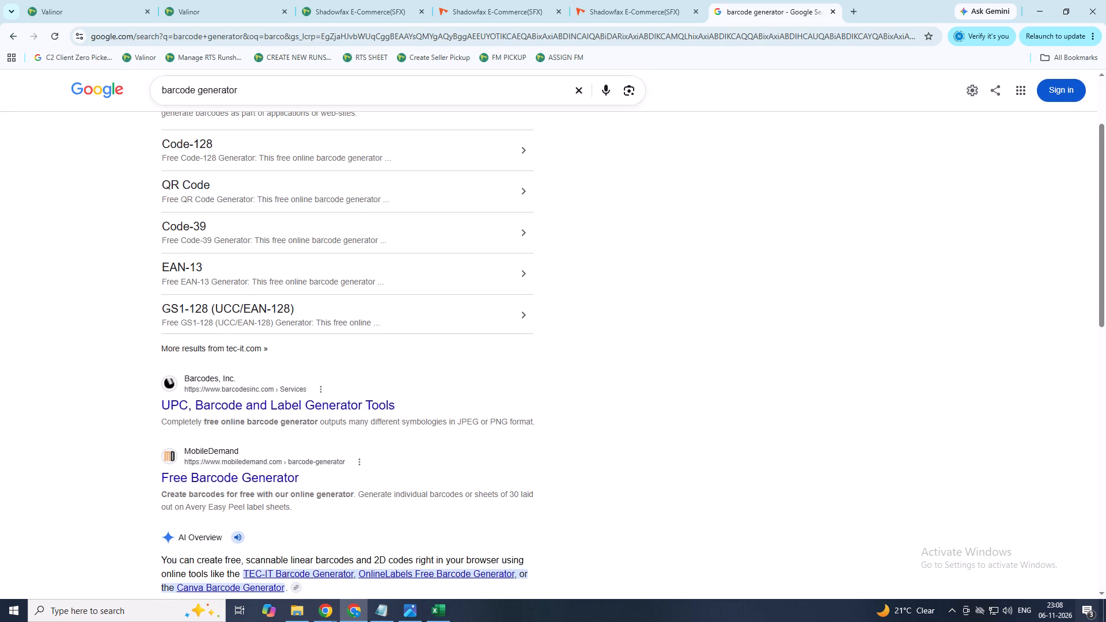
click(222, 483)
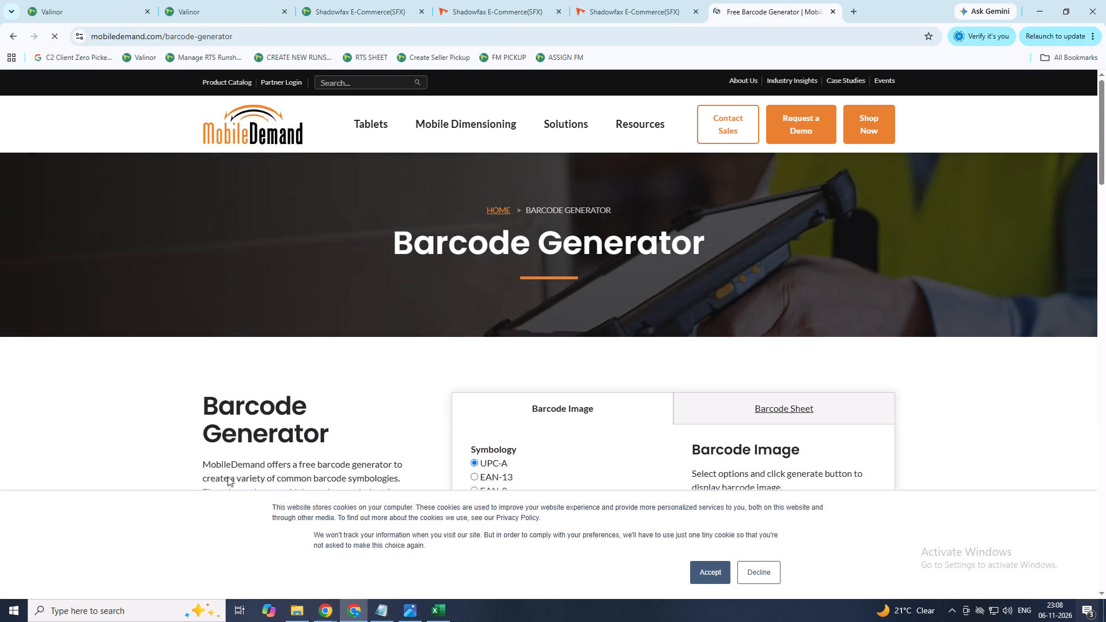
scroll(401, 362, down, 4)
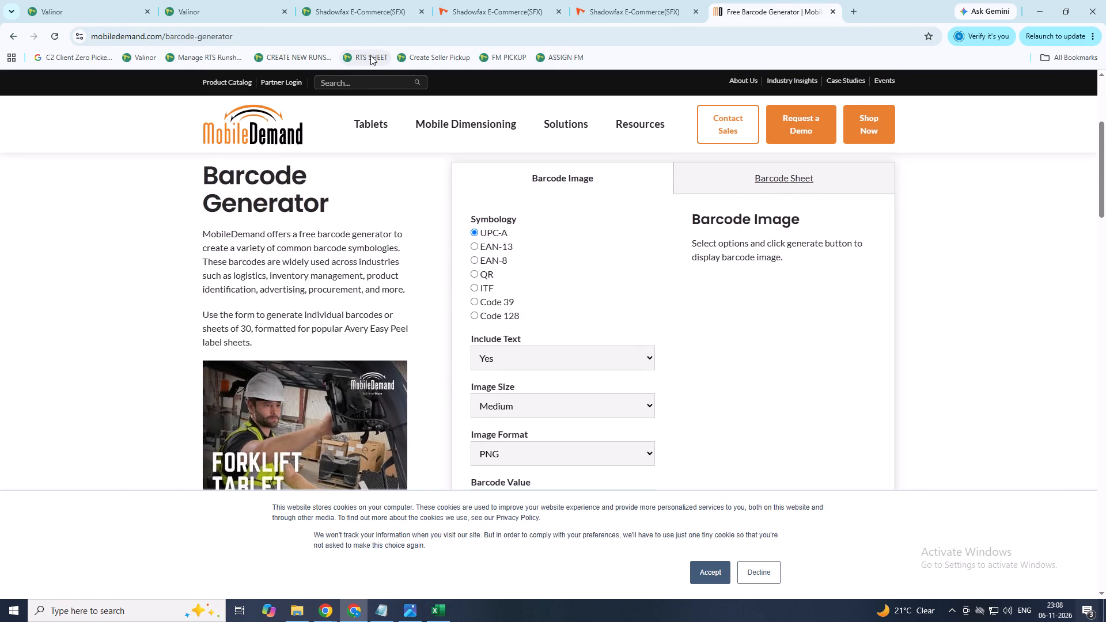
scroll(376, 62, down, 1)
scroll(441, 86, down, 2)
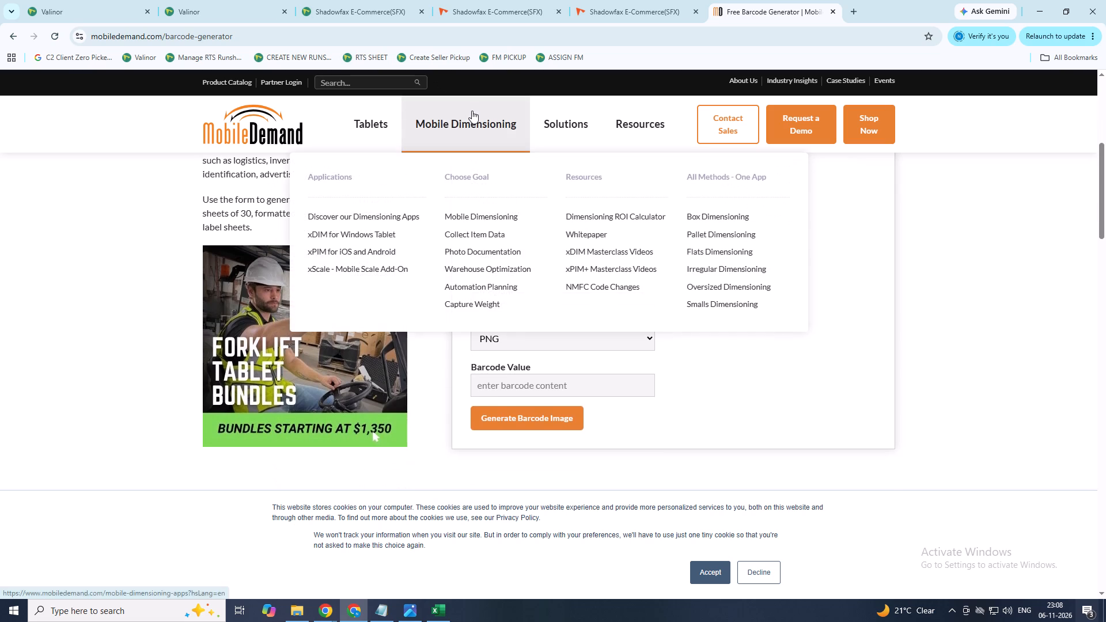
scroll(471, 111, up, 1)
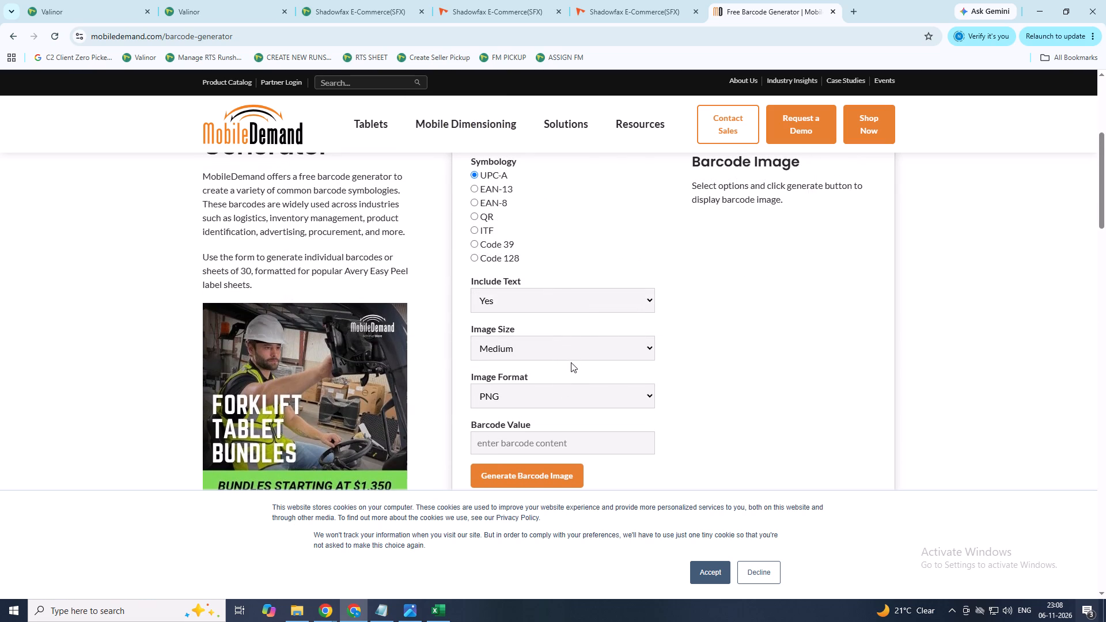
Generate a barcode sheet in Code 128 symbology with text included, using the copied AWB numbers as the barcode values.
scroll(574, 375, down, 2)
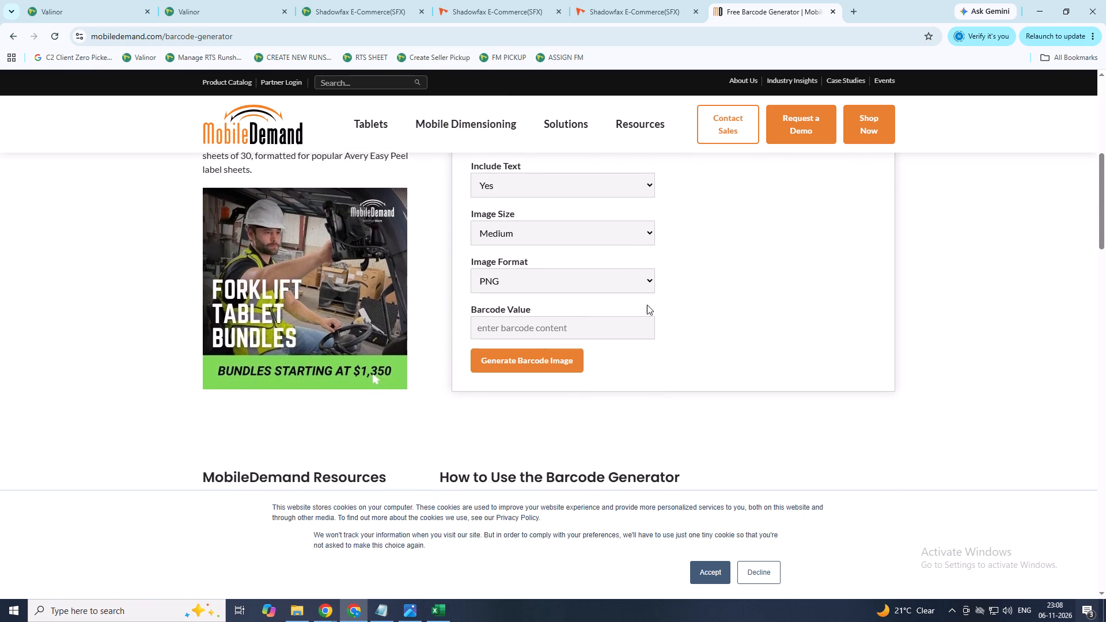
scroll(656, 302, up, 7)
click(779, 420)
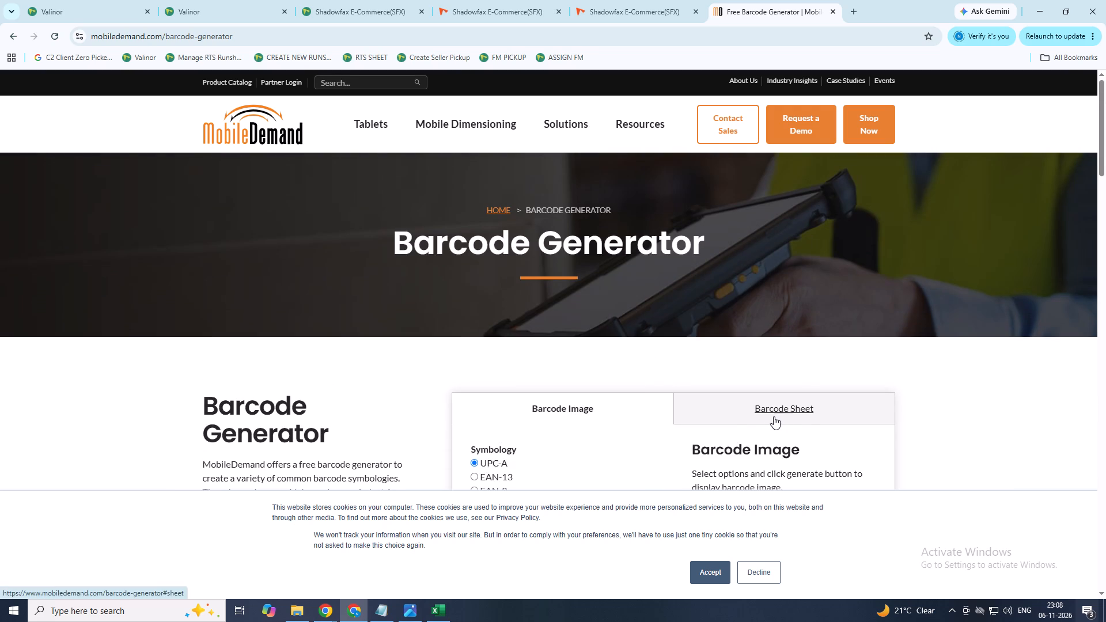
click(741, 411)
scroll(742, 410, down, 4)
scroll(676, 379, down, 2)
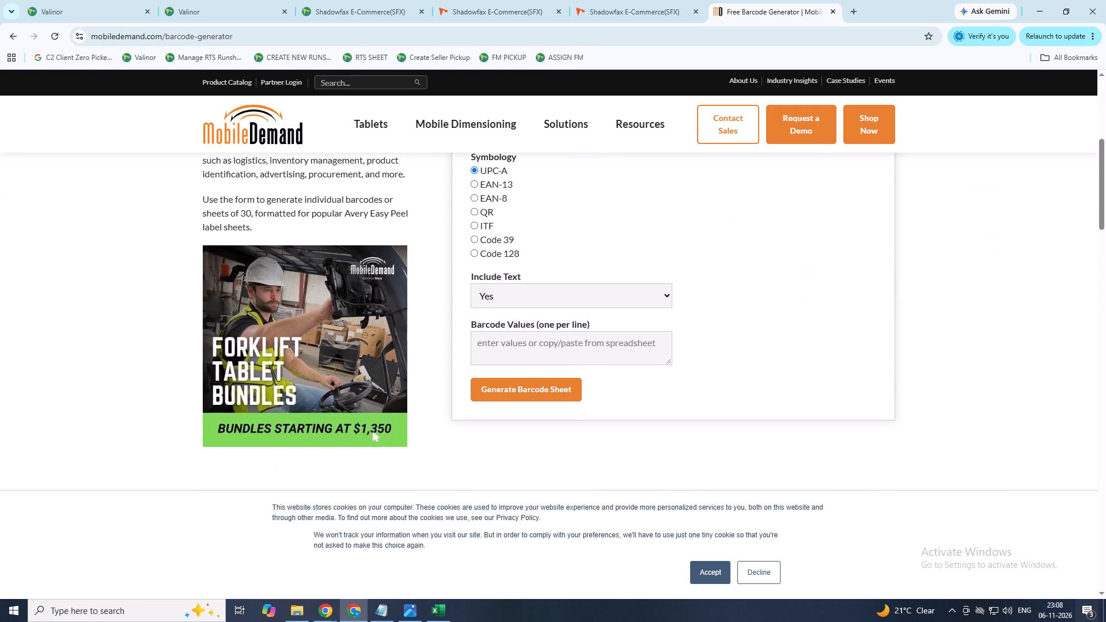
click(475, 256)
click(505, 343)
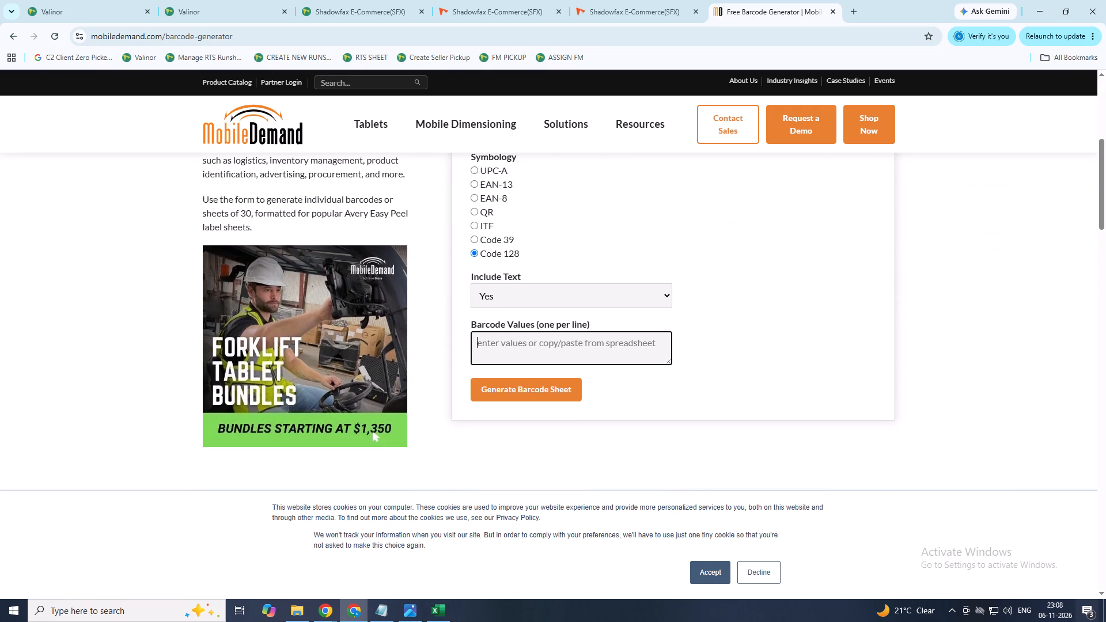
key(ctrl+v)
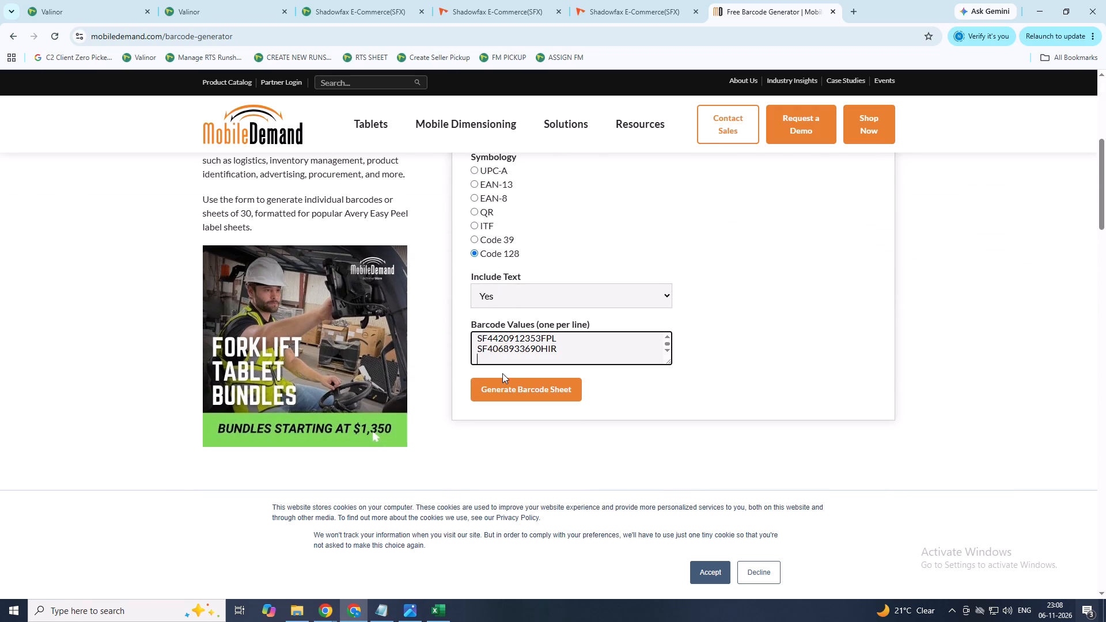
click(506, 393)
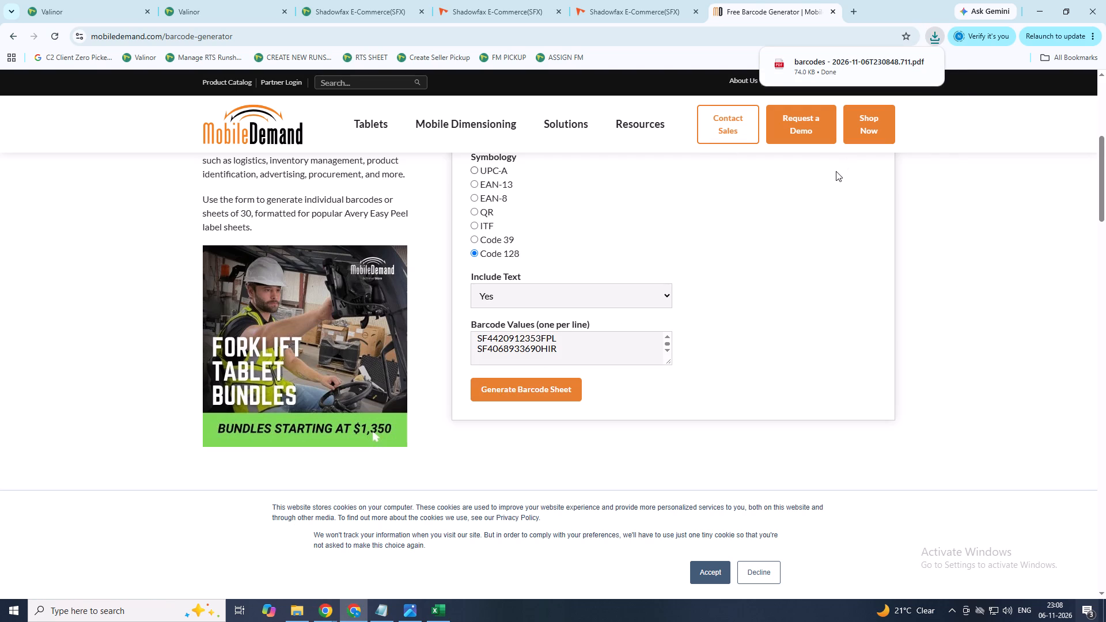
Open the downloaded barcode sheet PDF and examine the AWB barcodes from the top of the page, enlarged to 175%.
scroll(833, 174, up, 2)
click(832, 62)
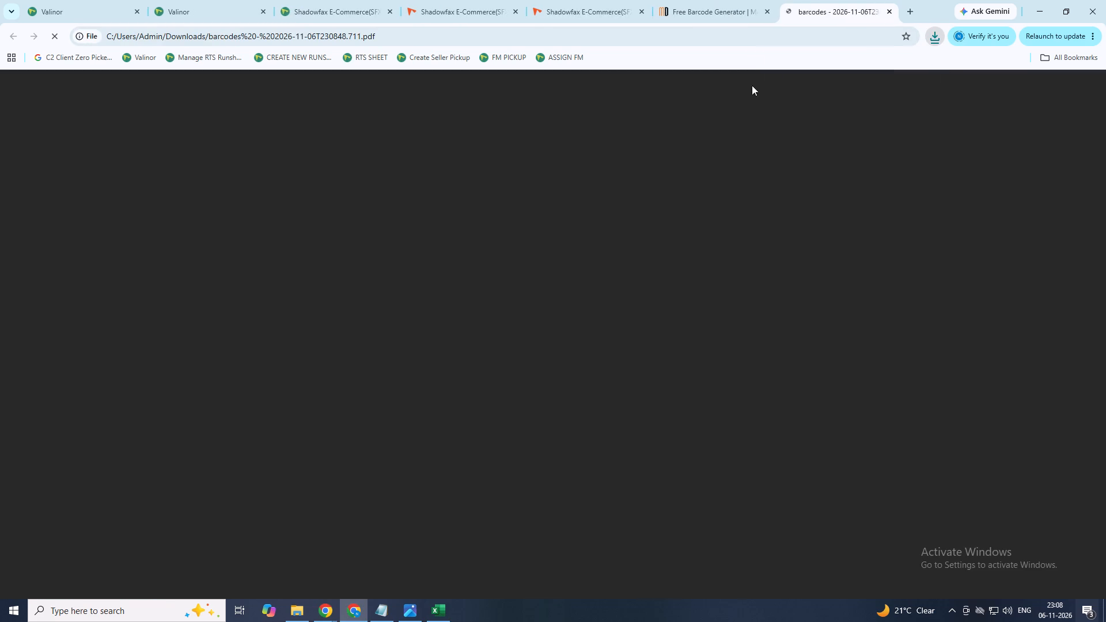
scroll(501, 213, up, 1)
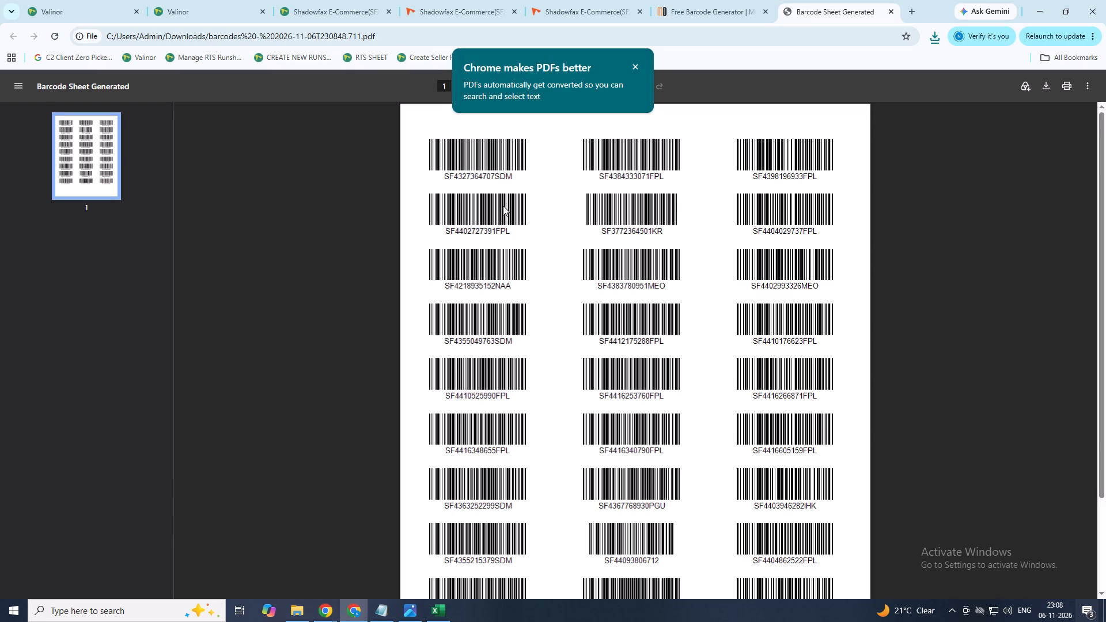
scroll(503, 206, up, 2)
ctrl+scroll(511, 196, up, 2)
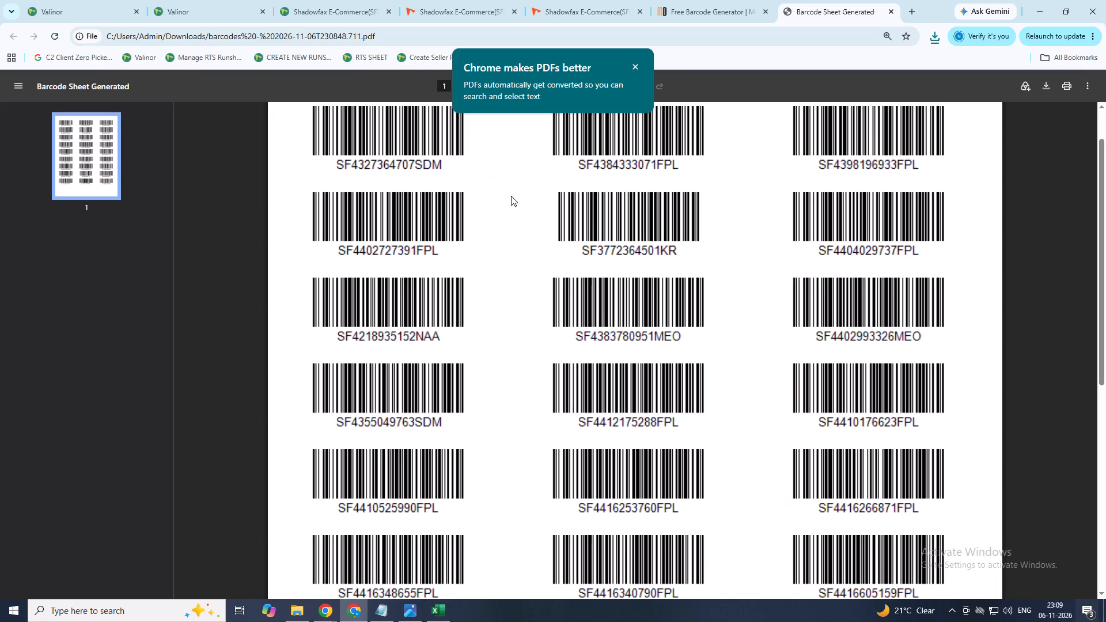
scroll(498, 149, up, 3)
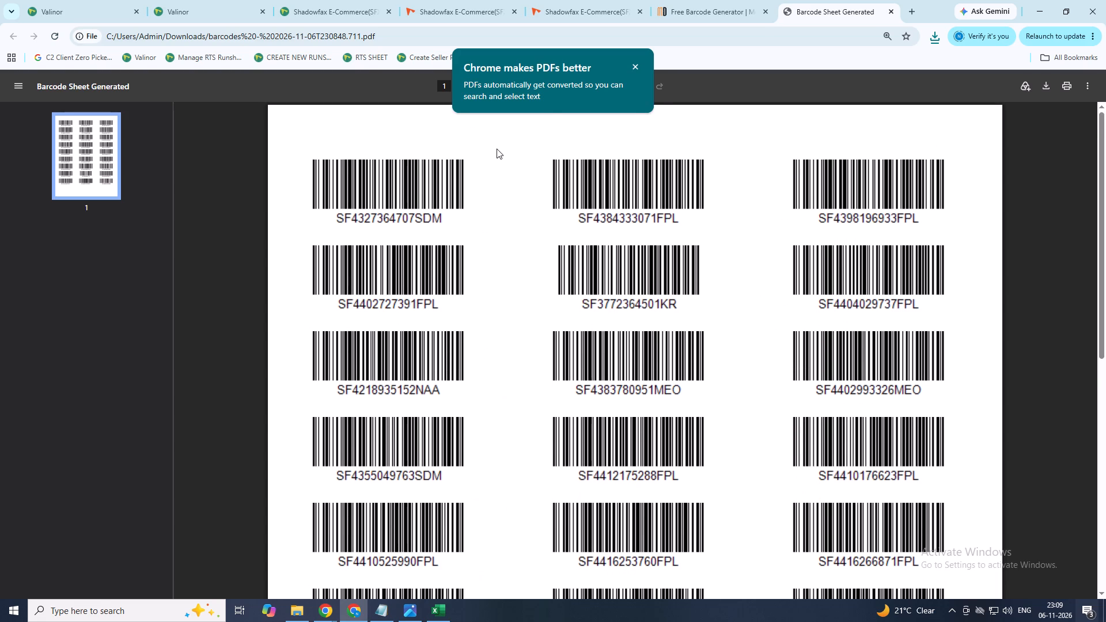
ctrl+scroll(496, 149, up, 2)
ctrl+scroll(495, 149, down, 2)
scroll(494, 151, up, 2)
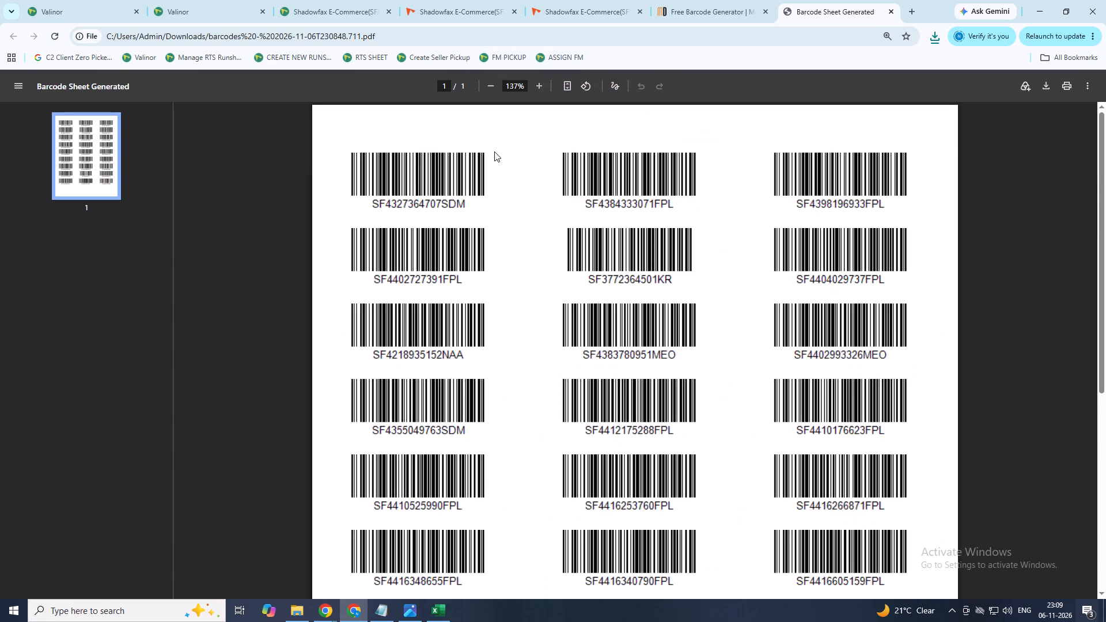
ctrl+scroll(494, 151, up, 2)
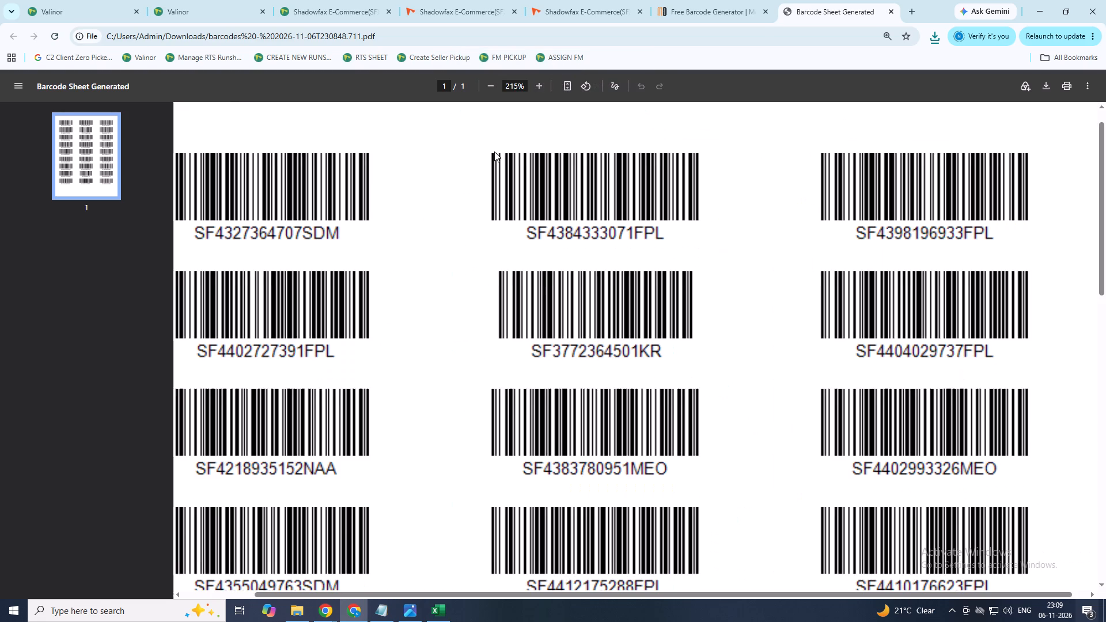
scroll(494, 151, down, 1)
scroll(494, 152, up, 2)
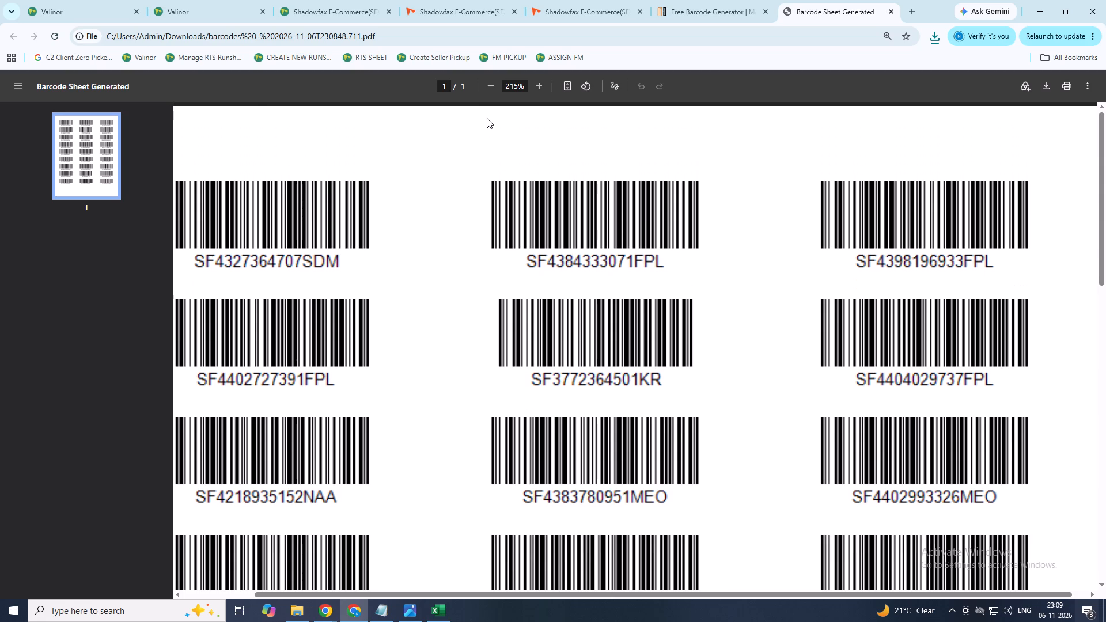
ctrl+scroll(487, 119, down, 1)
scroll(487, 119, up, 1)
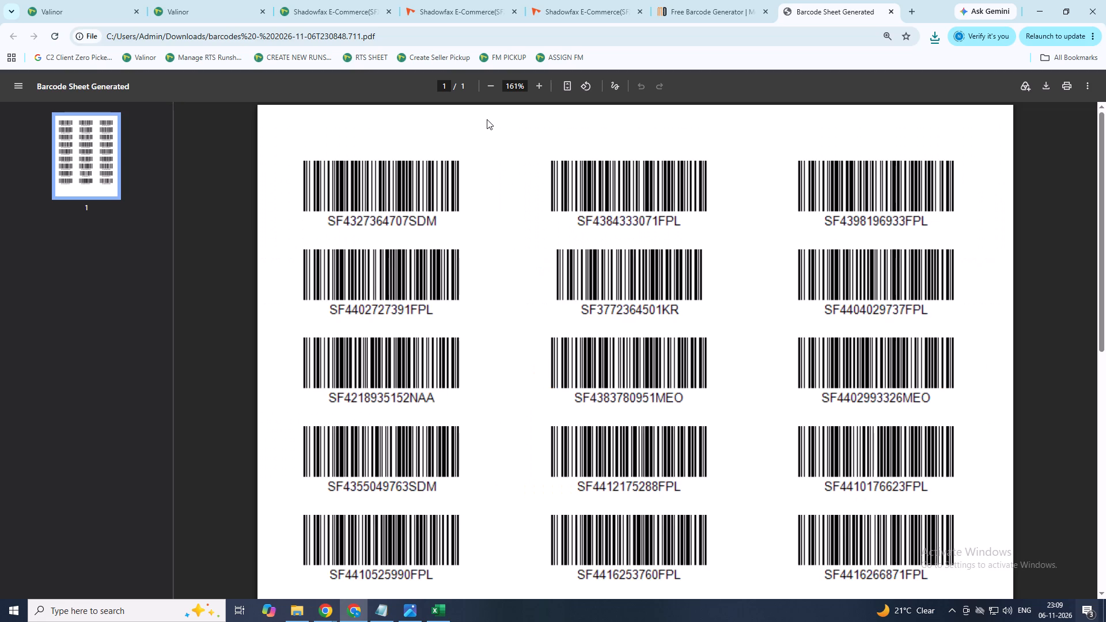
scroll(487, 119, up, 2)
key(ctrl+equal)
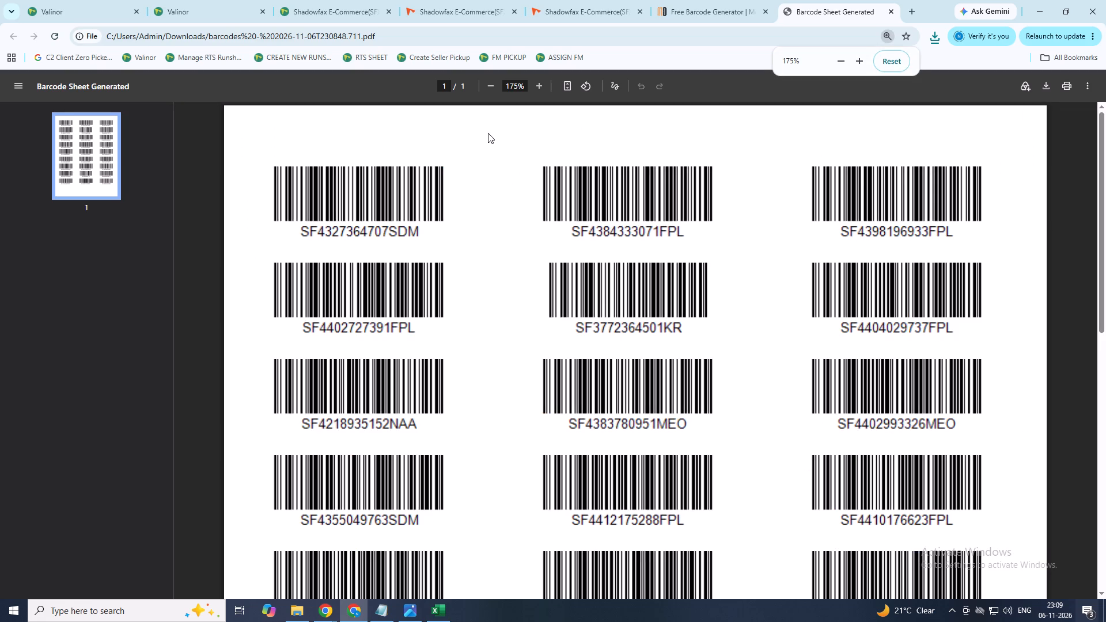
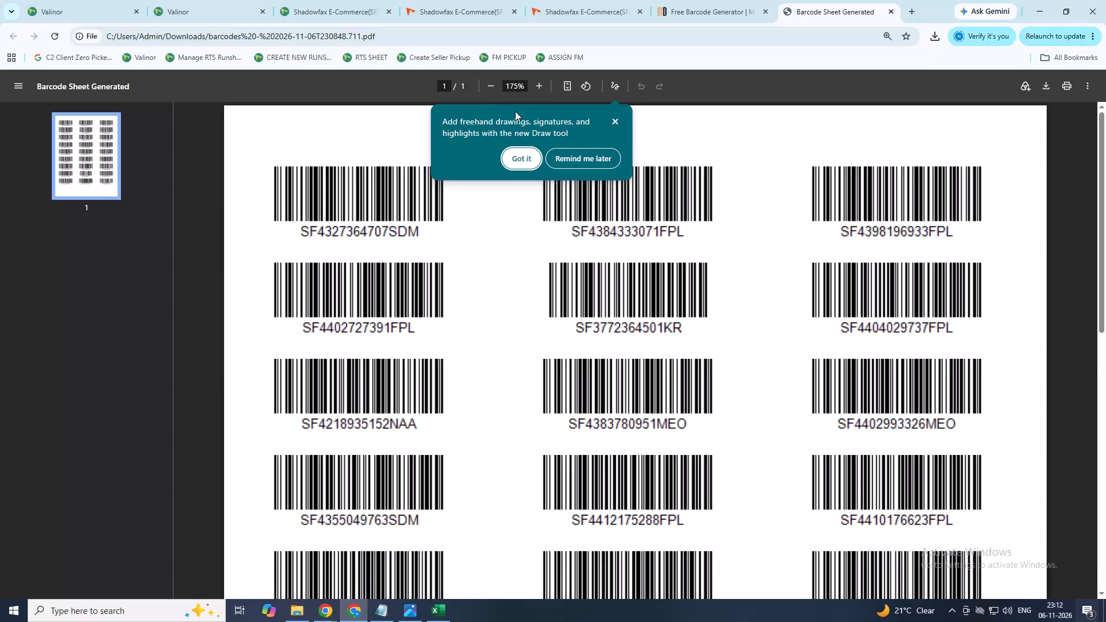
Examine the remaining rows of AWB barcodes in the generated barcode sheet, down to the last row of the page.
scroll(548, 123, down, 3)
scroll(681, 219, down, 6)
scroll(687, 248, up, 4)
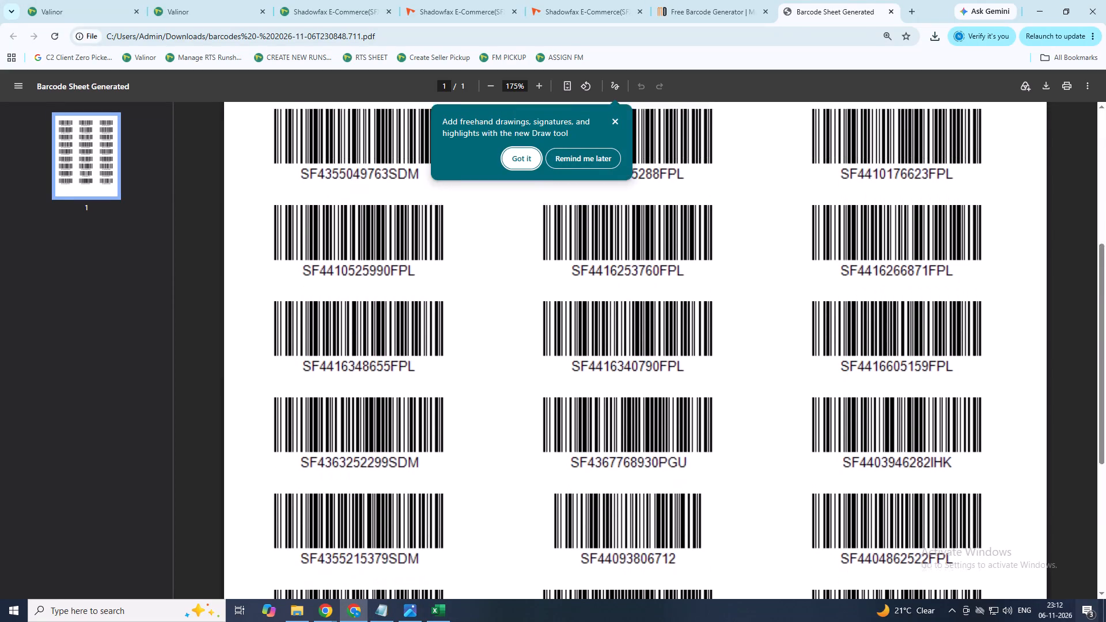
scroll(671, 210, up, 7)
scroll(671, 209, down, 5)
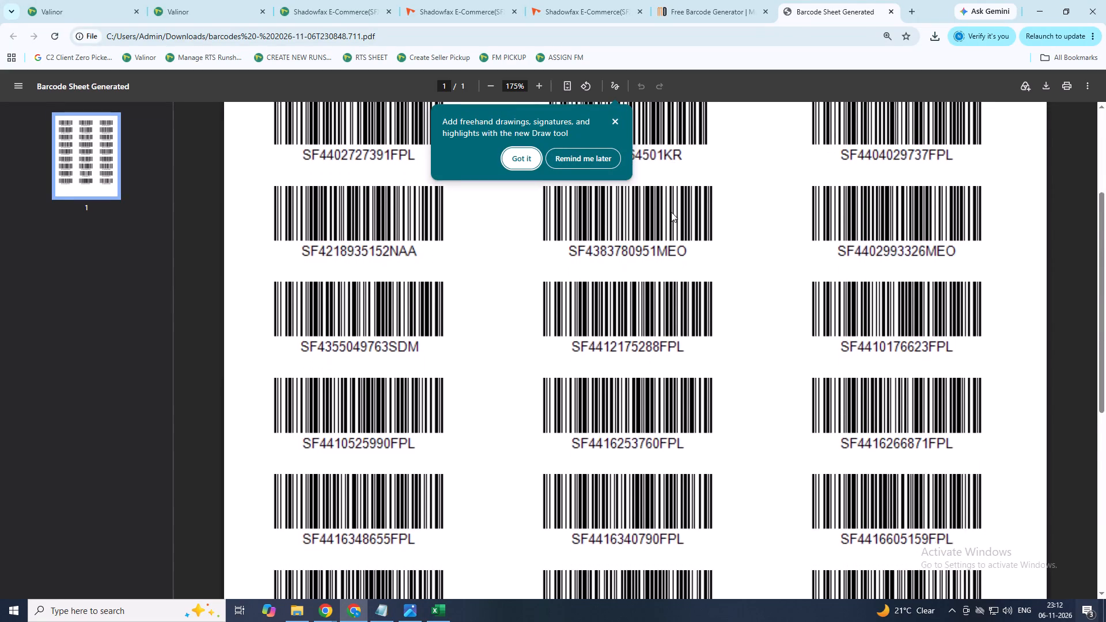
scroll(671, 212, down, 3)
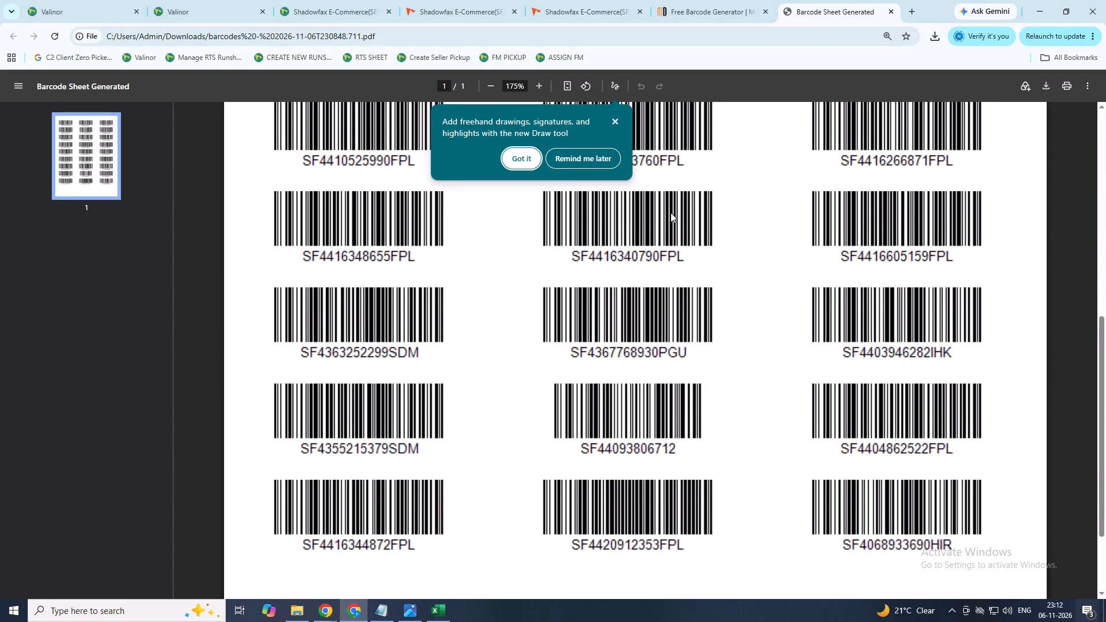
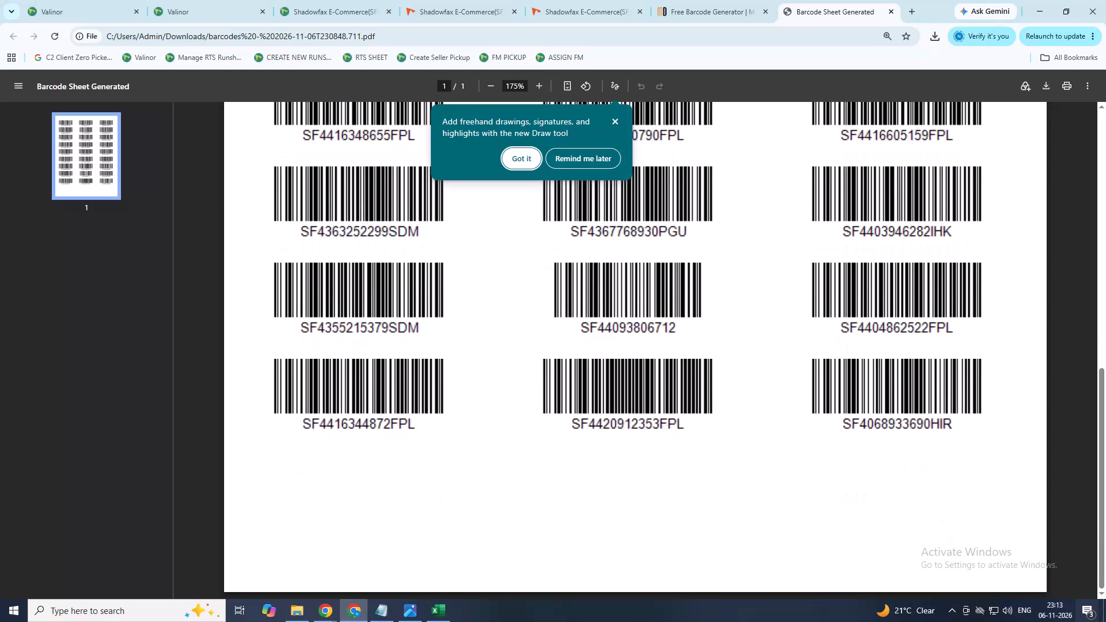
scroll(685, 247, up, 3)
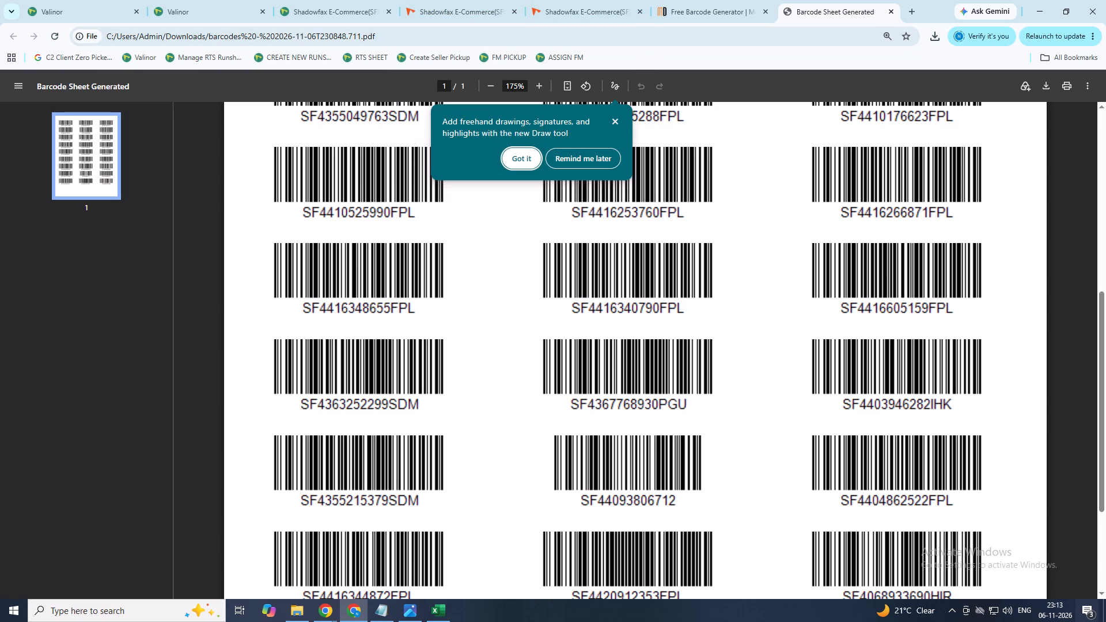
ctrl+scroll(613, 323, down, 3)
scroll(612, 325, up, 2)
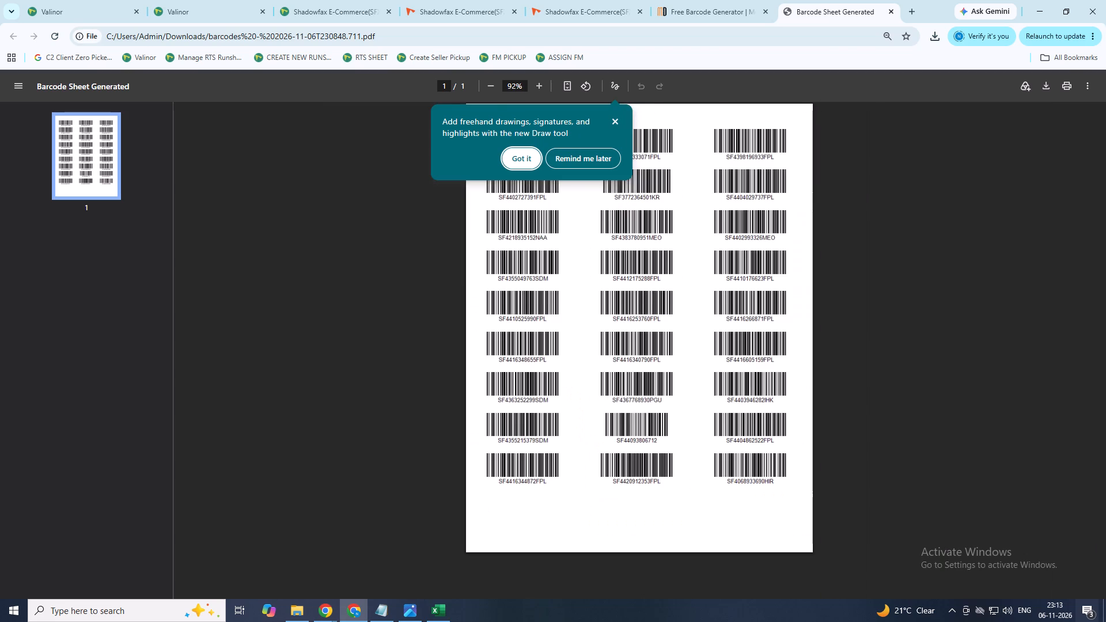
ctrl+scroll(613, 324, up, 2)
ctrl+scroll(613, 324, down, 1)
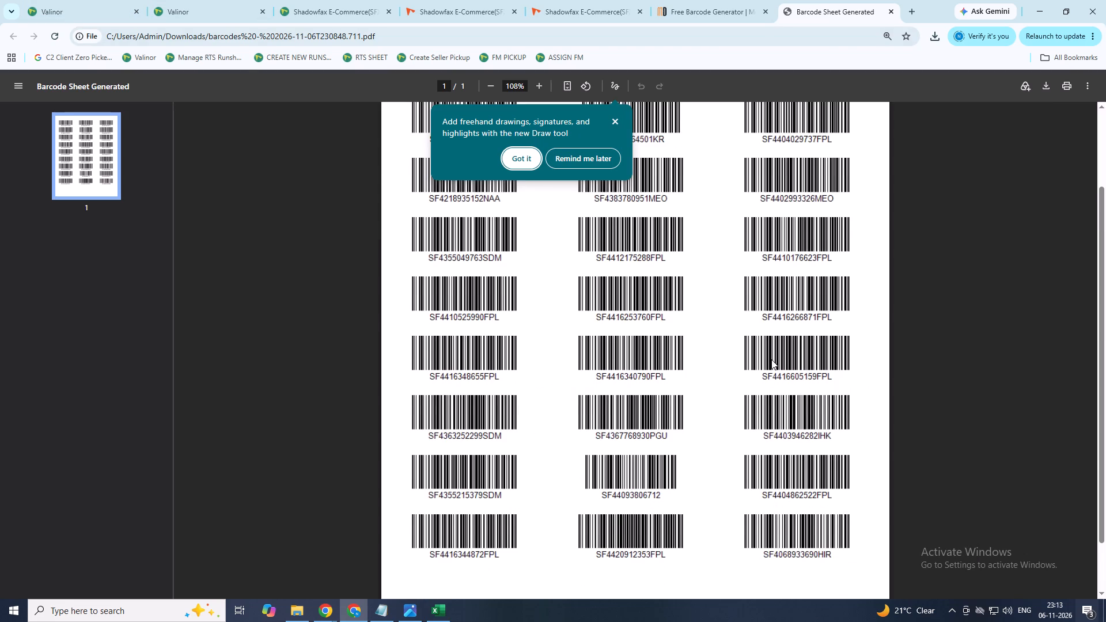
scroll(771, 359, up, 2)
scroll(766, 358, down, 1)
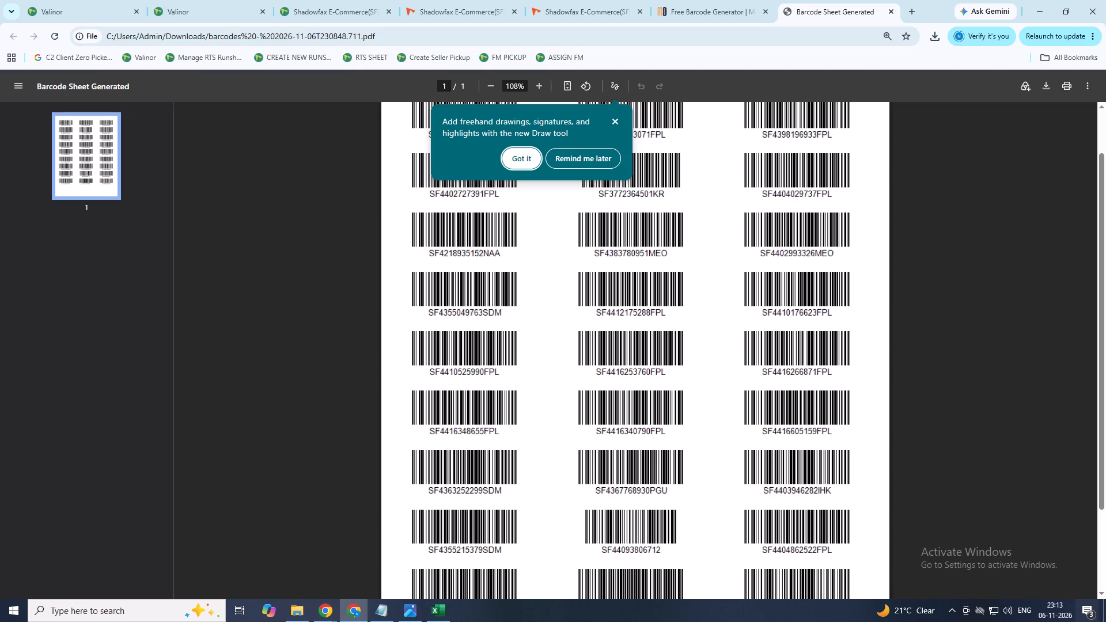
ctrl+scroll(809, 412, up, 2)
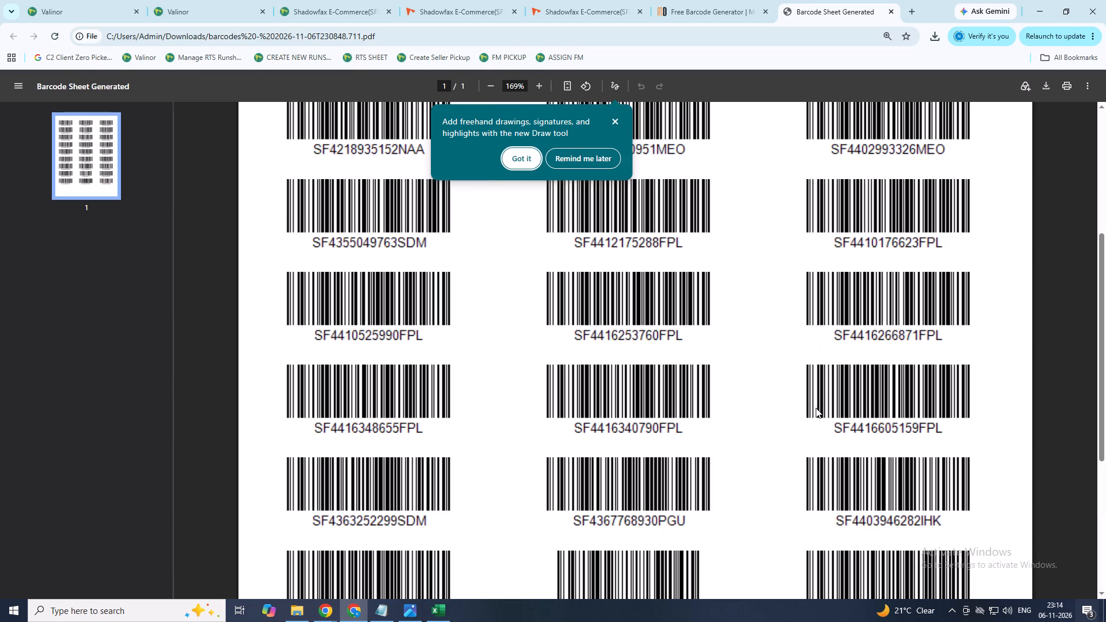
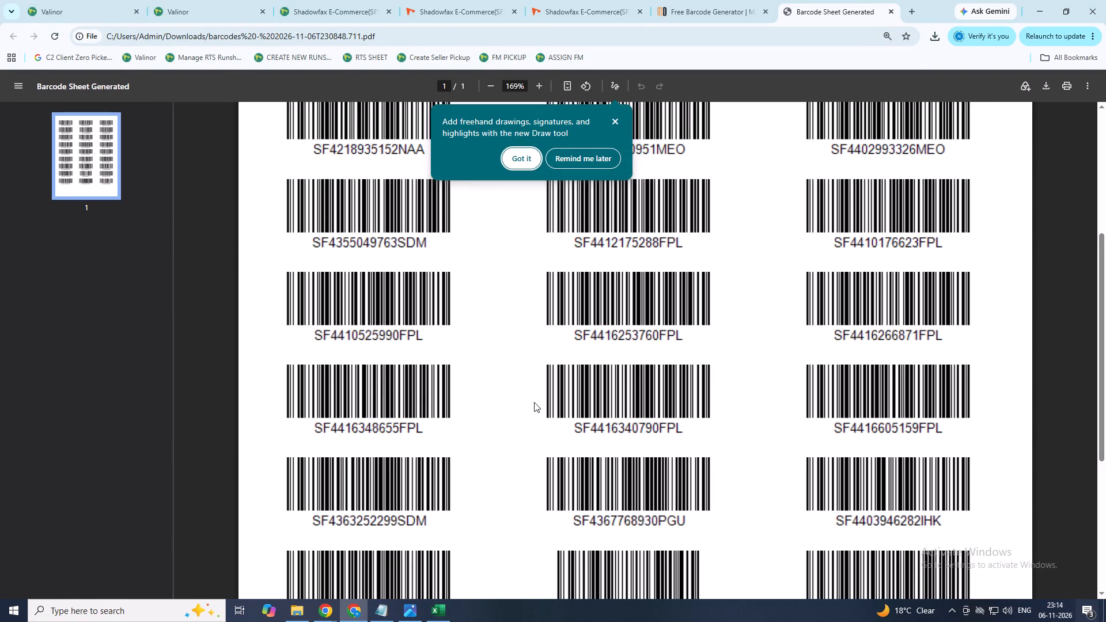
scroll(636, 361, up, 2)
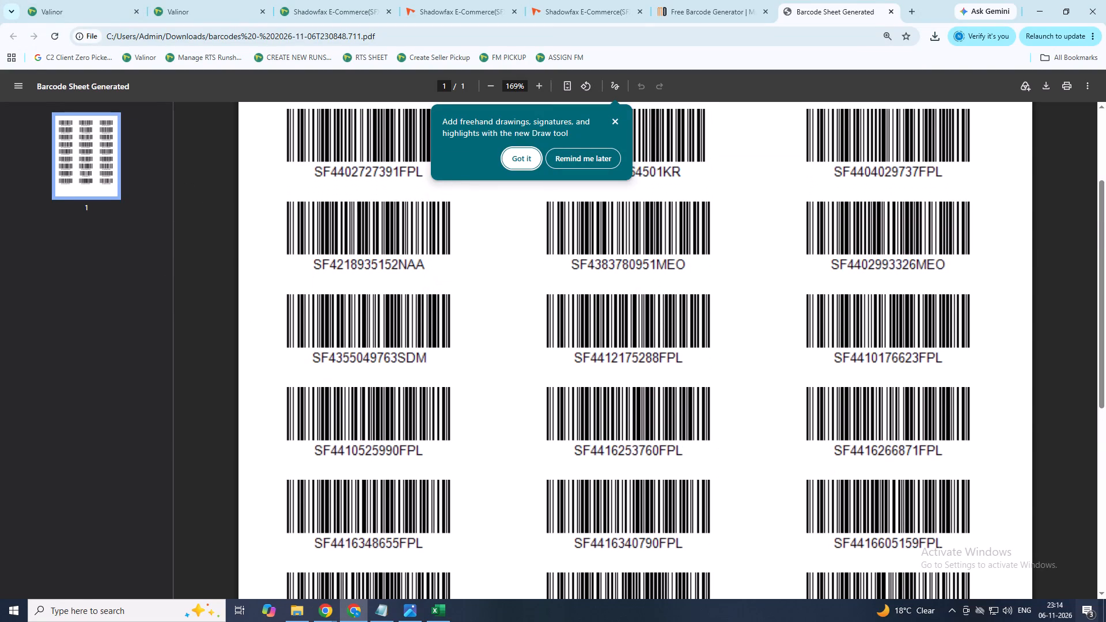
ctrl+scroll(634, 362, up, 1)
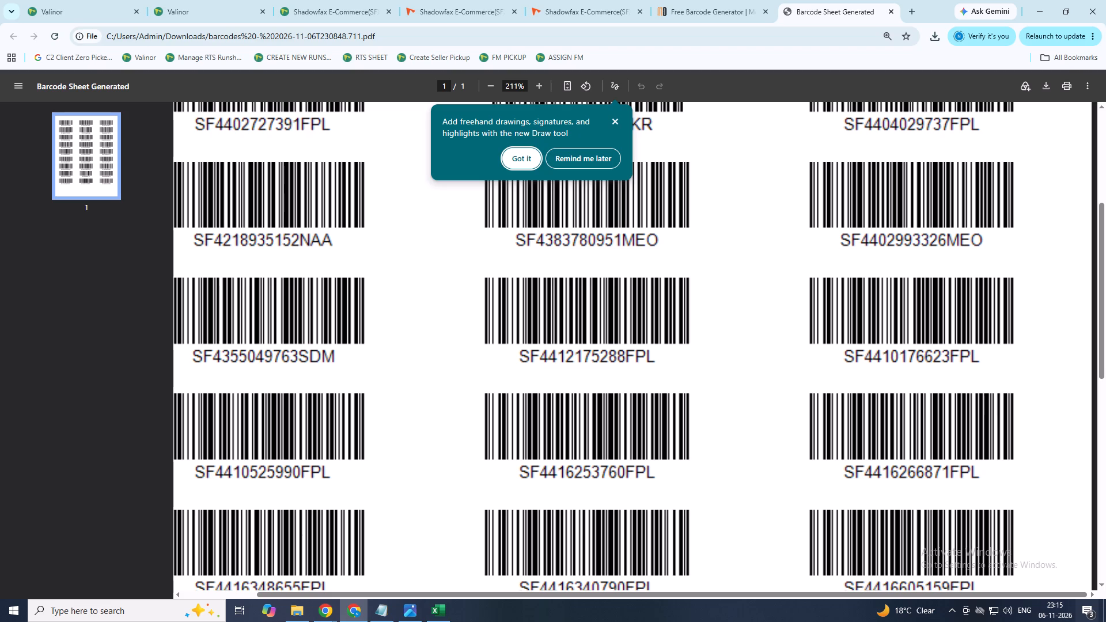
scroll(569, 382, up, 2)
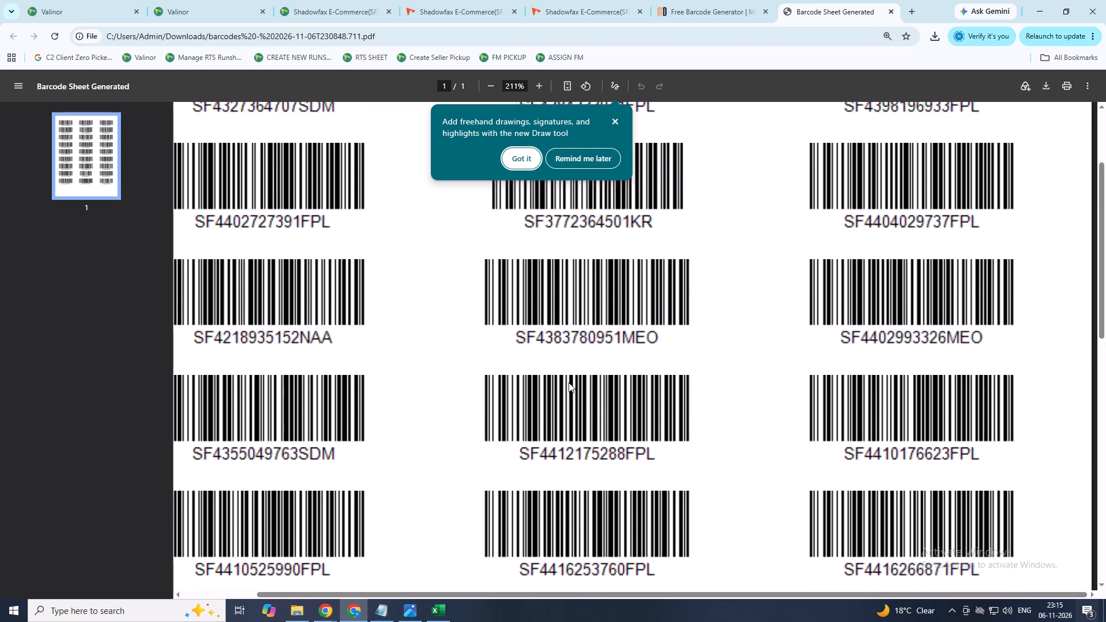
scroll(567, 381, up, 1)
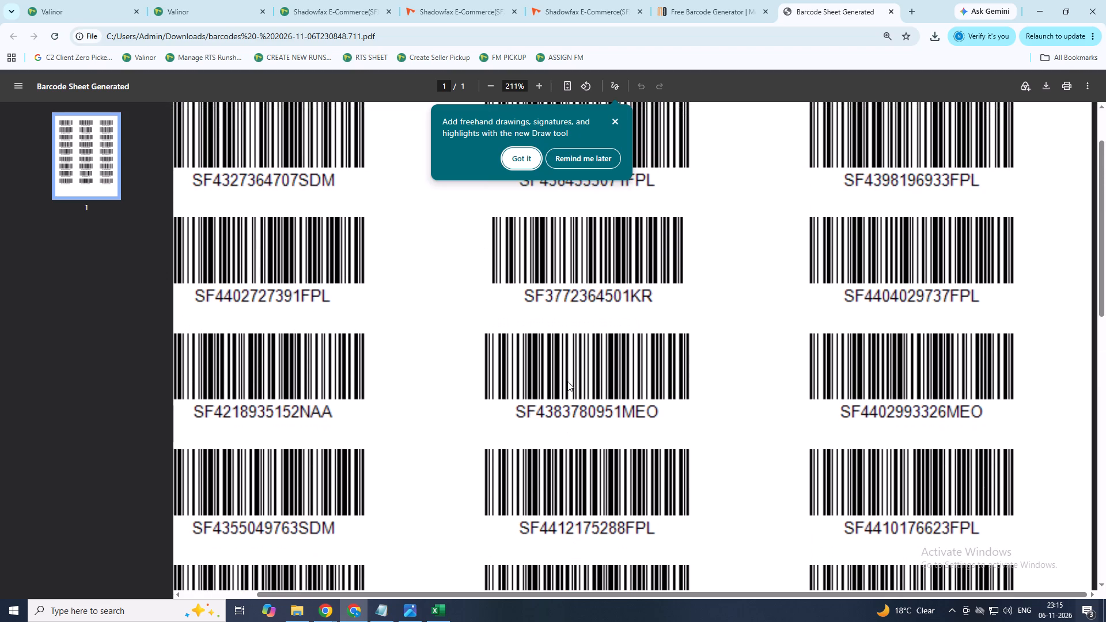
scroll(567, 381, up, 6)
scroll(566, 374, down, 7)
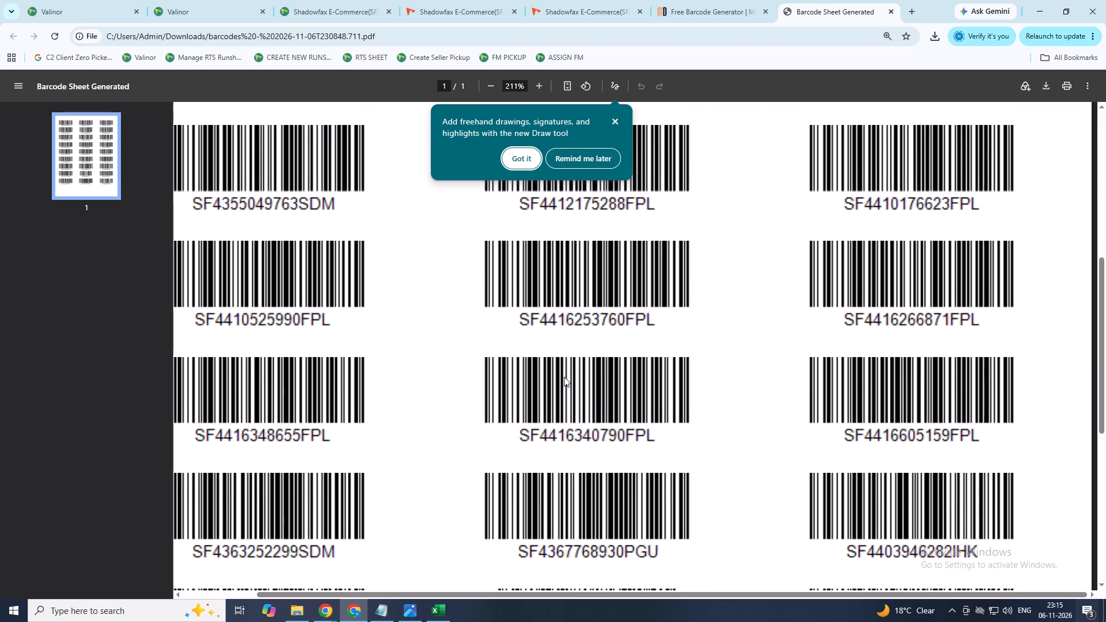
scroll(565, 395, down, 4)
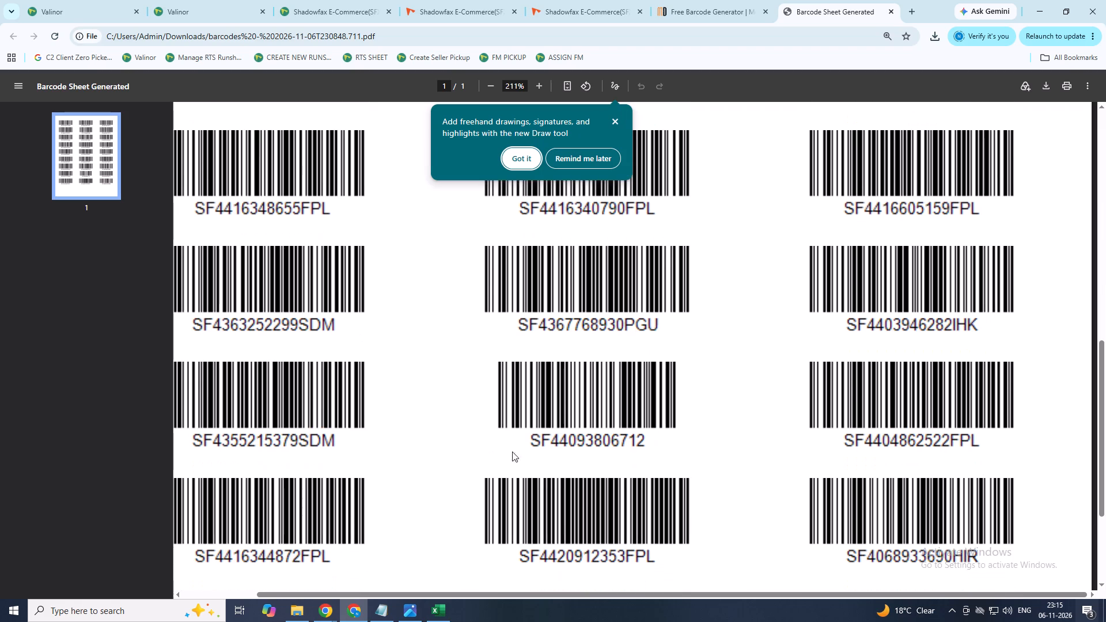
scroll(432, 515, down, 4)
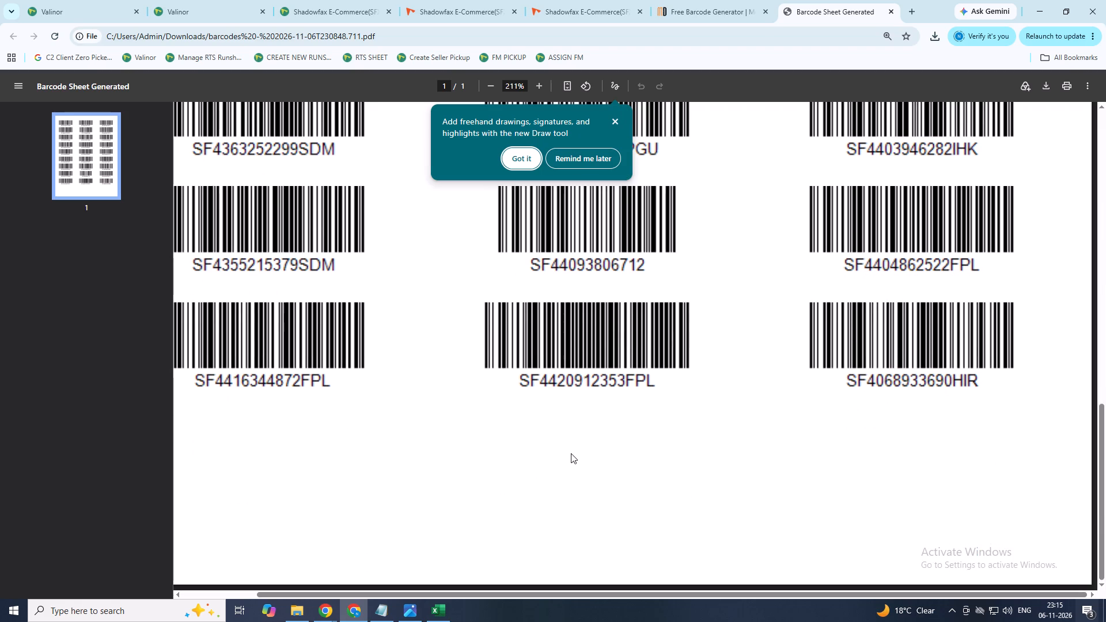
ctrl+scroll(566, 456, down, 1)
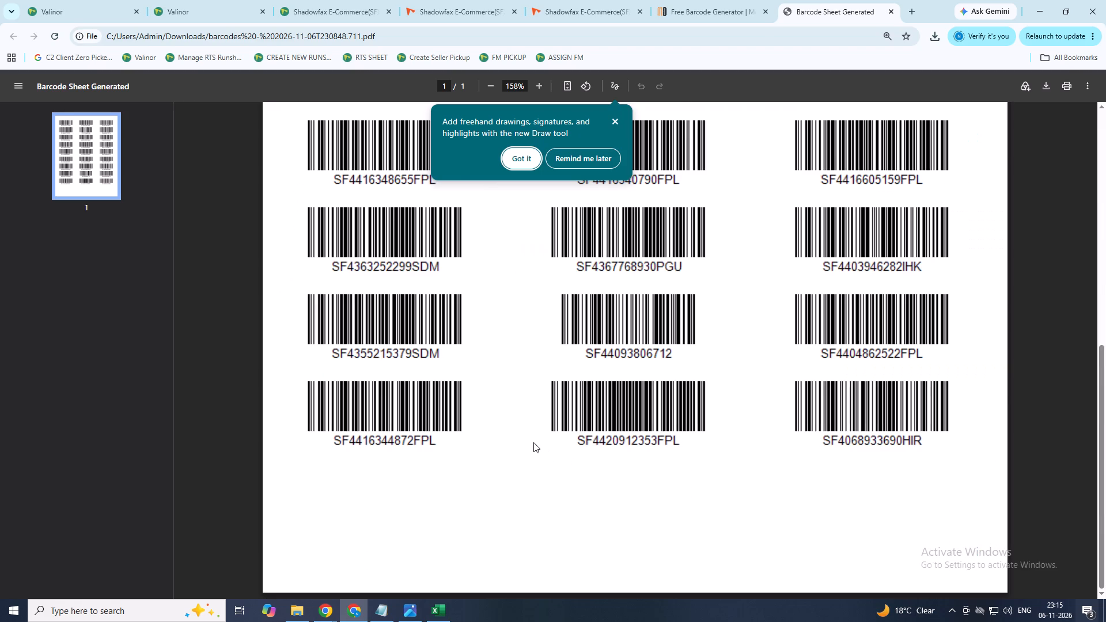
scroll(534, 442, up, 2)
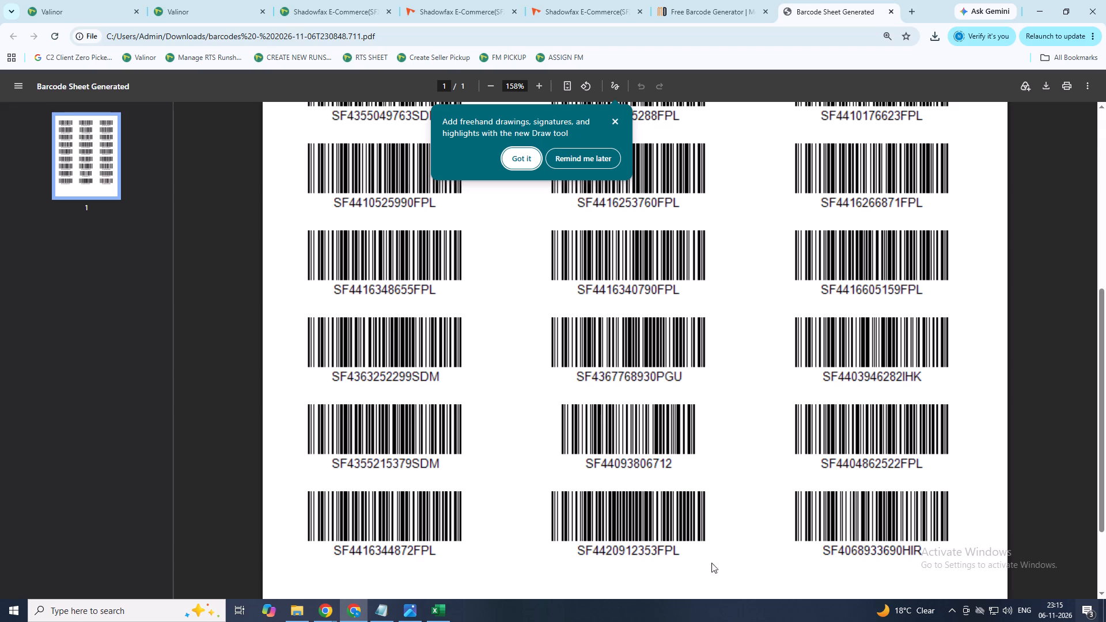
scroll(737, 551, up, 2)
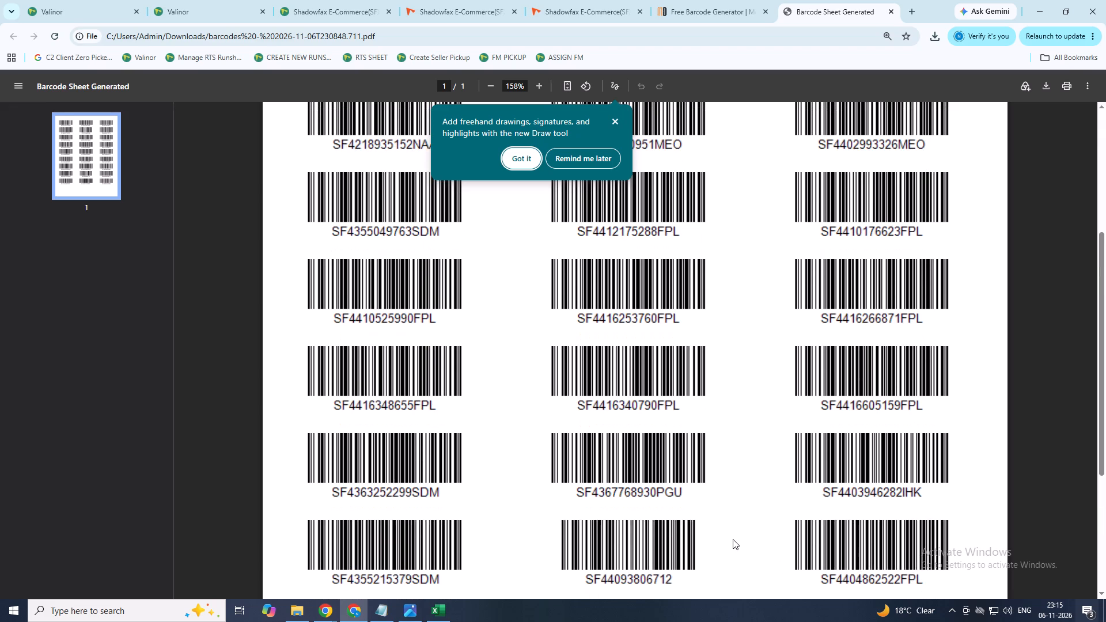
scroll(733, 538, up, 2)
scroll(732, 537, down, 2)
scroll(732, 538, up, 2)
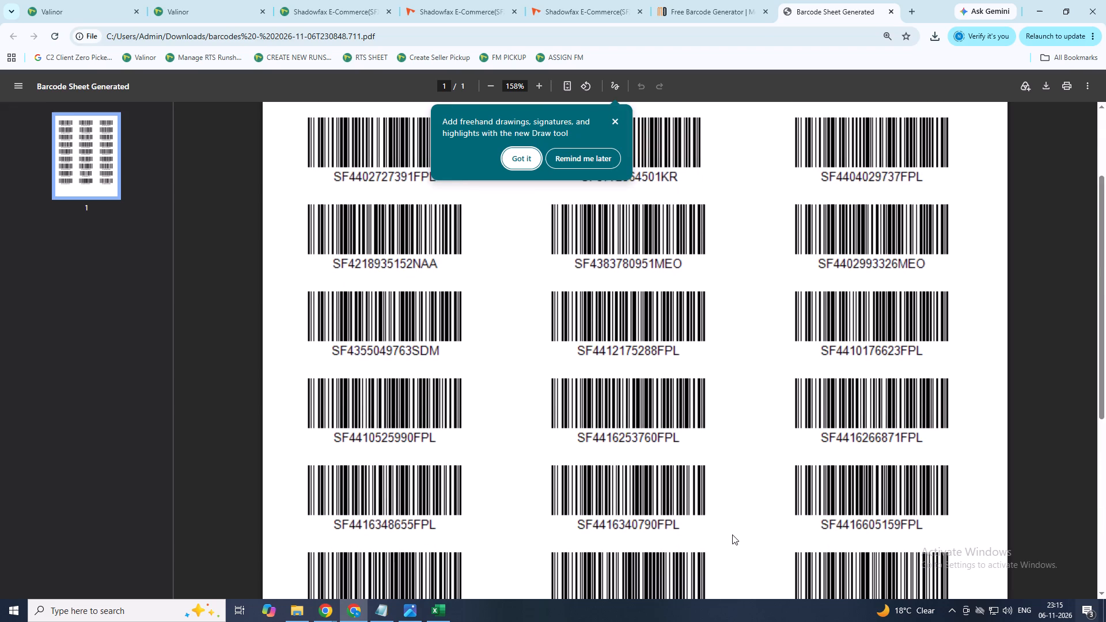
scroll(733, 536, down, 3)
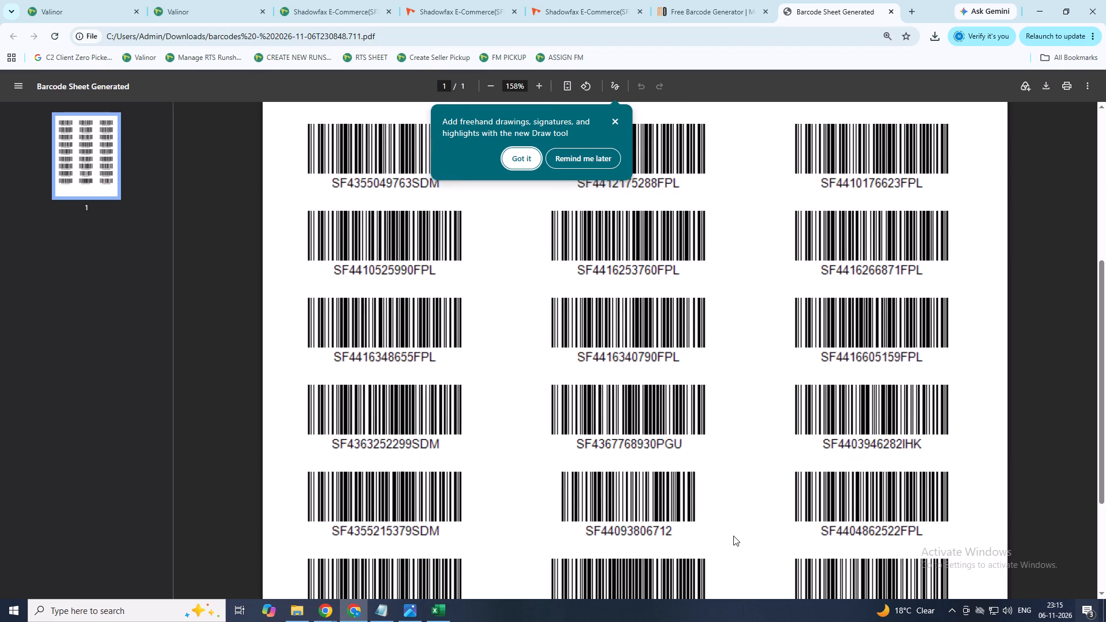
scroll(733, 536, down, 3)
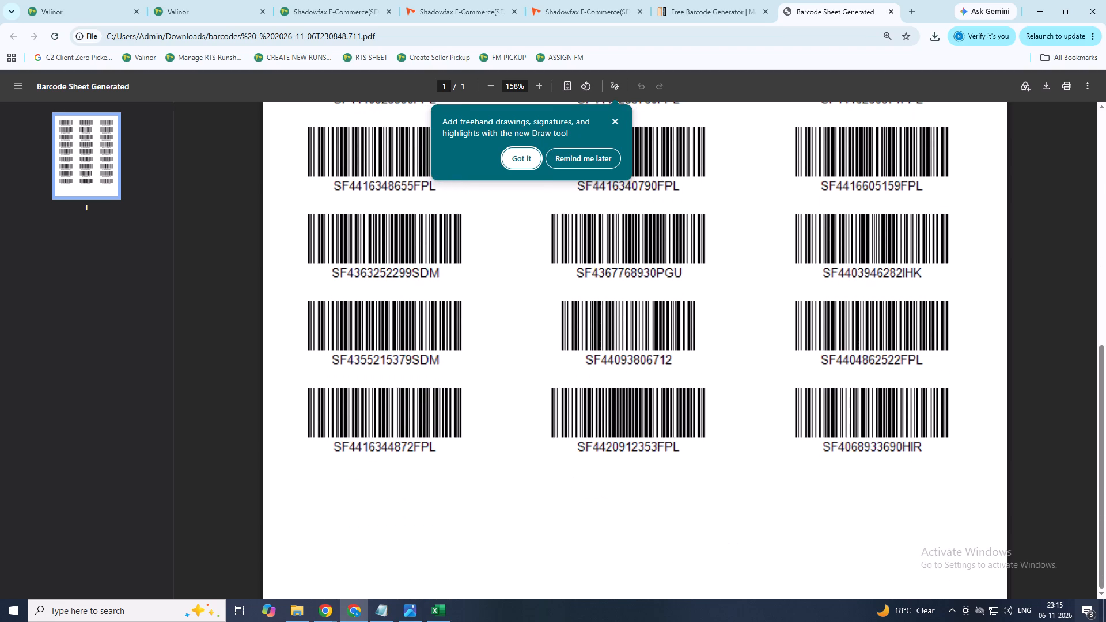
scroll(587, 443, up, 2)
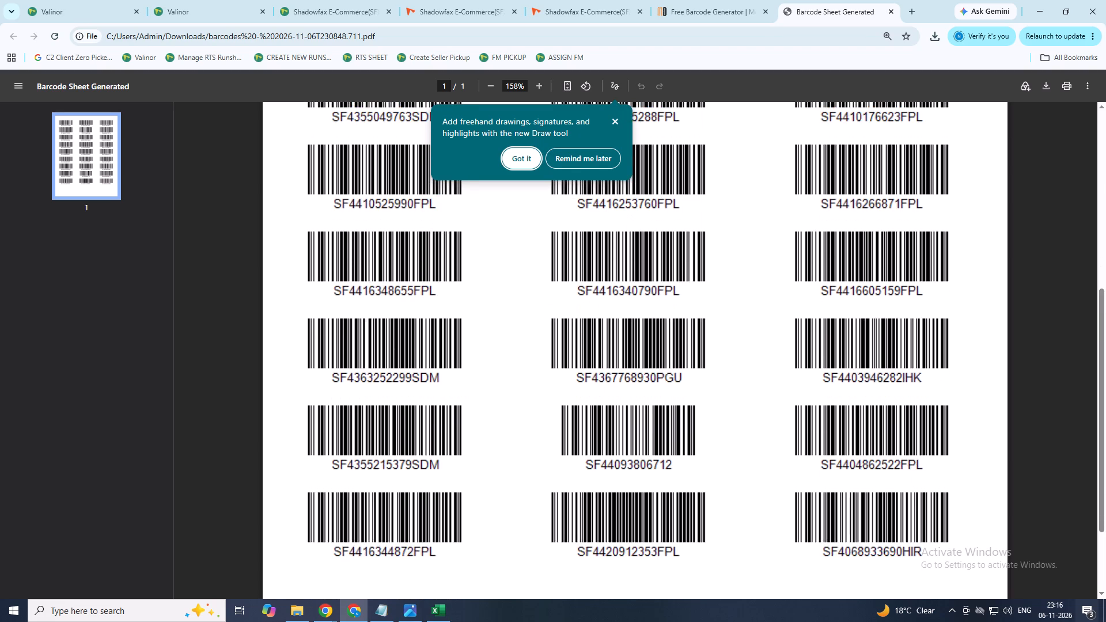
scroll(581, 443, up, 4)
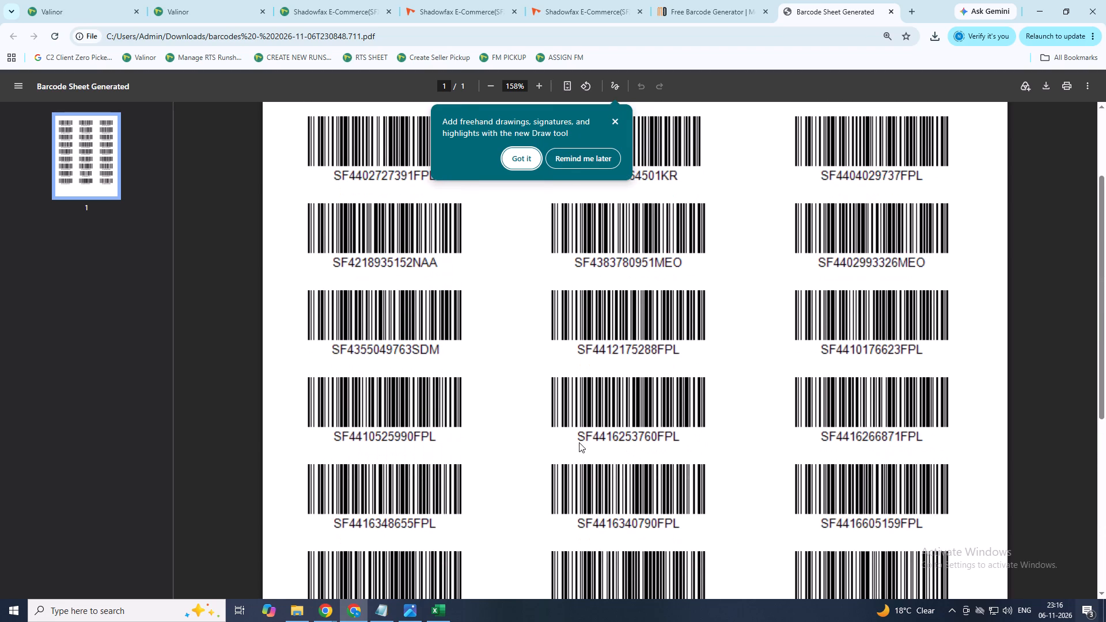
scroll(579, 442, up, 1)
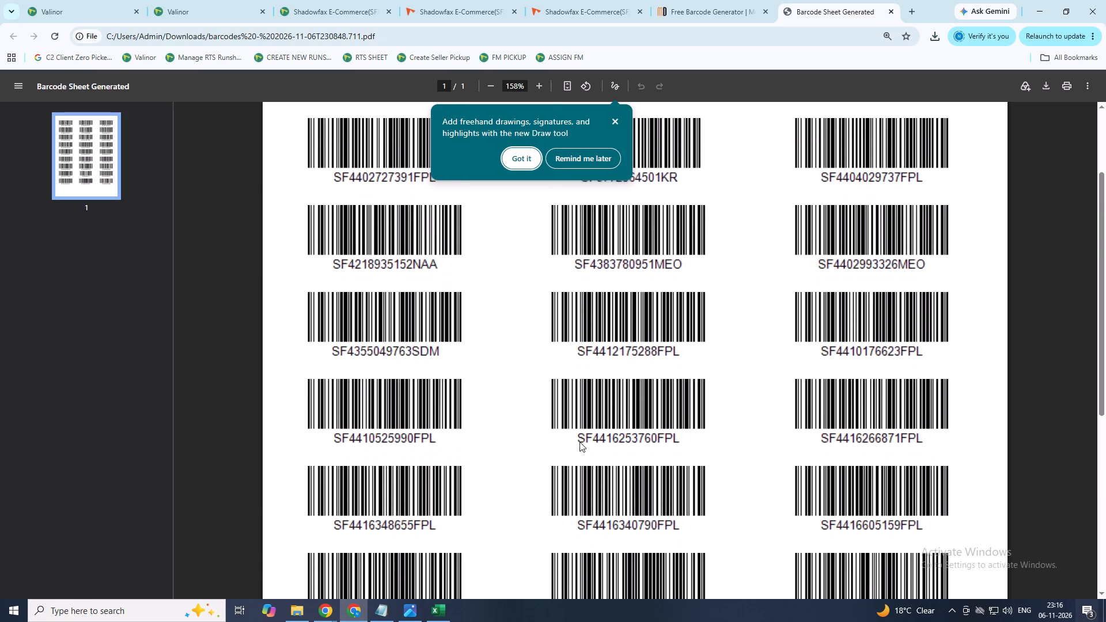
scroll(601, 435, up, 3)
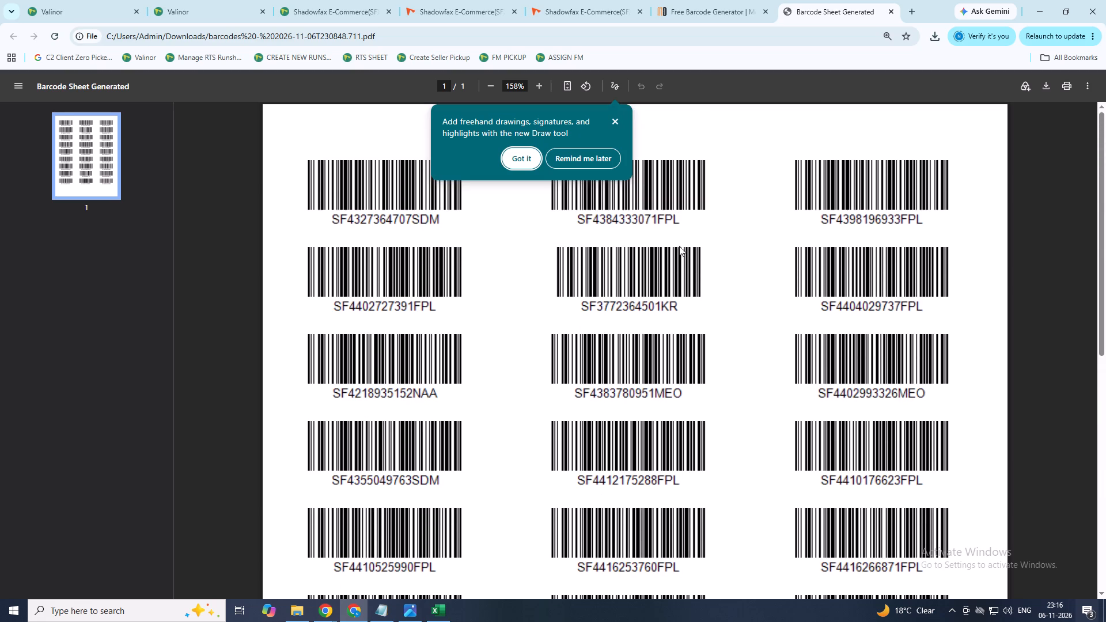
scroll(454, 236, up, 5)
scroll(687, 324, down, 2)
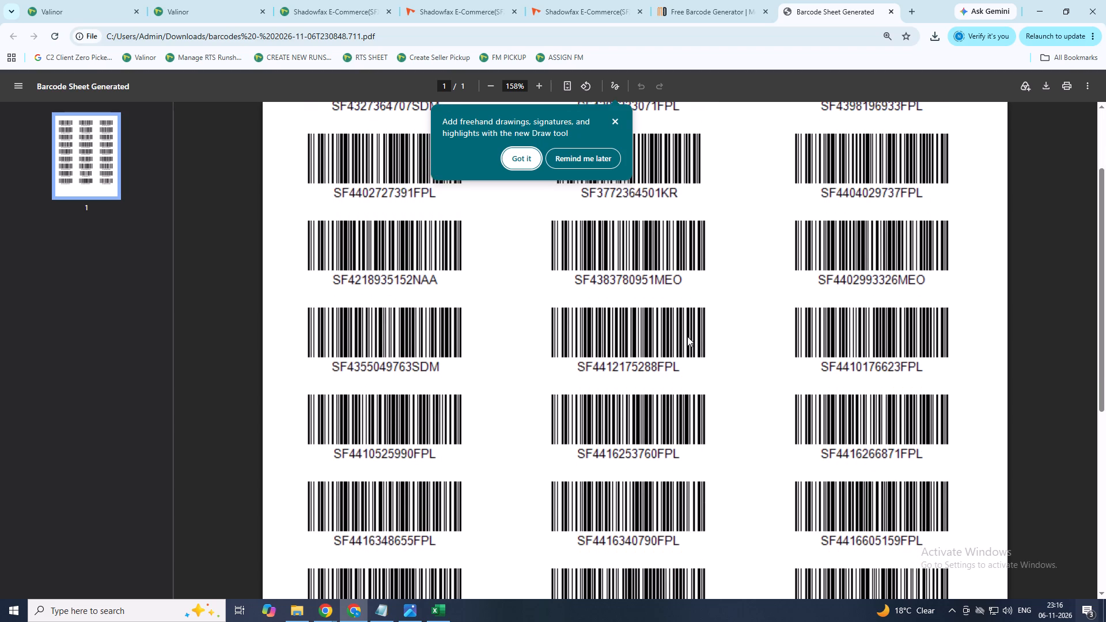
scroll(690, 342, down, 2)
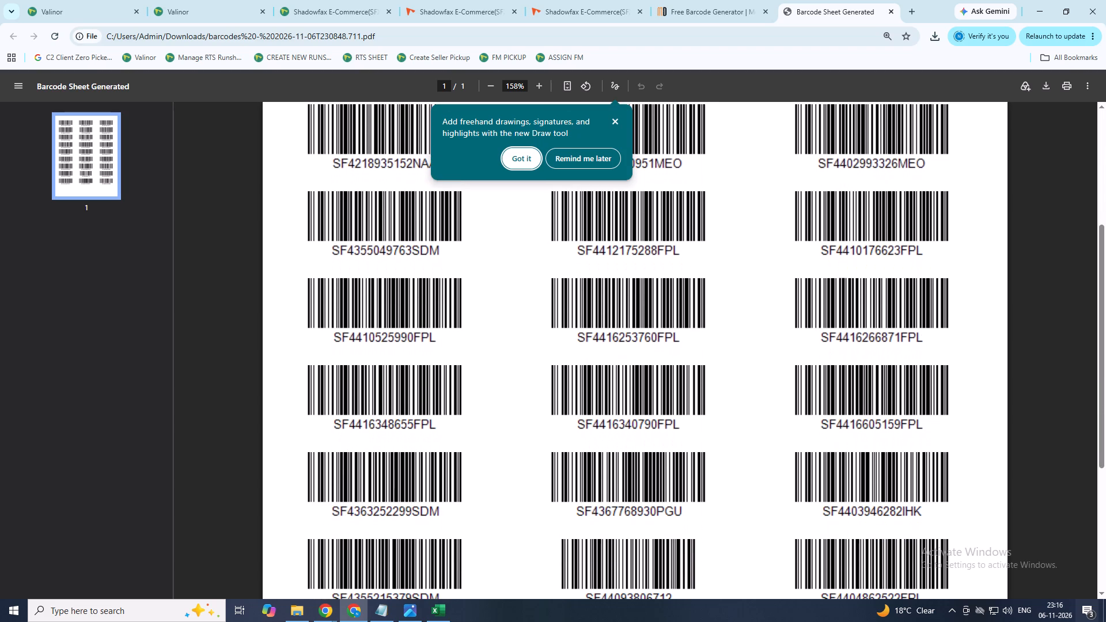
scroll(541, 389, down, 1)
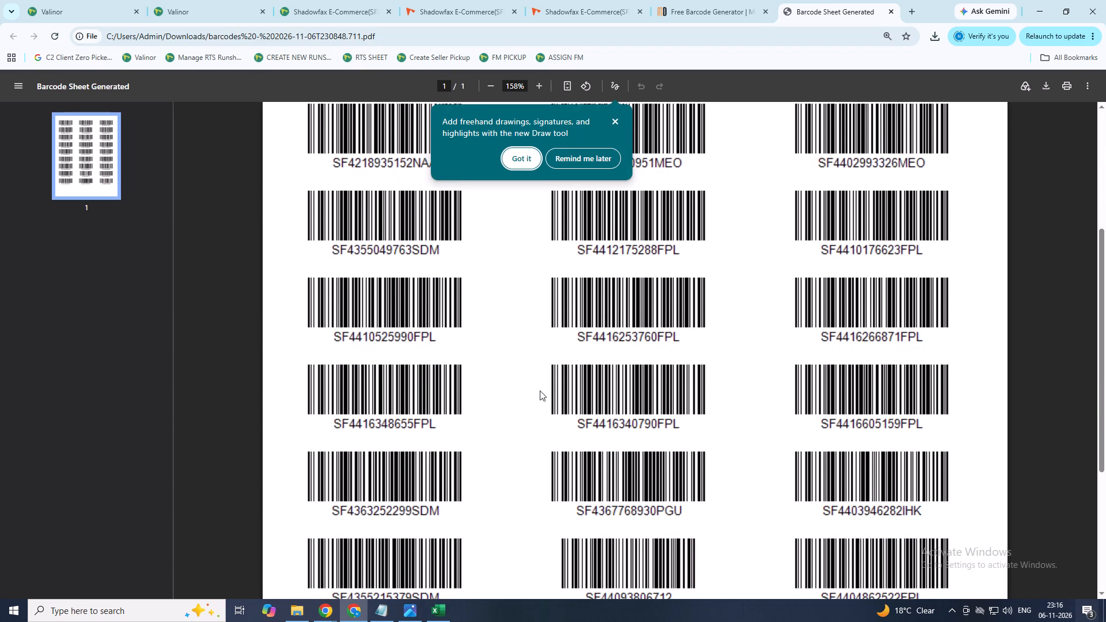
scroll(540, 390, down, 2)
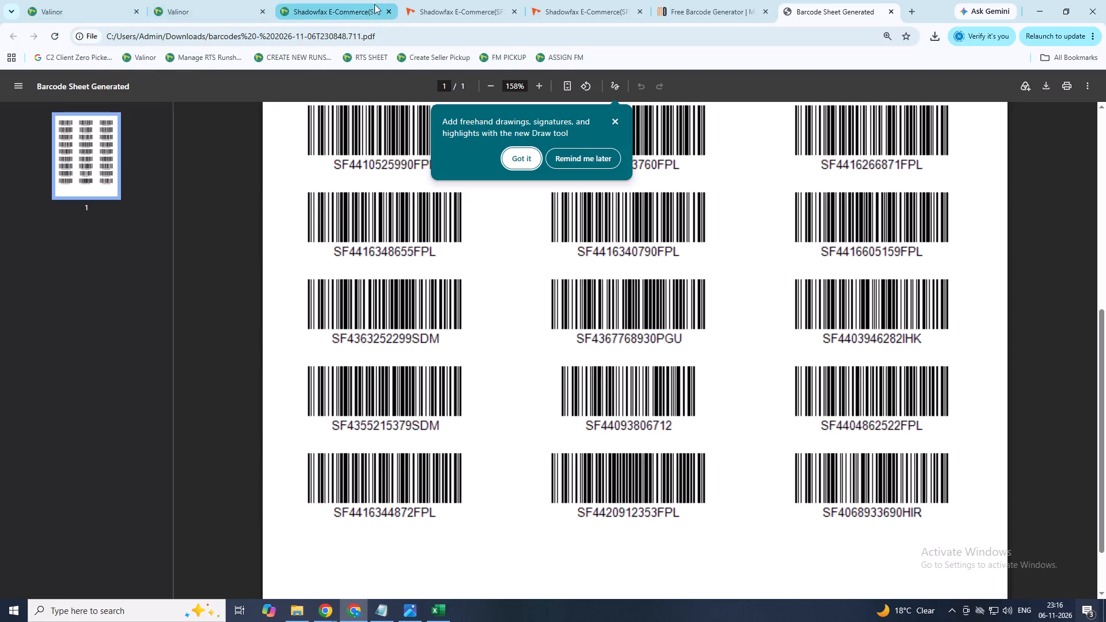
Return to the Shadowfax hub dashboard, open Runsheet Closure and set the runsheet type to Forward.
click(346, 5)
click(474, 3)
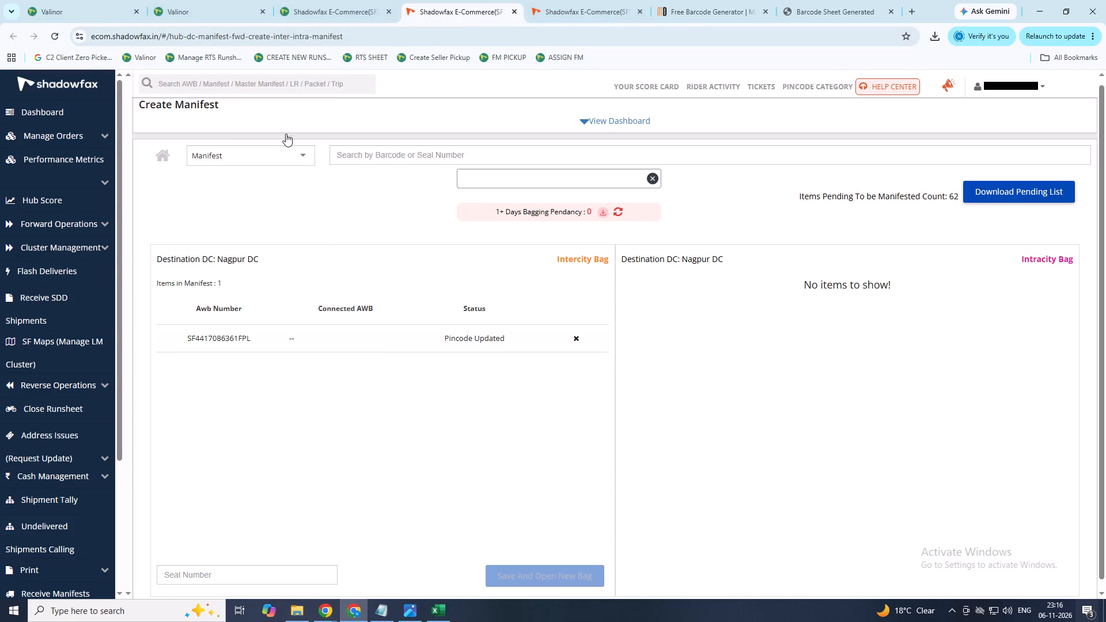
click(320, 2)
click(54, 122)
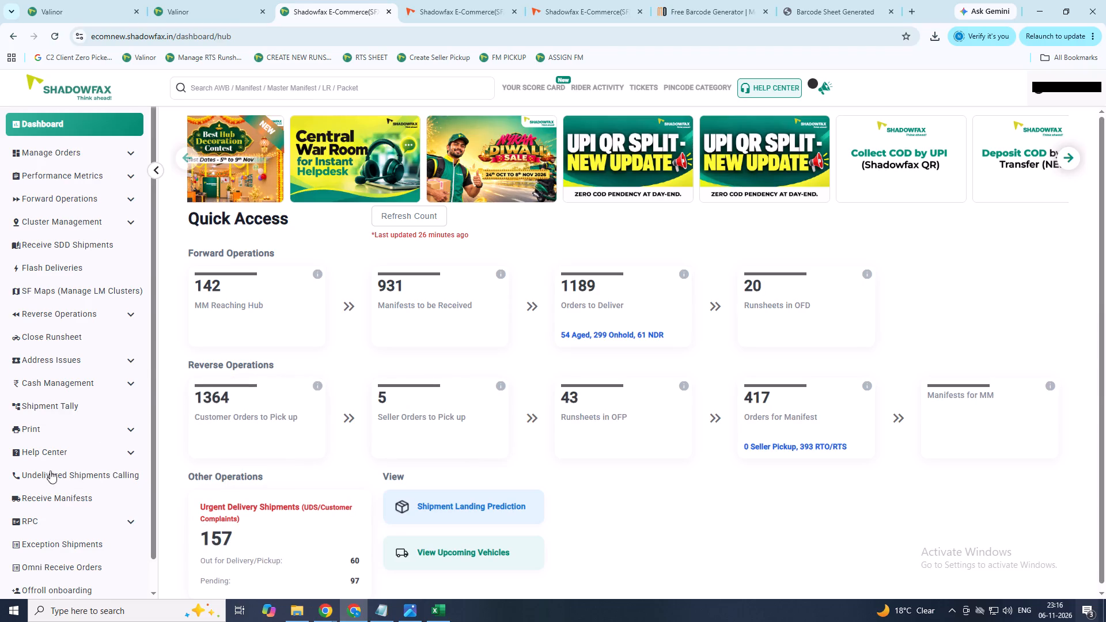
click(57, 340)
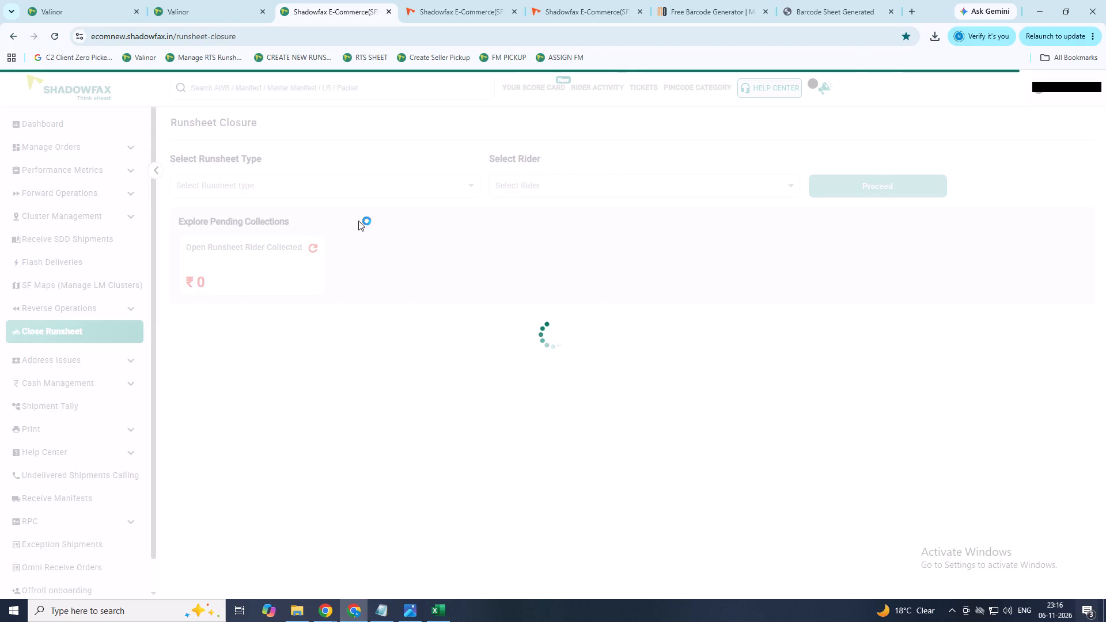
click(405, 190)
drag(229, 208, 243, 205)
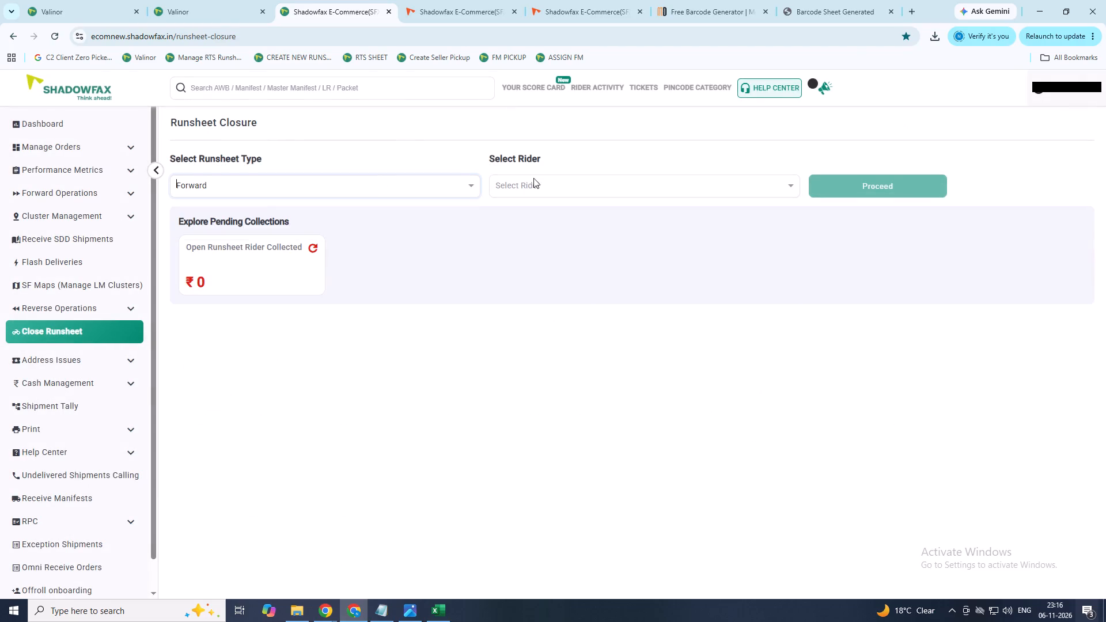
Search the riders for "arya", select Aryan and proceed to the shipment scanning stage of his closure.
click(616, 184)
text(aray)
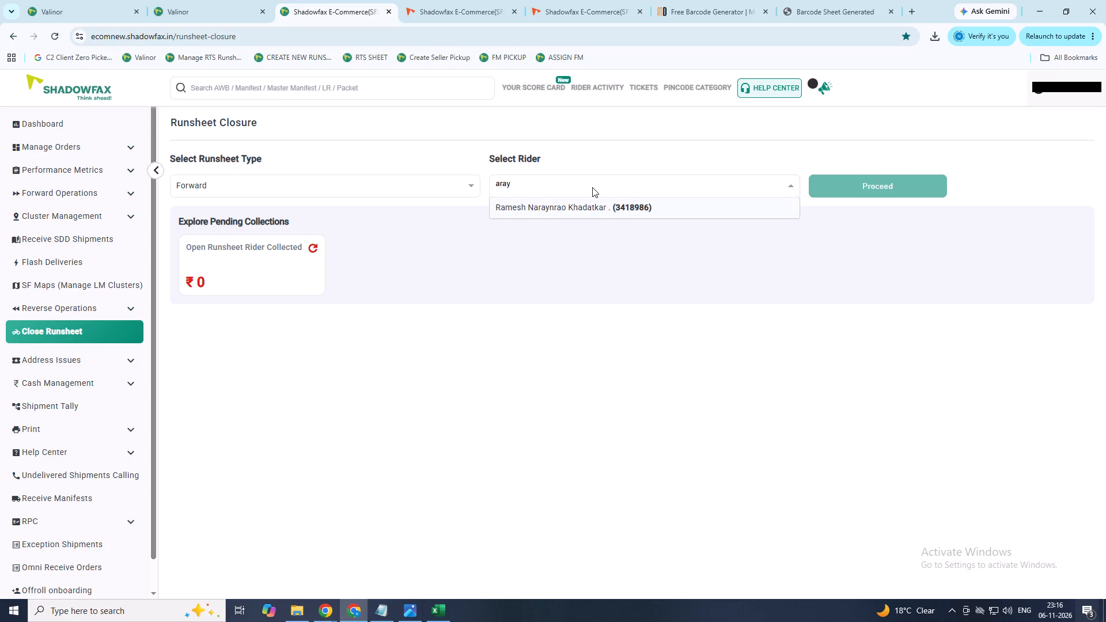
key(BackSpace)
key(BackSpace)
text(ya)
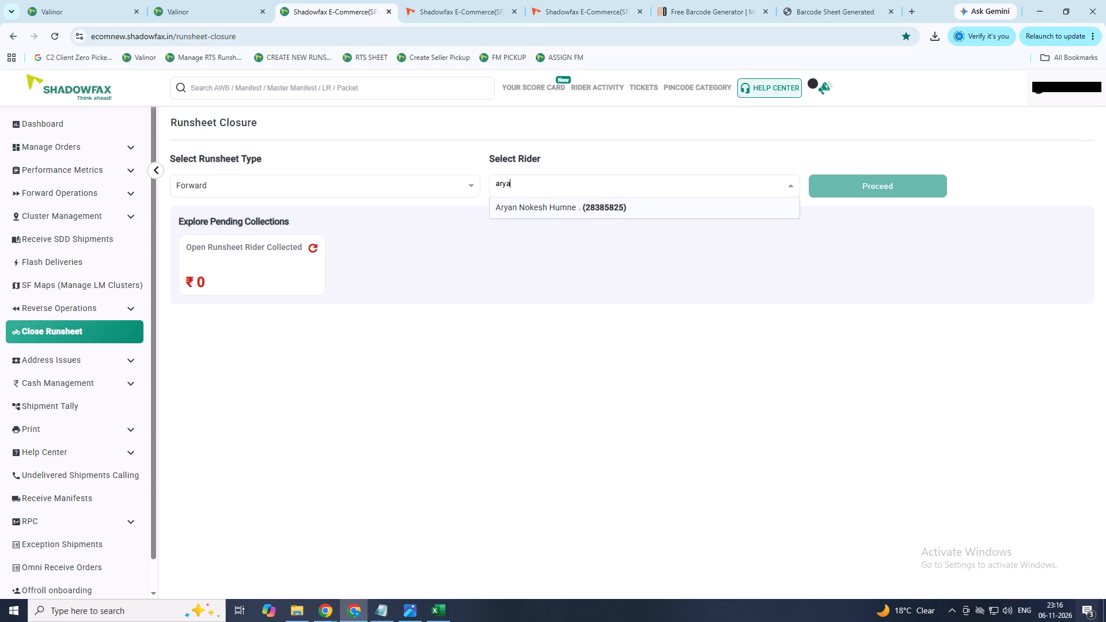
click(601, 219)
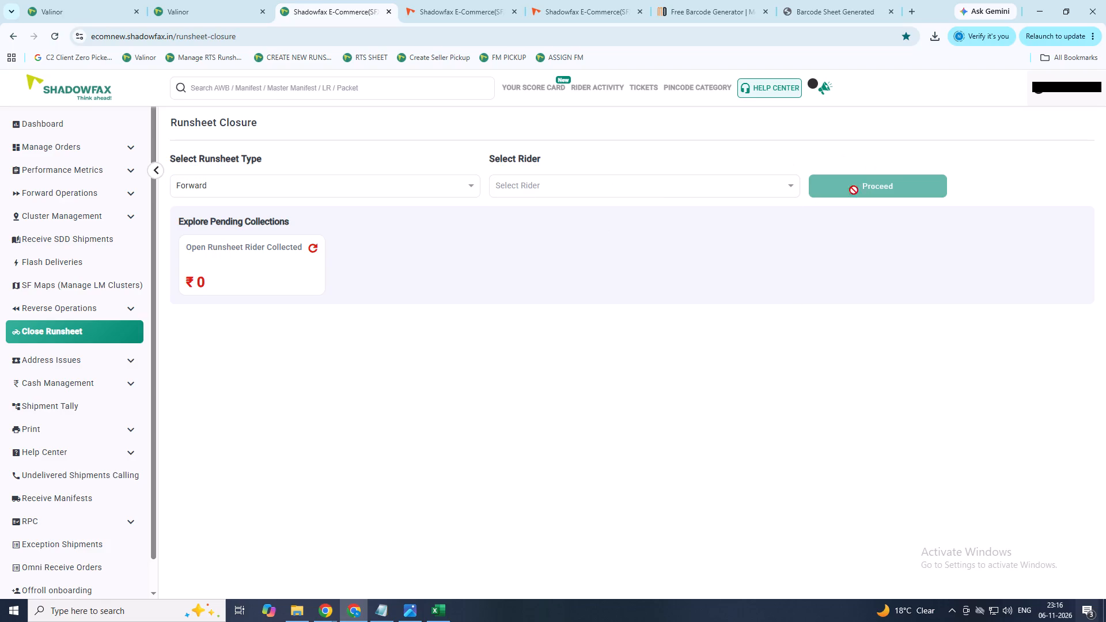
click(732, 190)
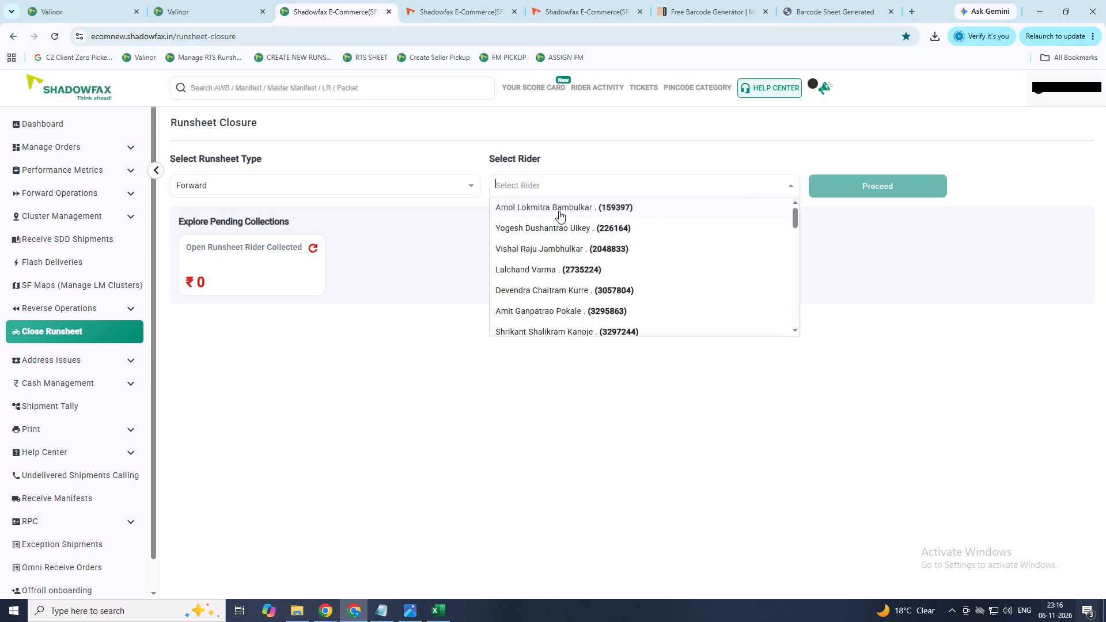
text(aray)
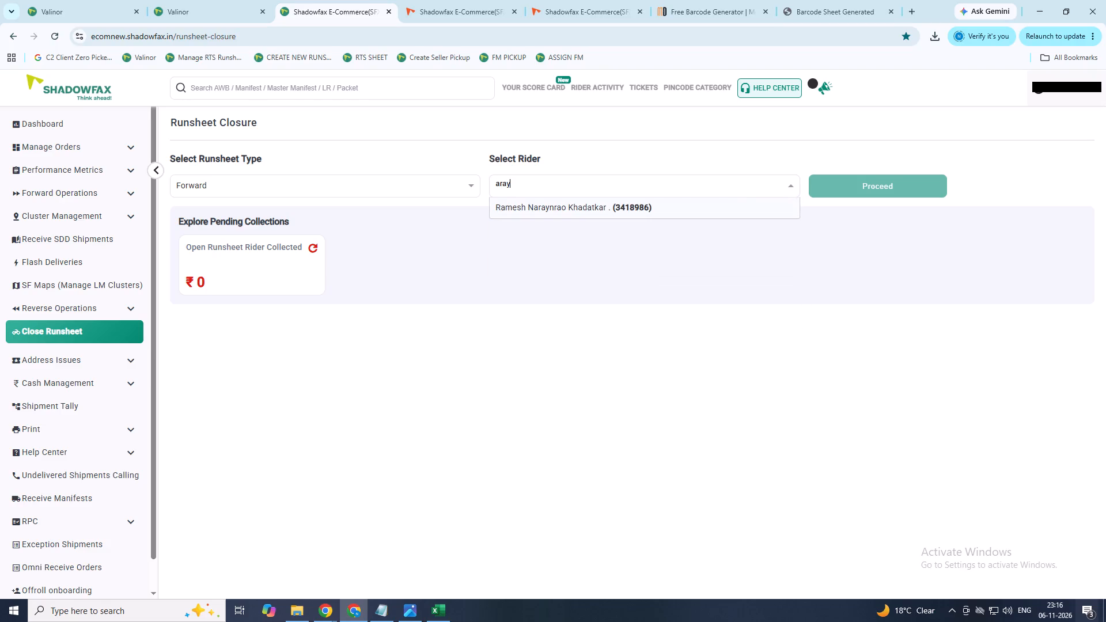
key(BackSpace)
key(BackSpace)
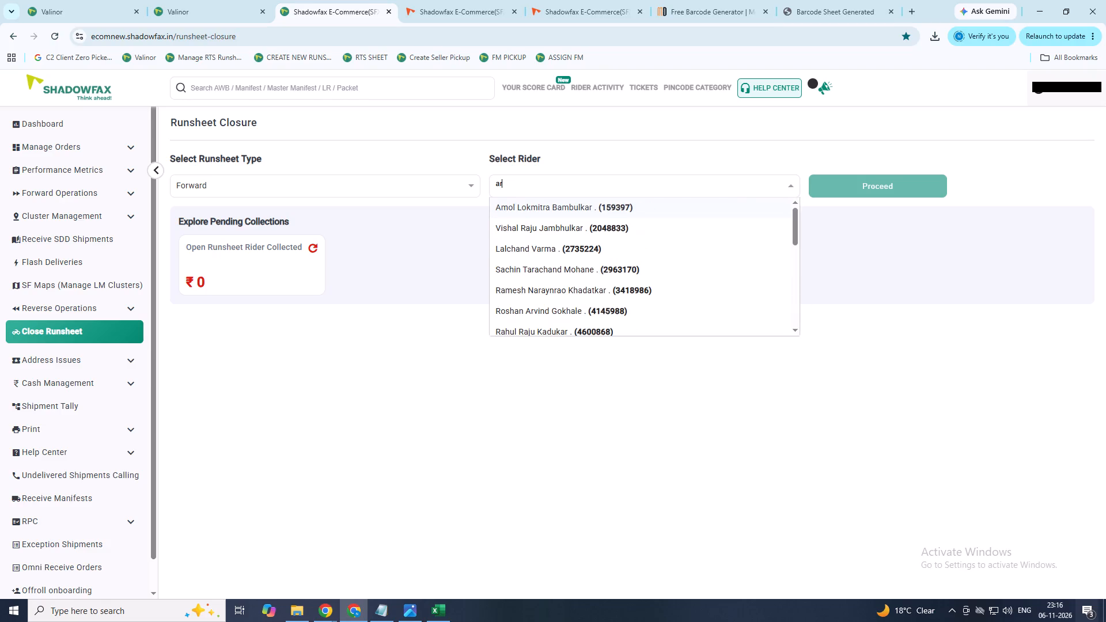
text(ya)
click(564, 213)
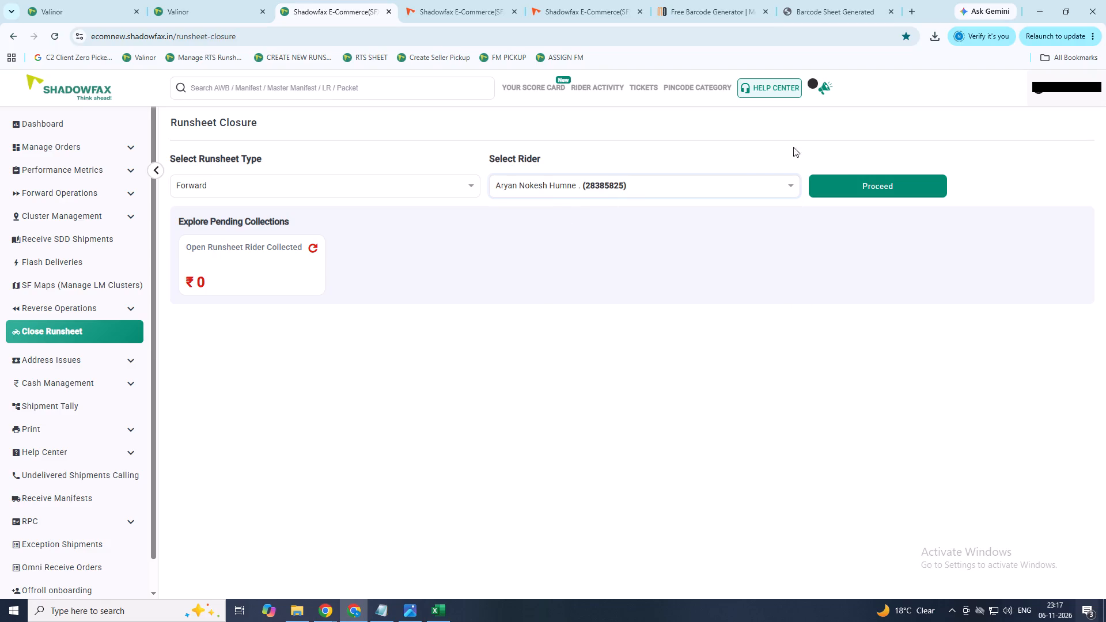
click(863, 186)
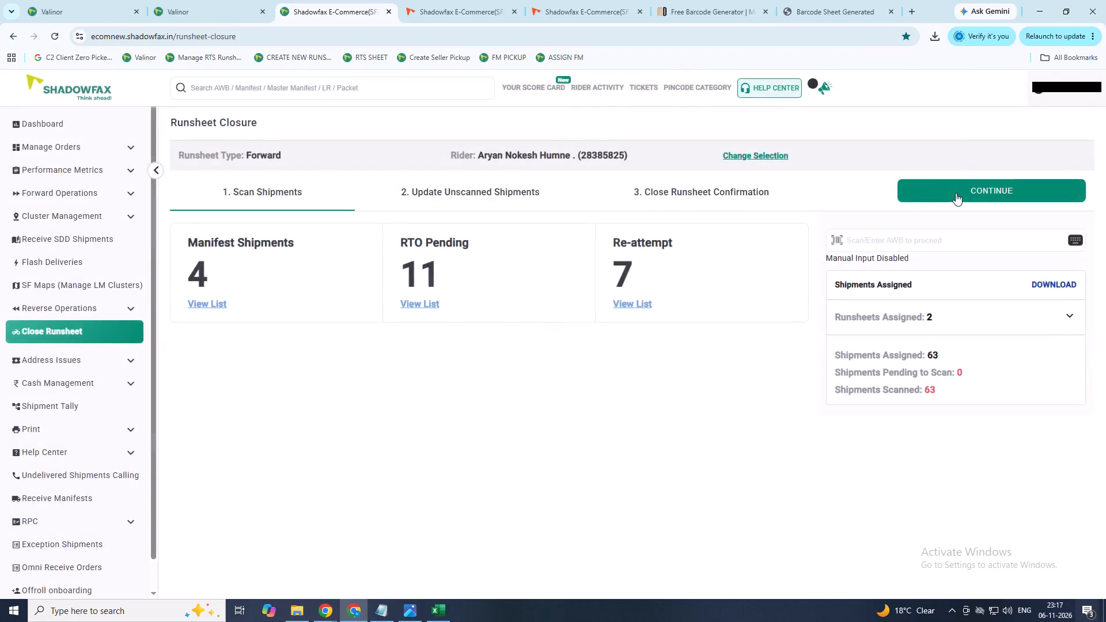
Continue Aryan's forward runsheet closure through to the Close Runsheet Confirmation stage.
click(956, 187)
click(959, 184)
click(958, 185)
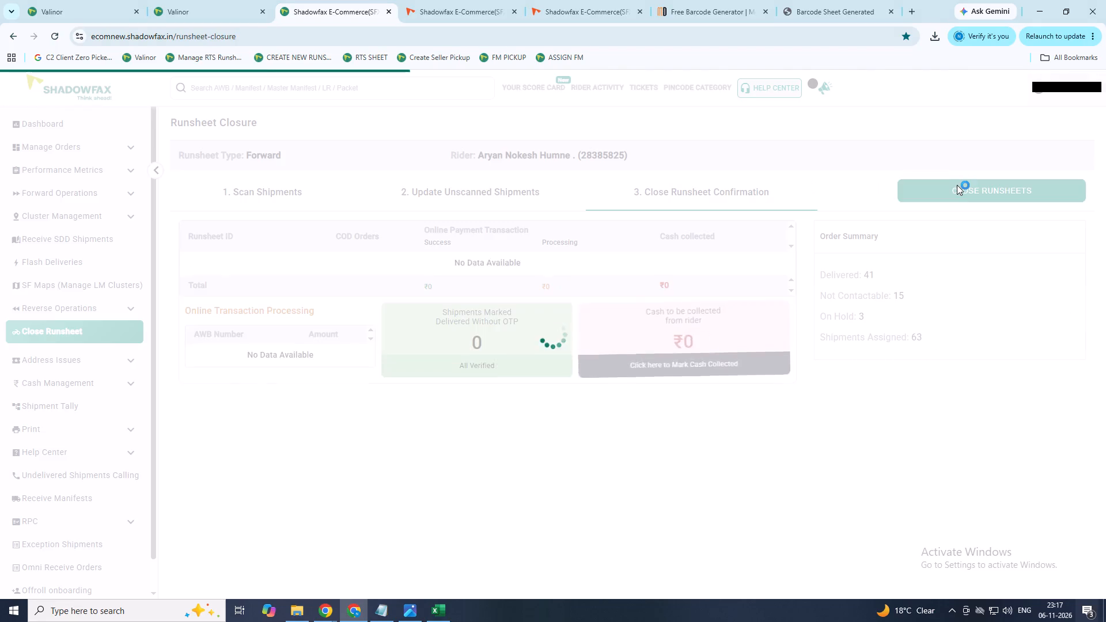
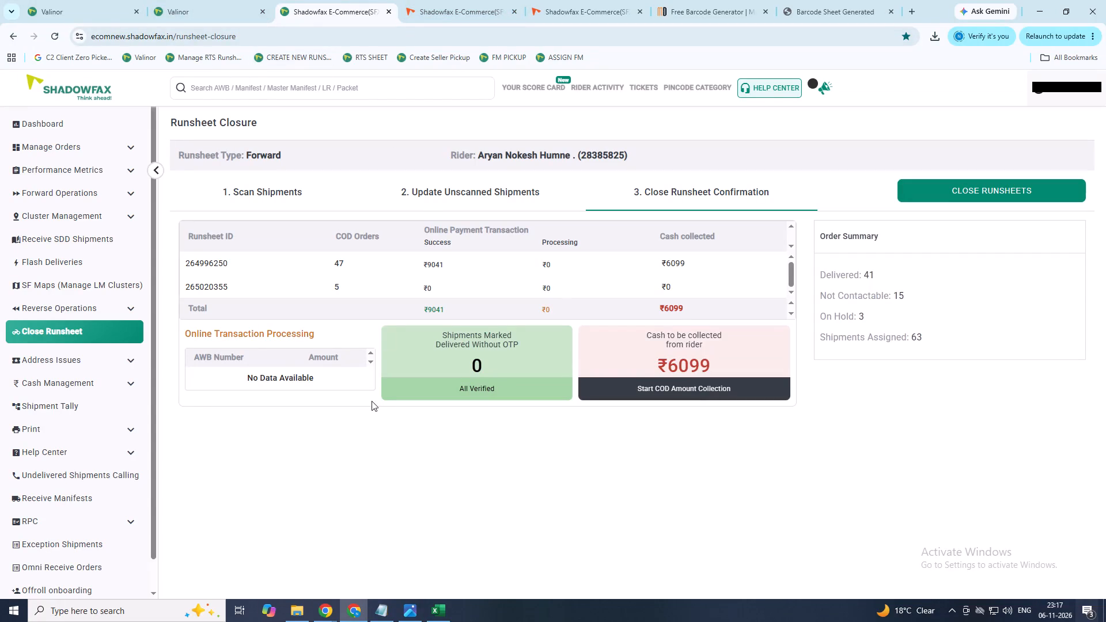
Switch to the Cash/COD Tracker's November 26 sheet and enter 6099 as the Demo amount in rider column 20.
click(328, 613)
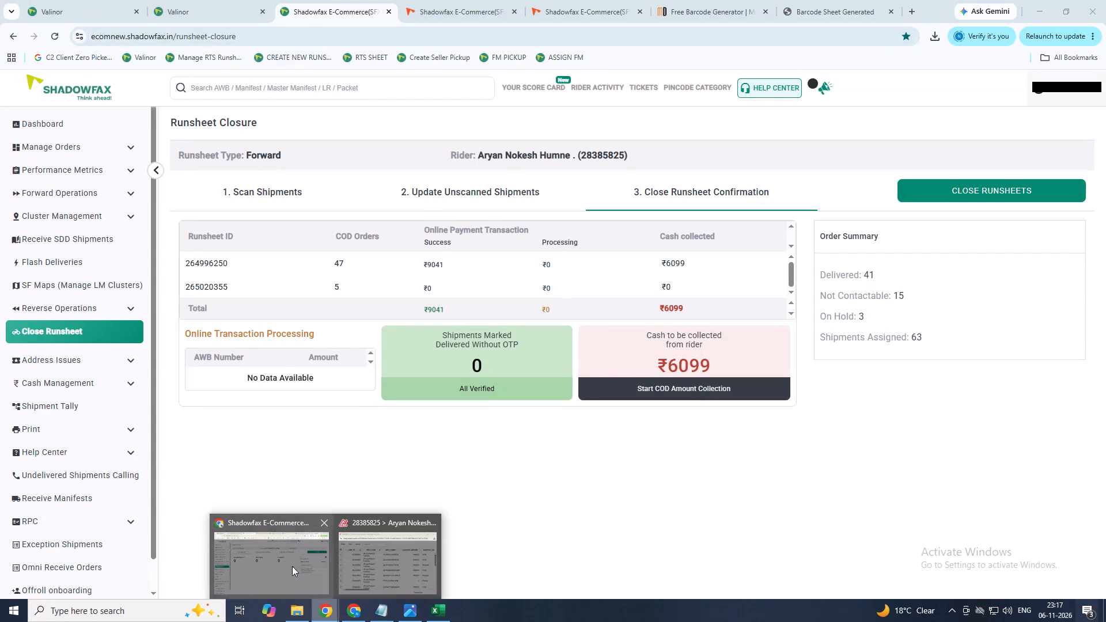
click(291, 566)
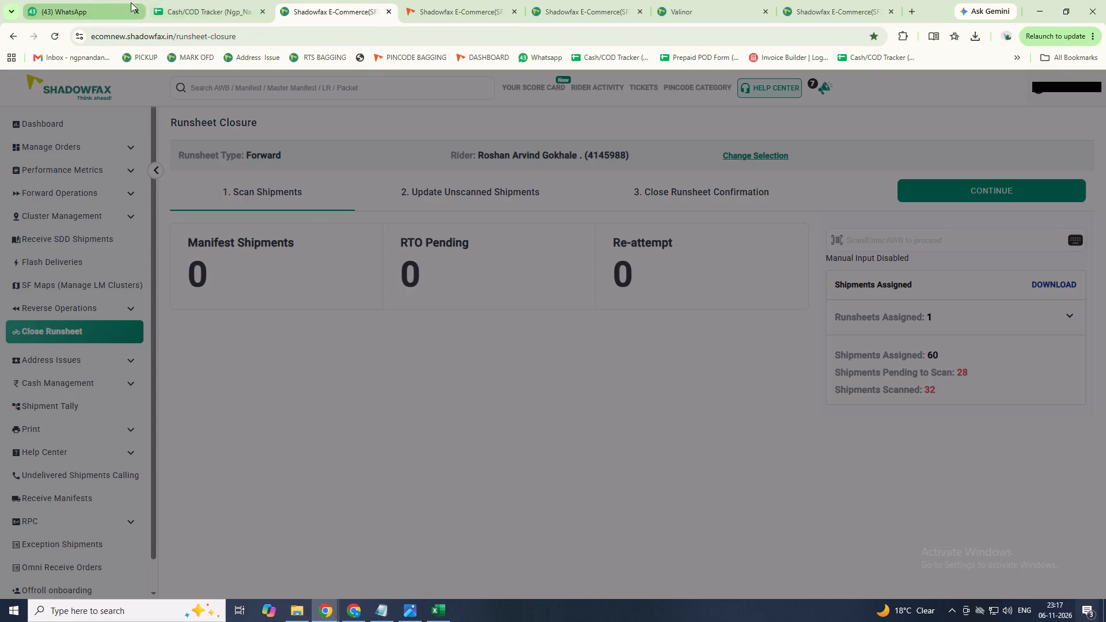
click(225, 0)
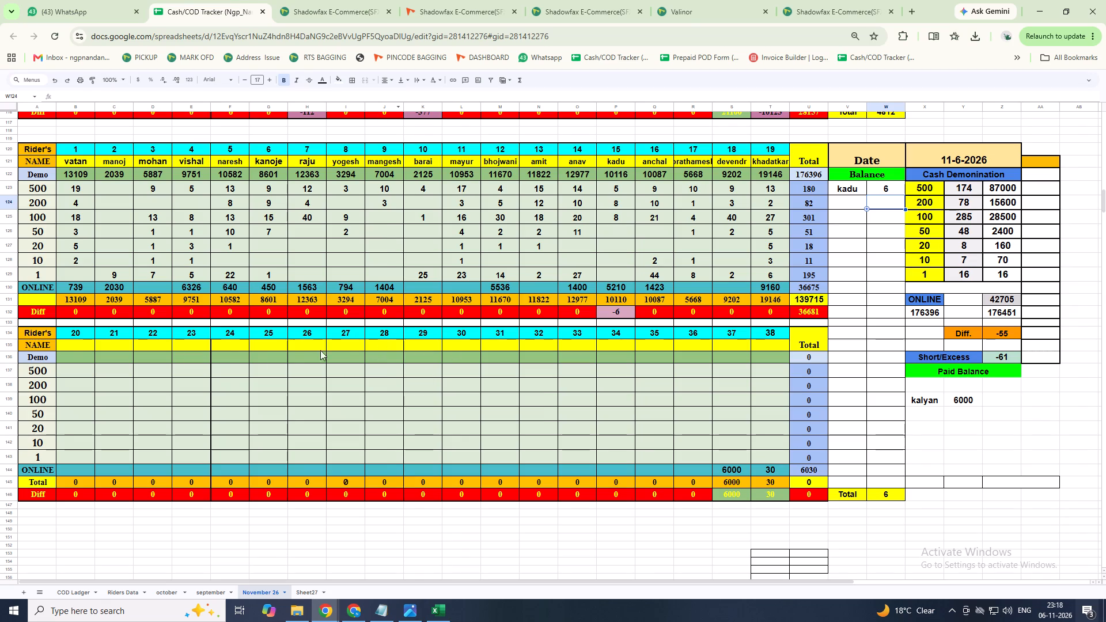
click(73, 346)
click(71, 362)
text(6099)
key(Return)
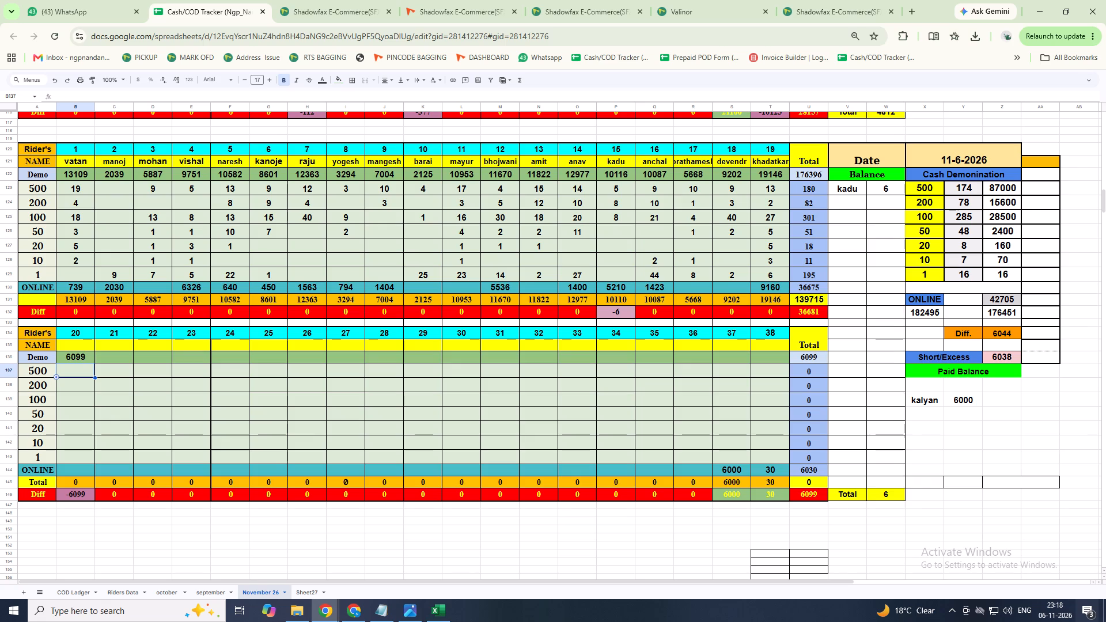
Record the cash denominations in rider column 20: 5 notes of 500 and 5 notes of 200.
key(5)
key(Return)
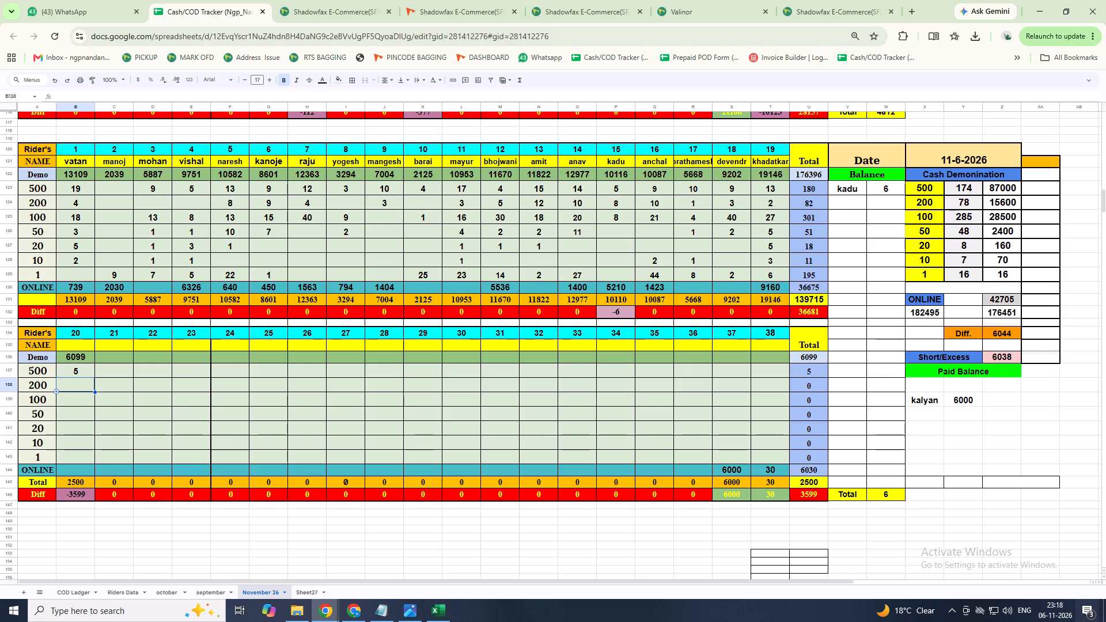
key(5)
key(Return)
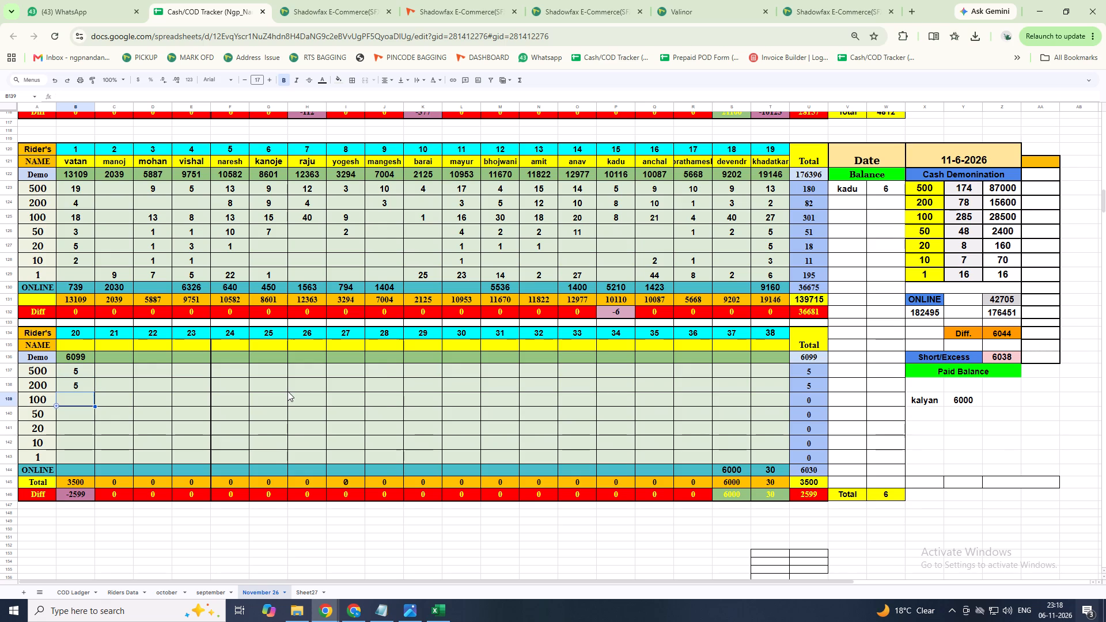
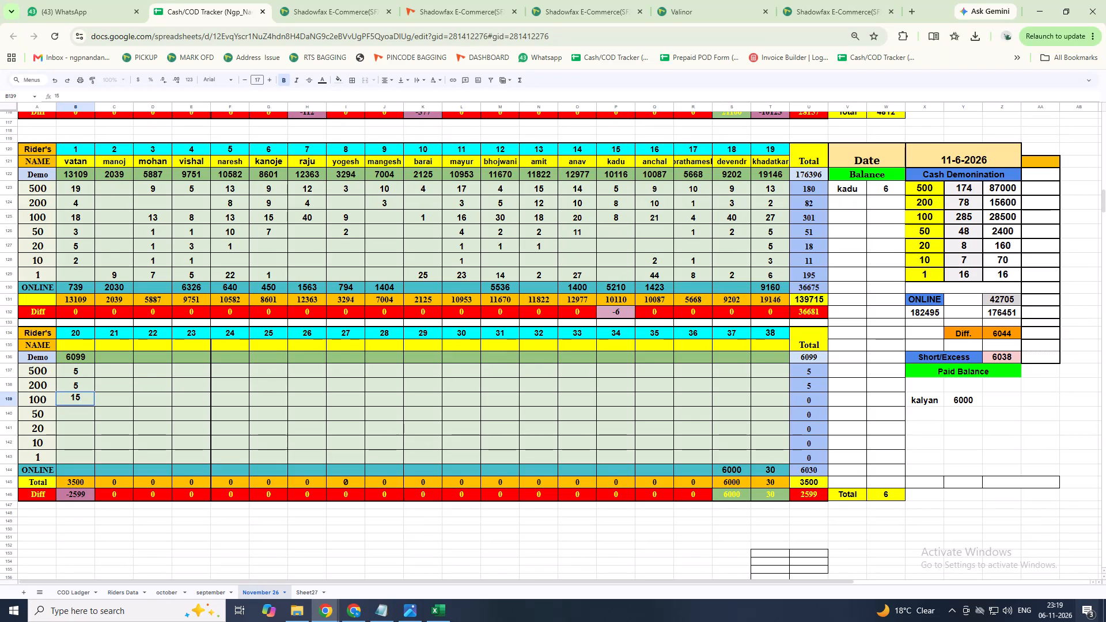
Continue rider column 20's cash denominations with 15 notes of 100, 9 of 50, 1 of 20 and 3 of 10.
key(Return)
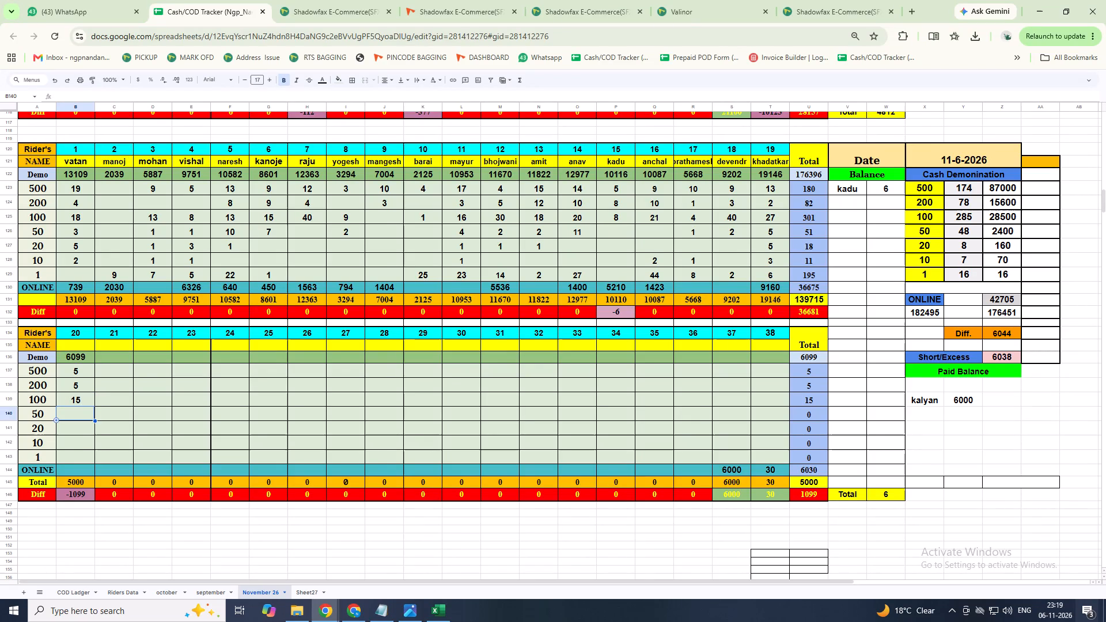
key(9)
key(Return)
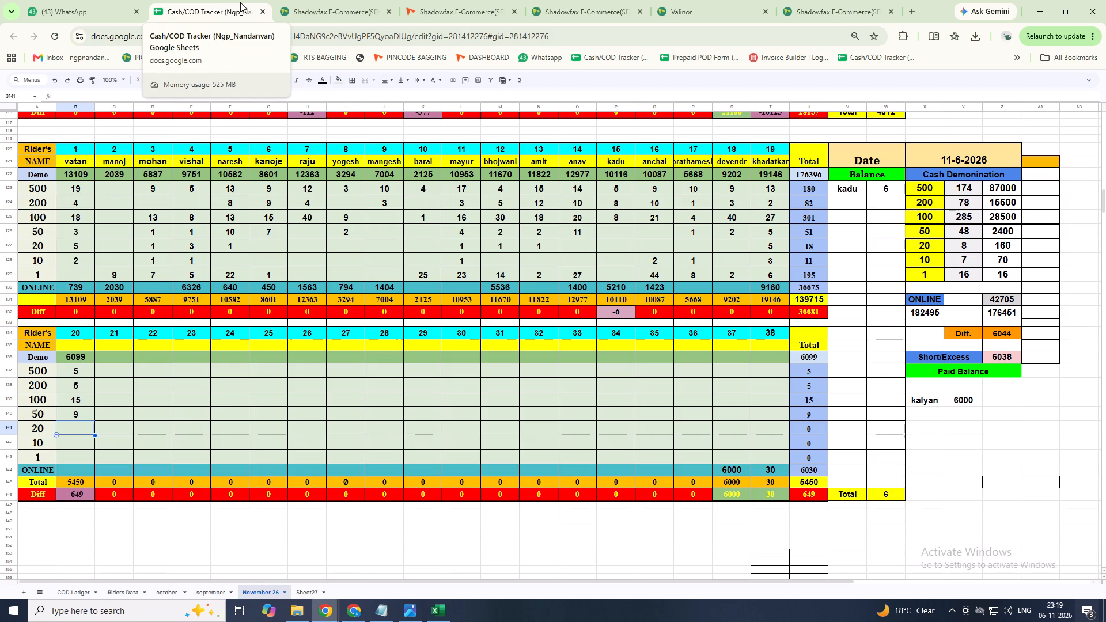
key(1)
key(Return)
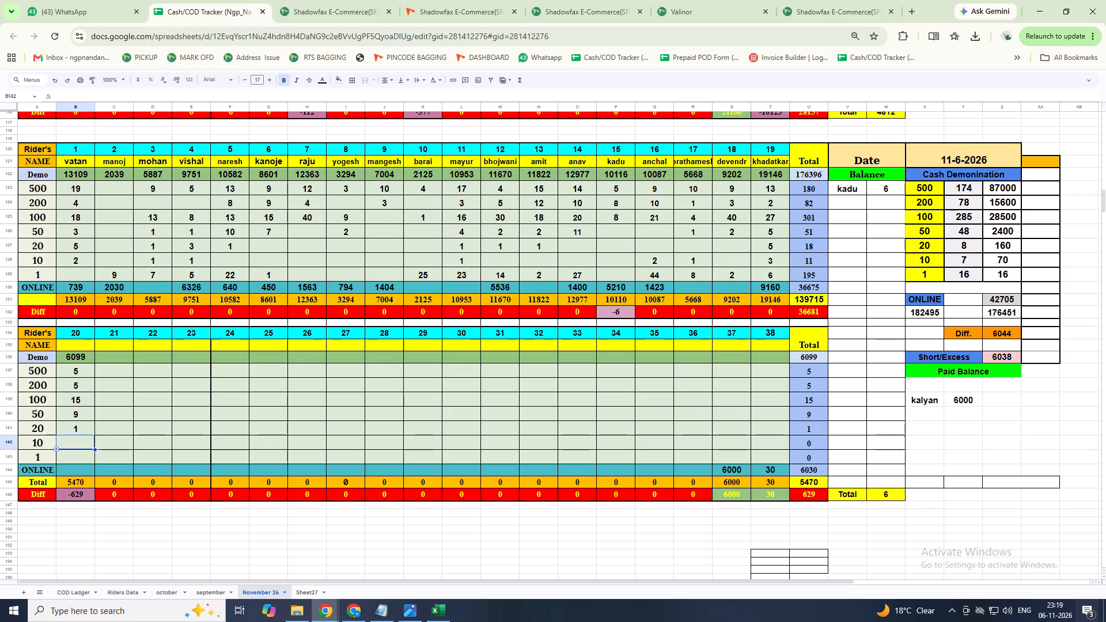
key(3)
key(Return)
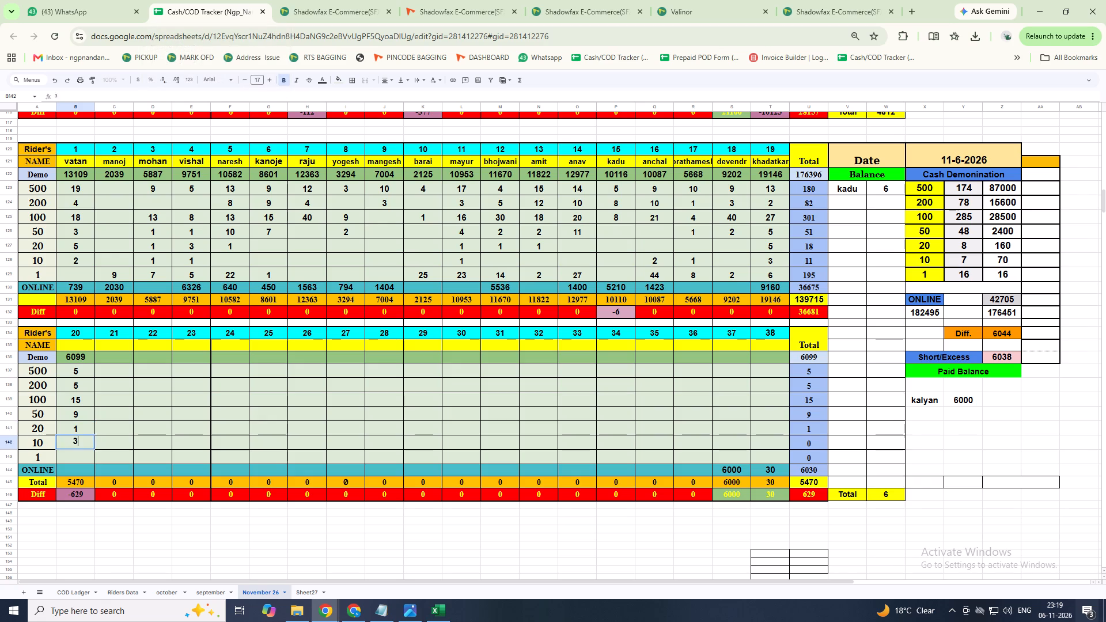
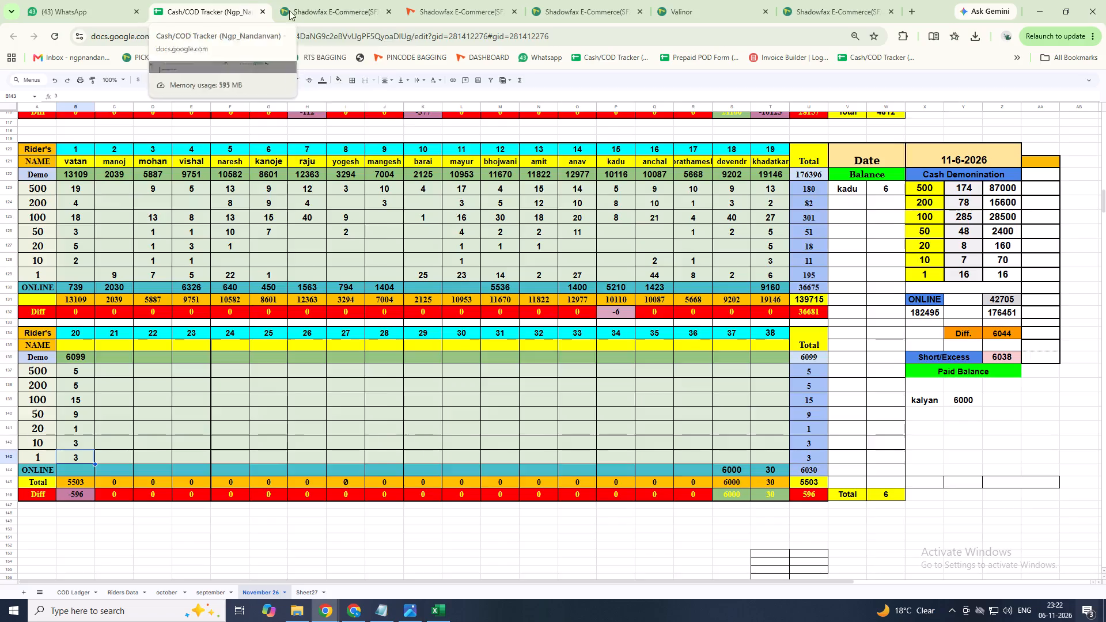
Reload Roshan's Forward runsheet closure in Shadowfax to check his shipment scan status.
click(341, 10)
click(757, 156)
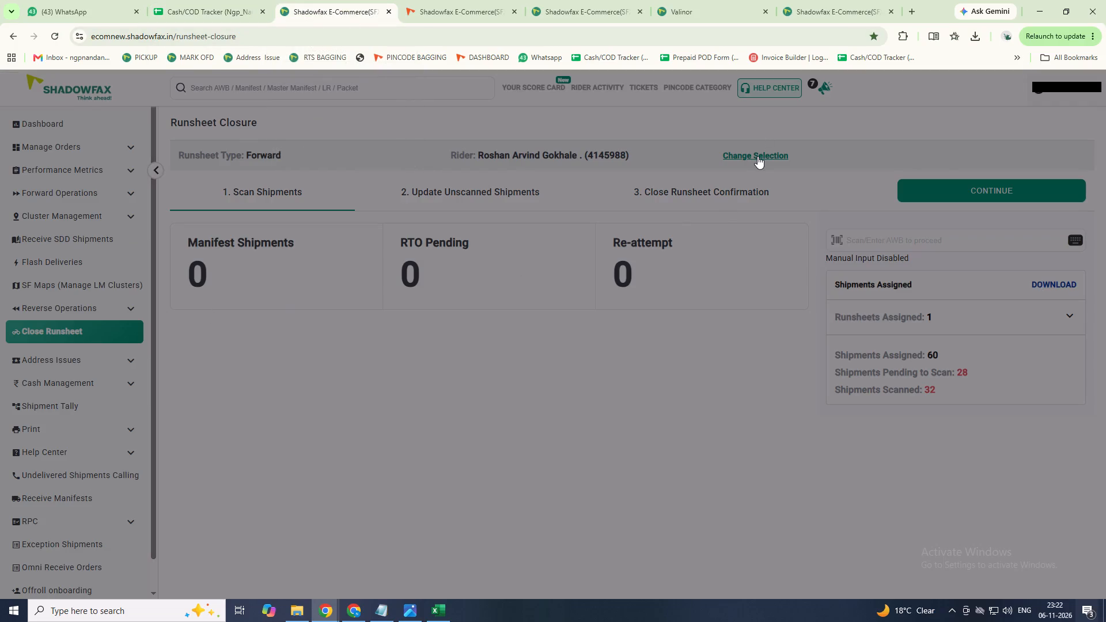
click(639, 198)
click(640, 188)
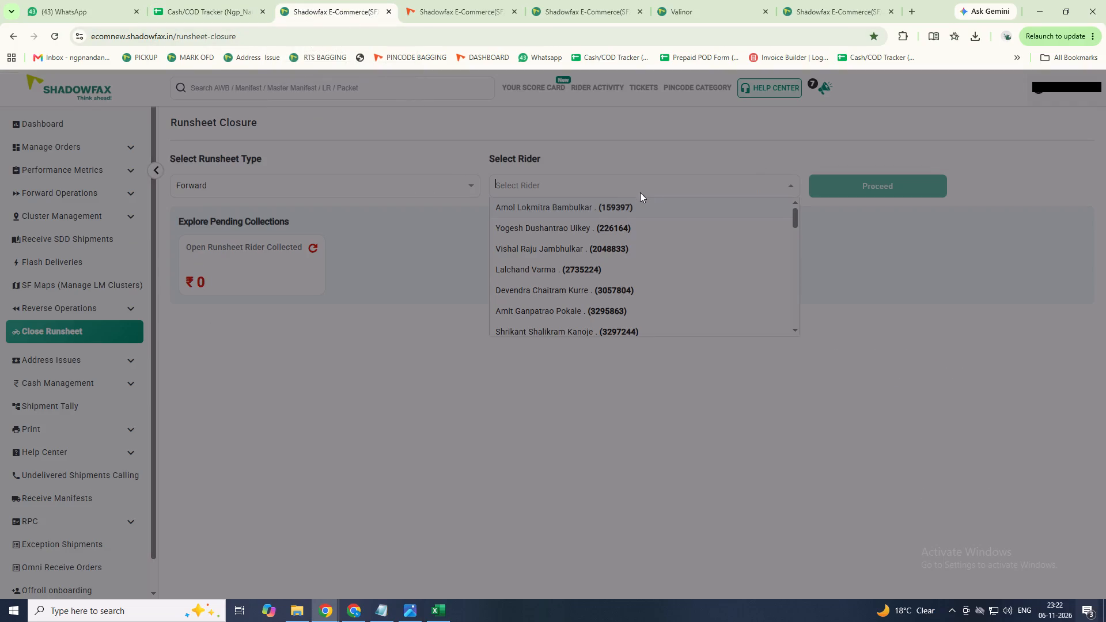
text(rosh)
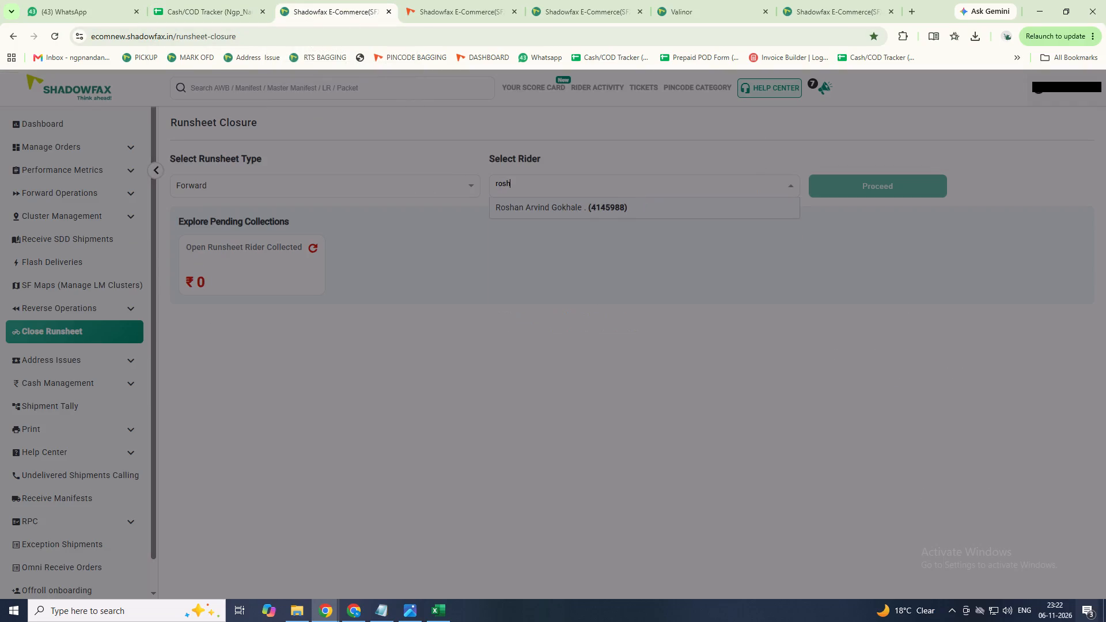
click(633, 202)
click(845, 185)
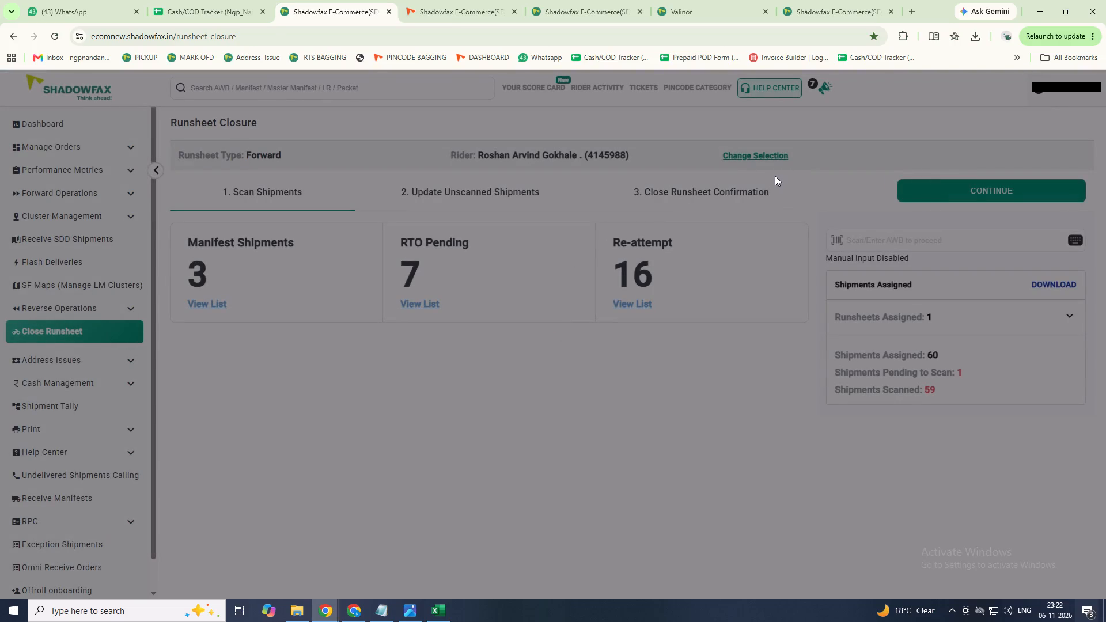
Name rider column 20 "arya" in the Cash/COD Tracker's 11-6-2026 block.
click(210, 0)
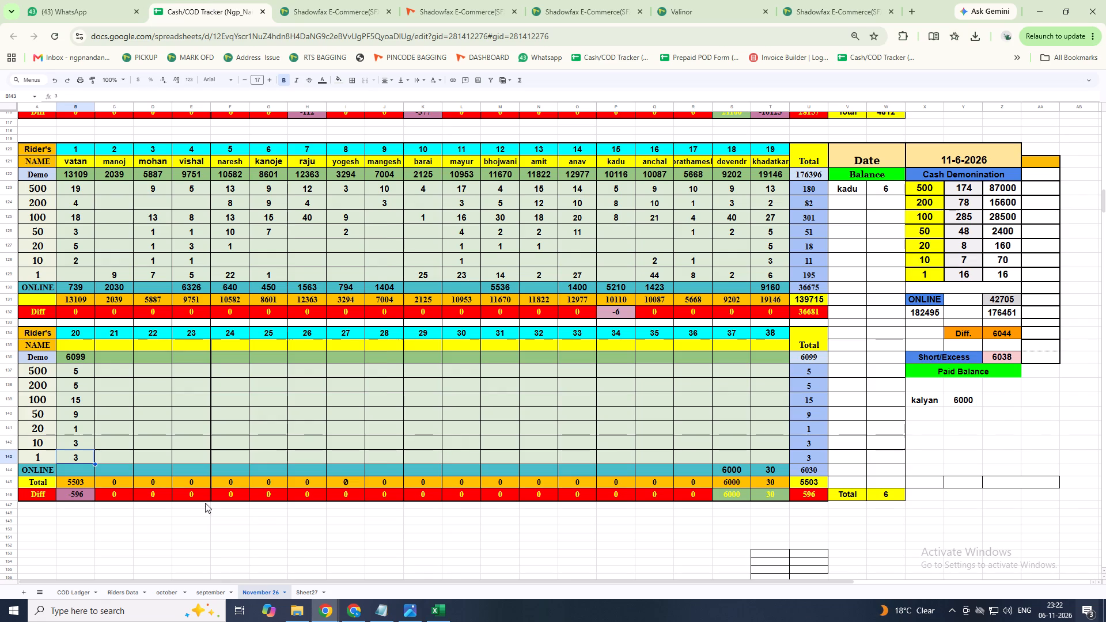
click(103, 358)
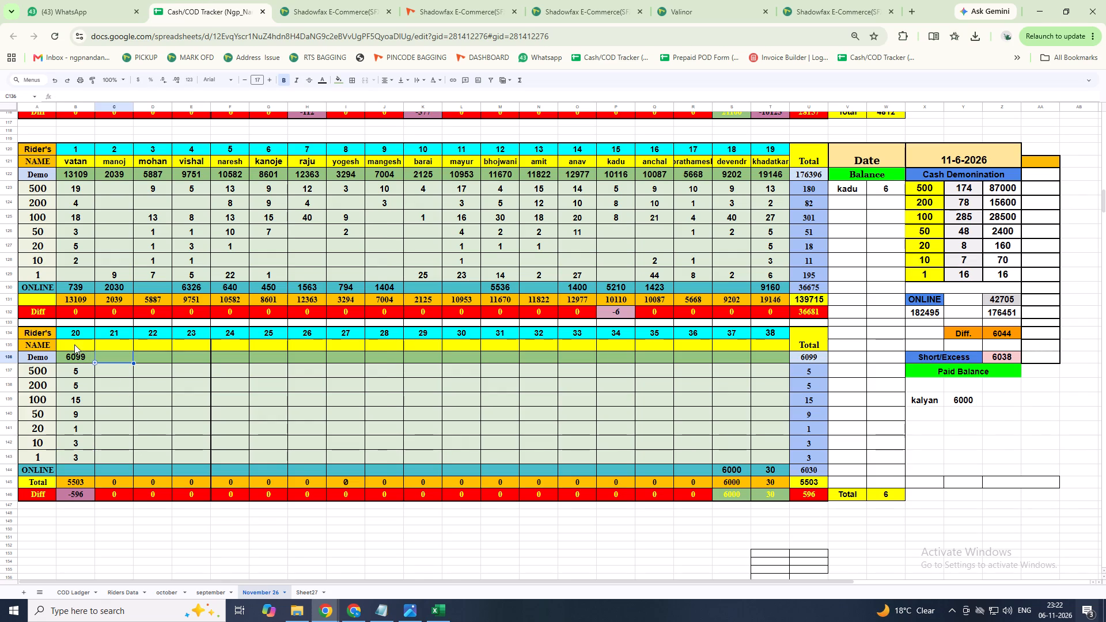
click(74, 344)
text(arya)
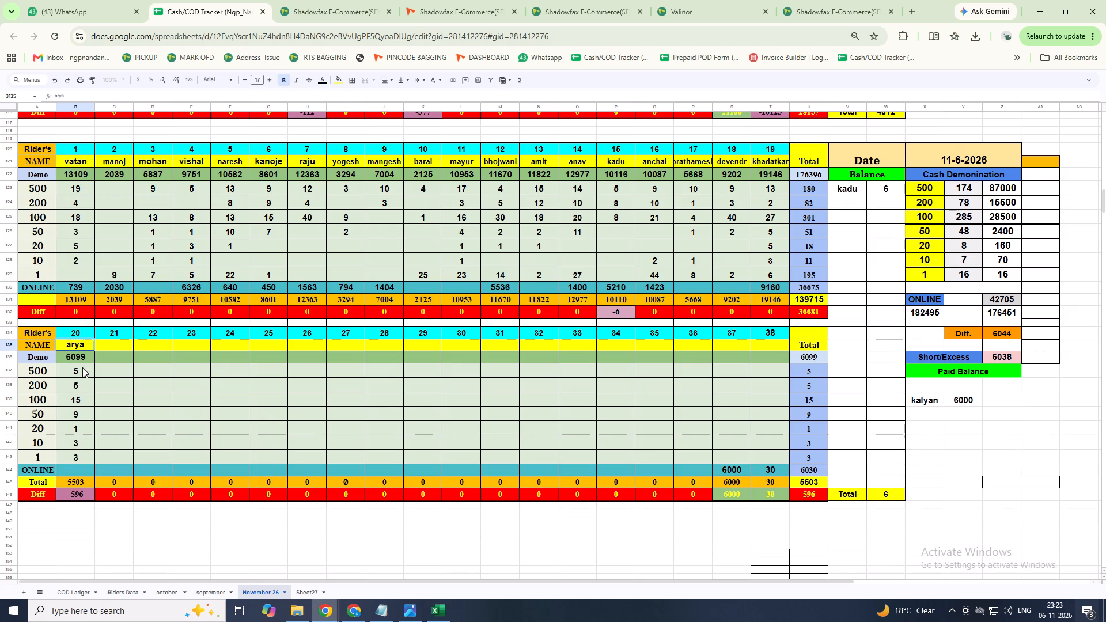
Correct arya's cash denominations to 6 notes of 500 and clear the count for denomination 1.
click(82, 367)
key(BackSpace)
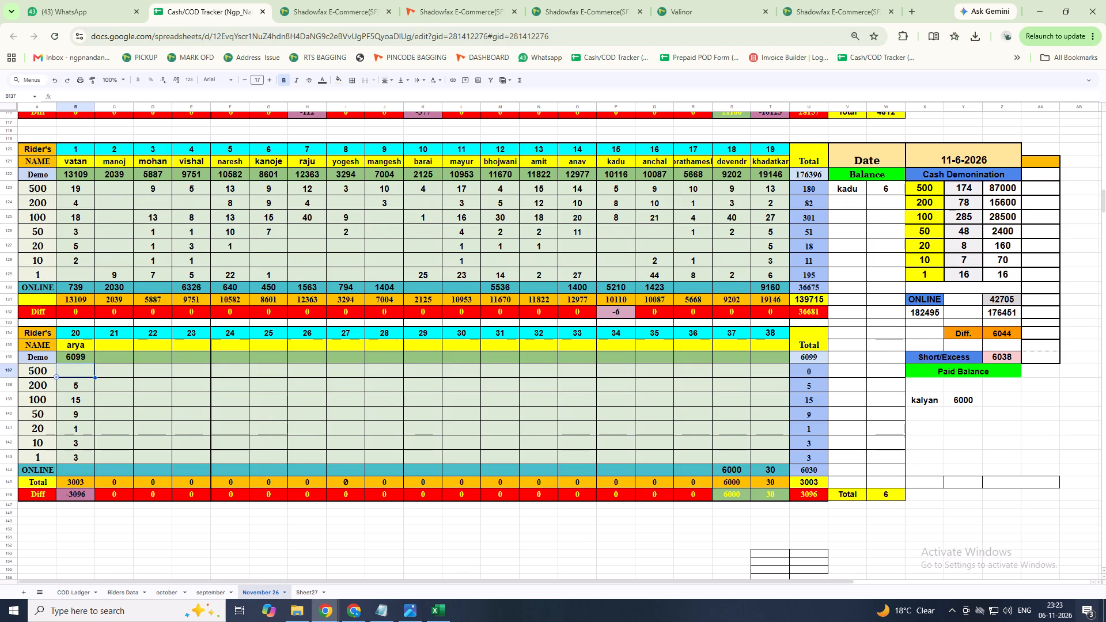
key(6)
key(Return)
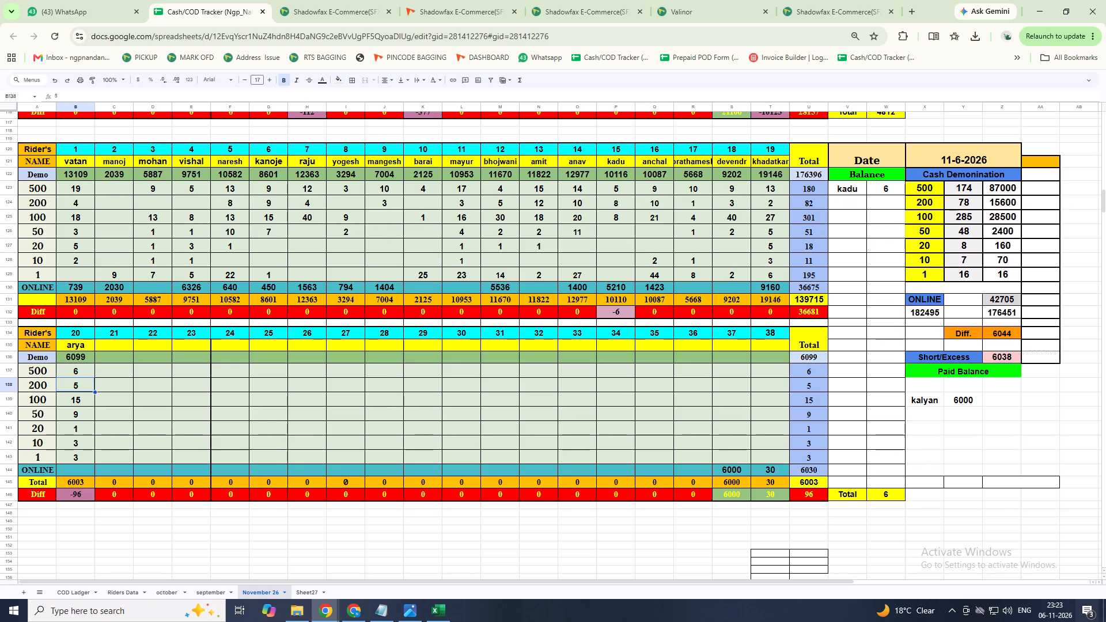
click(79, 454)
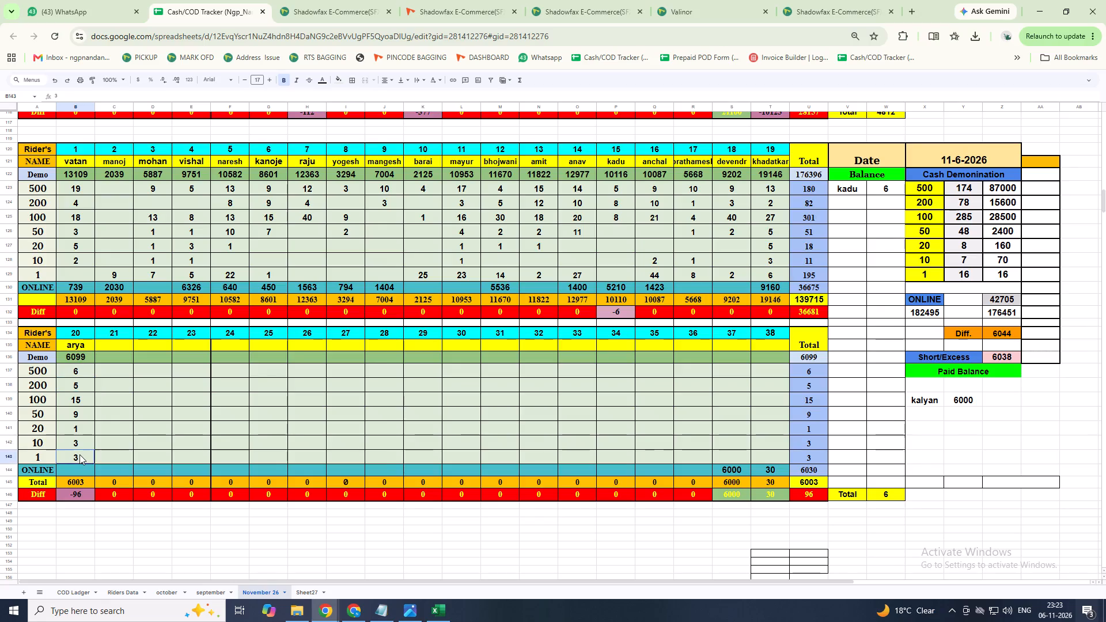
key(BackSpace)
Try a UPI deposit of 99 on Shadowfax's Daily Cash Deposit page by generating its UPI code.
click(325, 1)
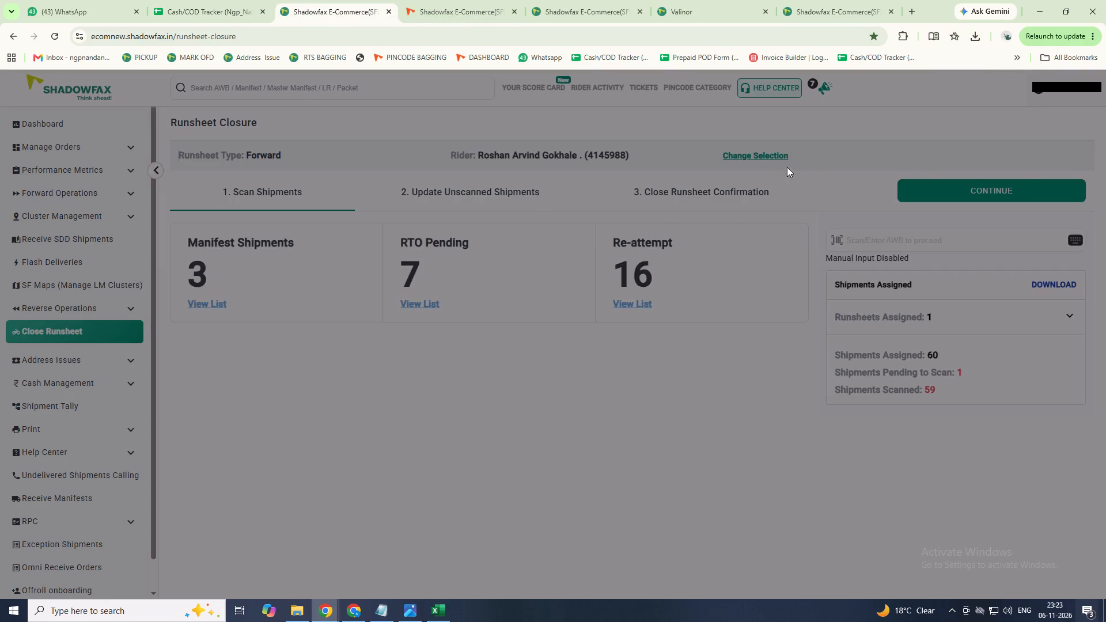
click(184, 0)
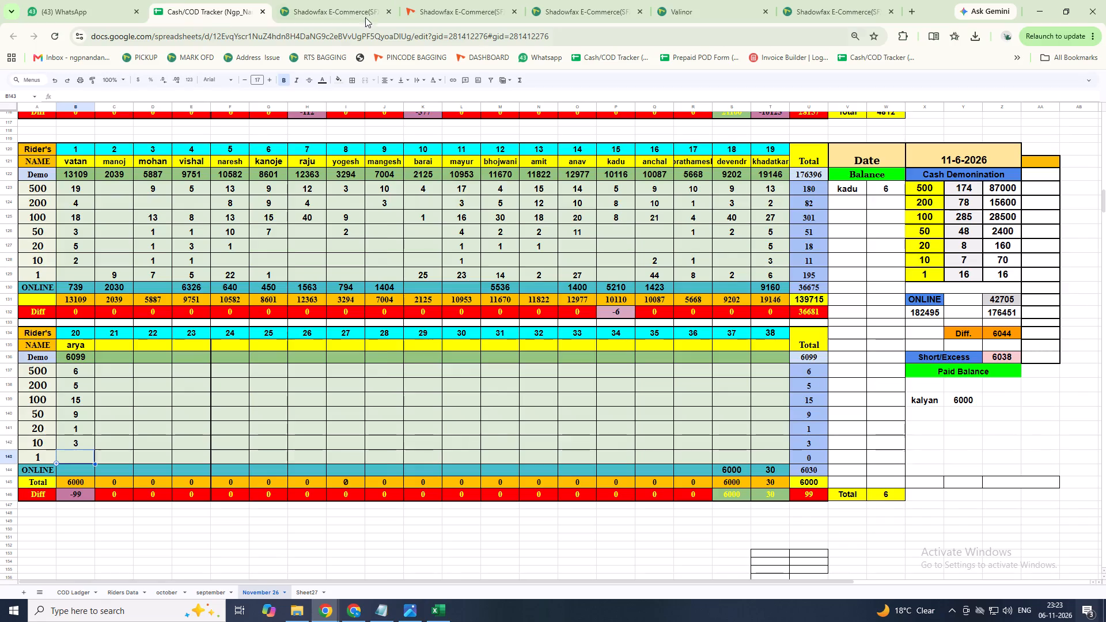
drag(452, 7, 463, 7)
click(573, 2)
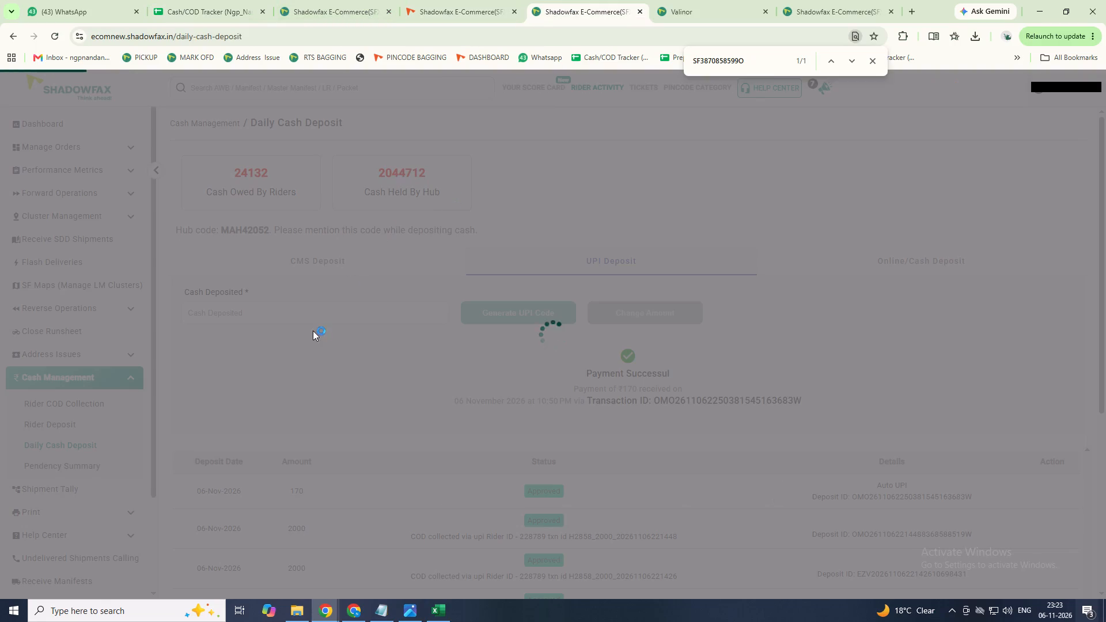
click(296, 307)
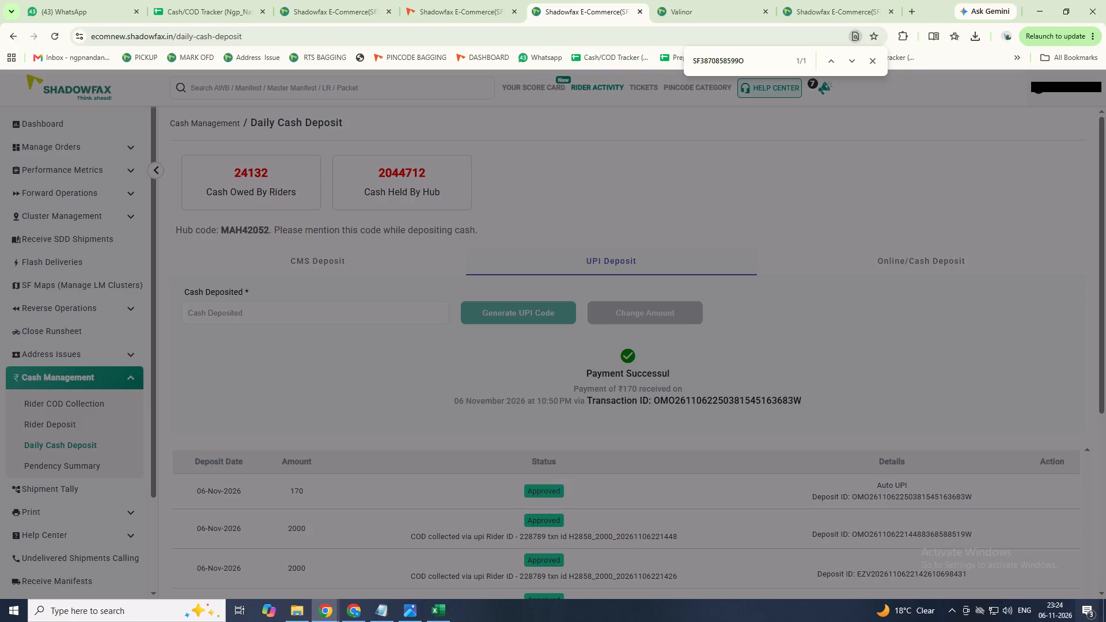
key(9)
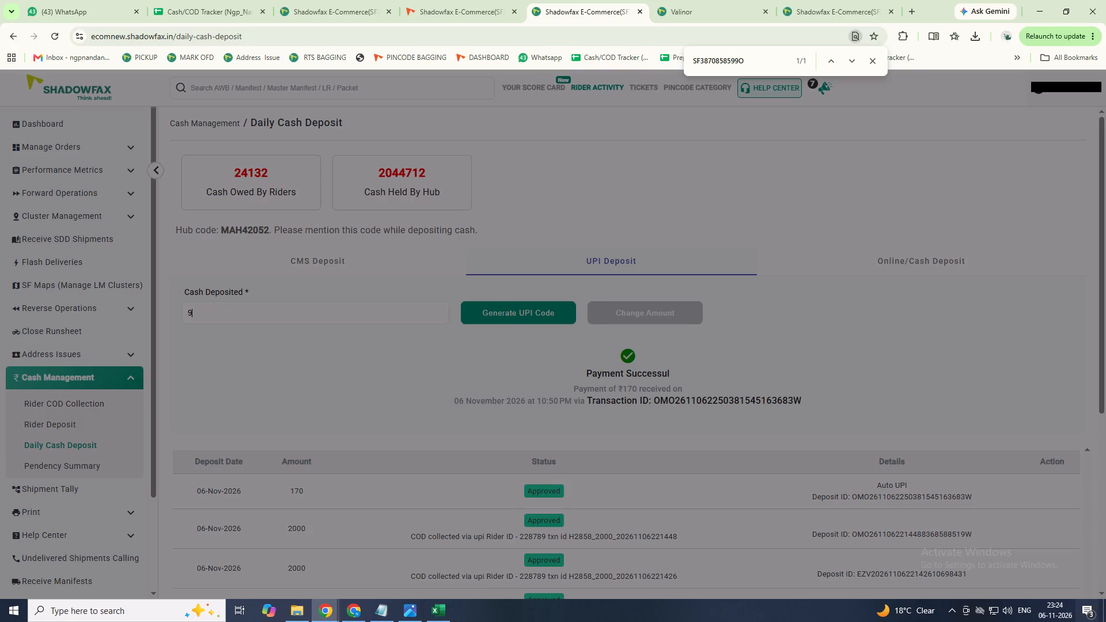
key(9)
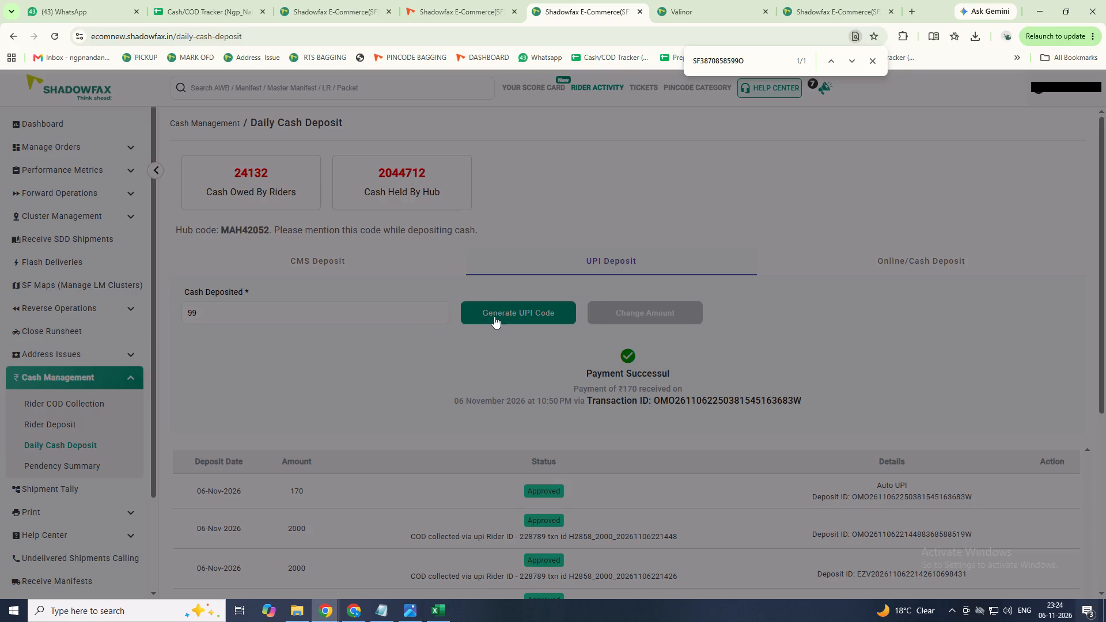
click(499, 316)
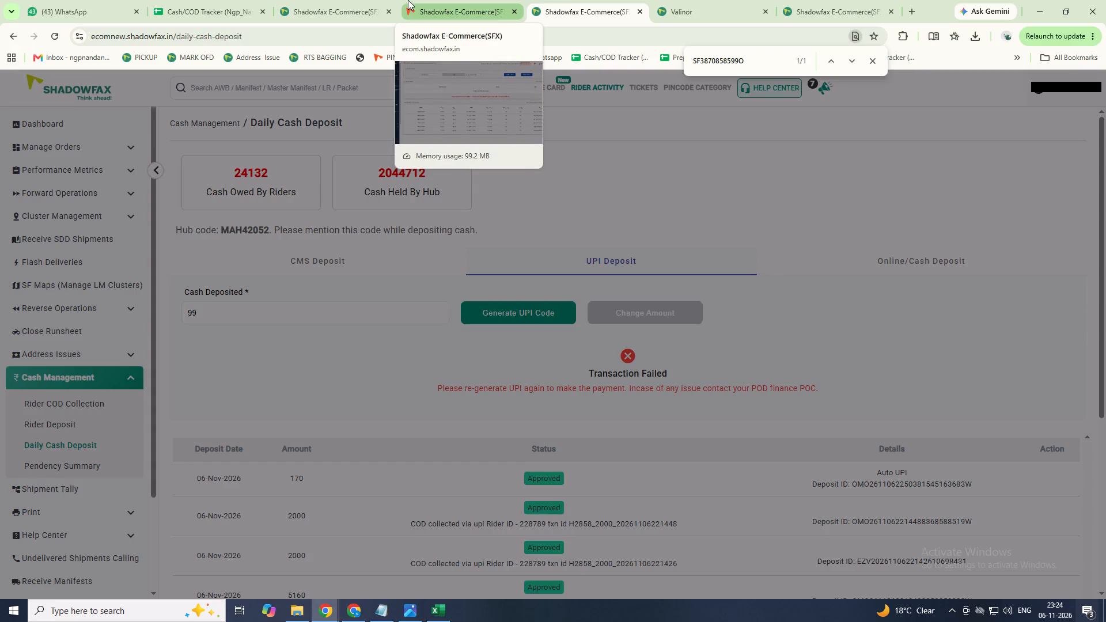
Re-enter 99 as the cash deposited and generate a new UPI code for the payment.
click(322, 313)
key(BackSpace)
key(BackSpace)
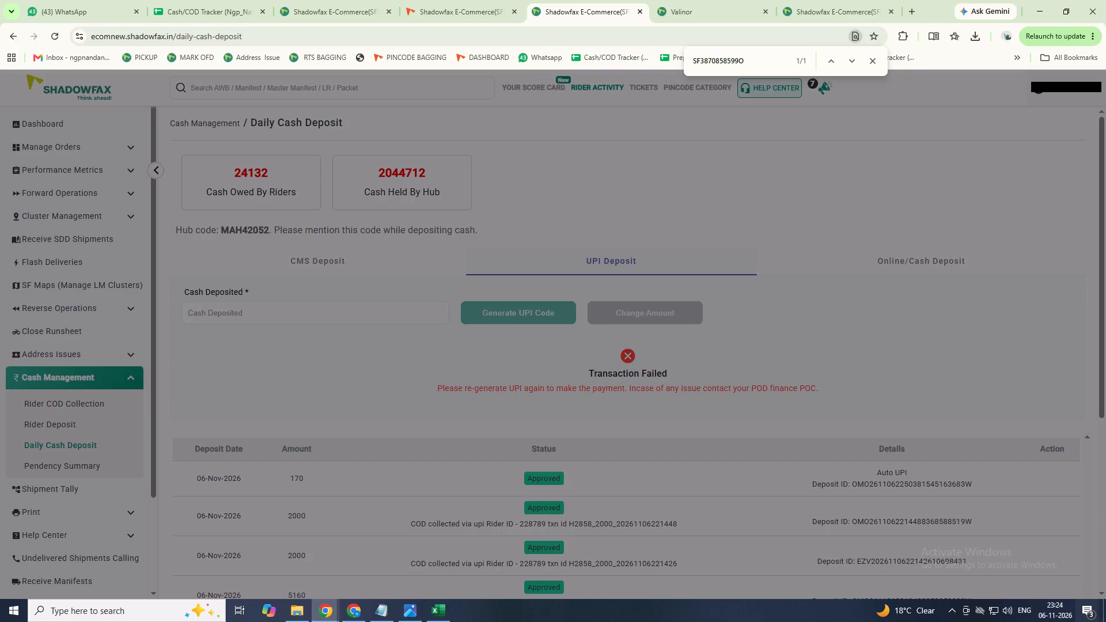
text(999)
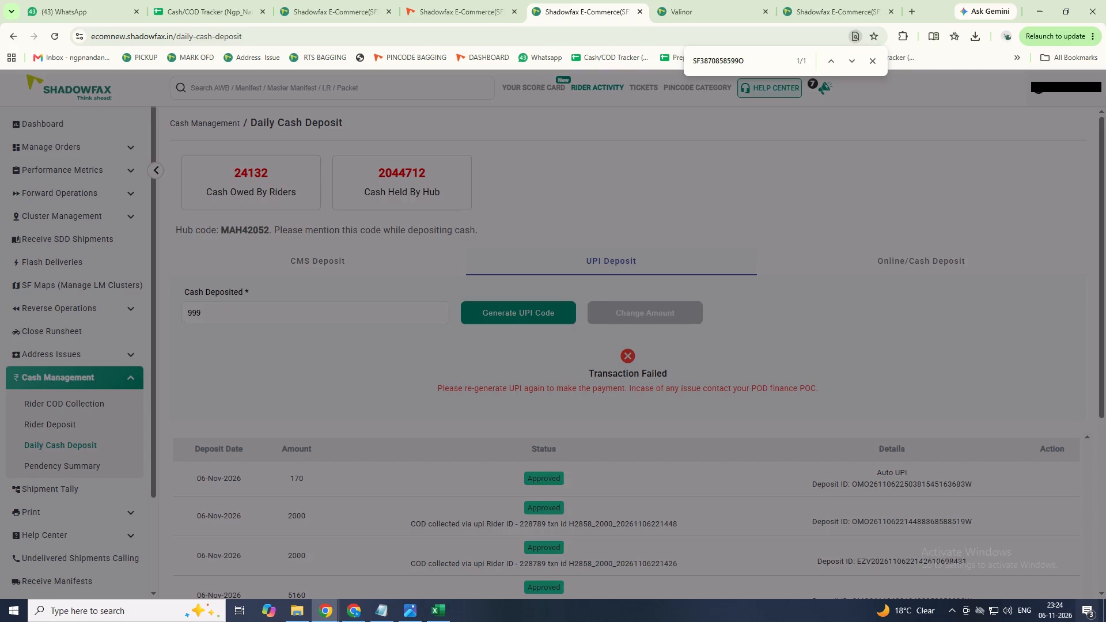
key(BackSpace)
key(Return)
click(512, 319)
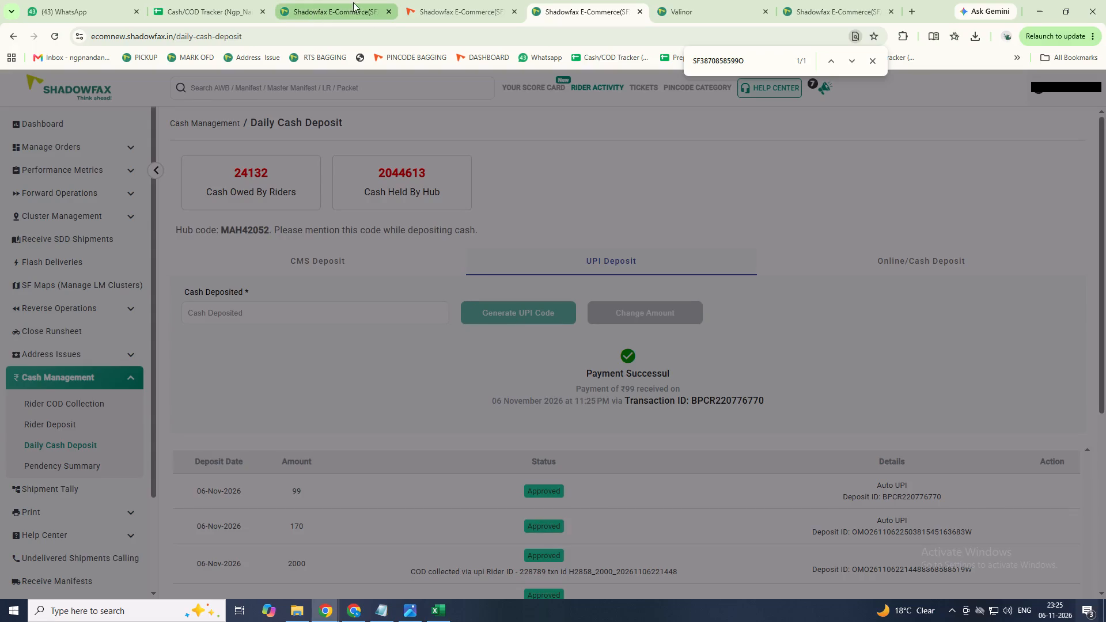
Load rider Aryan's Forward runsheet closure and advance through the shipment stages to Close Runsheet Confirmation.
click(370, 0)
click(750, 149)
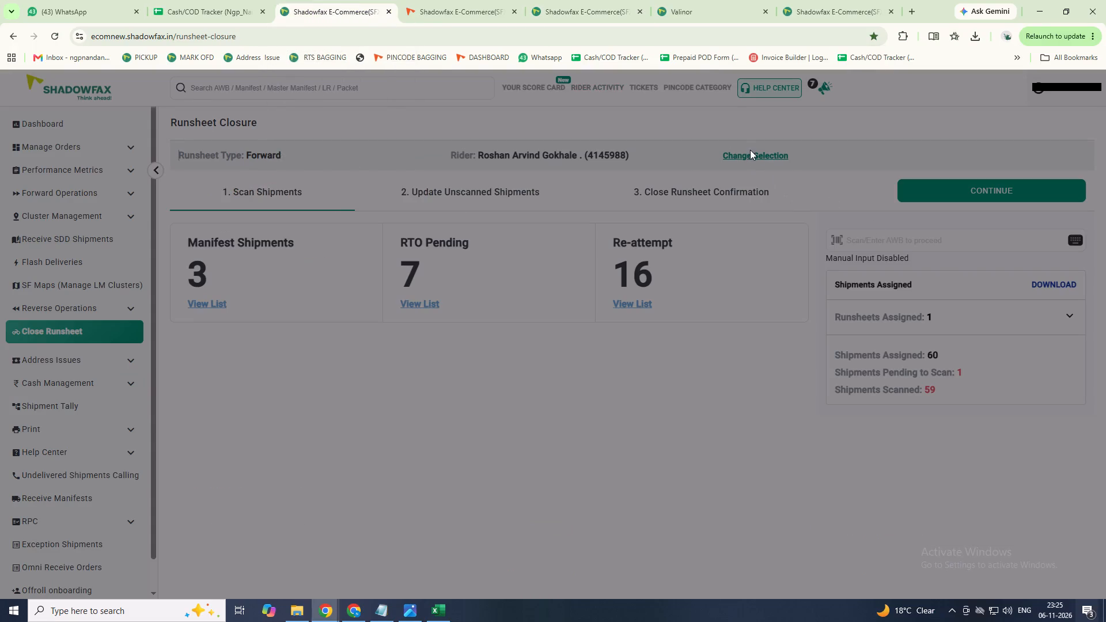
click(753, 157)
click(702, 194)
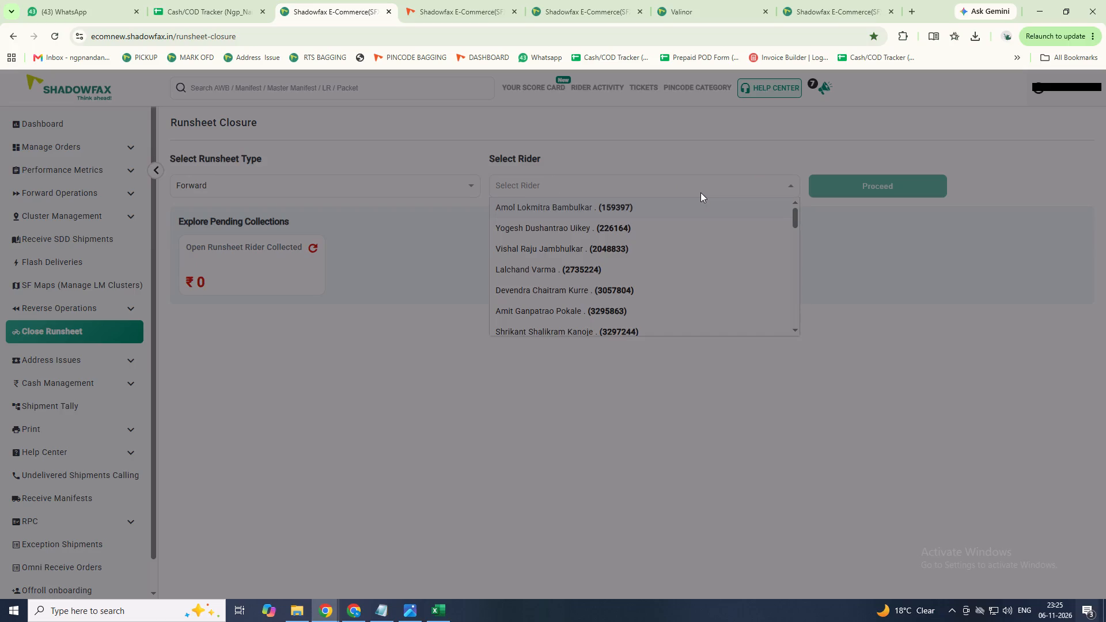
text(arya)
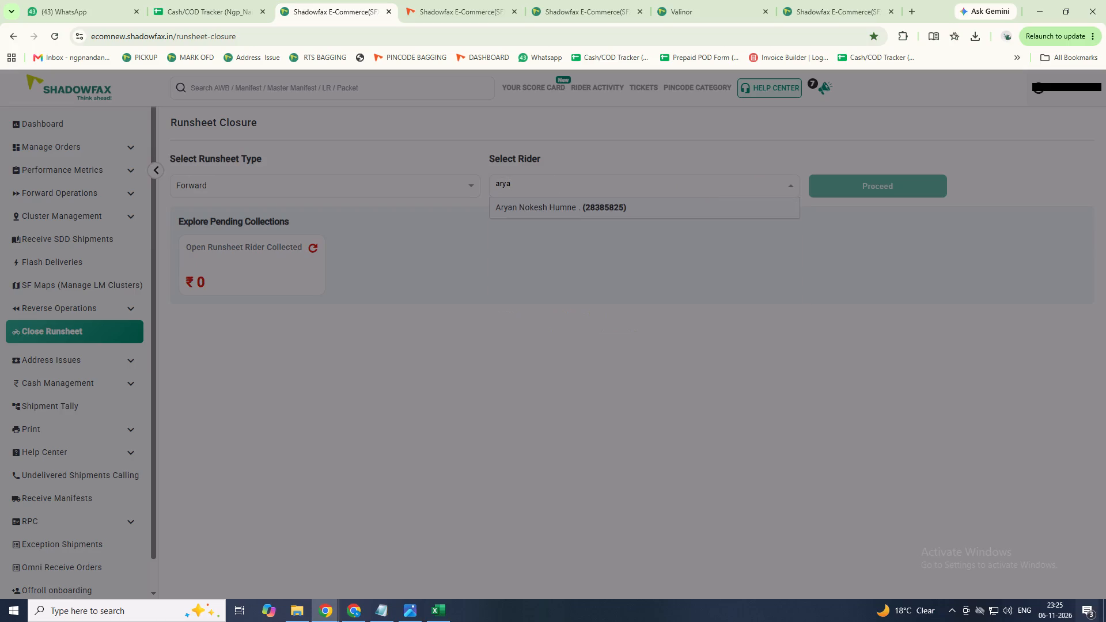
click(692, 201)
drag(842, 191, 849, 192)
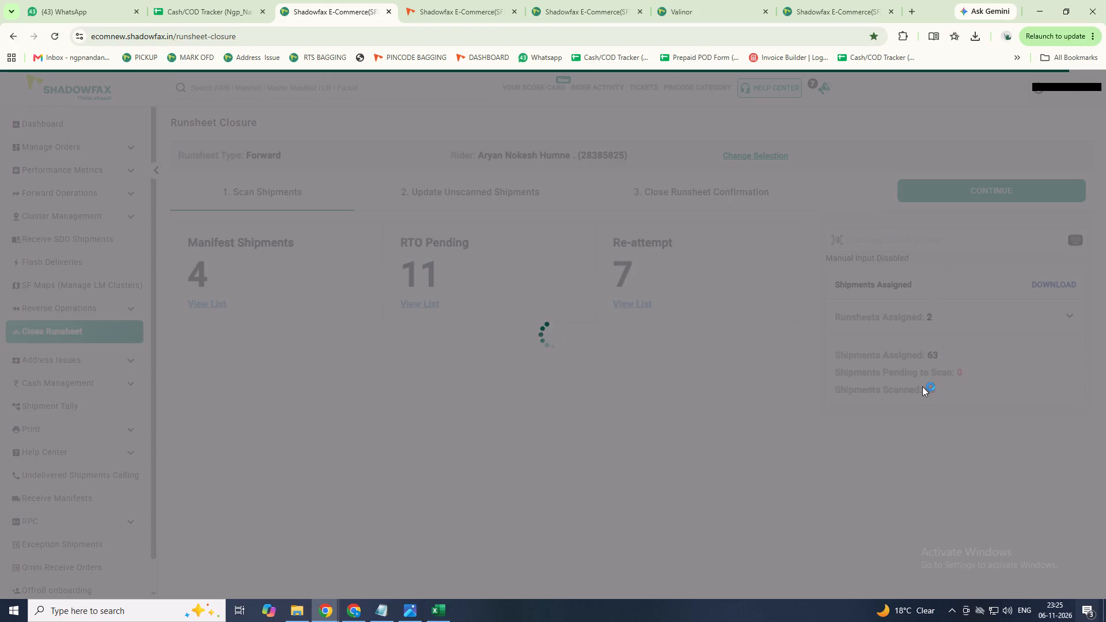
click(954, 189)
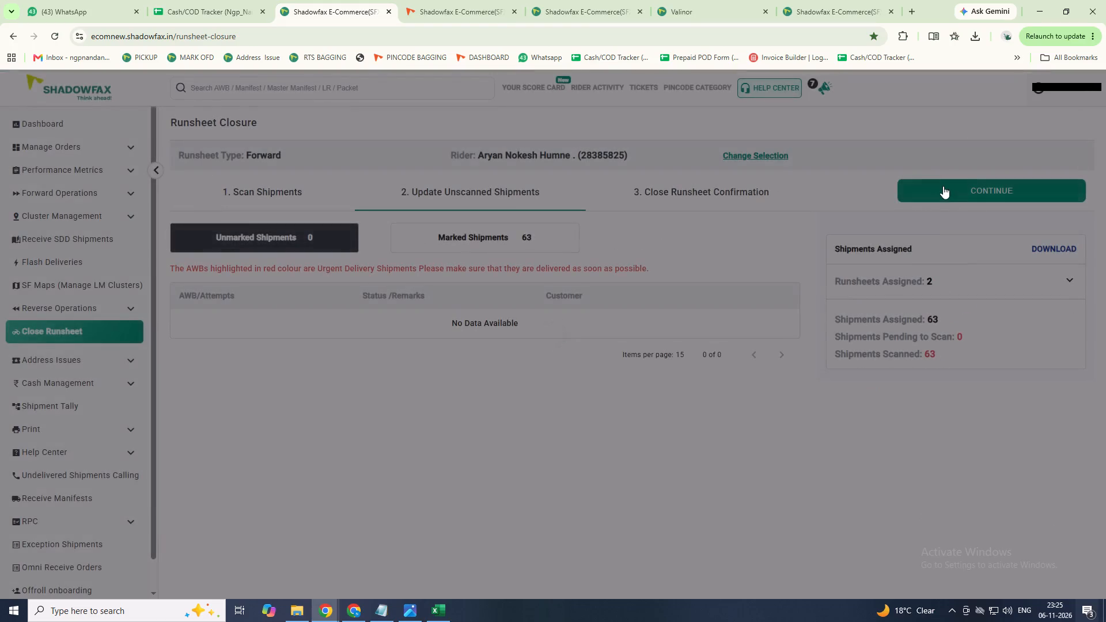
click(943, 188)
Collect Aryan's COD payment of 6099 using Cash in Hand and mark the cash as collected.
click(718, 389)
click(717, 386)
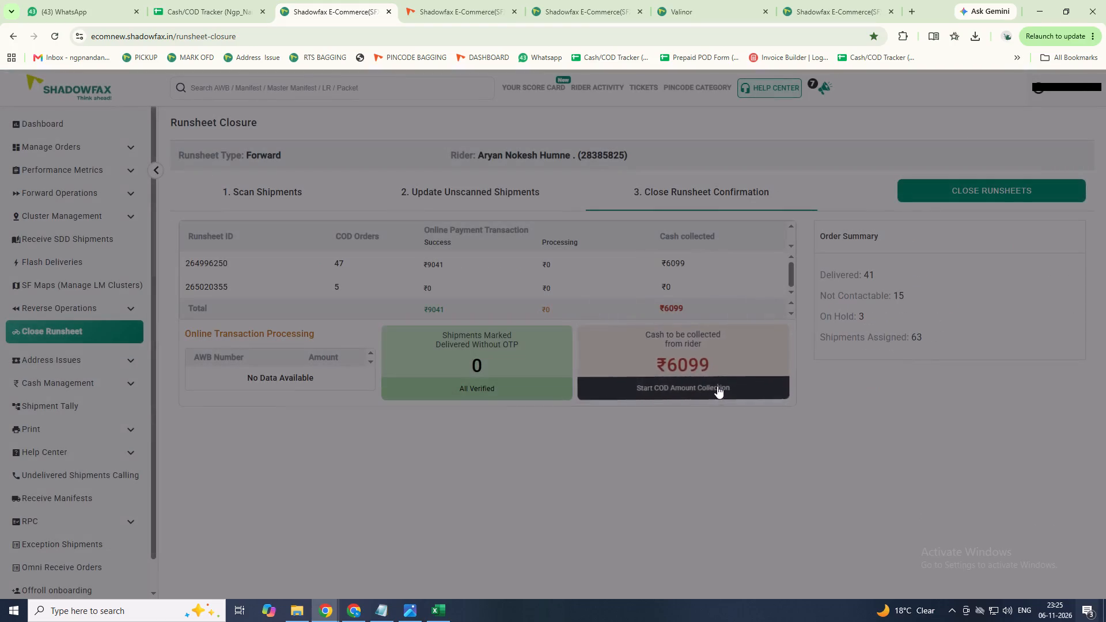
click(691, 331)
click(691, 332)
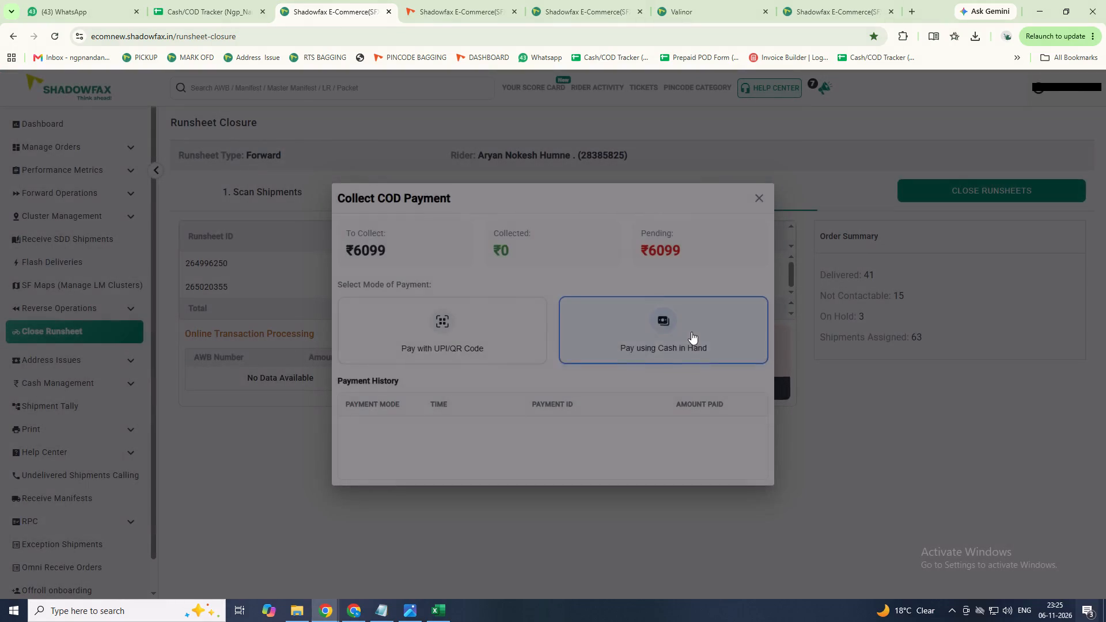
click(567, 389)
text(6099)
click(672, 392)
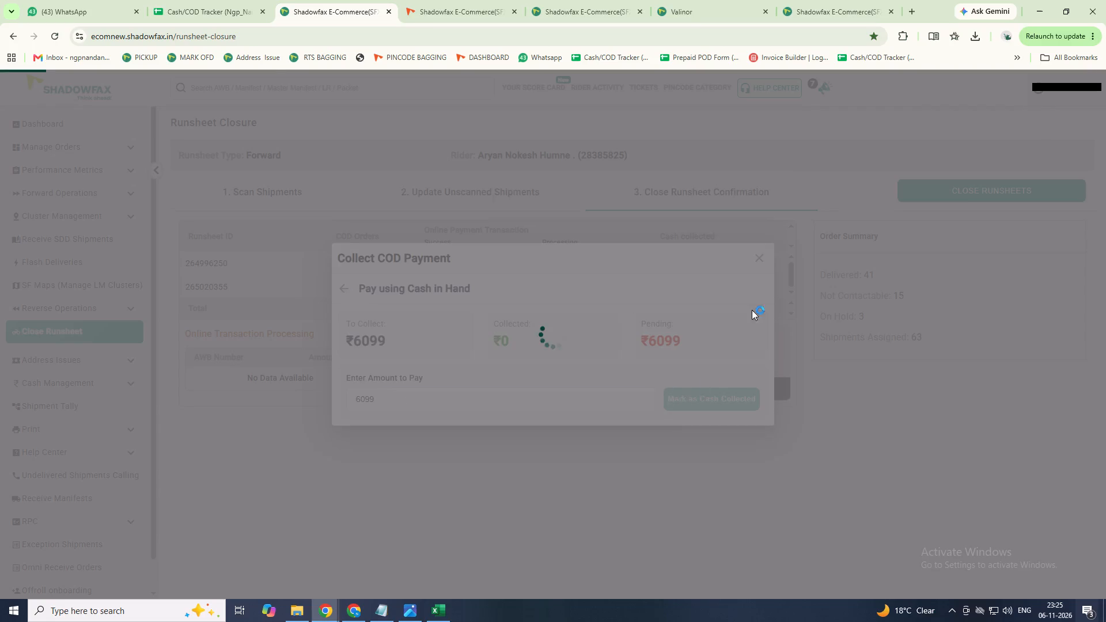
click(760, 195)
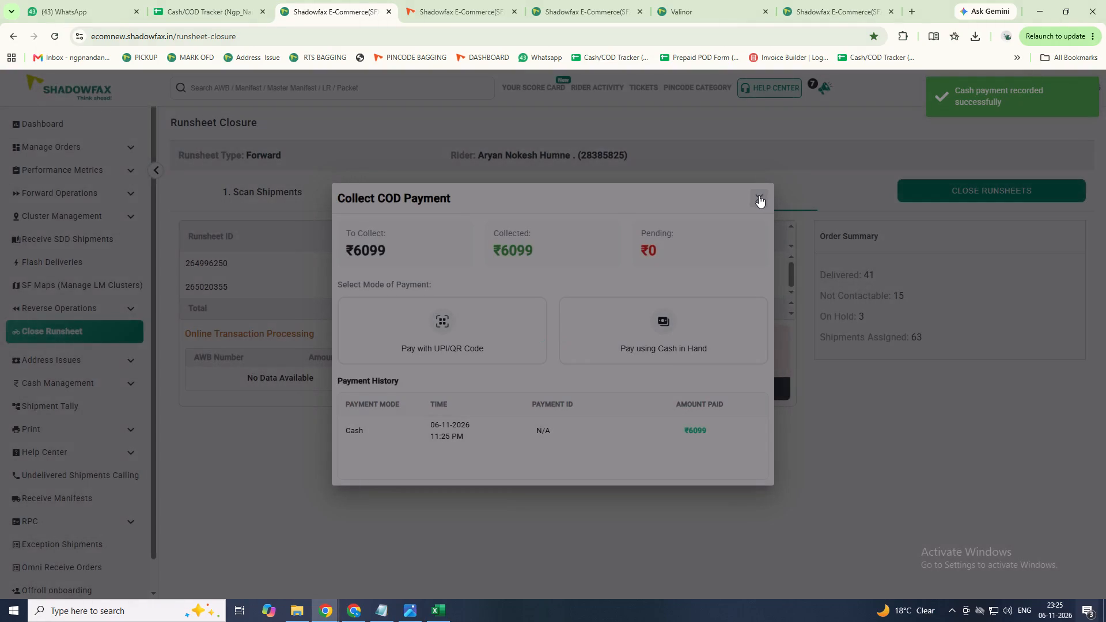
click(714, 391)
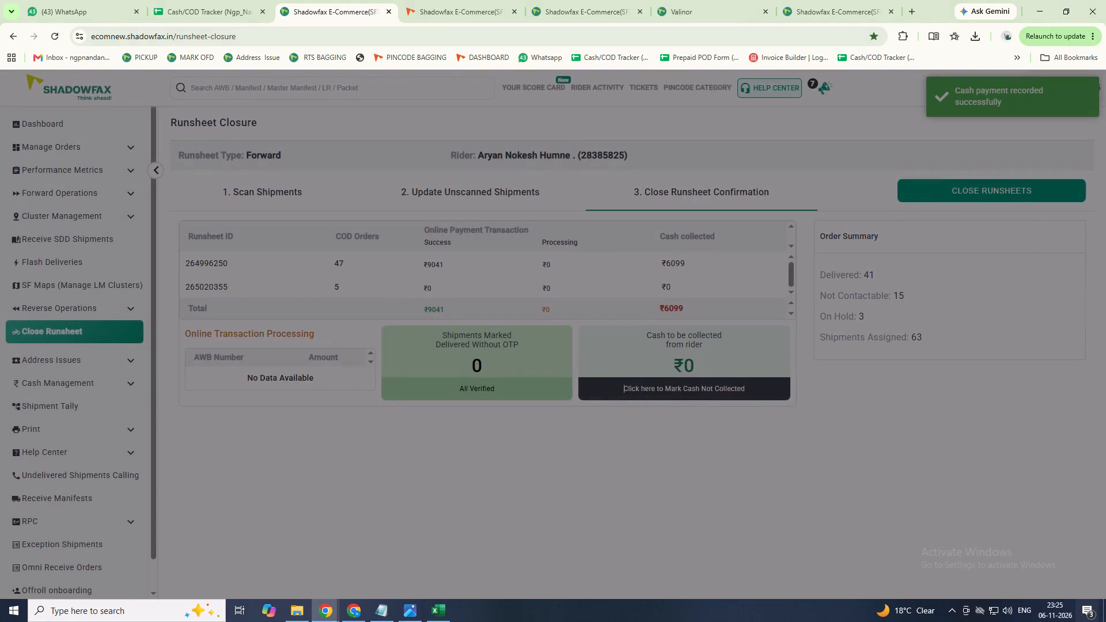
Close Aryan's Forward runsheets.
click(938, 190)
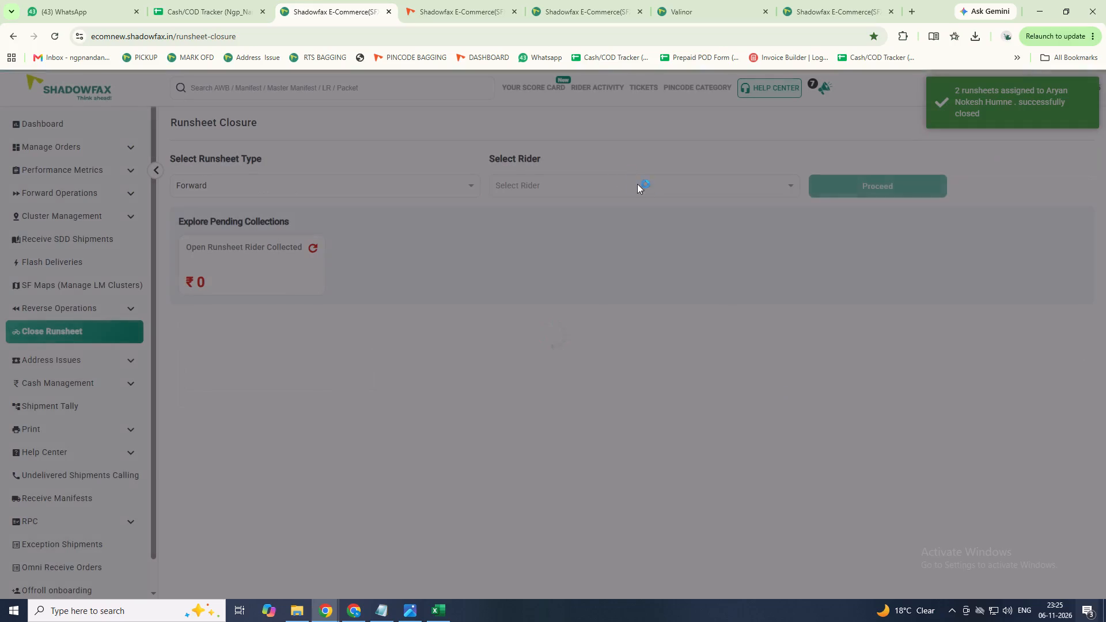
Load rider Nishant's Forward runsheet closure and advance to the Update Unscanned Shipments stage.
click(639, 186)
text(ni)
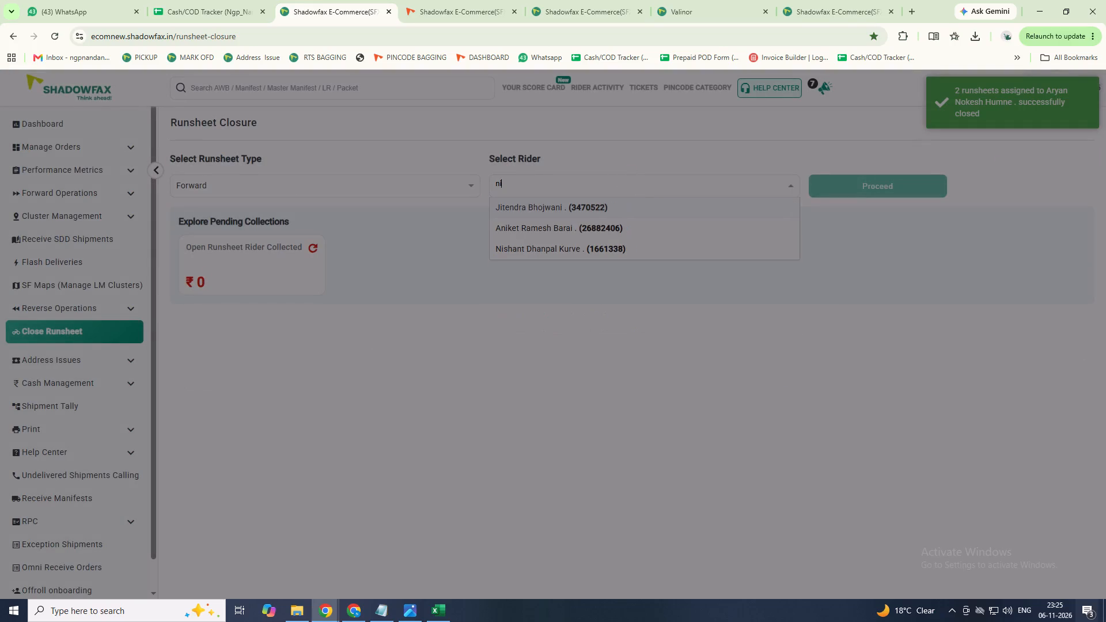
text(sha)
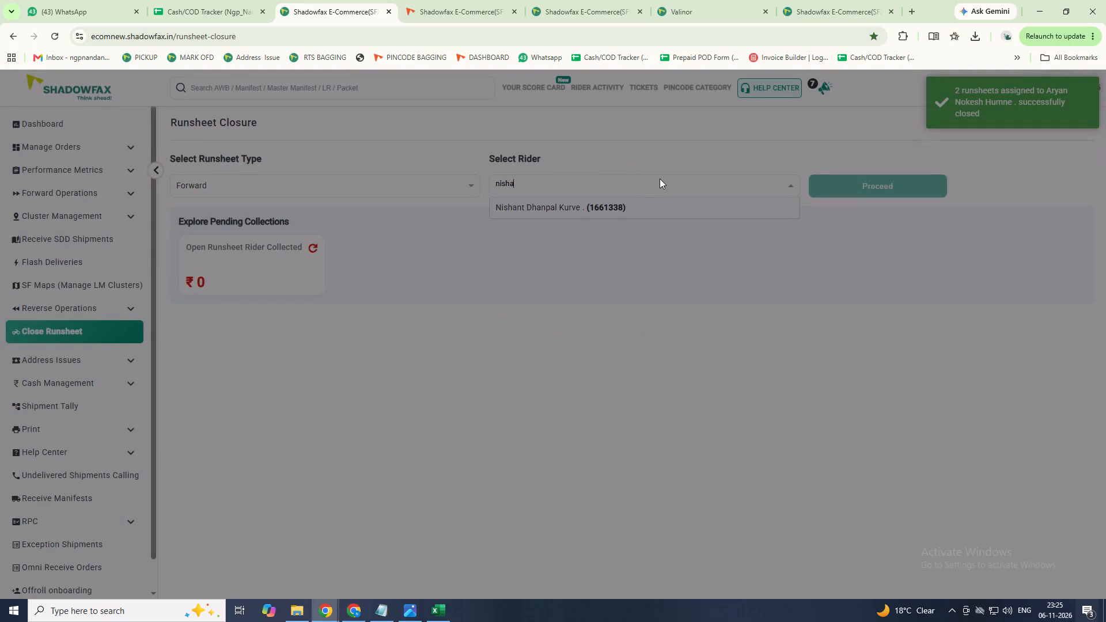
drag(681, 208, 688, 210)
click(891, 177)
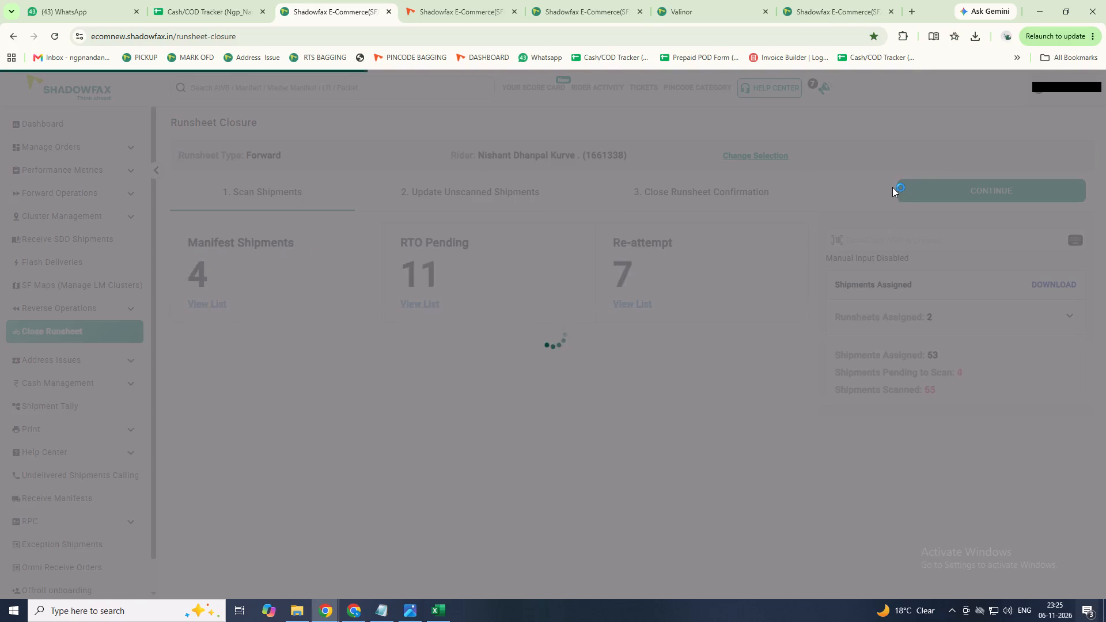
triple_click(930, 188)
click(927, 188)
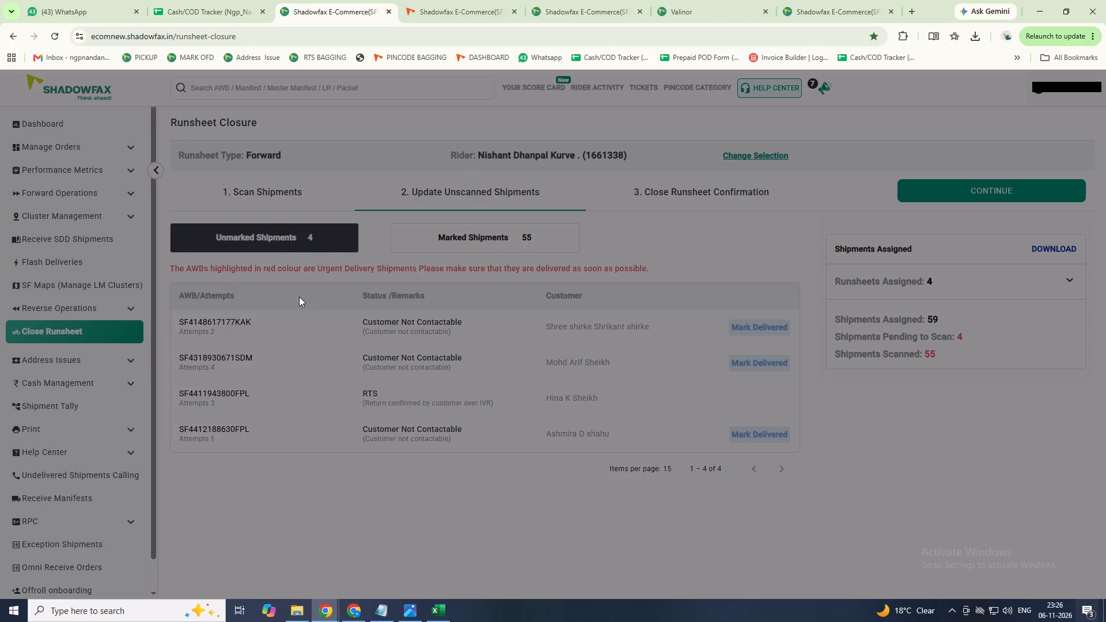
click(257, 198)
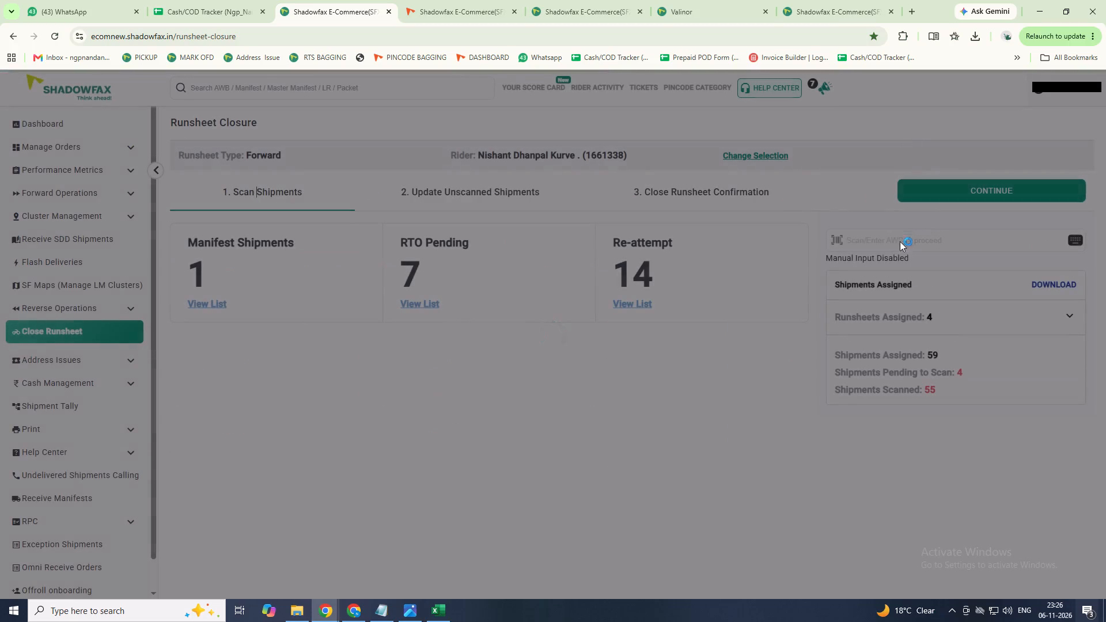
click(460, 186)
click(266, 189)
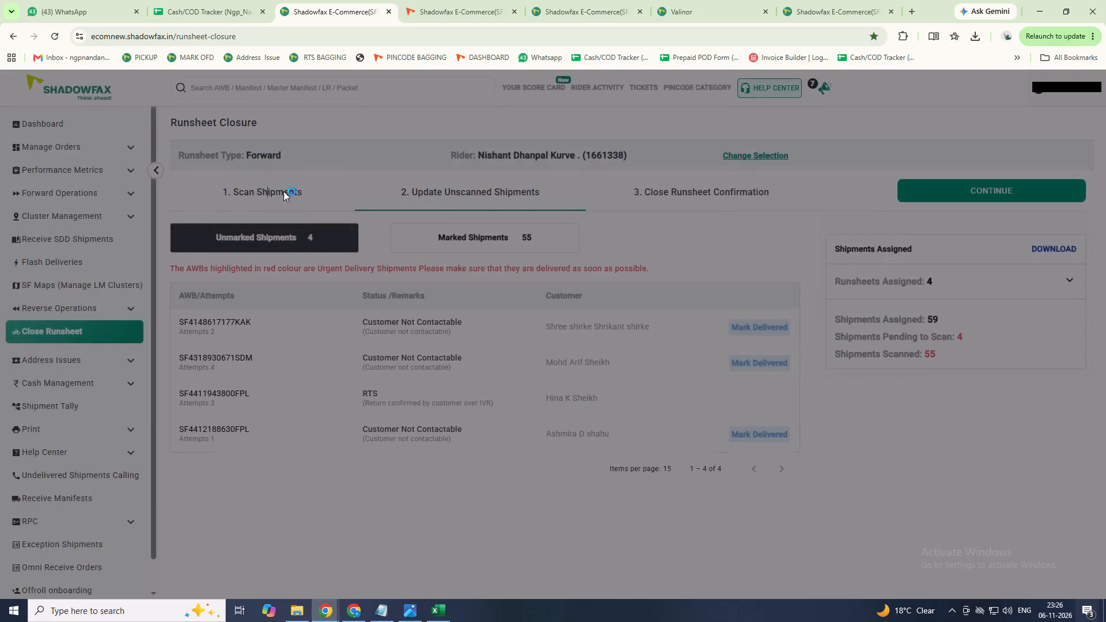
click(871, 234)
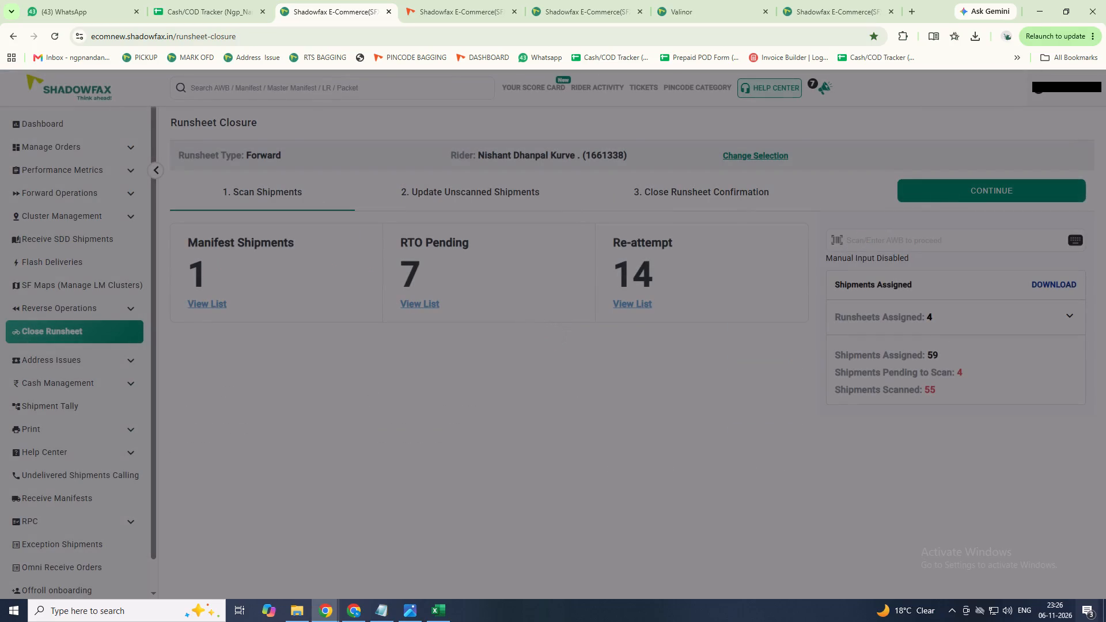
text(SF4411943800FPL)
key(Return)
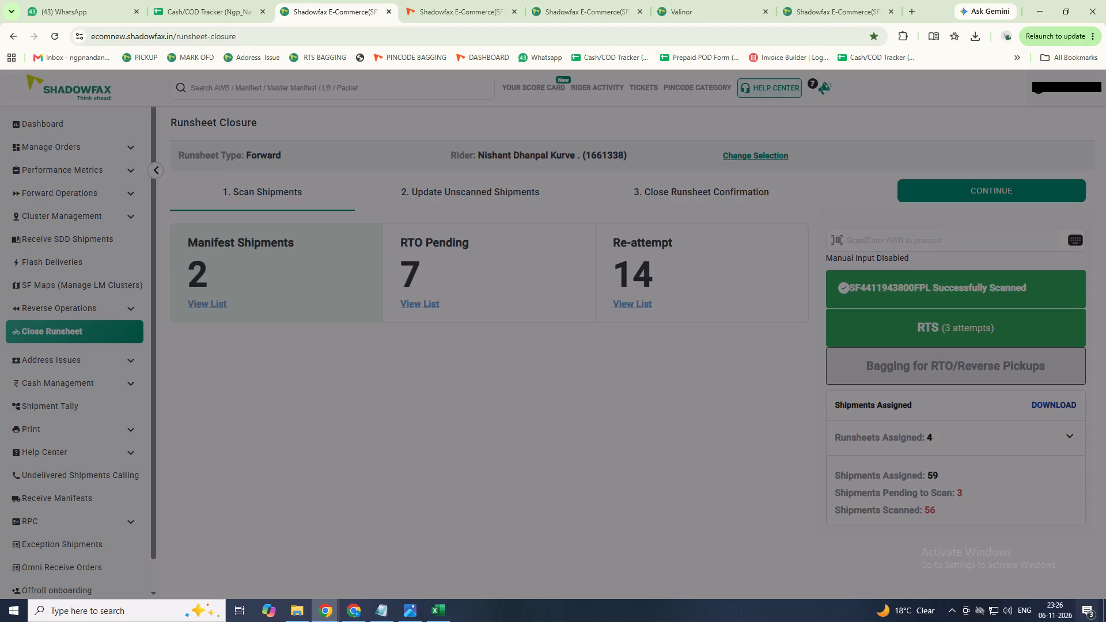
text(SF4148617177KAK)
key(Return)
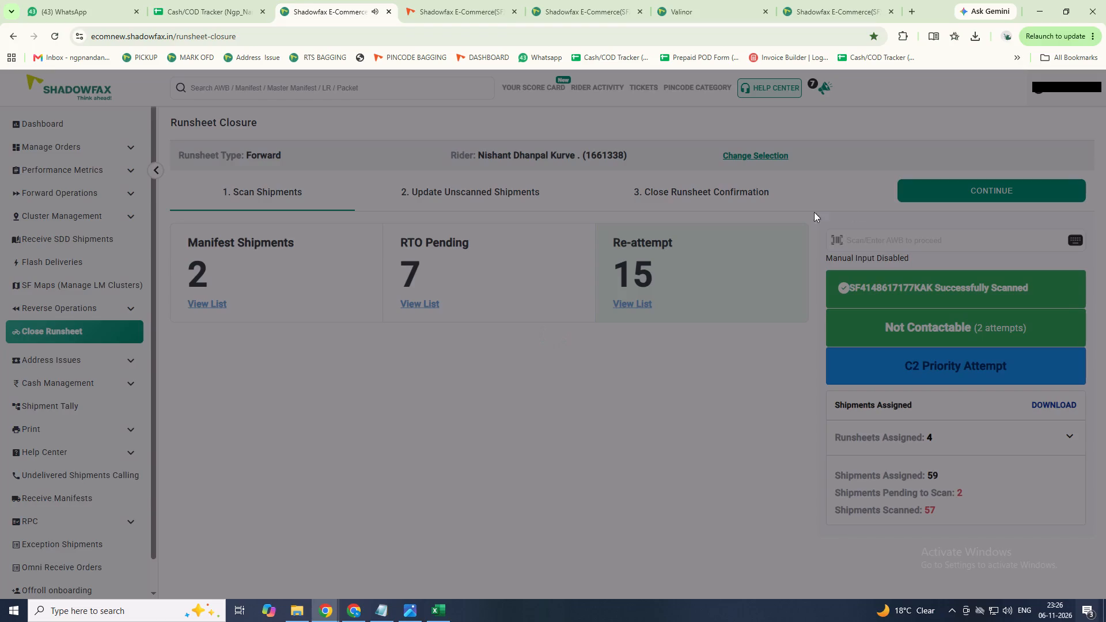
click(513, 181)
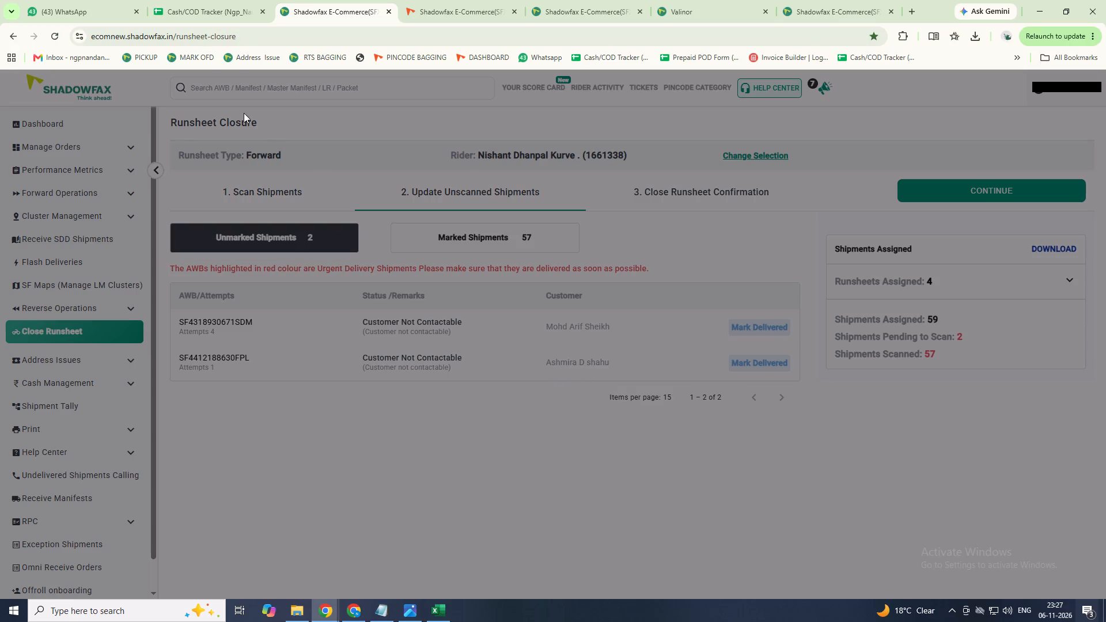
Review the Scan Shipments stage of Nishant's Forward runsheet closure and return to the Update Unscanned Shipments stage.
click(283, 193)
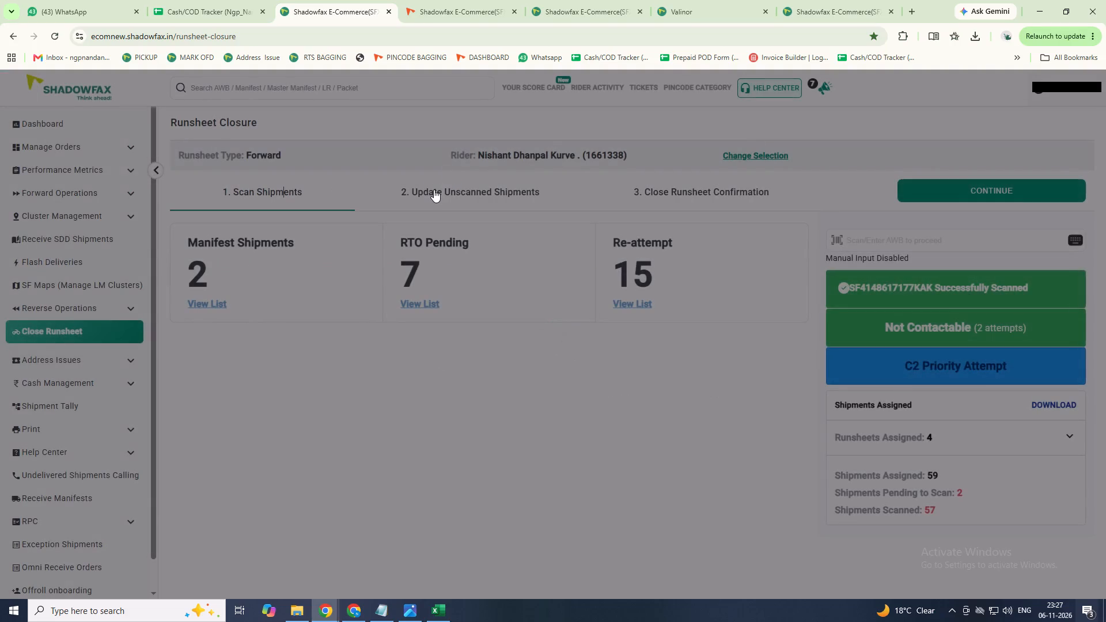
click(475, 187)
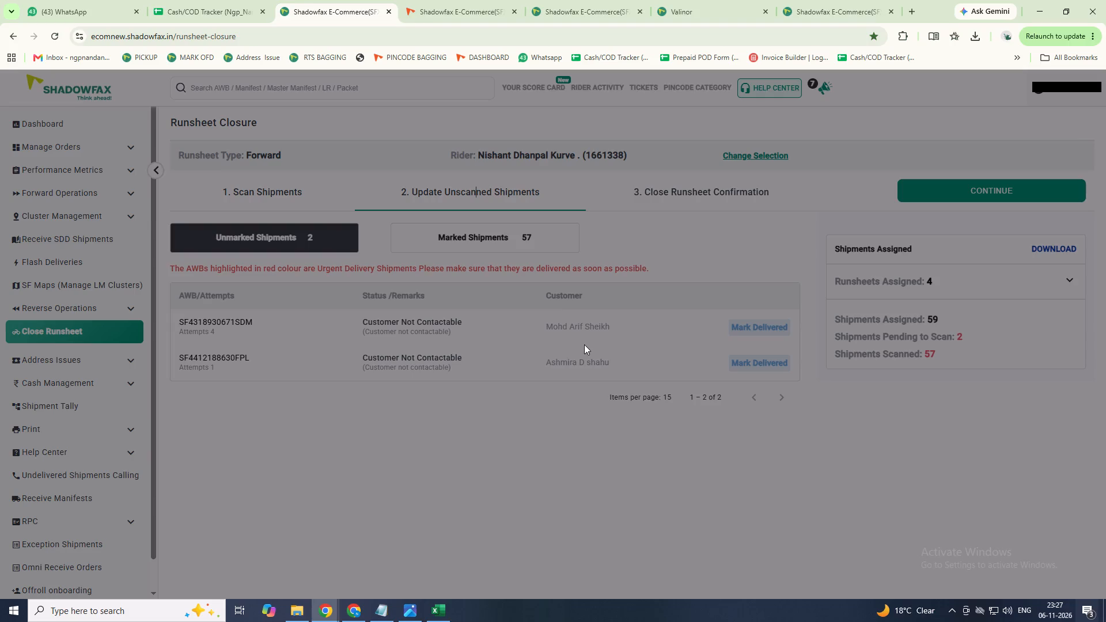
double_click(234, 318)
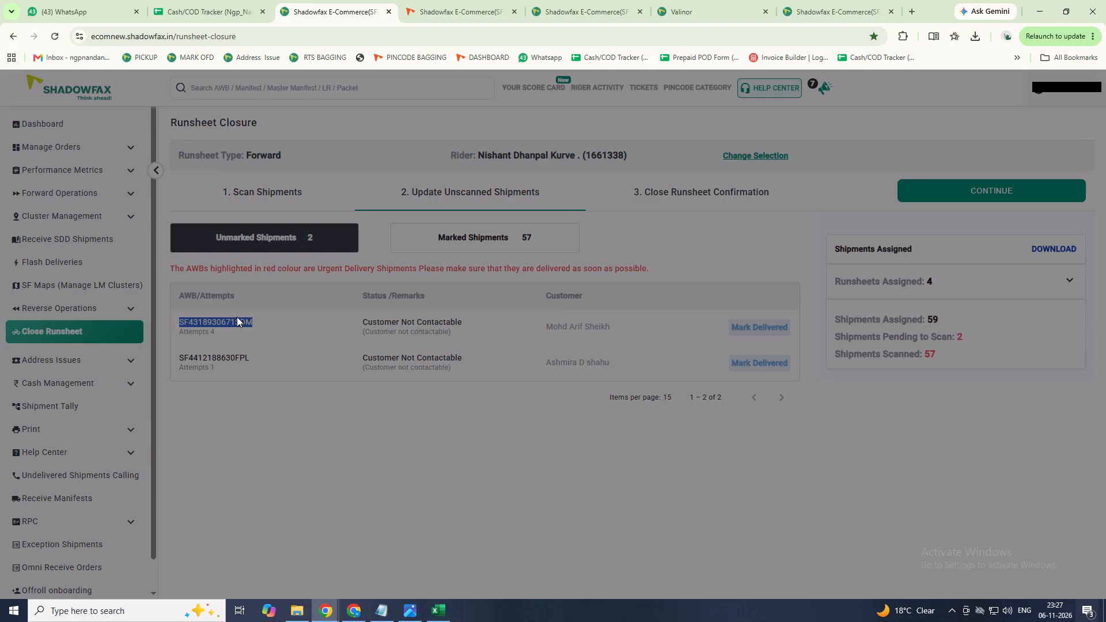
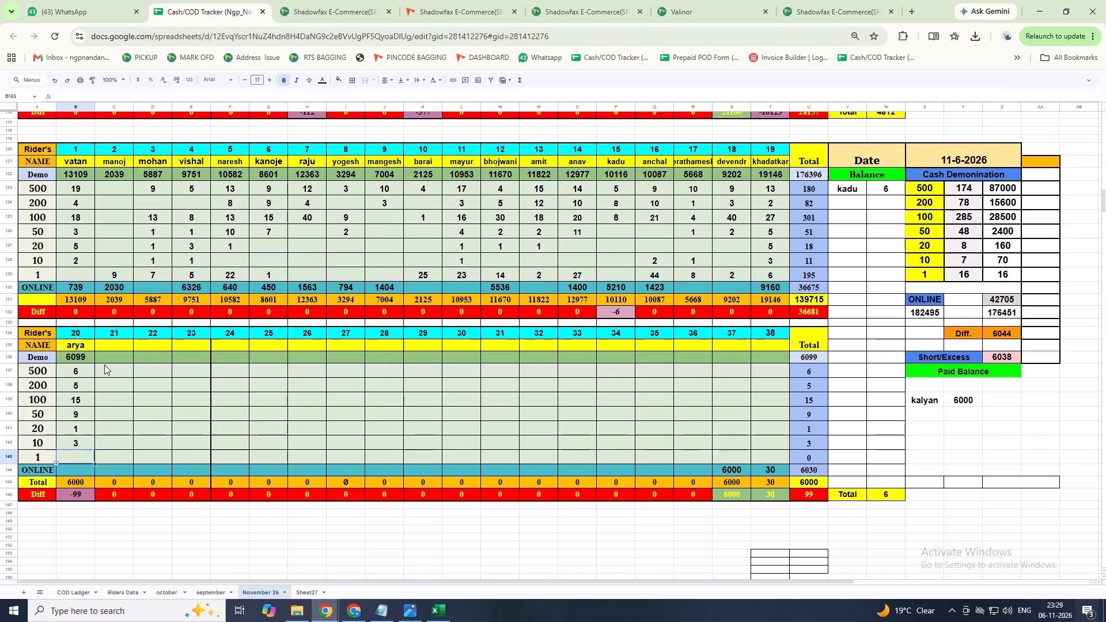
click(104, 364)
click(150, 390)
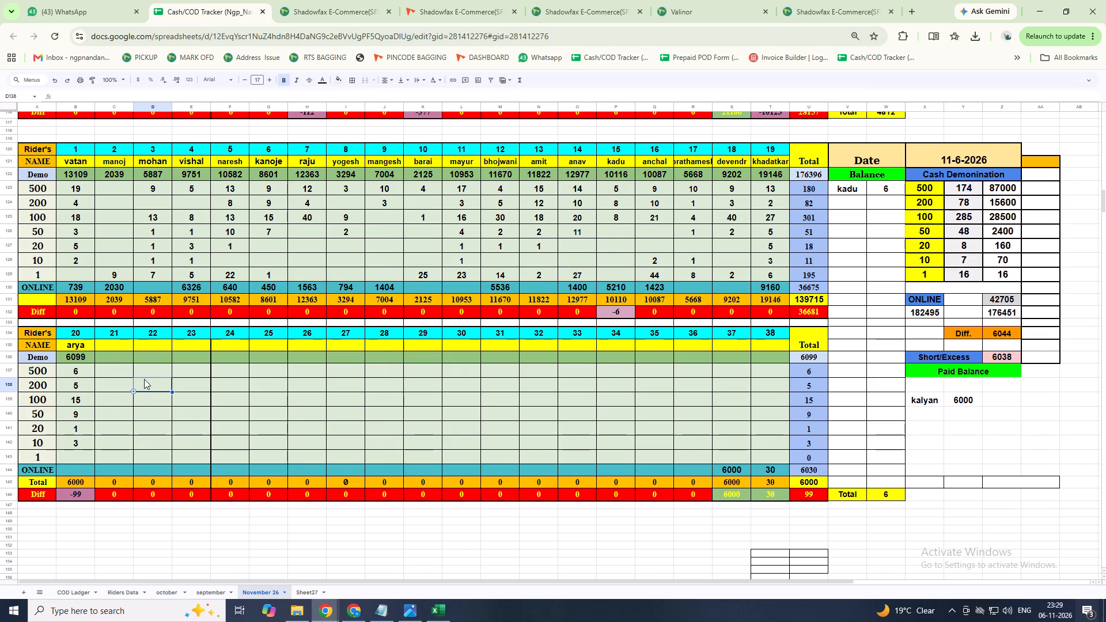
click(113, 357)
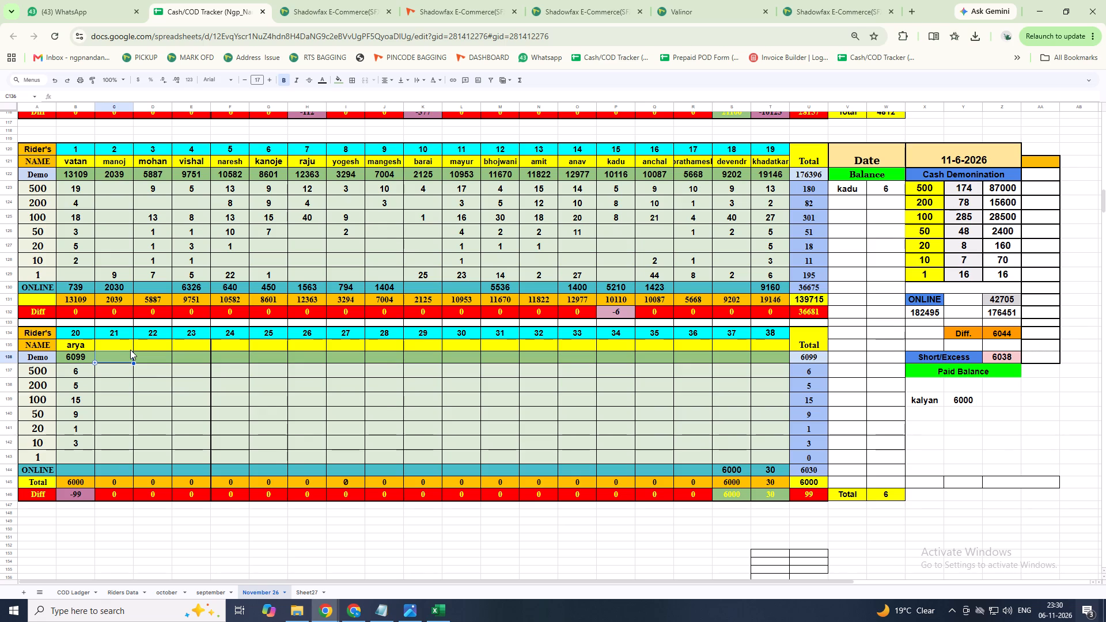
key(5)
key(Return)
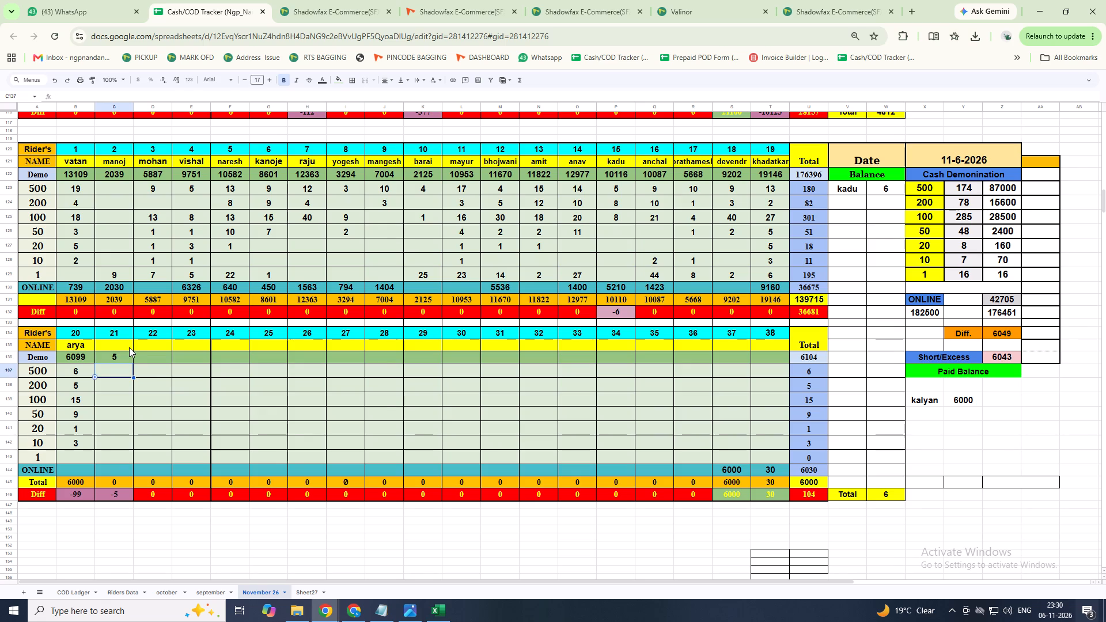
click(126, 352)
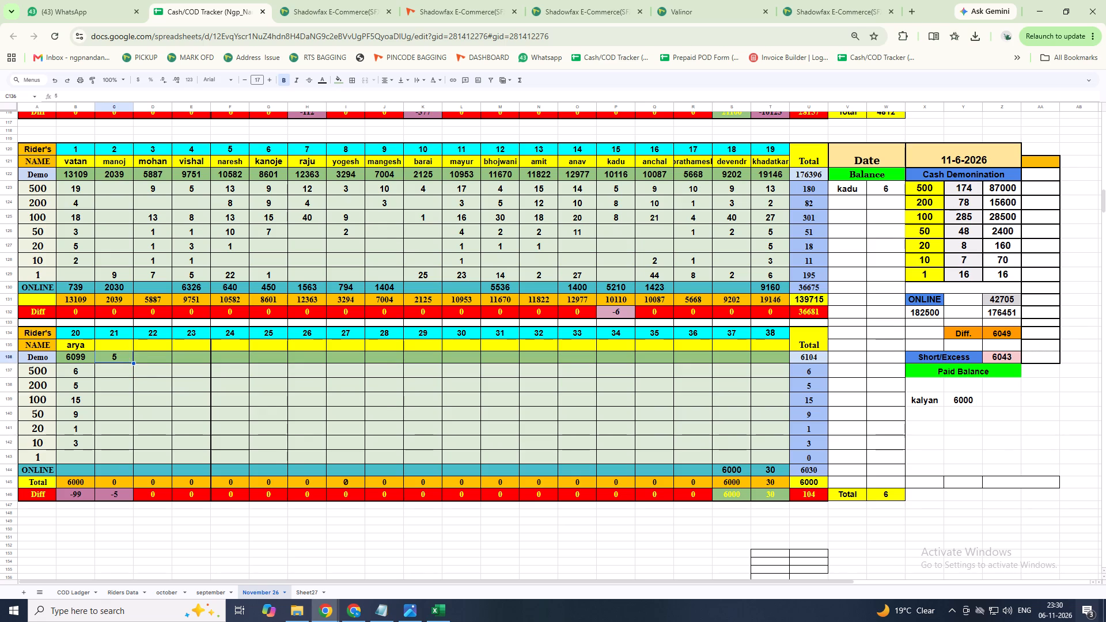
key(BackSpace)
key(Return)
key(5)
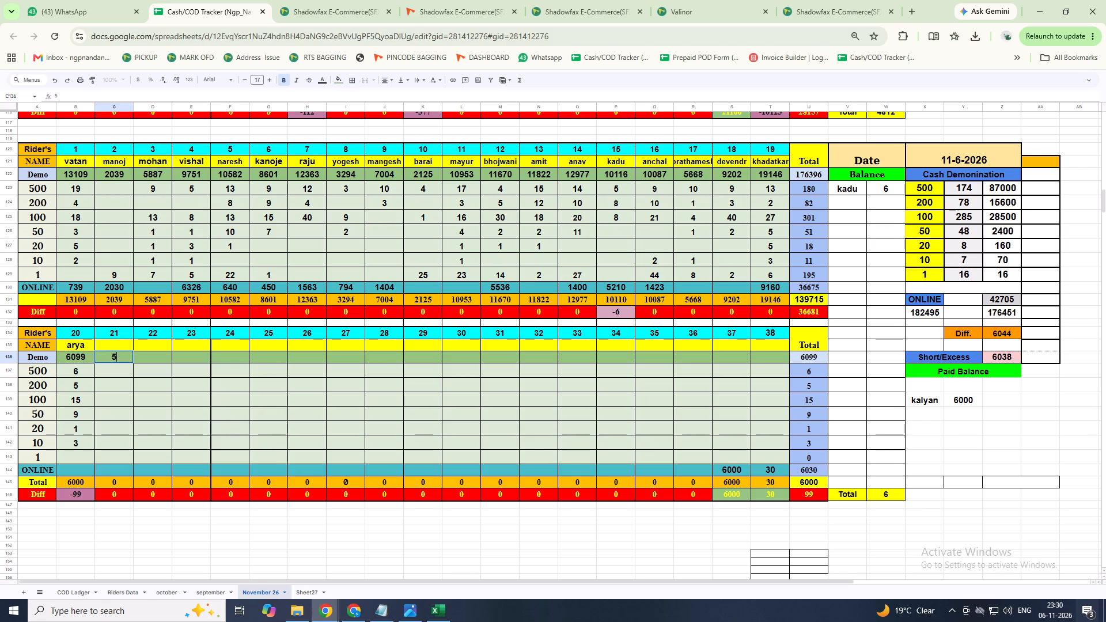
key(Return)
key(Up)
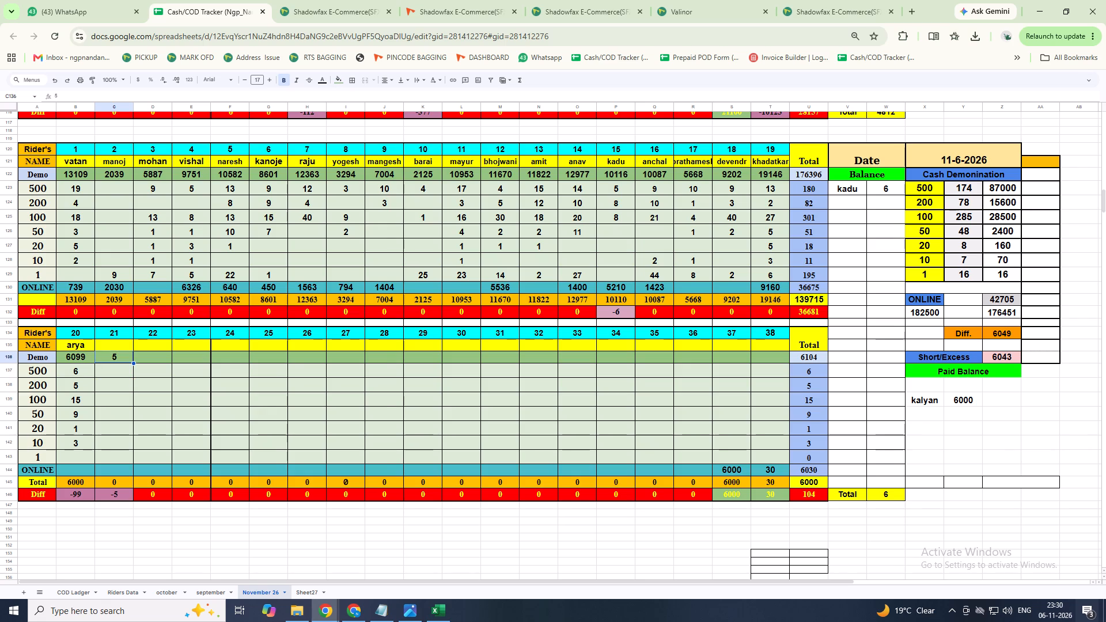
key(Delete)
Enter rider 21's note counts: 5 for the 500 denomination, 3 for 200 and 3 for 100.
key(Down)
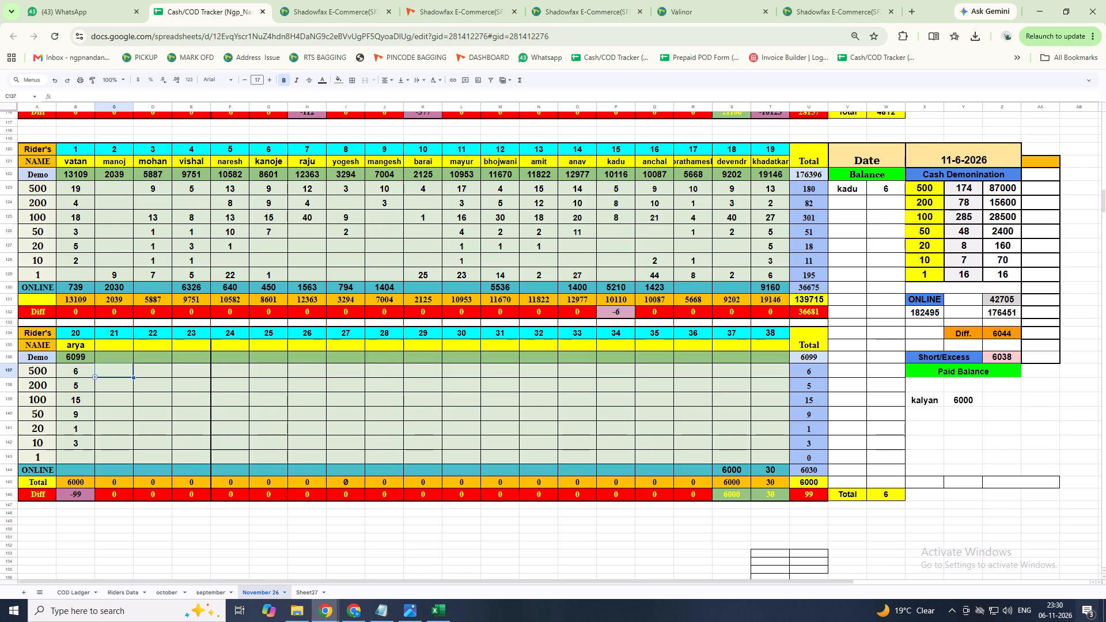
key(5)
key(Return)
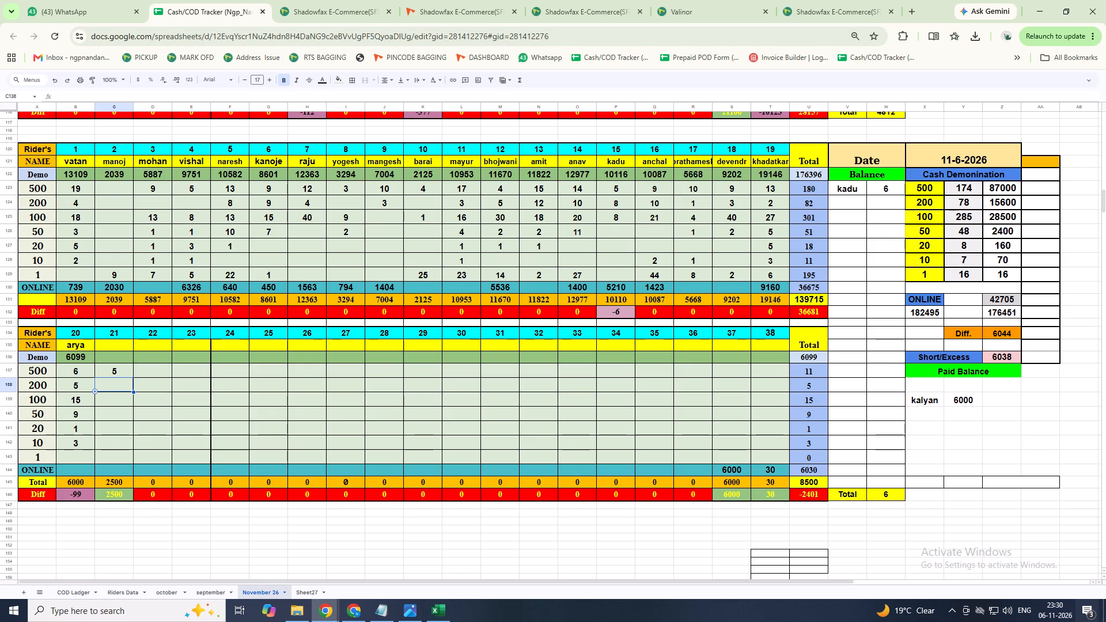
key(3)
key(Return)
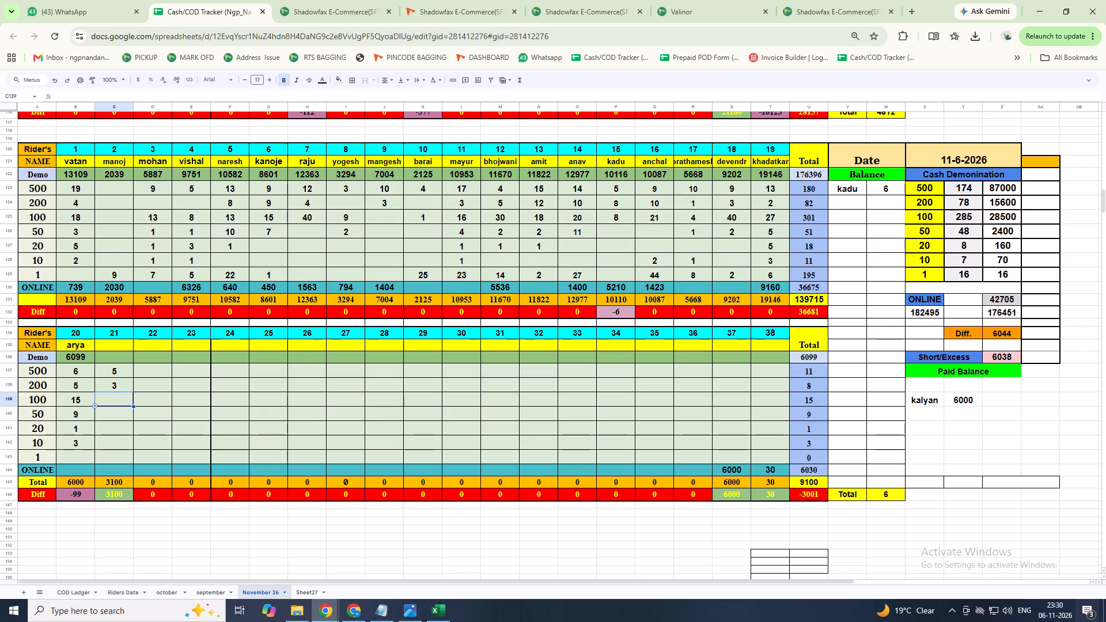
key(3)
key(Return)
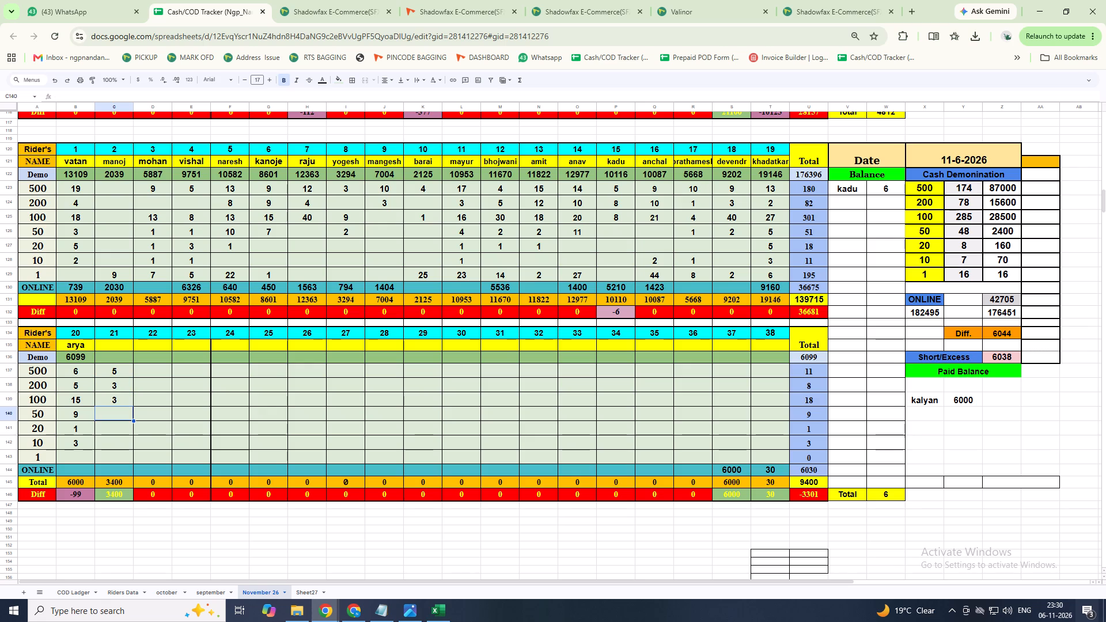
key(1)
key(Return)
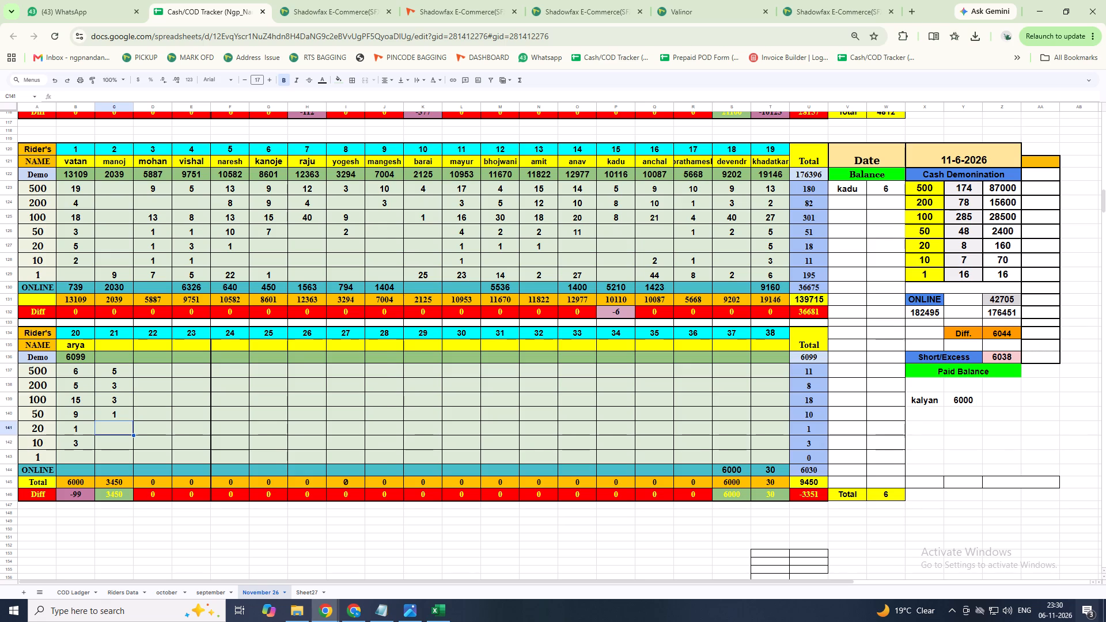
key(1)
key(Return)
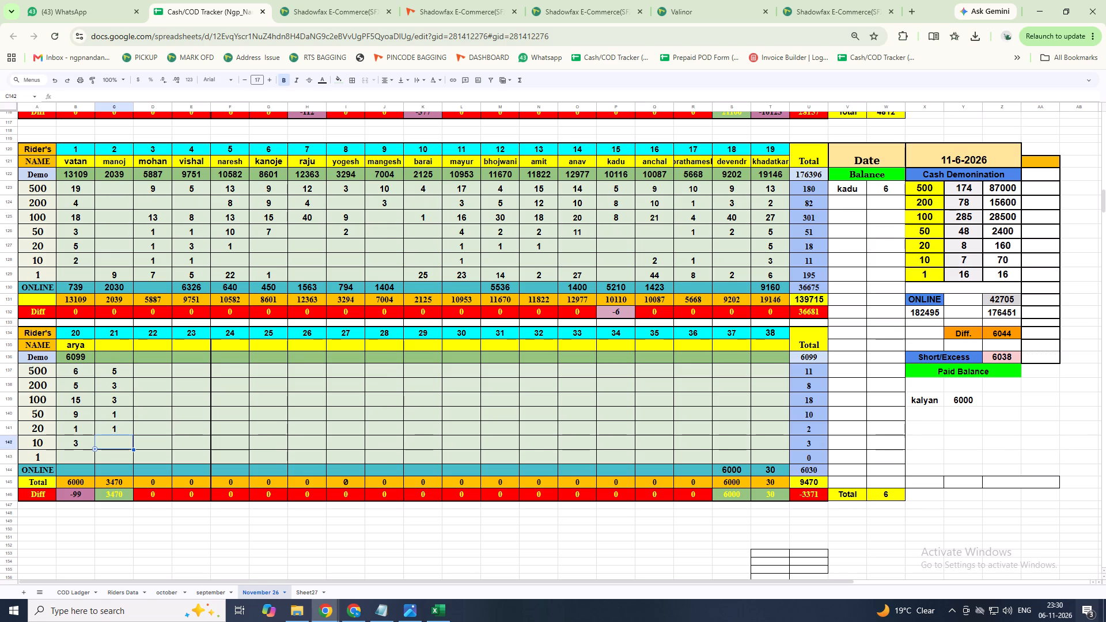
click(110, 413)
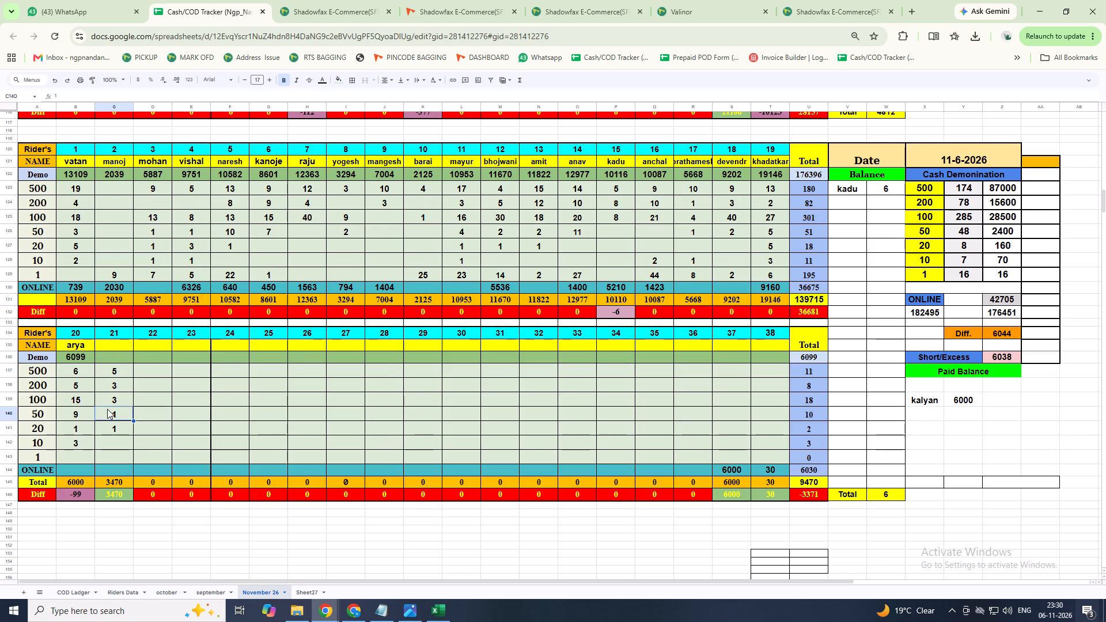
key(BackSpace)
Enter a count of 1 each for the 20, 10 and 1 denominations in rider 21's column.
key(Down)
key(1)
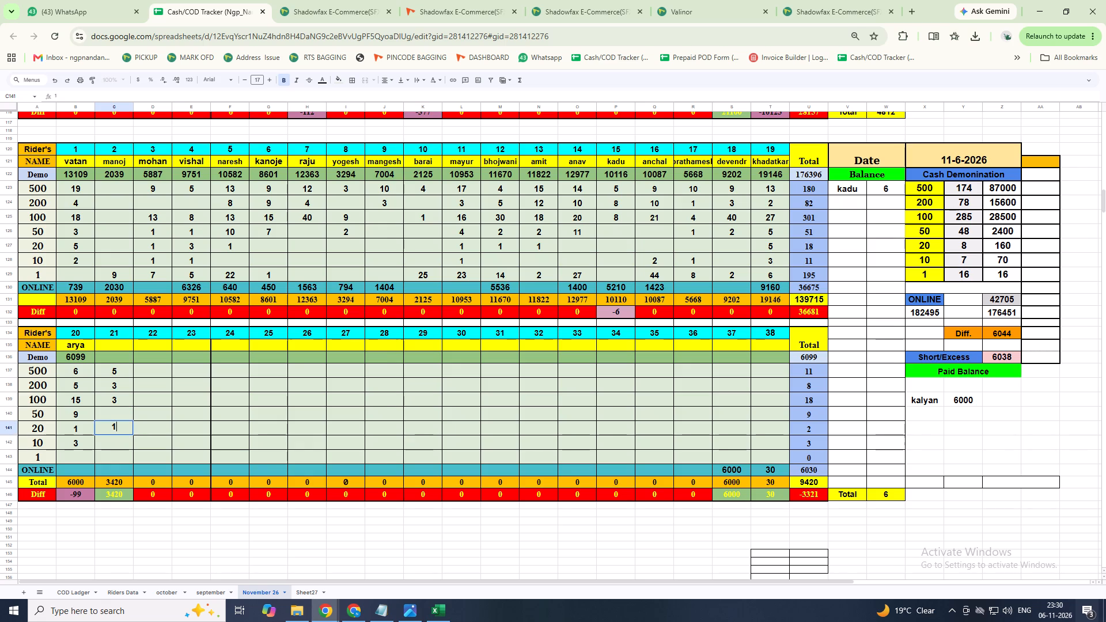
key(Return)
key(1)
key(Return)
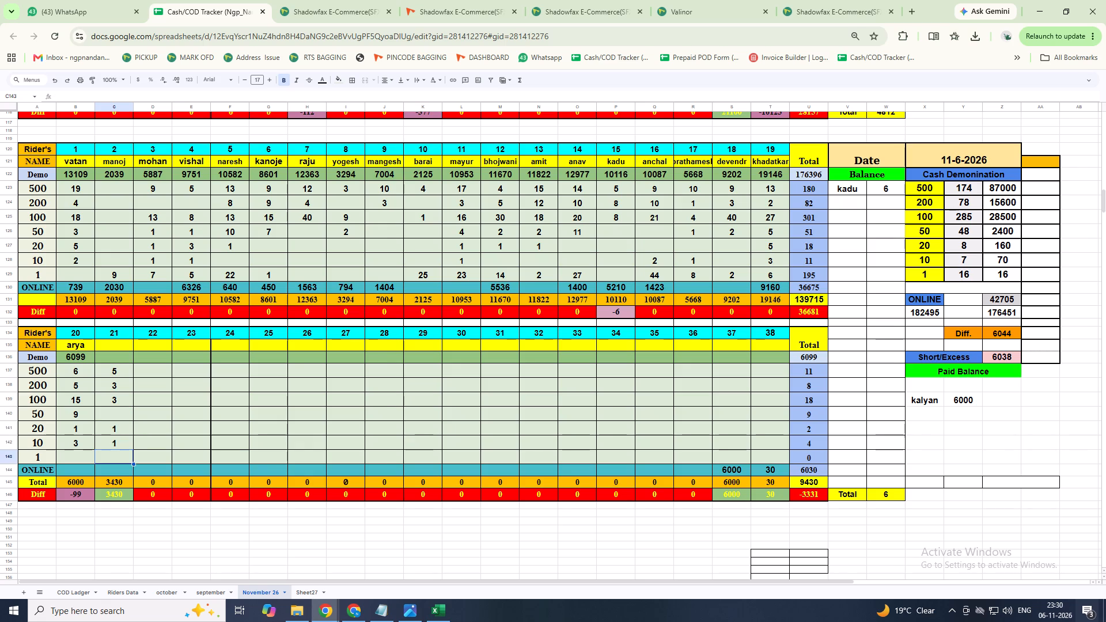
key(1)
key(Return)
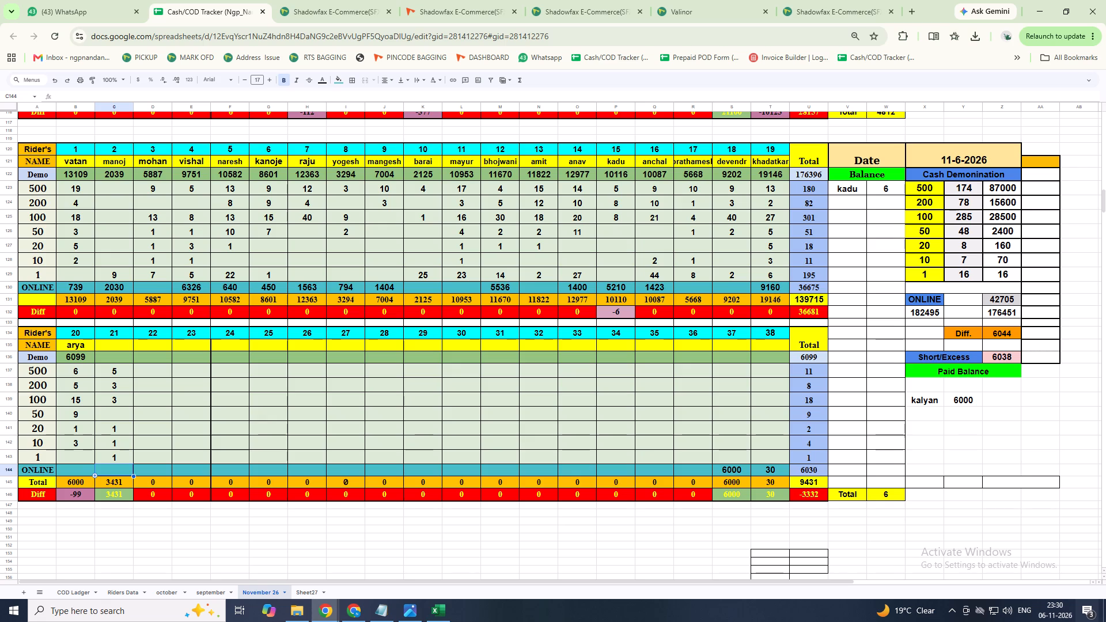
Set rider 21's Demo amount to 3431.
click(117, 355)
text(34)
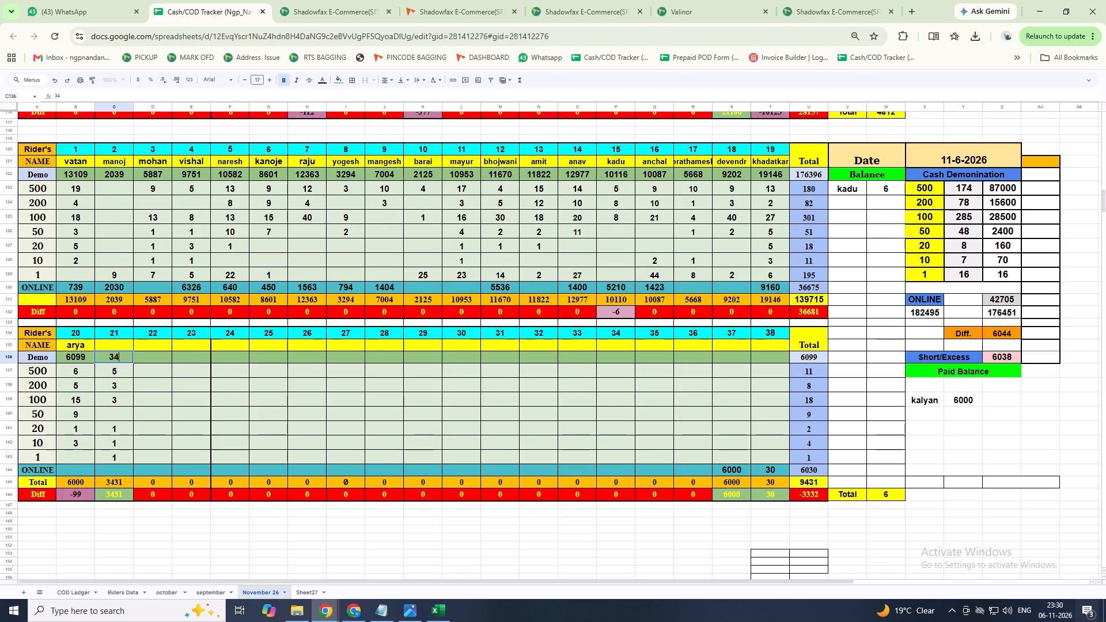
text(31)
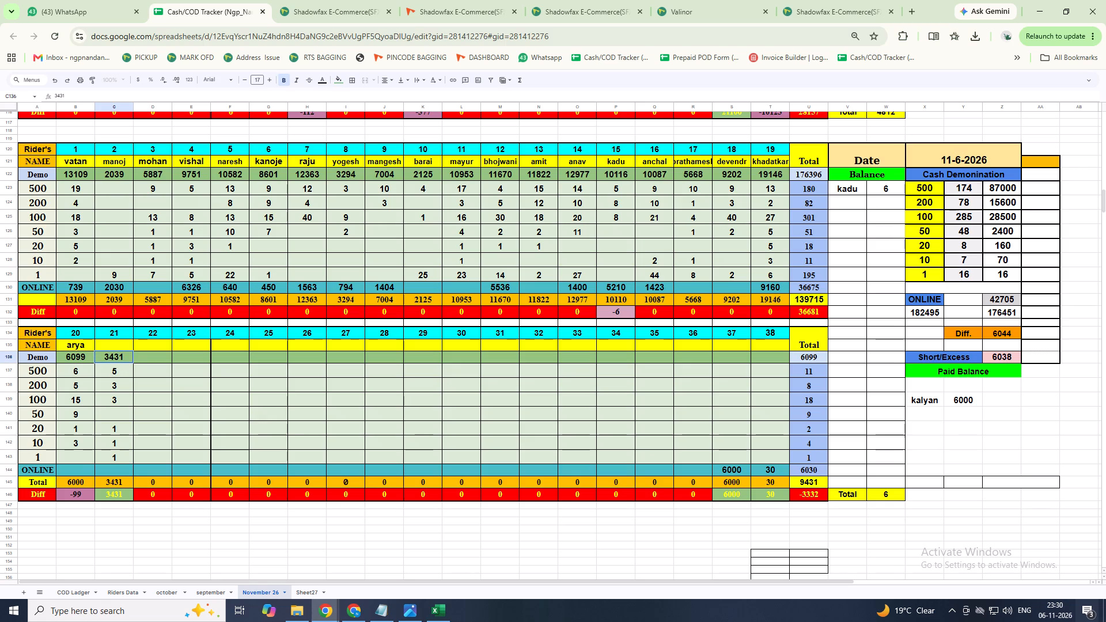
key(Return)
Enter nishant as the name of rider 21.
click(114, 350)
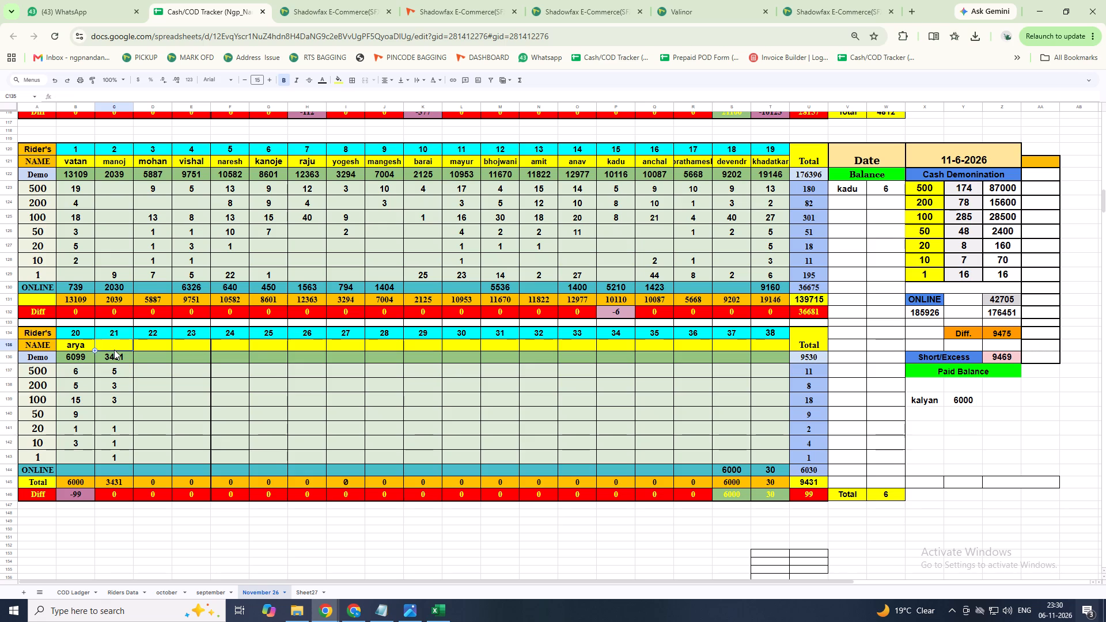
text(nisznt)
key(BackSpace)
key(BackSpace)
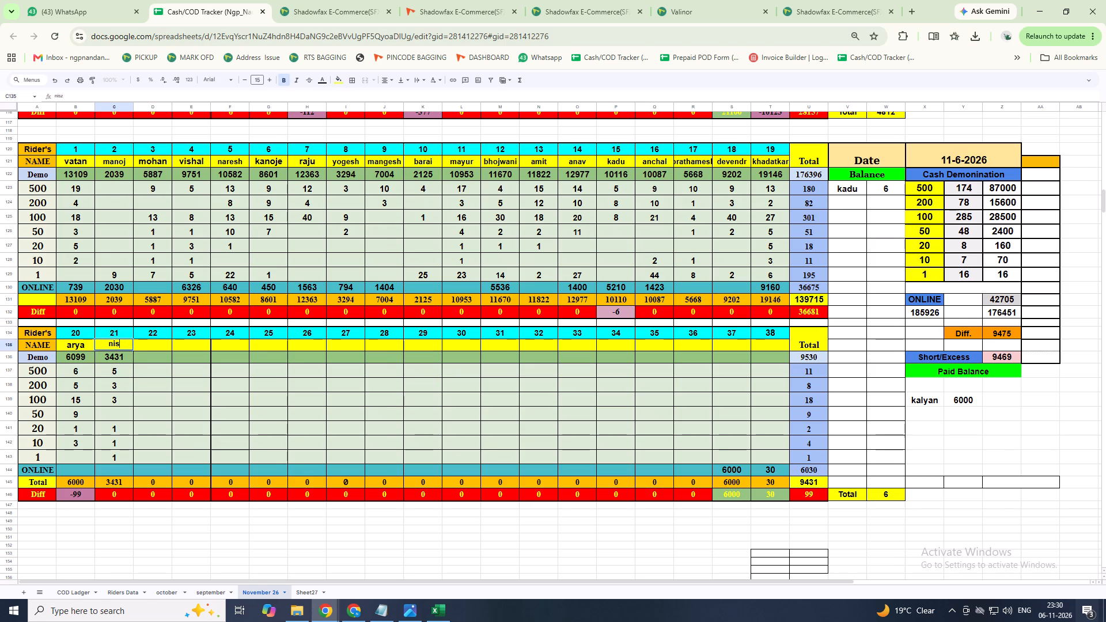
key(BackSpace)
key(h)
text(ant)
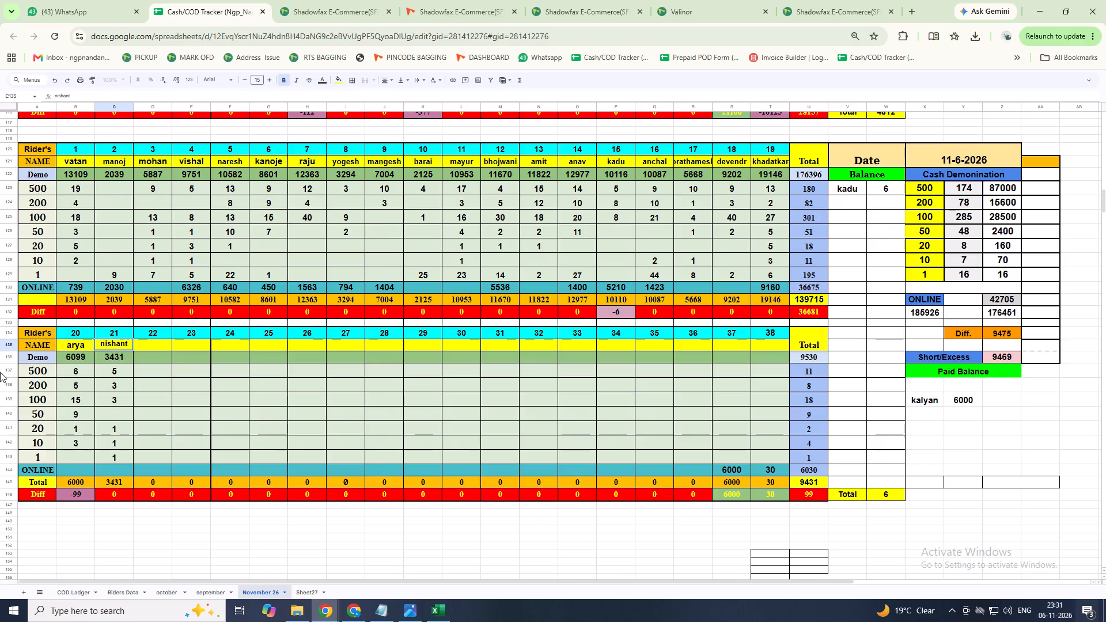
Record an ONLINE amount of 99 for arya in rider column 20.
click(78, 469)
text(99)
key(Return)
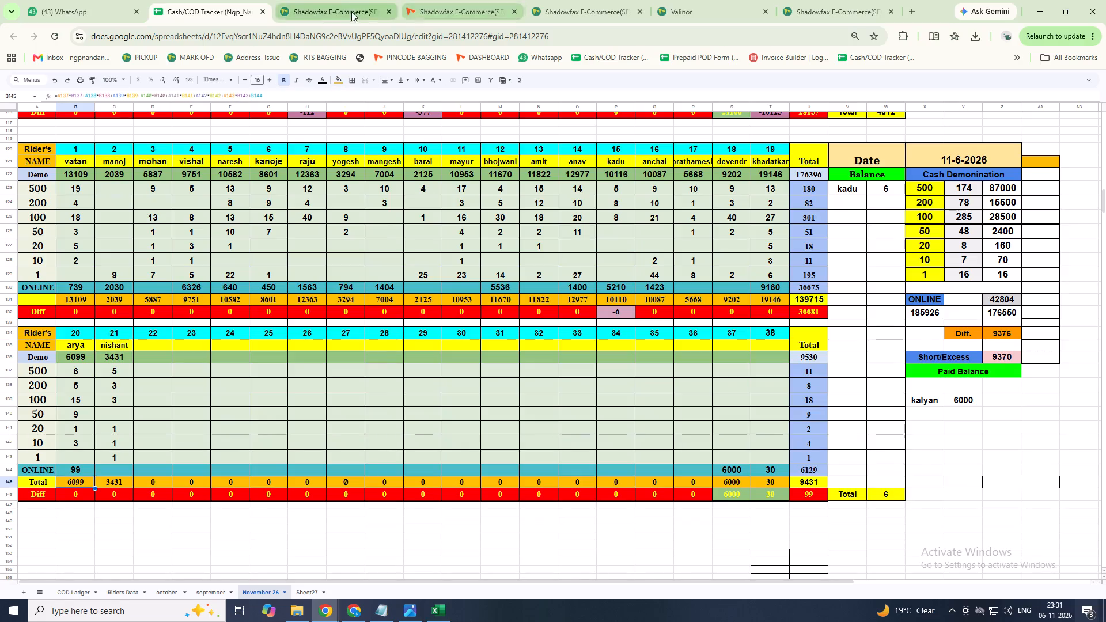
Switch to Nishant's Shadowfax runsheet closure and record a cash-in-hand COD payment of 3431 as collected.
click(343, 5)
click(717, 386)
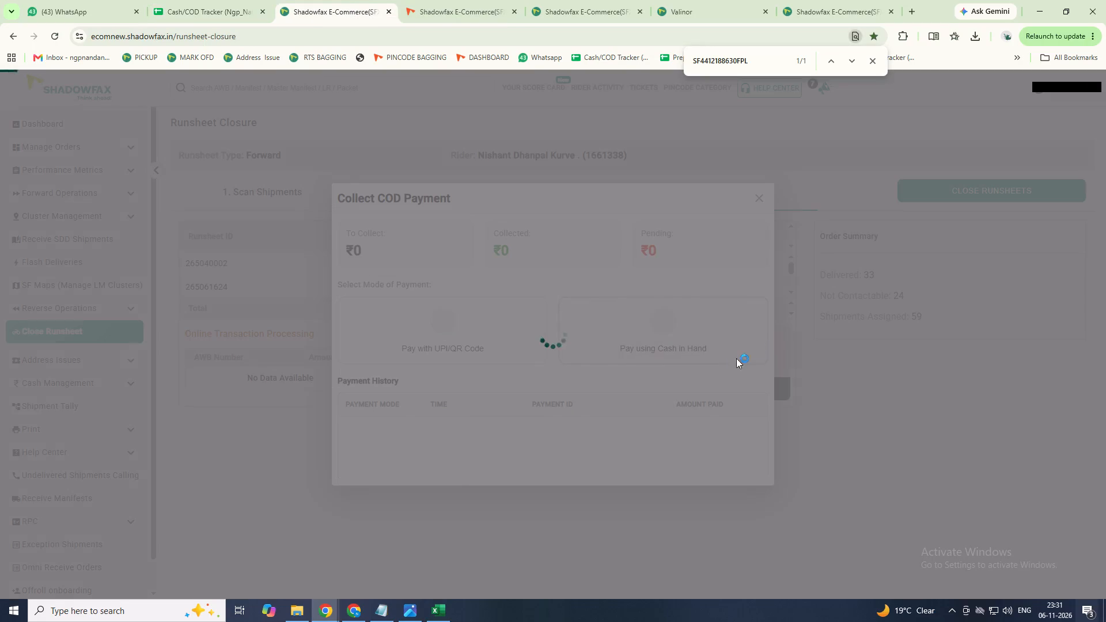
click(695, 329)
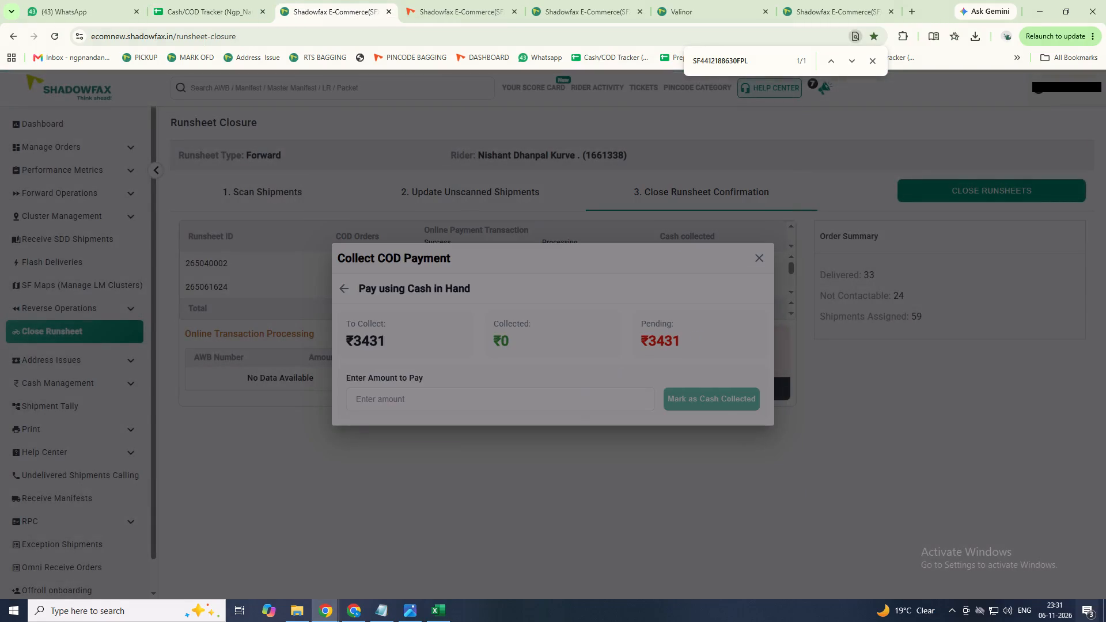
click(554, 404)
text(34)
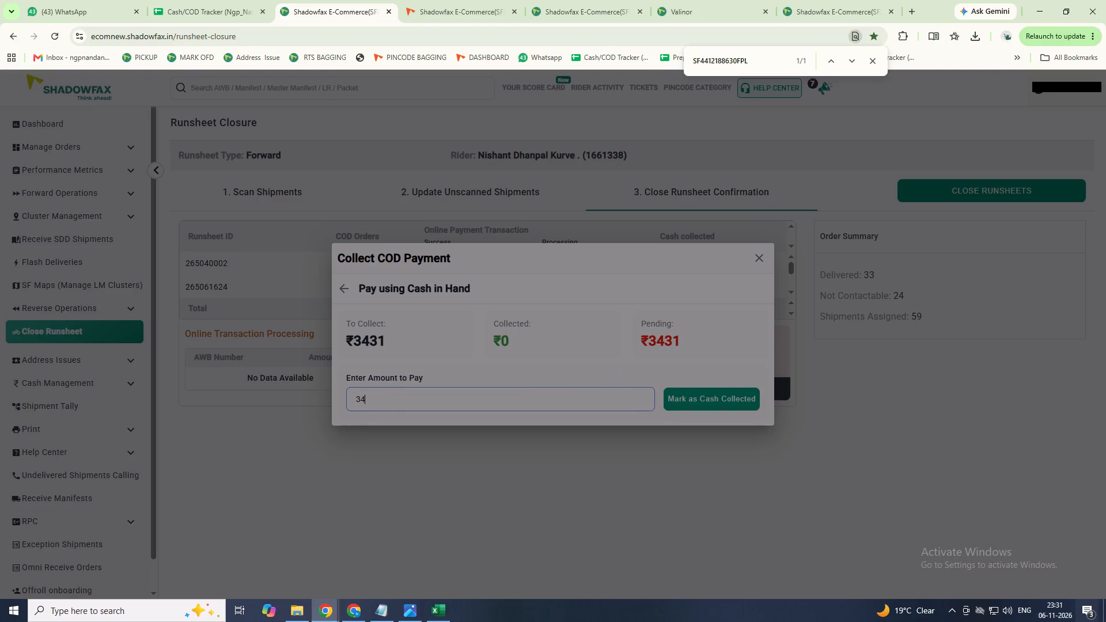
text(31)
key(Return)
click(729, 395)
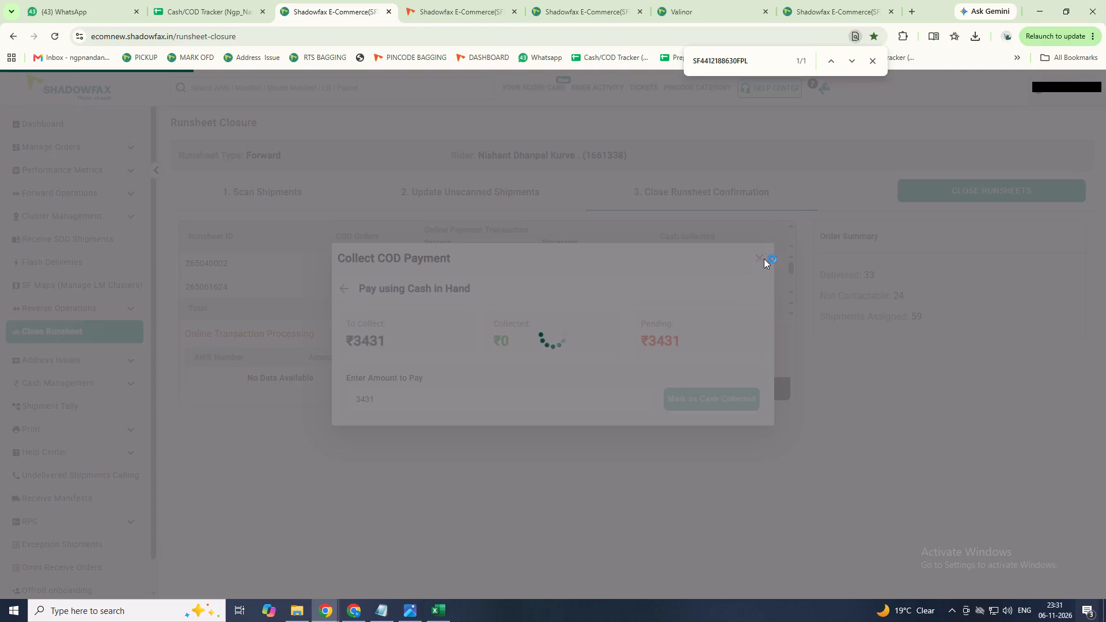
click(755, 189)
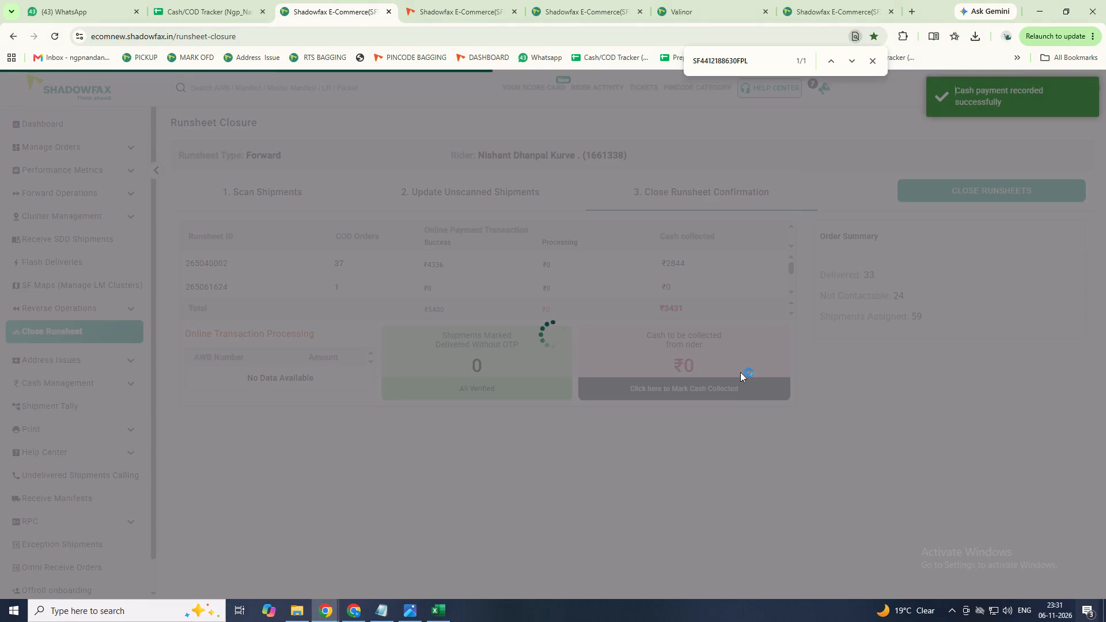
Mark the cash from the rider as collected and submit the closure of Nishant's runsheets.
click(721, 386)
double_click(723, 387)
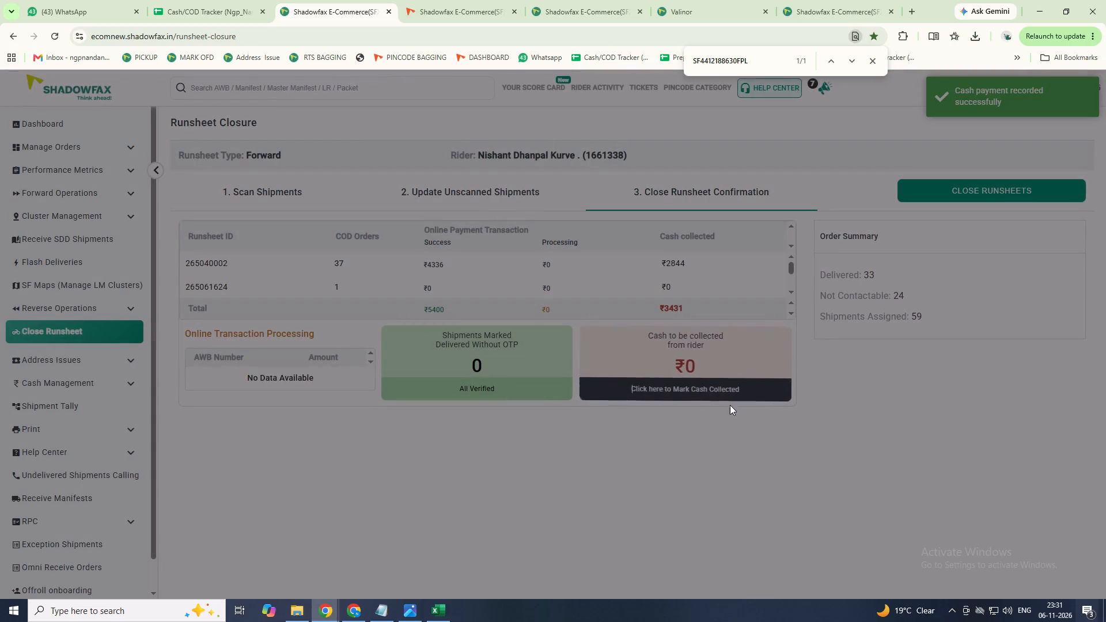
click(721, 401)
drag(735, 386, 741, 383)
click(946, 190)
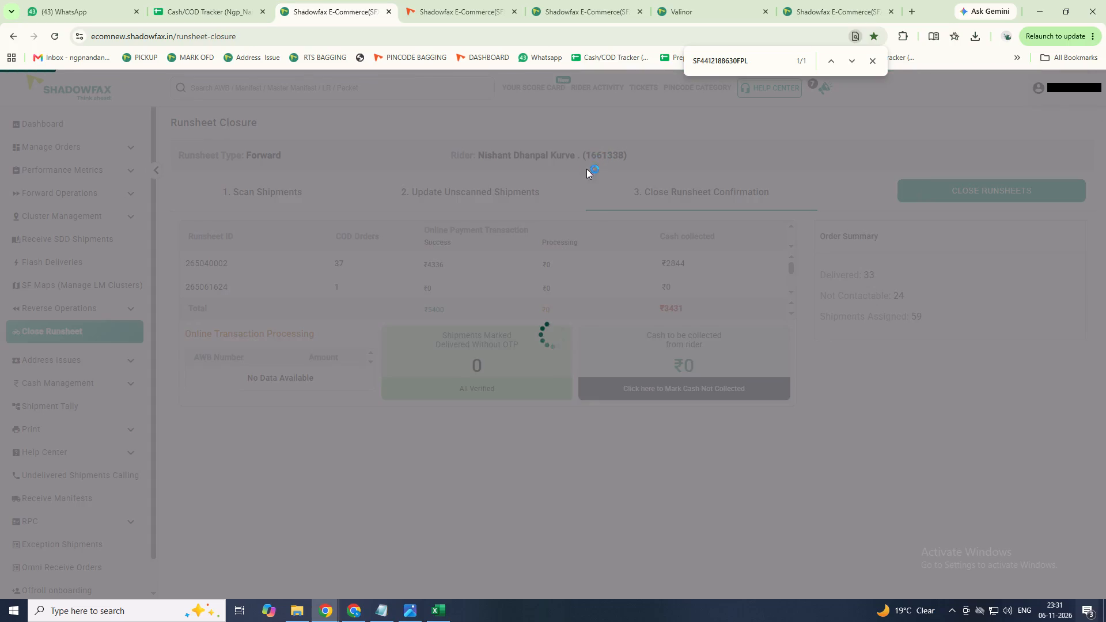
Open the Forward runsheet closure for rider Roshan and proceed to updating the unscanned shipments.
click(745, 187)
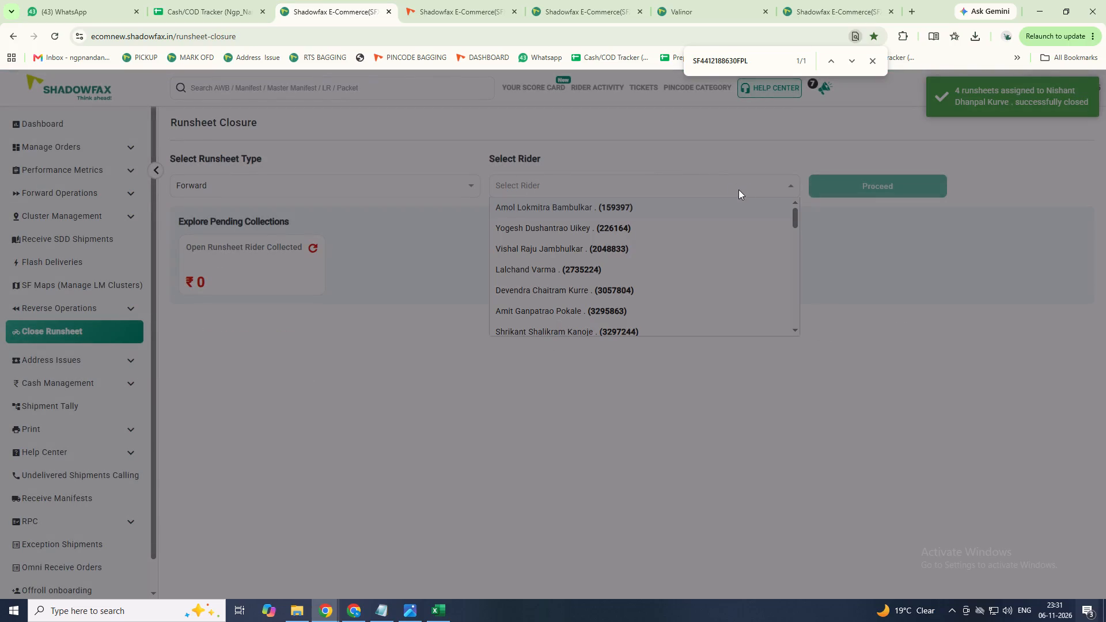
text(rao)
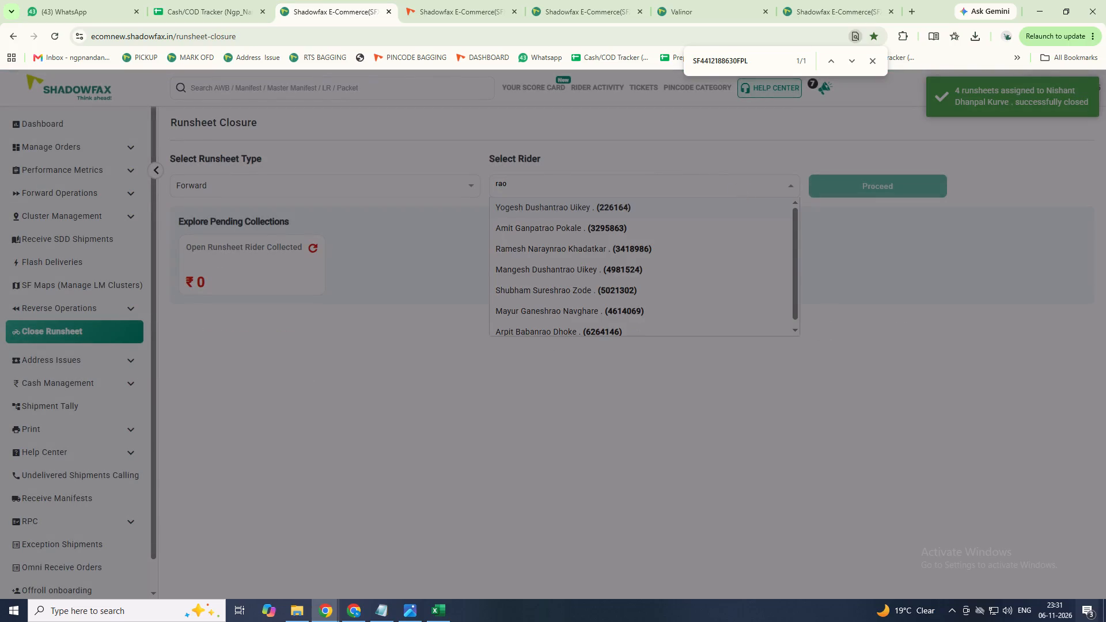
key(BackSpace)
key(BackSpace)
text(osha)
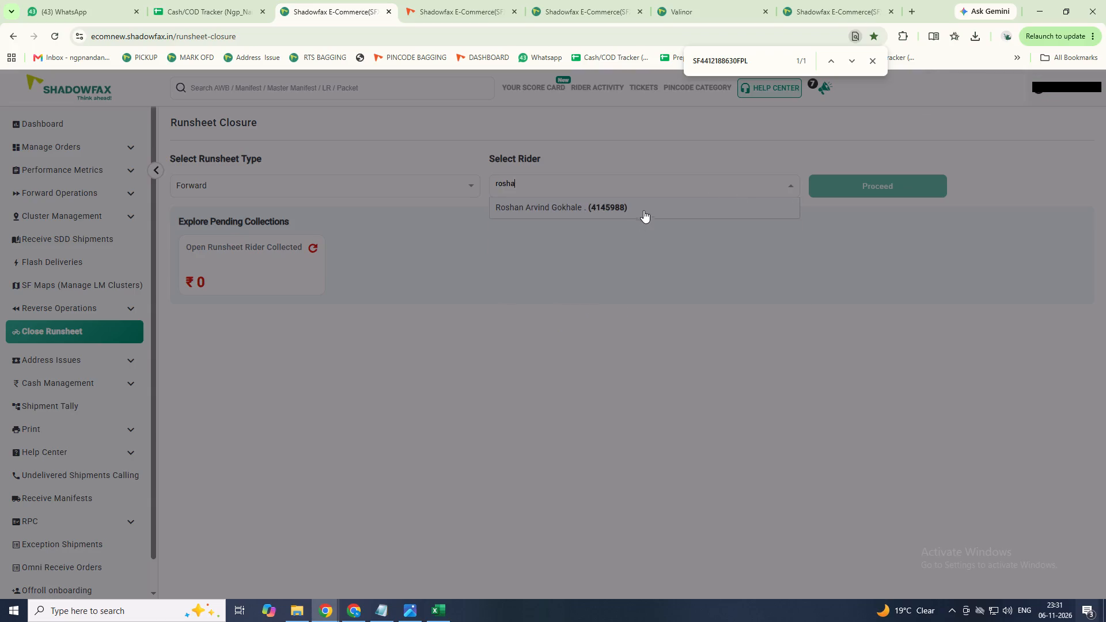
click(646, 207)
drag(853, 178, 847, 185)
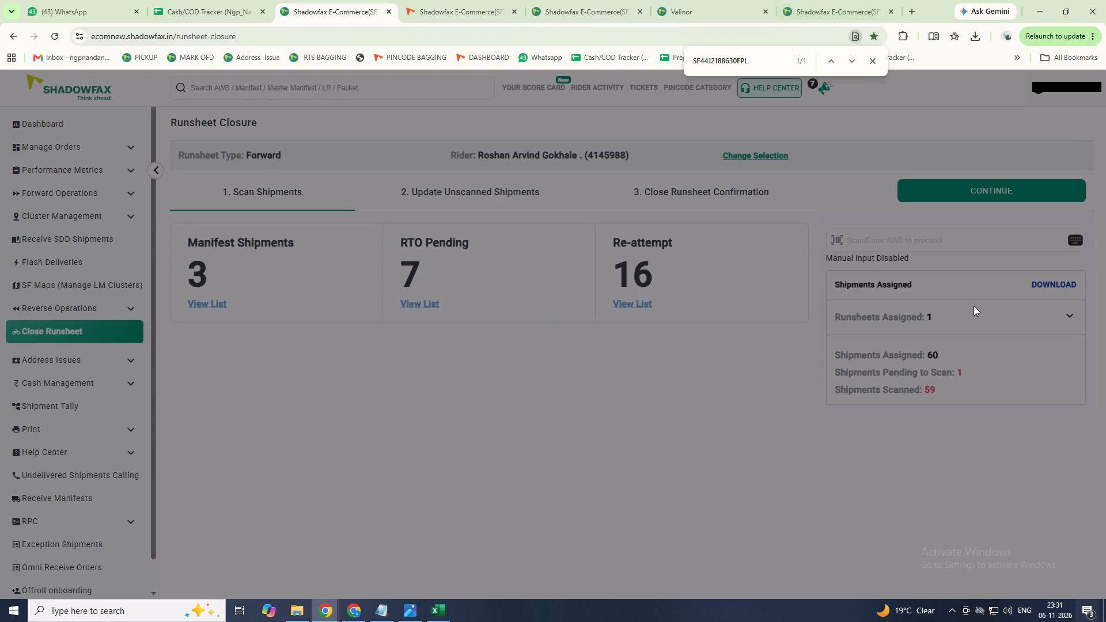
click(977, 187)
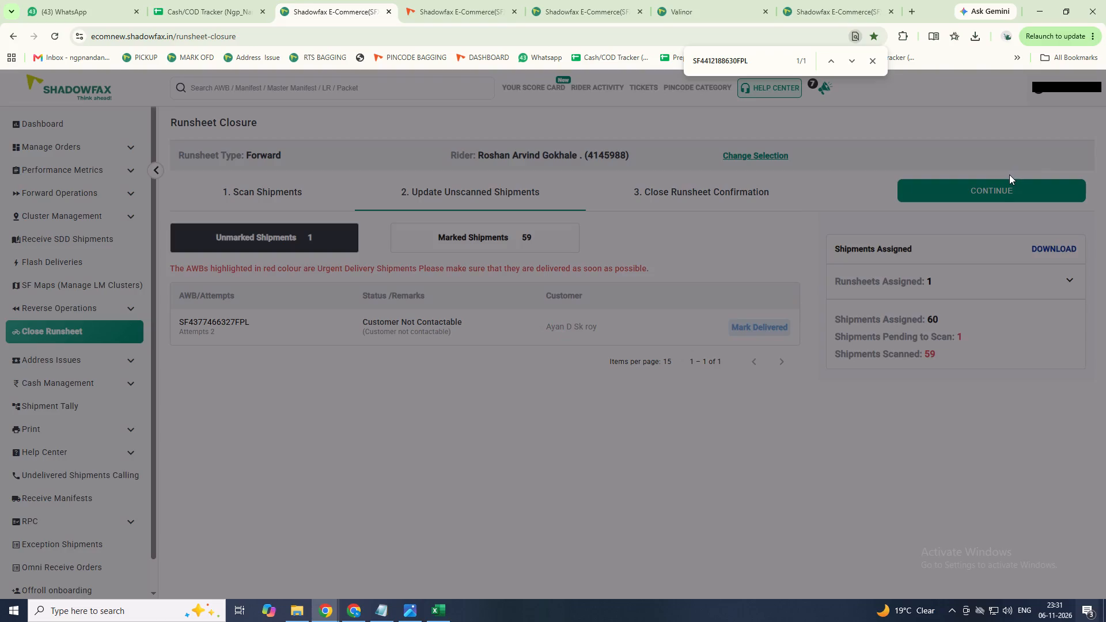
double_click(233, 315)
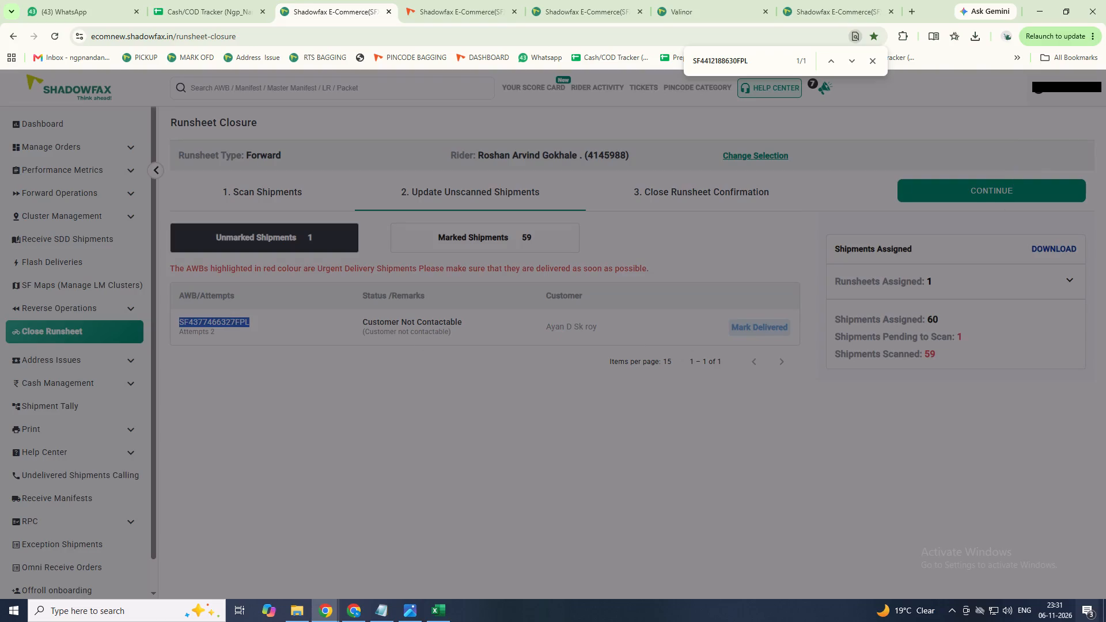
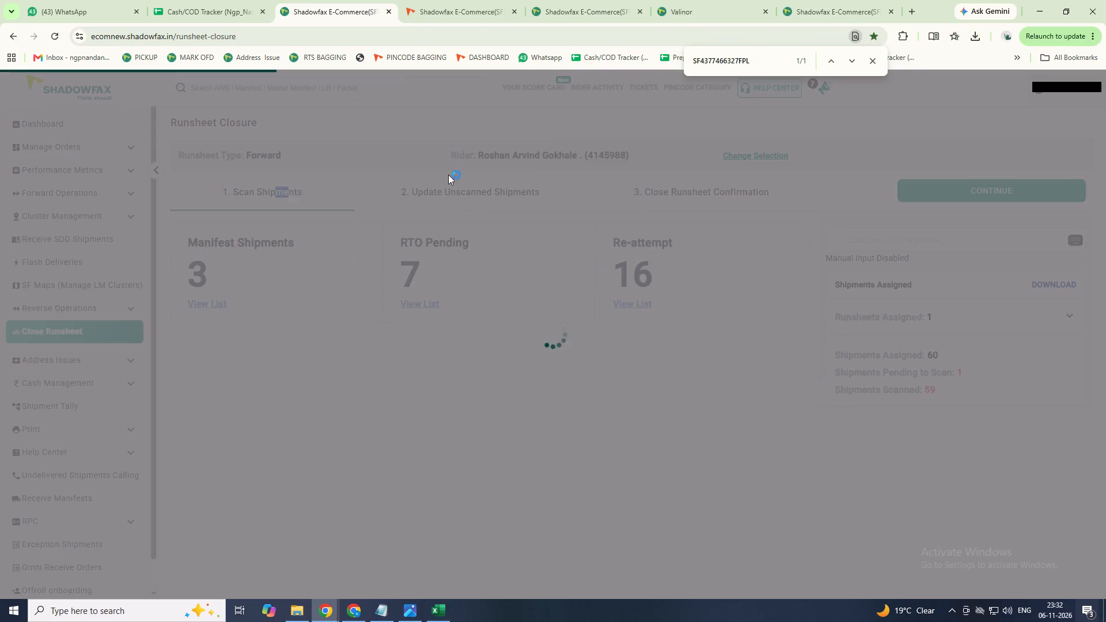
click(892, 240)
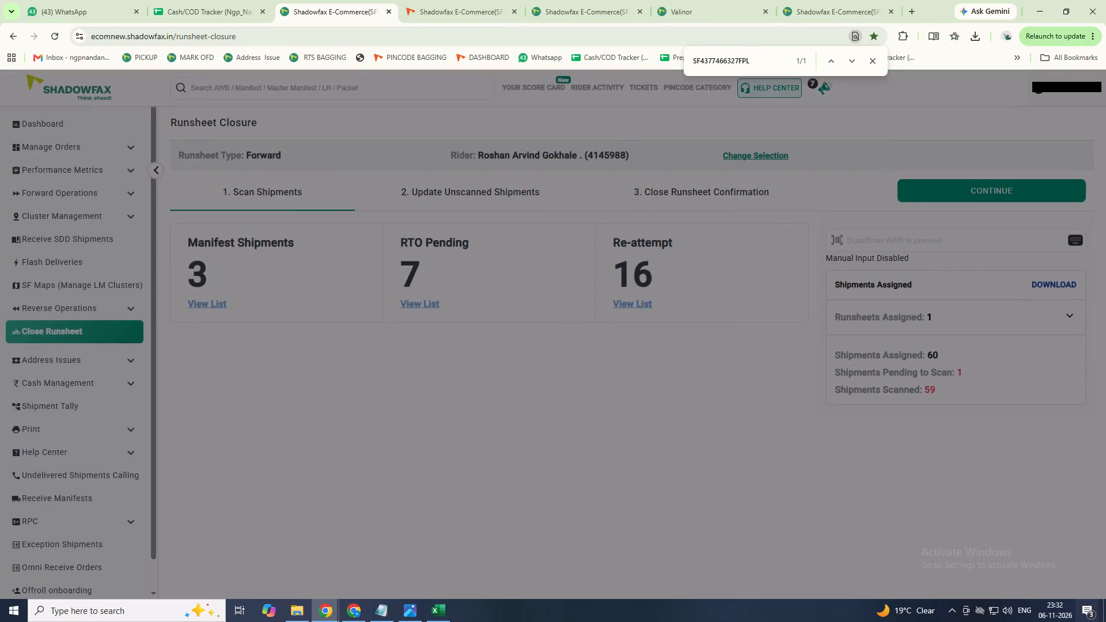
text(sf)
click(1076, 240)
click(1028, 237)
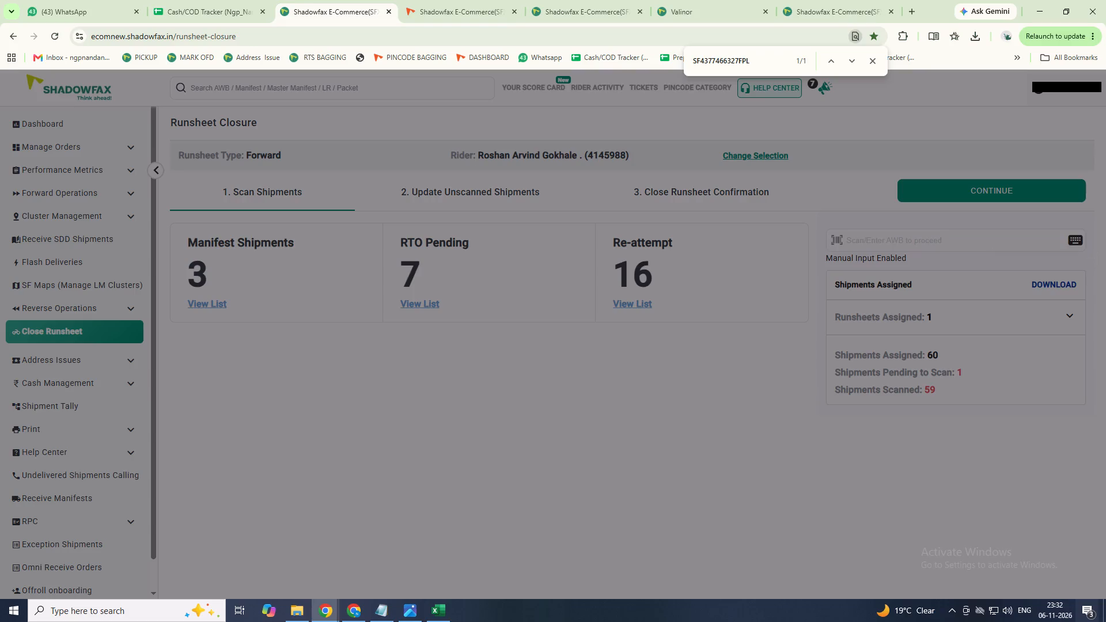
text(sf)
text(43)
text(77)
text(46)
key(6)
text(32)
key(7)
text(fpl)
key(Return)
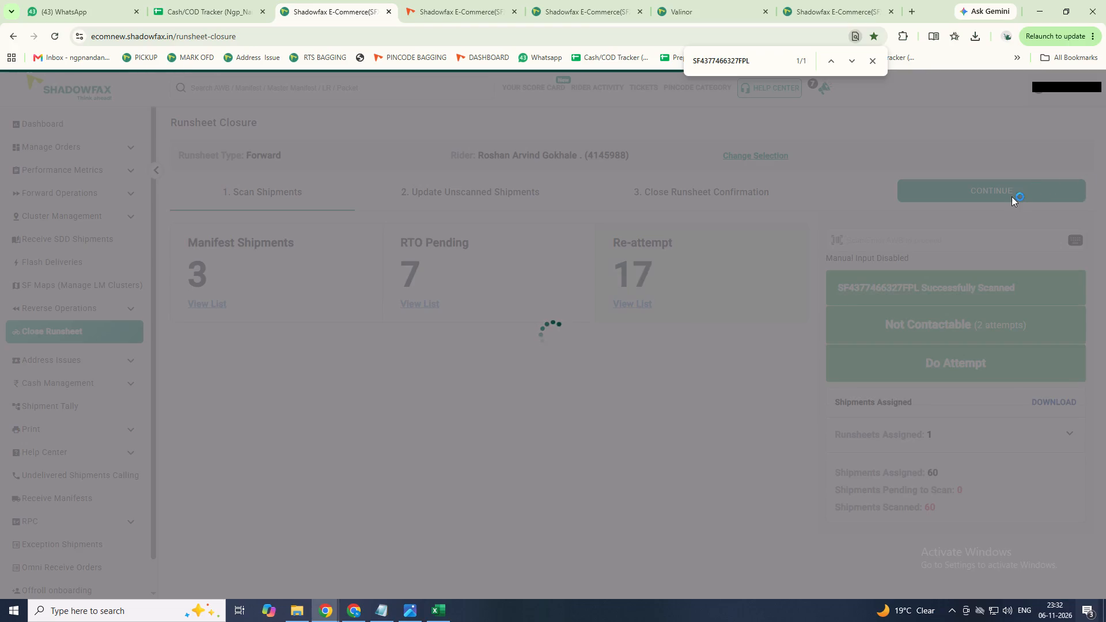
Advance Roshan's runsheet closure past the unscanned shipments stage to the Close Runsheet Confirmation stage.
click(1014, 189)
click(1015, 191)
click(1028, 191)
click(1044, 193)
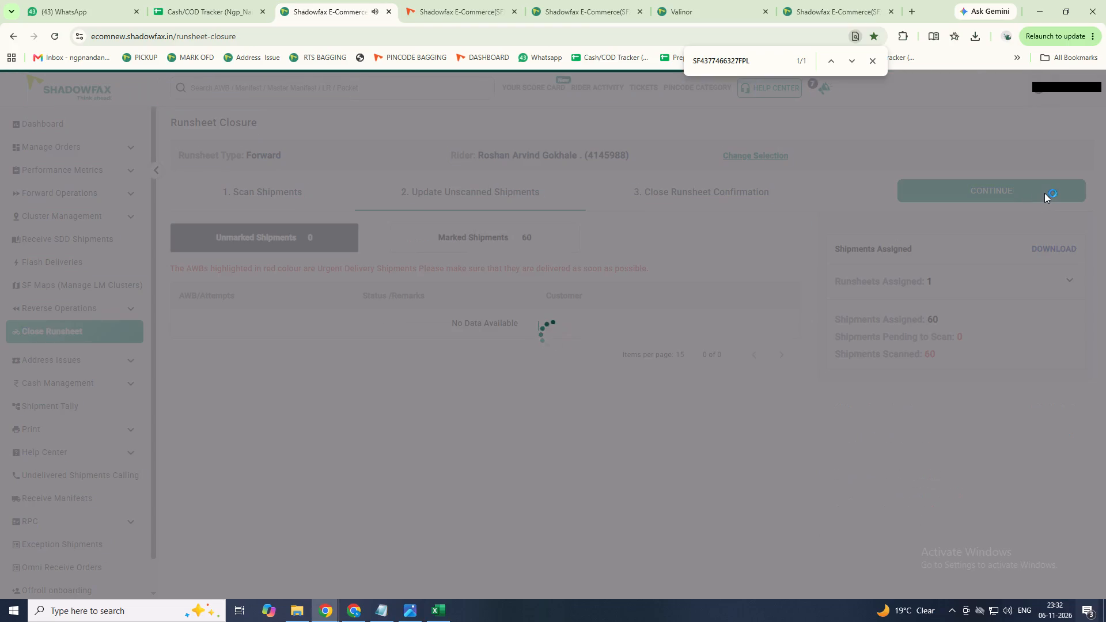
drag(1045, 193, 1047, 202)
double_click(1048, 202)
double_click(1049, 199)
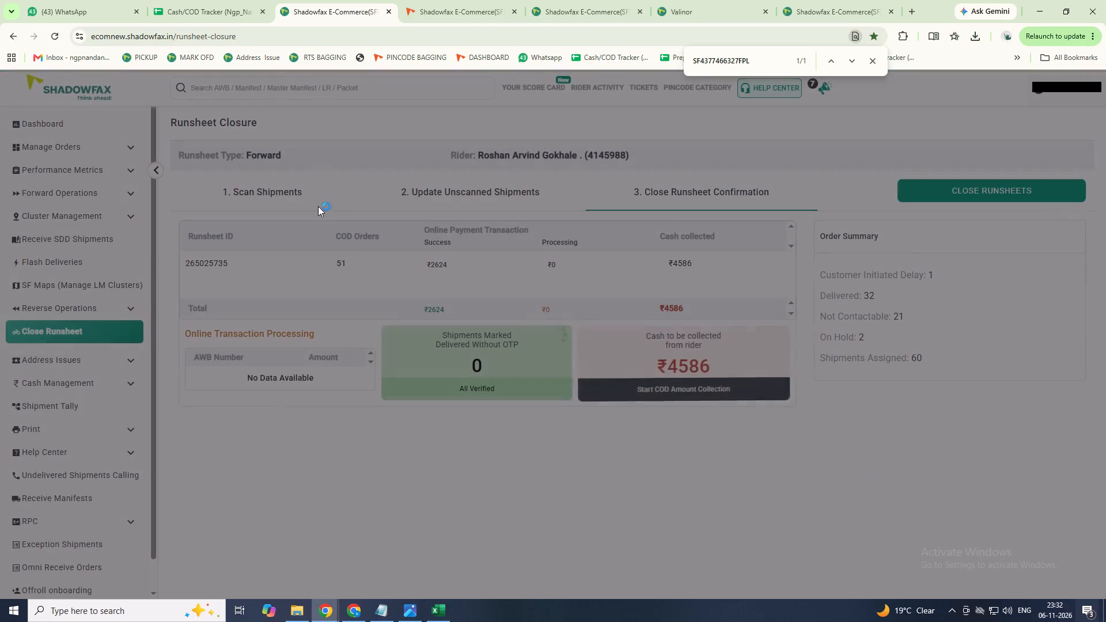
Switch to the COD tracker and fill rider column 22 with a Demo amount of 45486 and the name roshan.
click(236, 13)
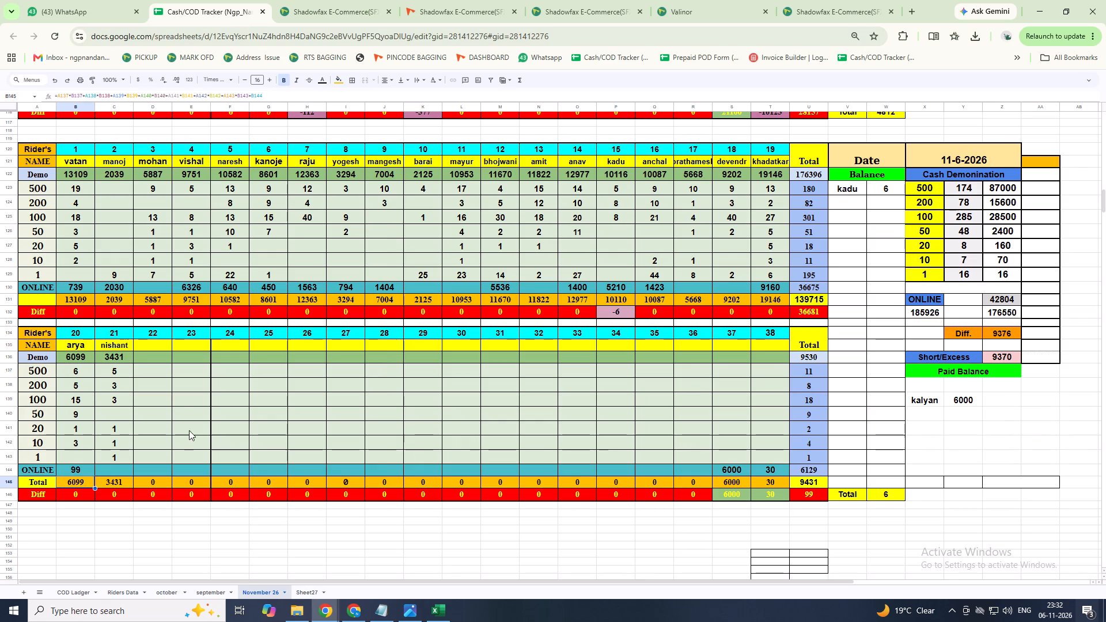
click(149, 356)
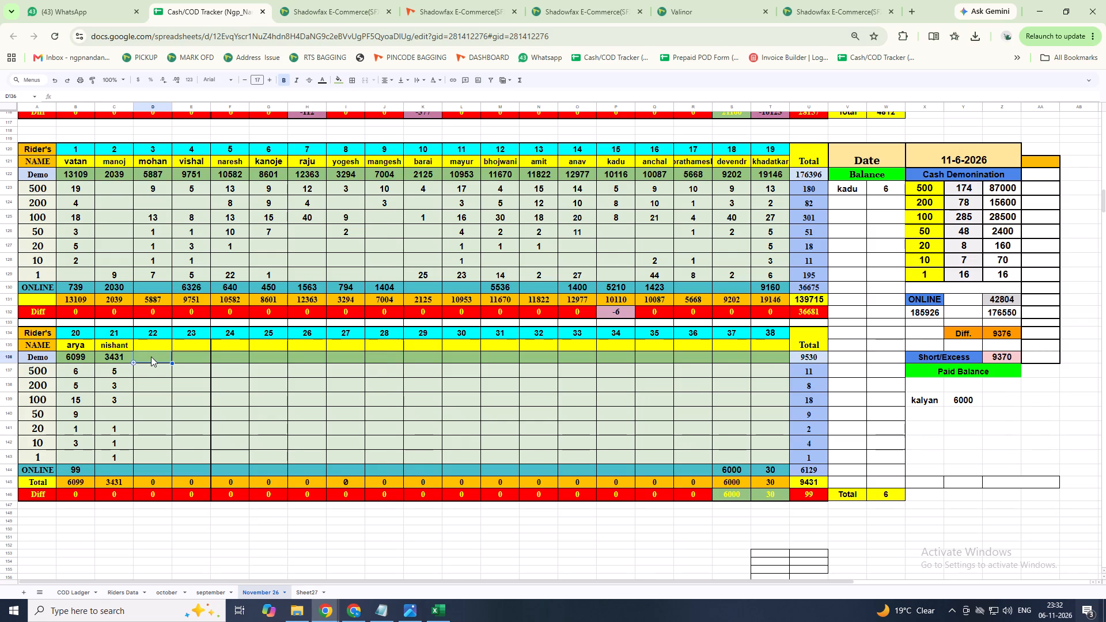
text(45486)
key(Return)
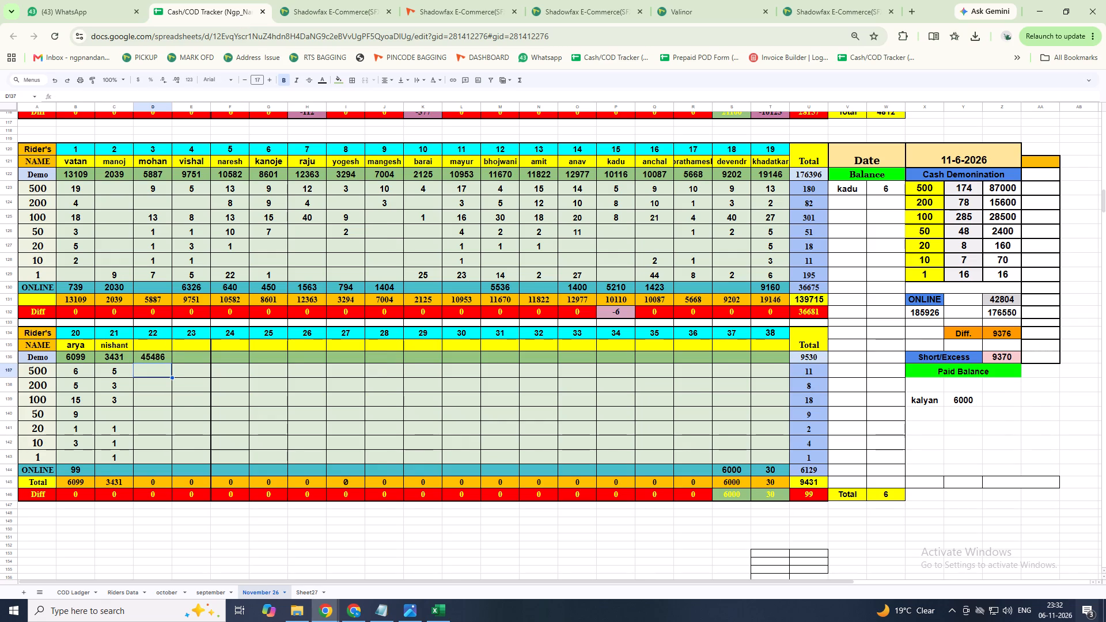
click(162, 340)
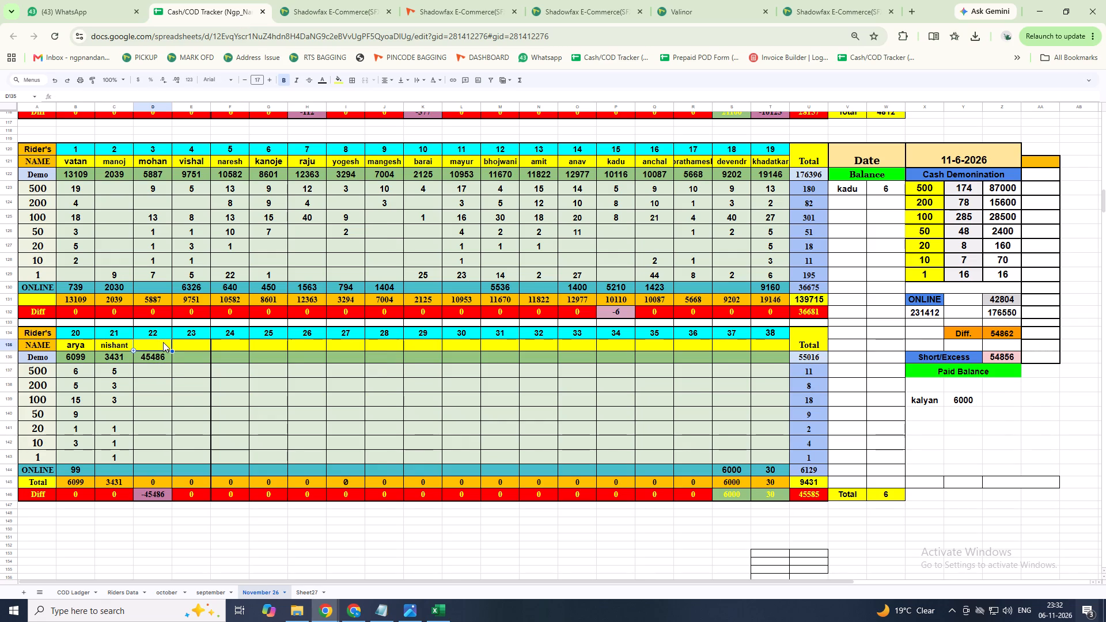
text(roshan)
key(Return)
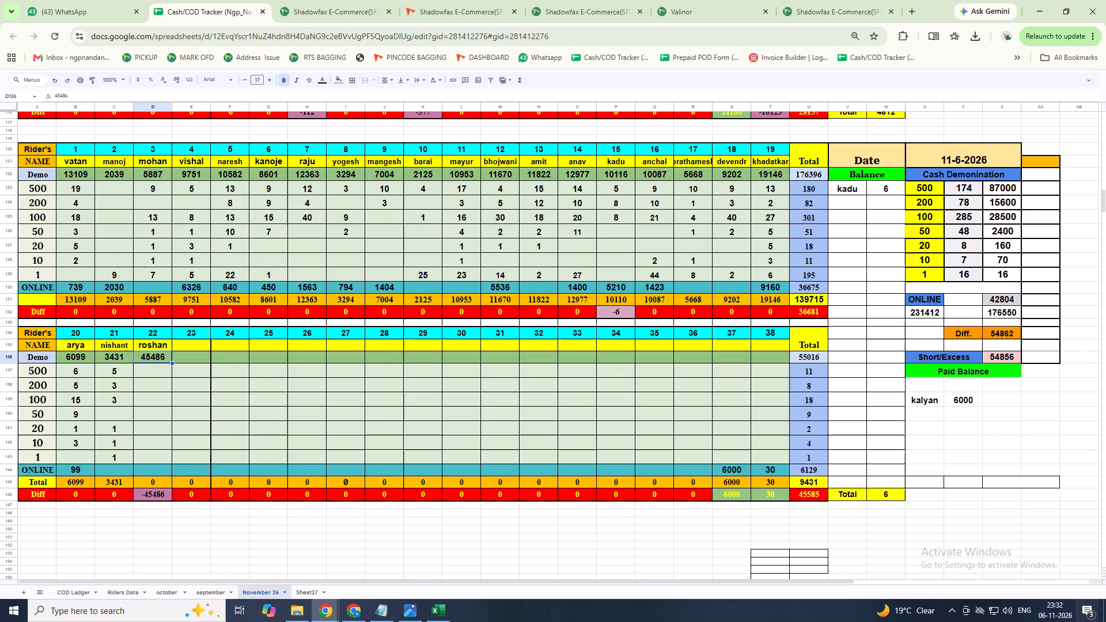
Correct roshan's Demo amount in rider column 22 to 4586.
key(BackSpace)
key(BackSpace)
text(45)
text(86)
key(Return)
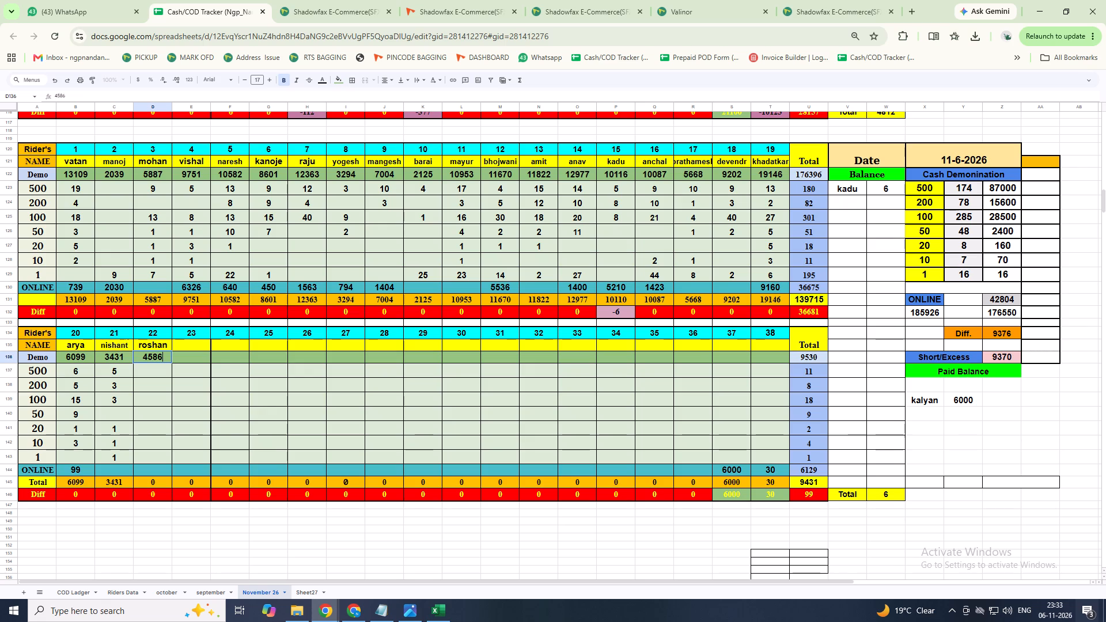
Add roshan to the 11-6-2026 Balance list below kadu with an amount of 4586.
click(842, 199)
text(roshan)
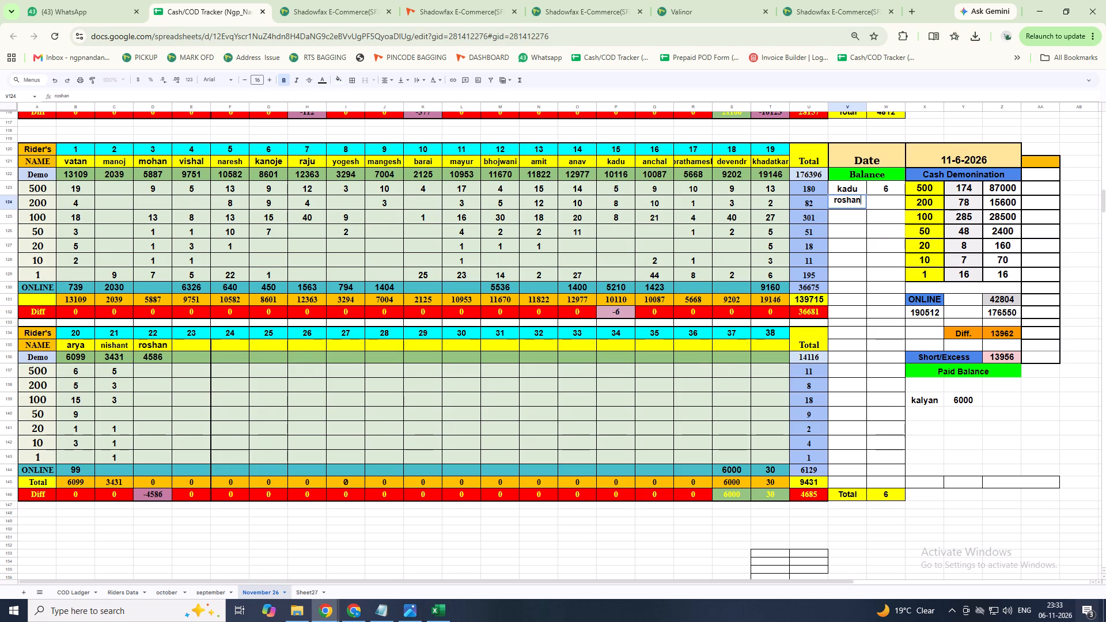
key(Return)
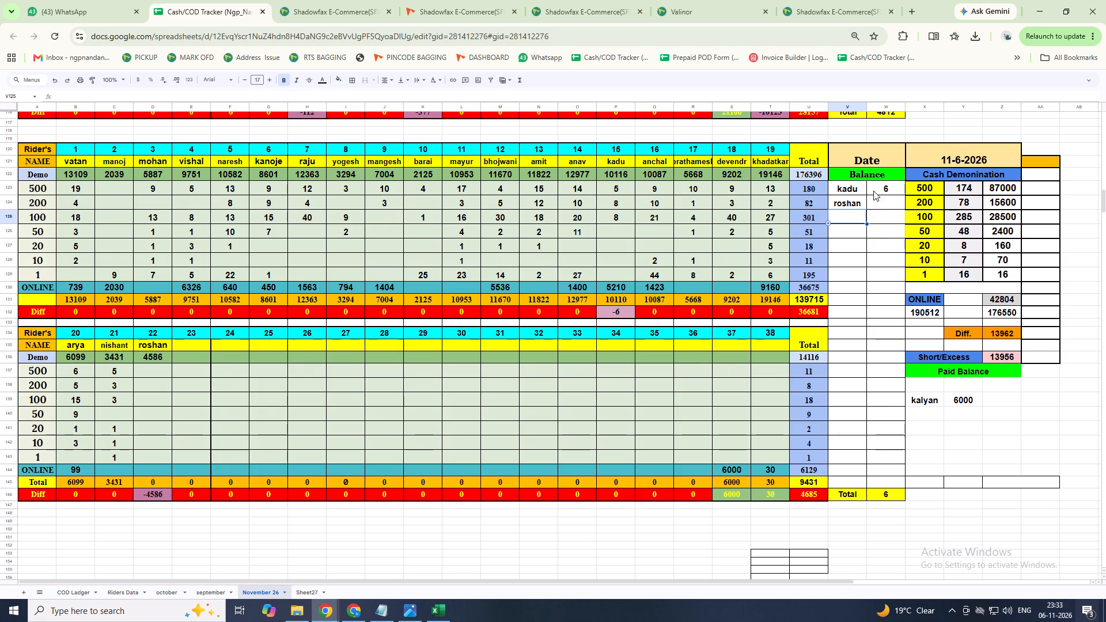
click(884, 200)
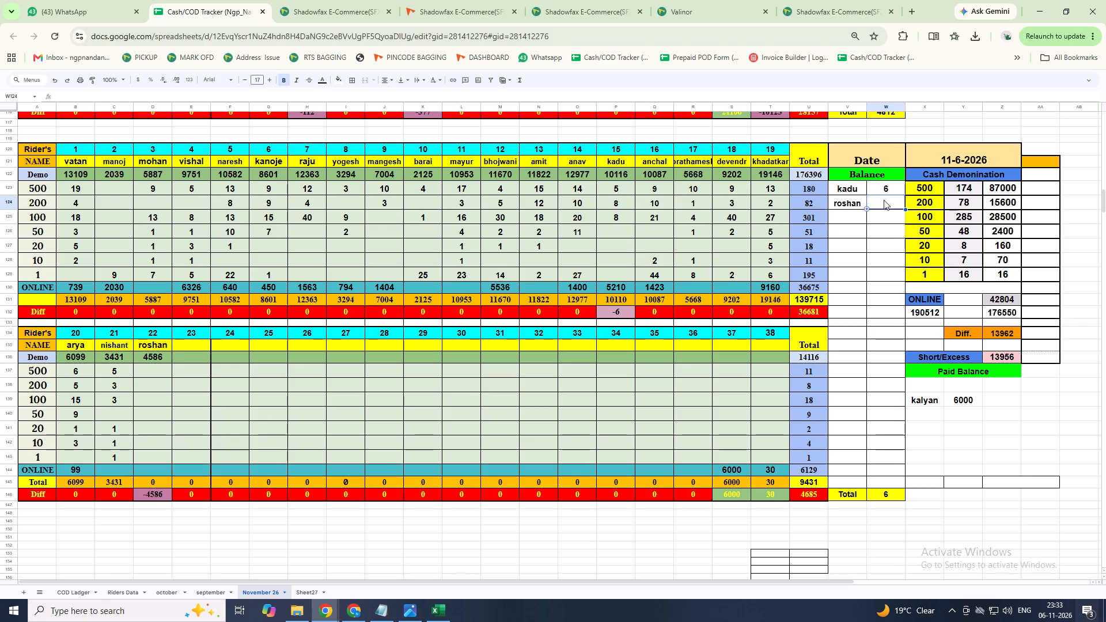
text(45)
text(86)
key(Return)
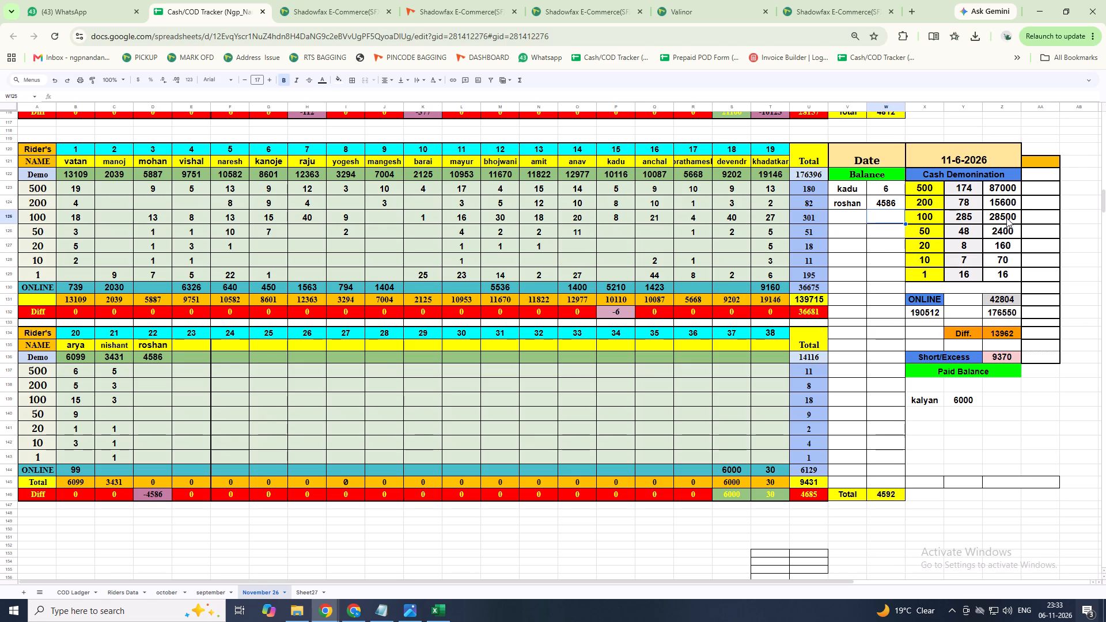
Select the count of 500 notes in the 11-6-2026 Cash Demonination table.
click(970, 185)
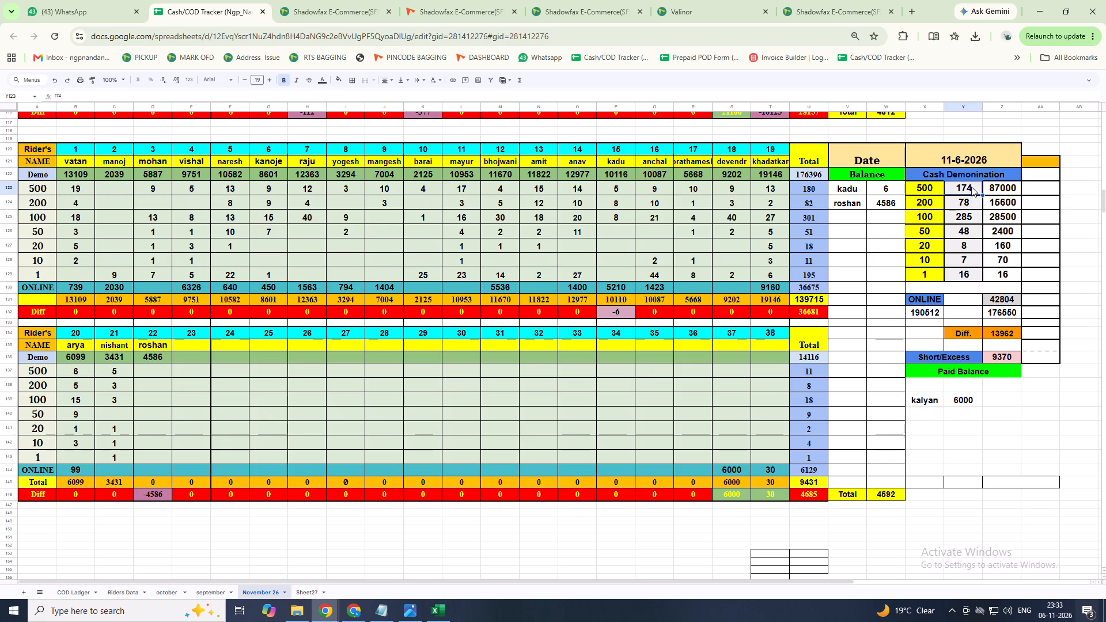
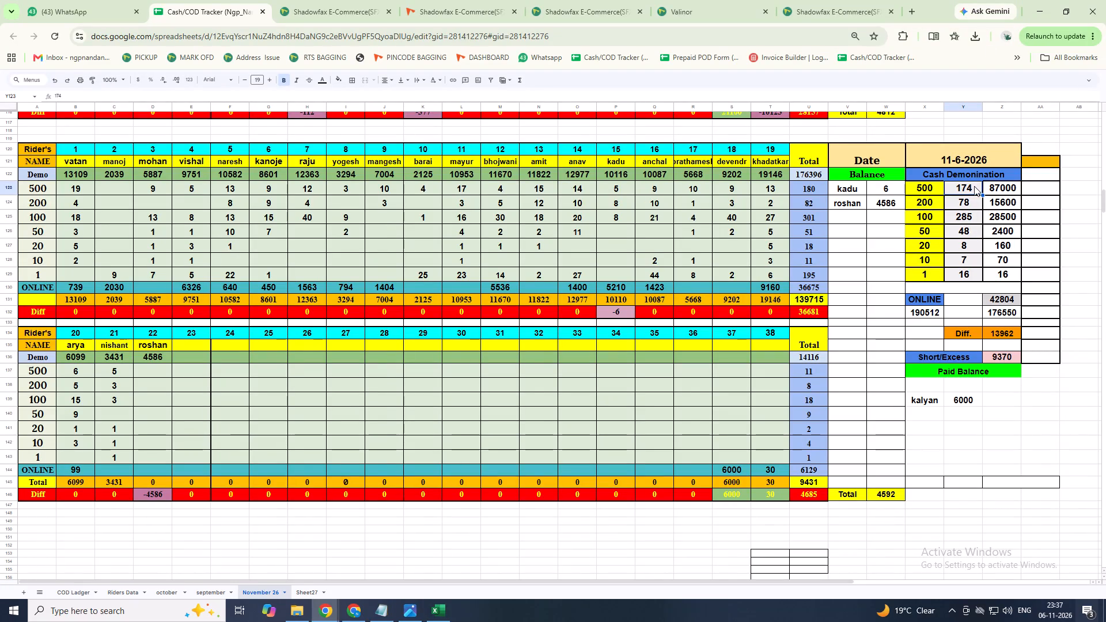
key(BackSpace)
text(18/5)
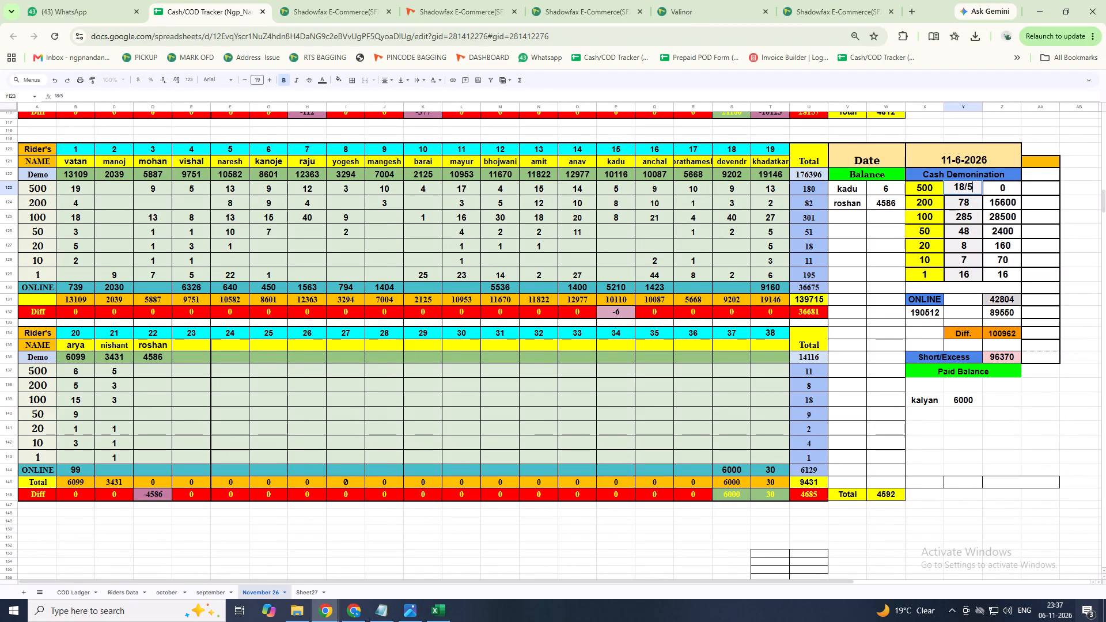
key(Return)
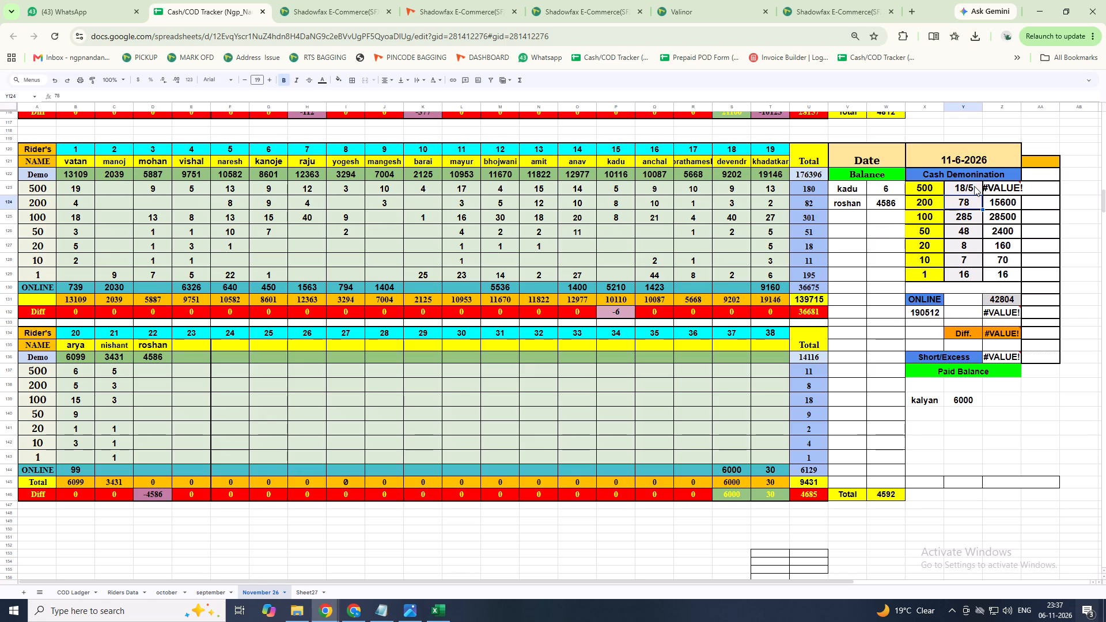
Set the count of 500 notes in the 11-6-2026 Cash Demonination table to 185.
key(Up)
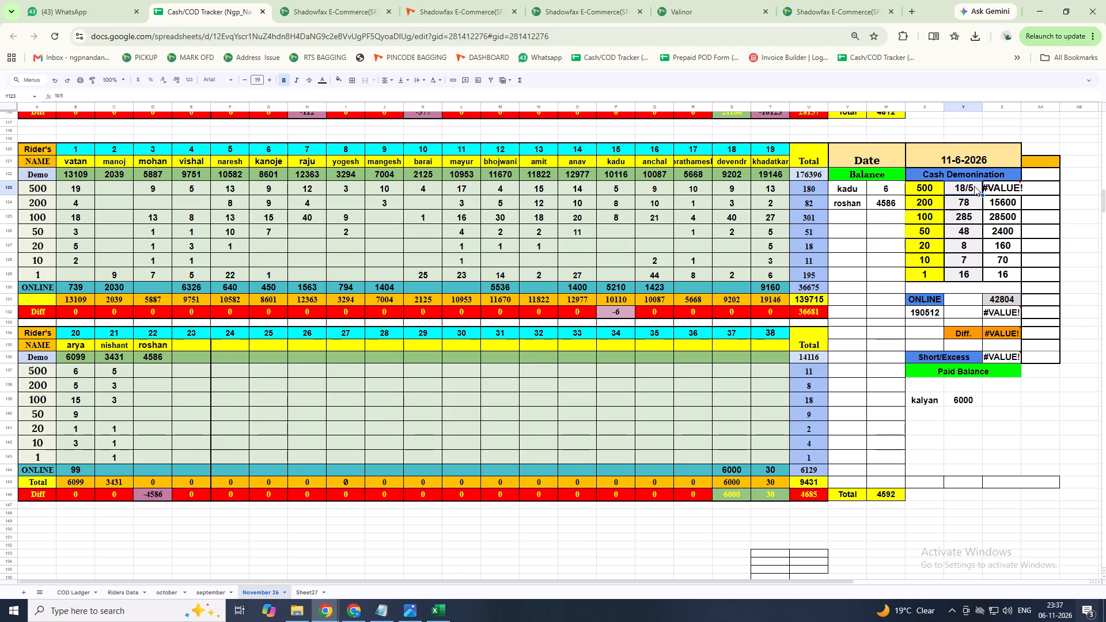
key(Delete)
text(185)
key(Return)
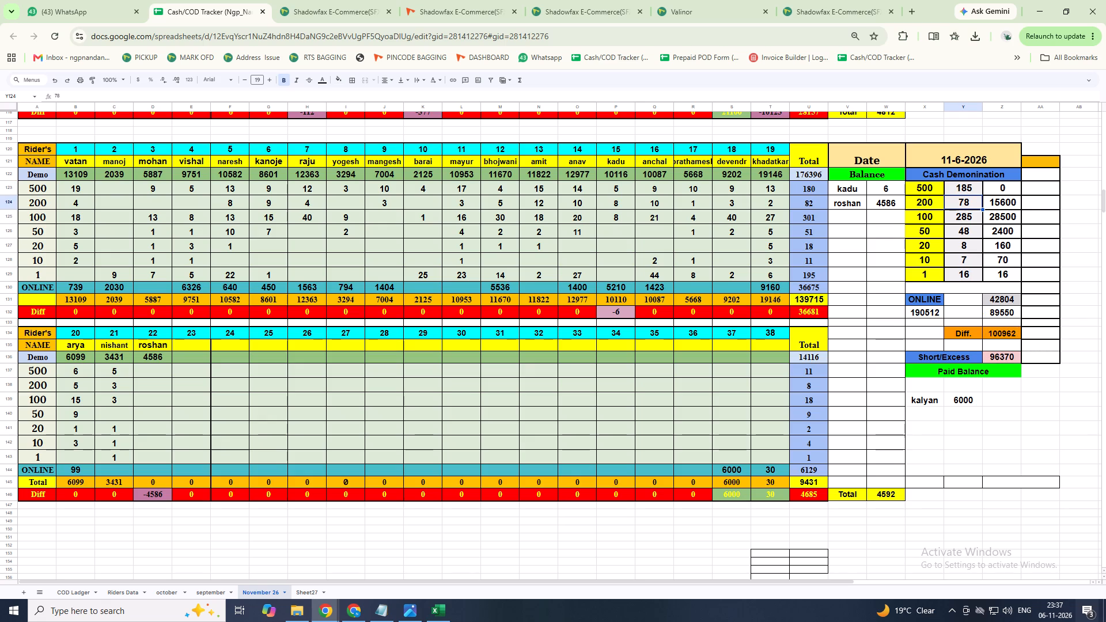
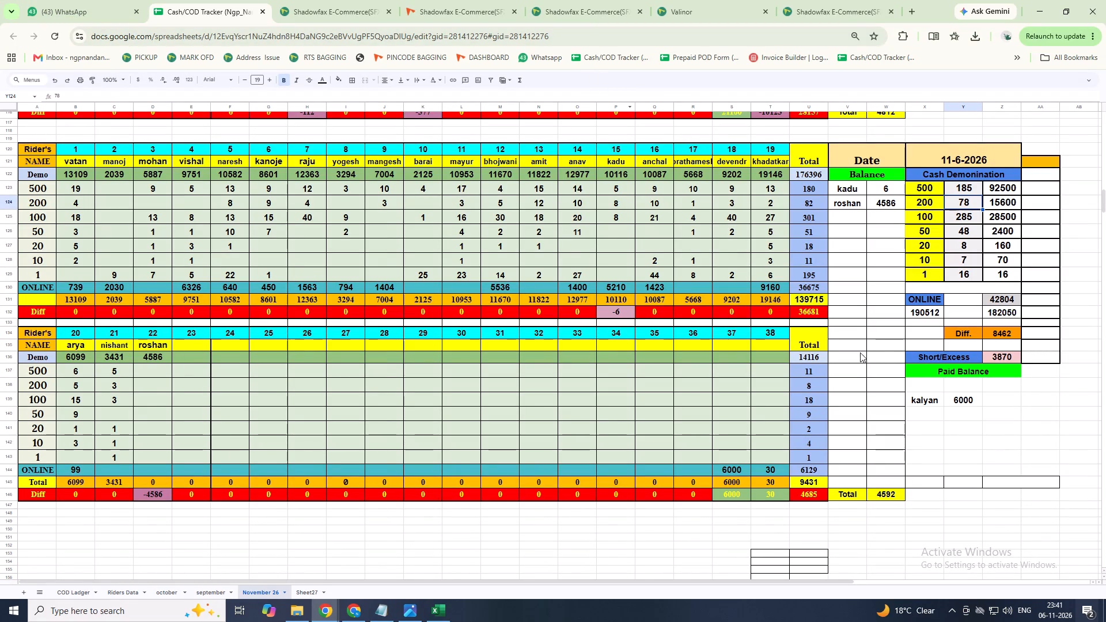
Set the count of 200 notes in the 11-6-2026 Cash Demonination table to 86.
click(972, 202)
key(BackSpace)
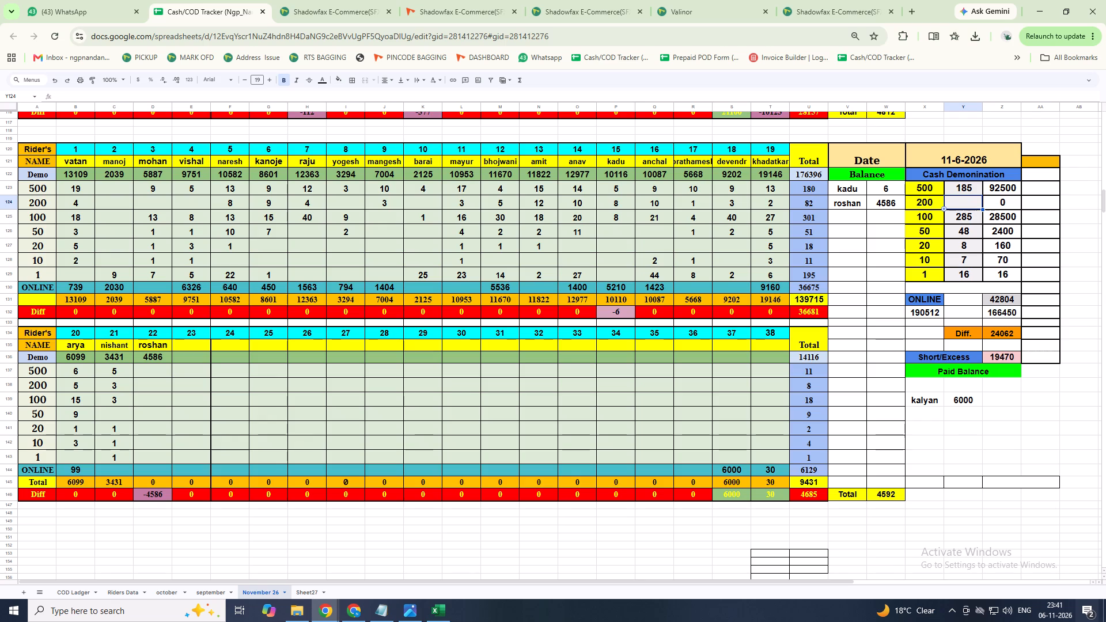
text(86)
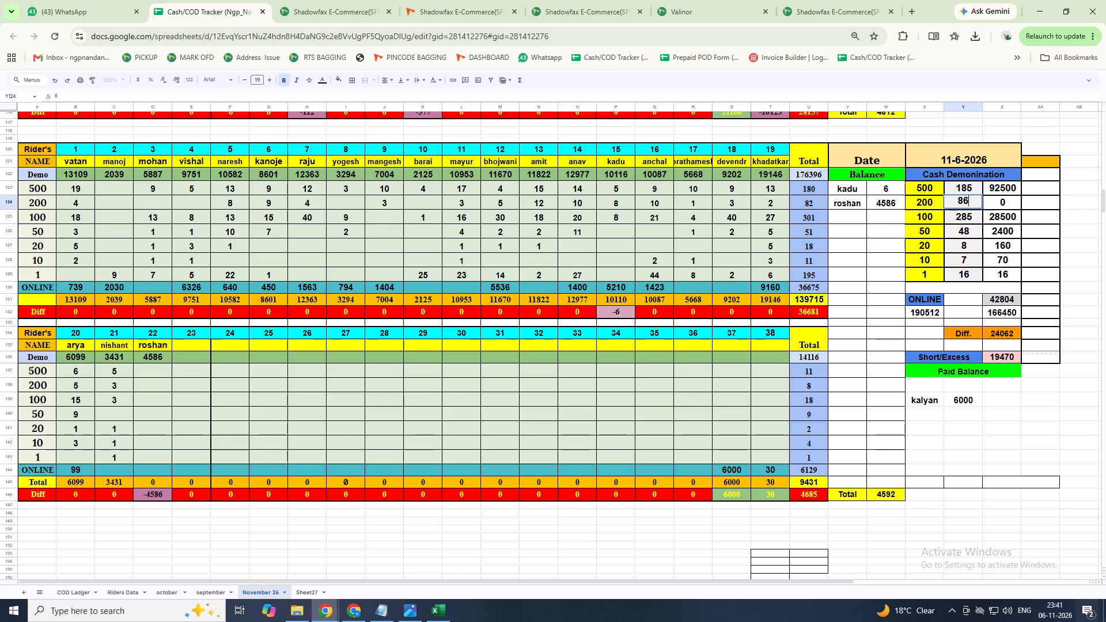
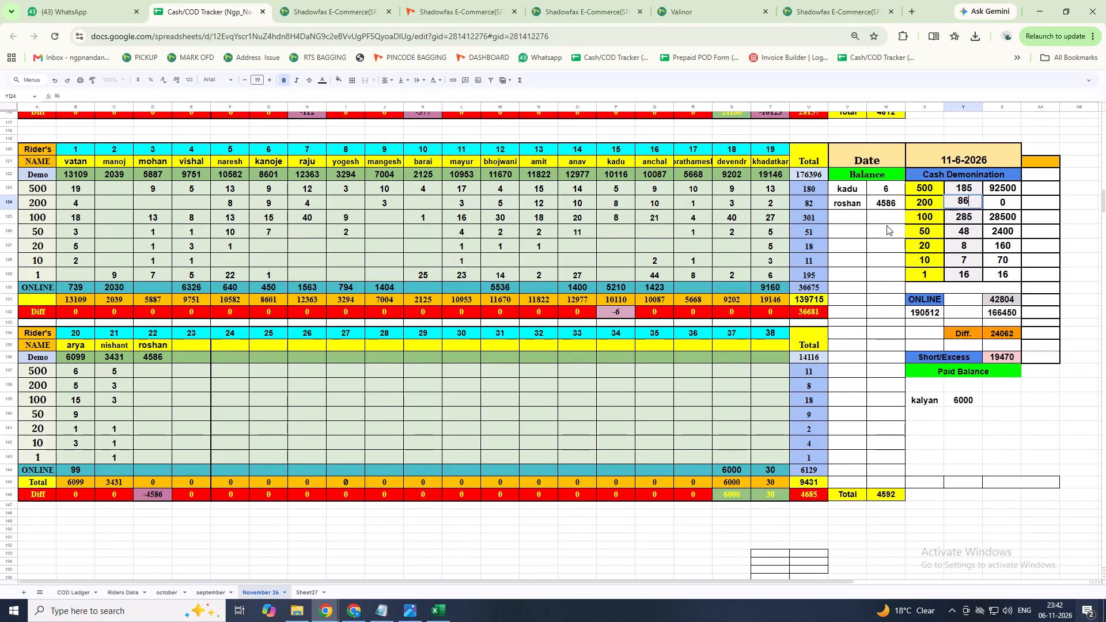
Commit 86 as the count of 200 notes in the 11-6-2026 Cash Demonination table.
key(Return)
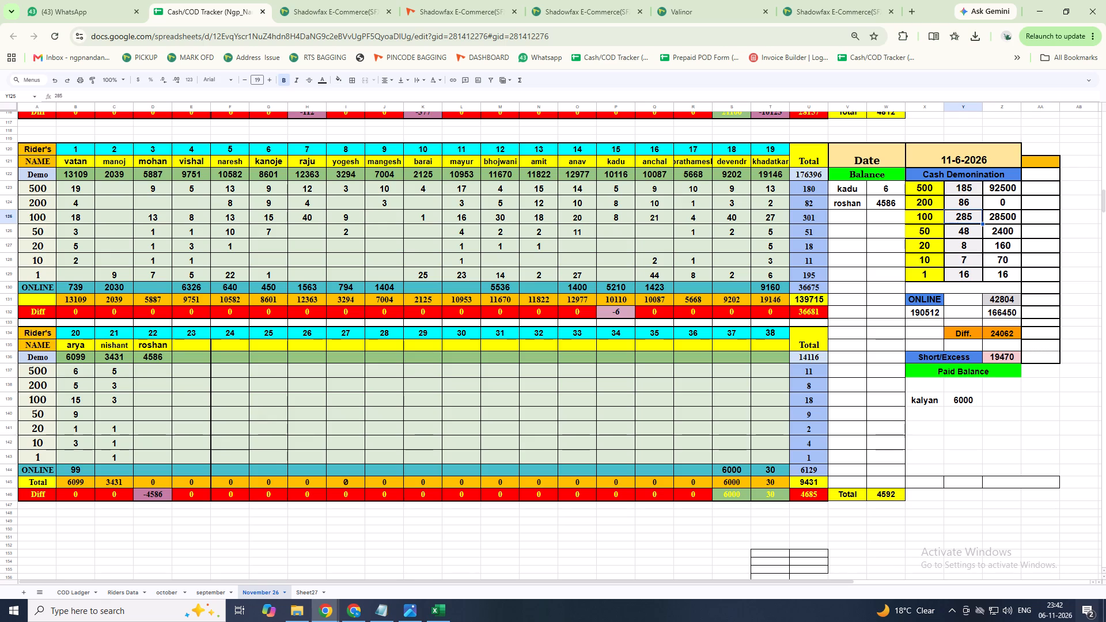
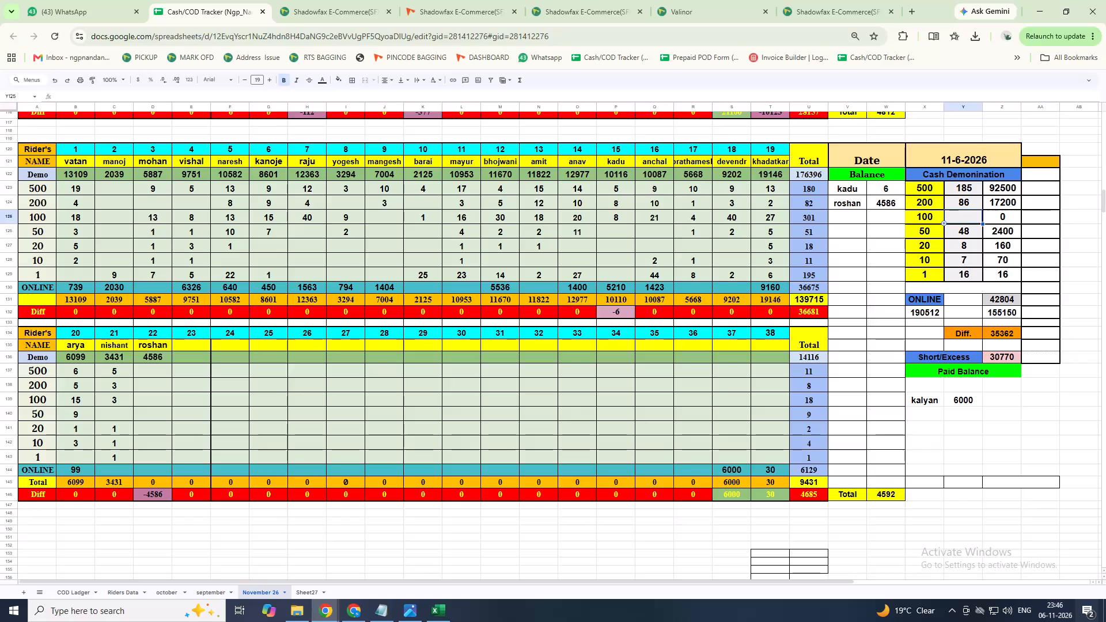
Enter 303 as the count of 100 notes and 57 as the count of 50 notes in the 11-6-2026 Cash Demonination table.
text(303)
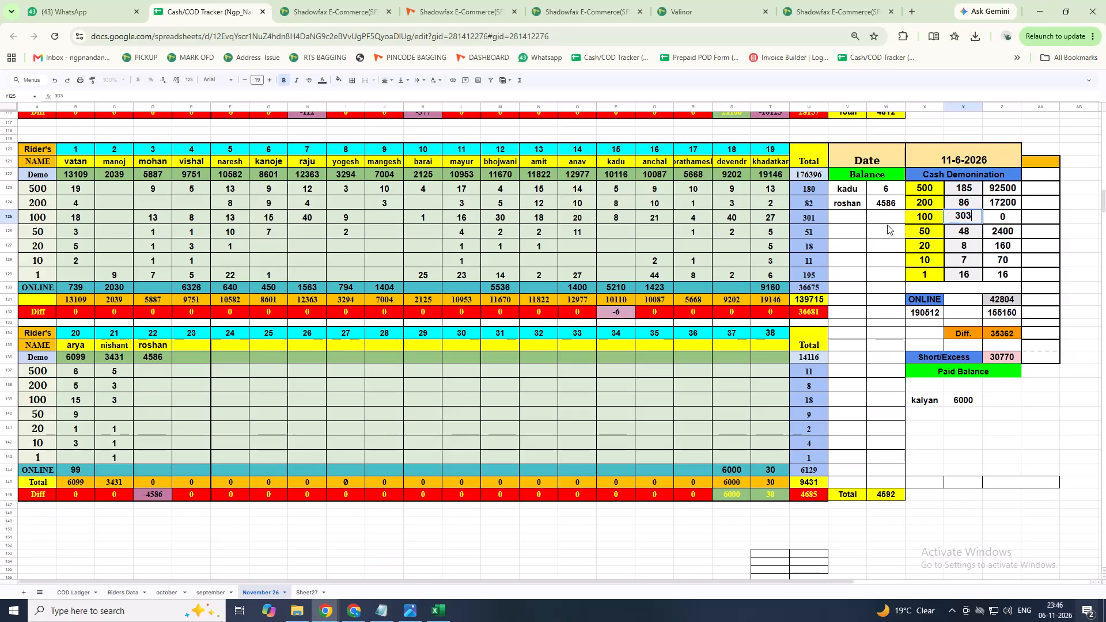
key(Return)
key(period)
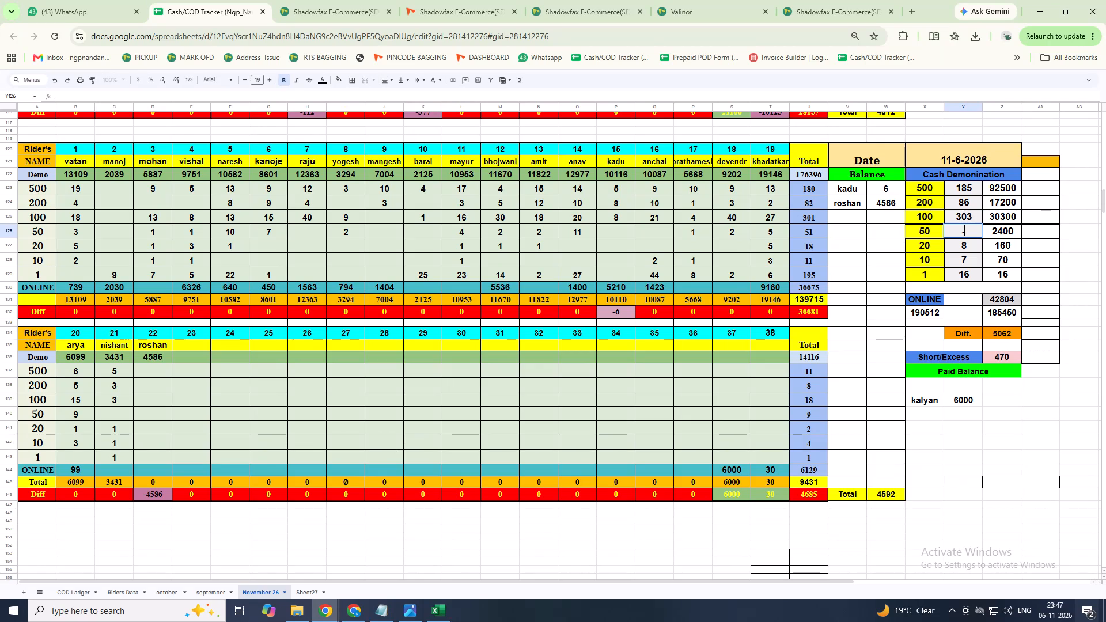
key(BackSpace)
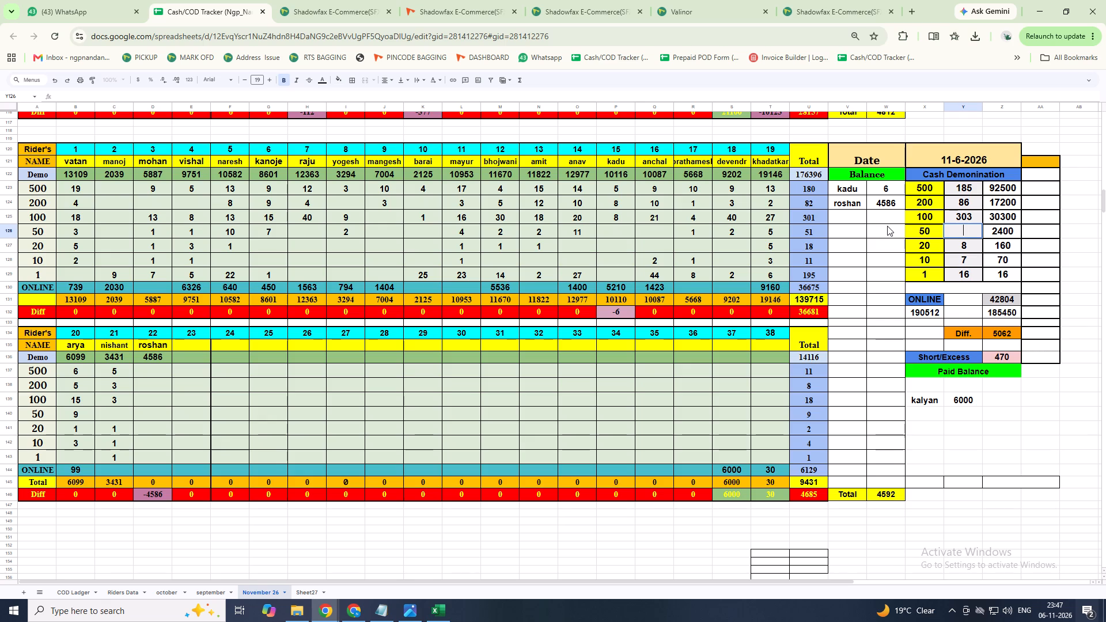
text(57)
key(Return)
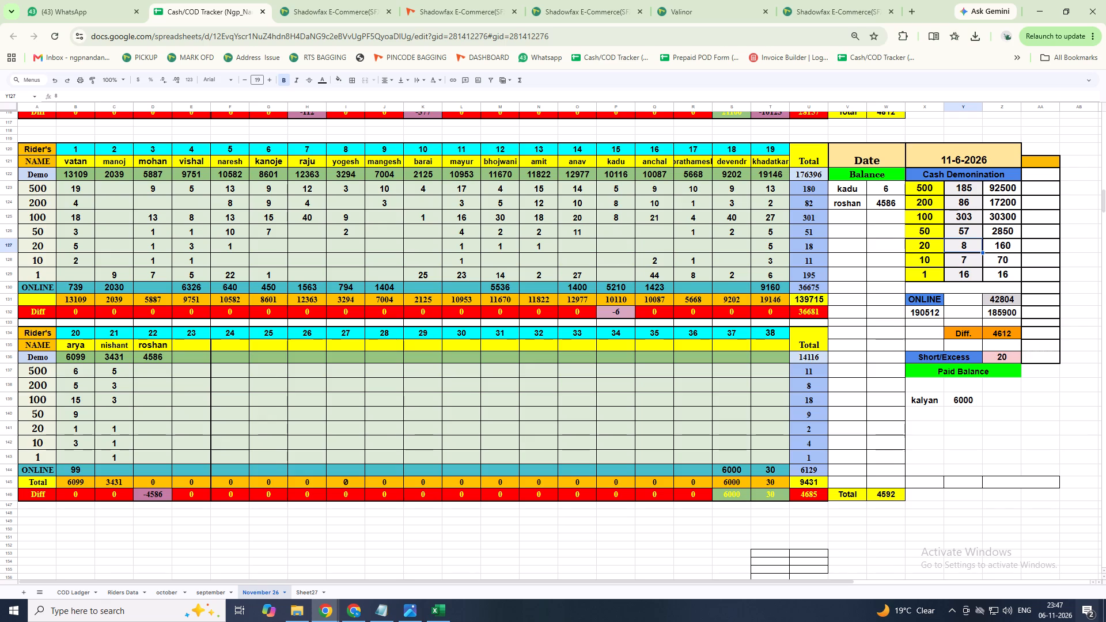
Replace the 20 and 10 denomination counts in the 11-6-2026 Cash Demonination table with 10 and 11 respectively.
key(F11)
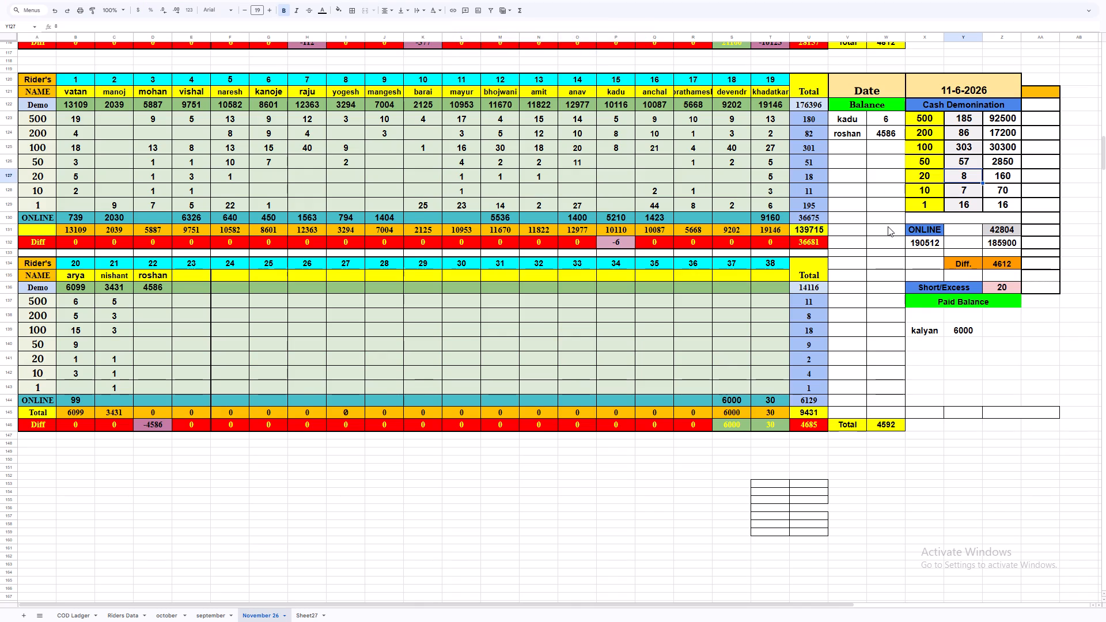
key(Delete)
text(10)
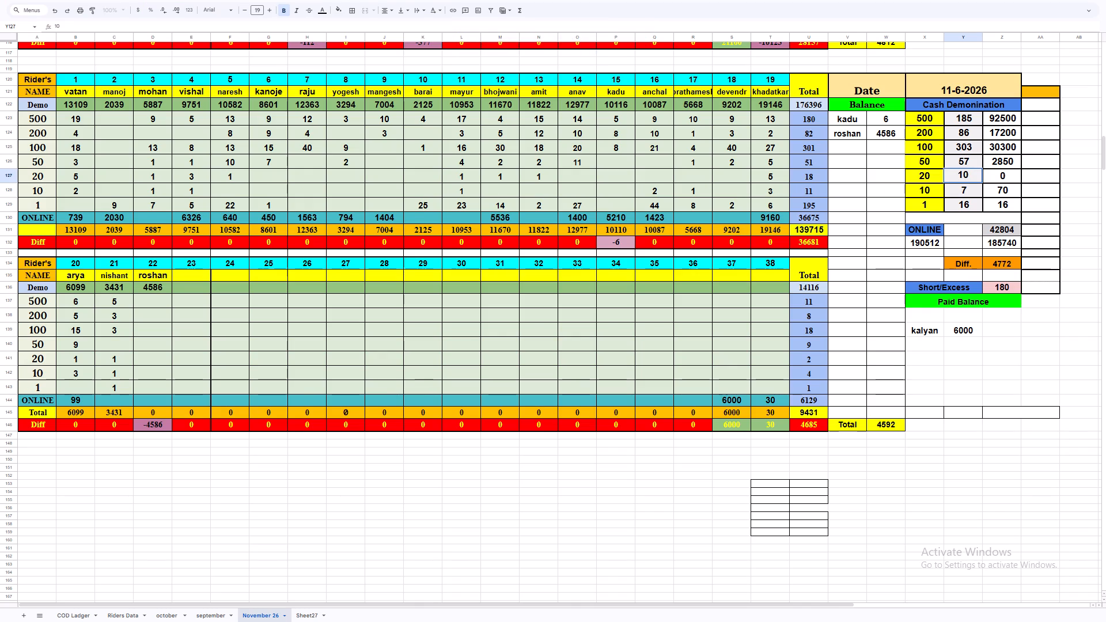
key(Return)
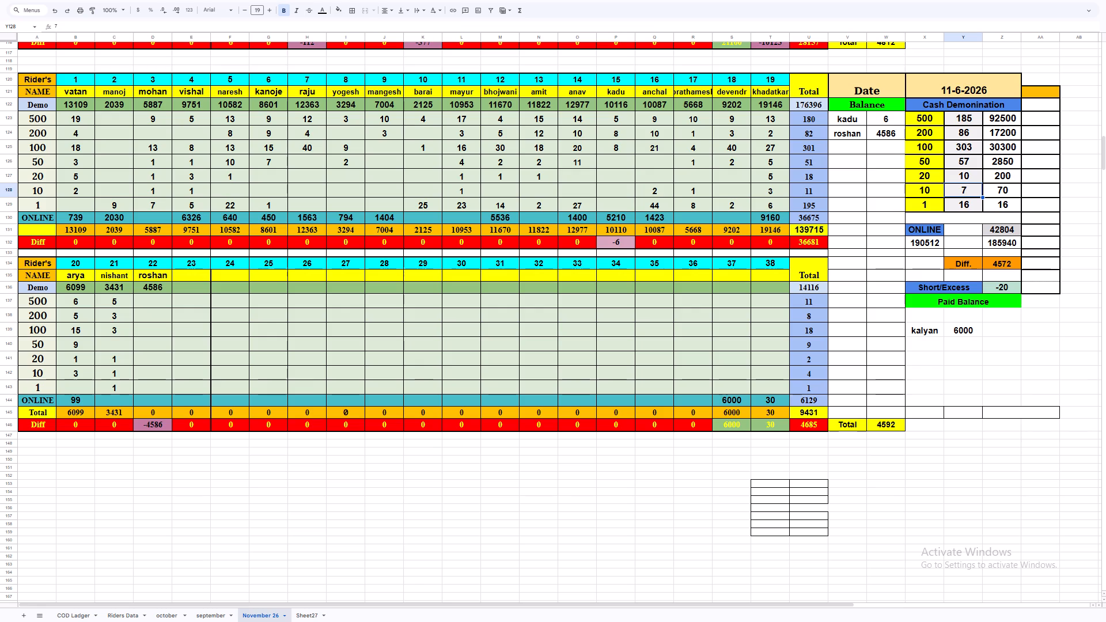
key(Delete)
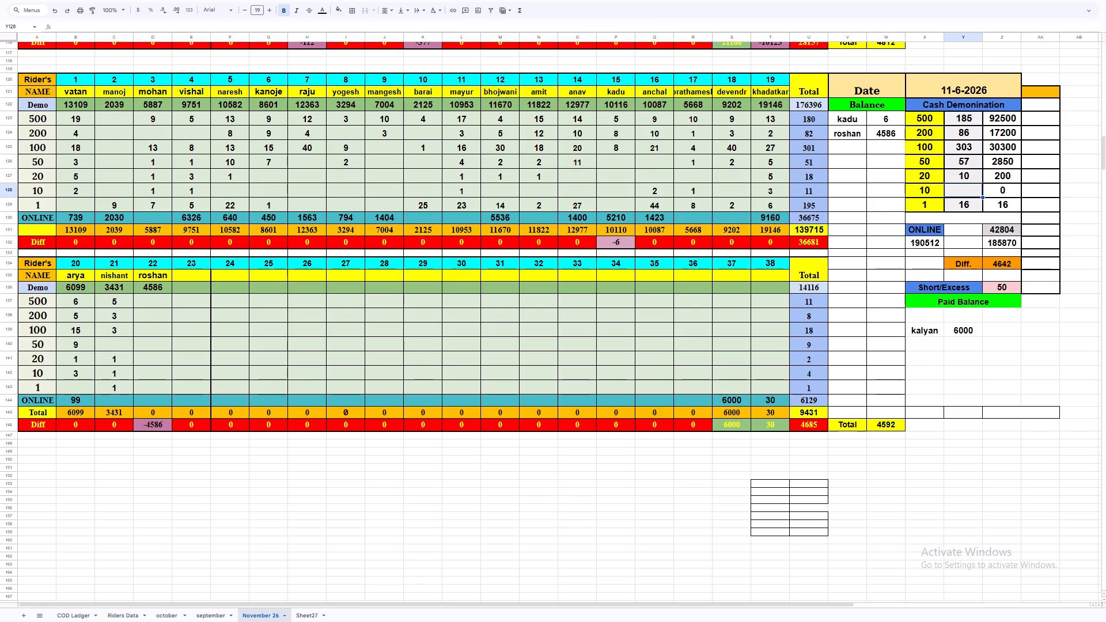
text(11)
key(Return)
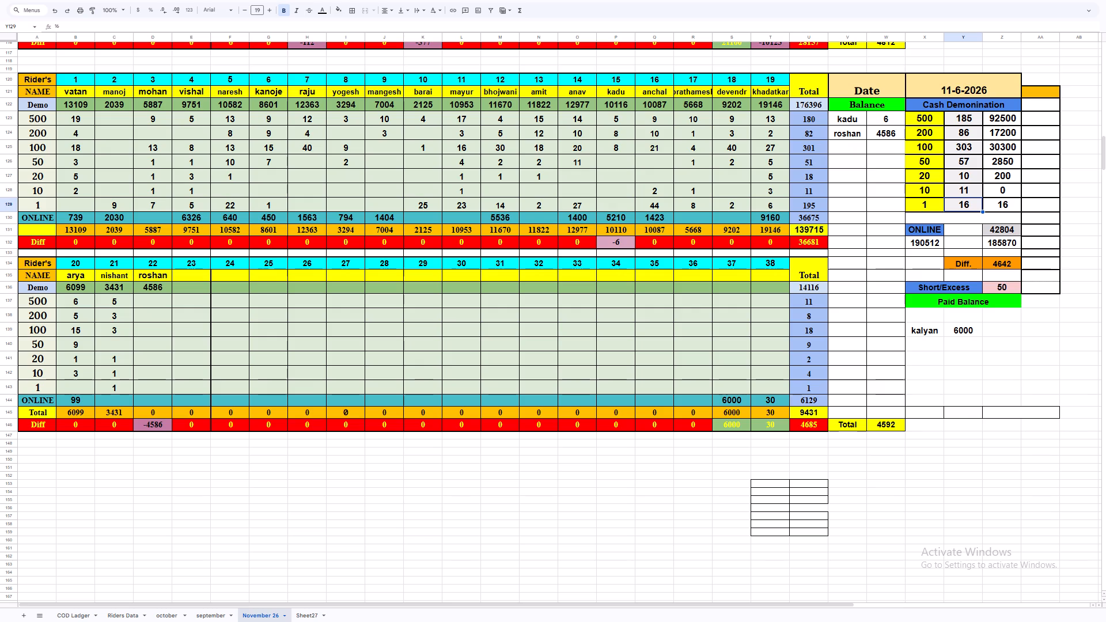
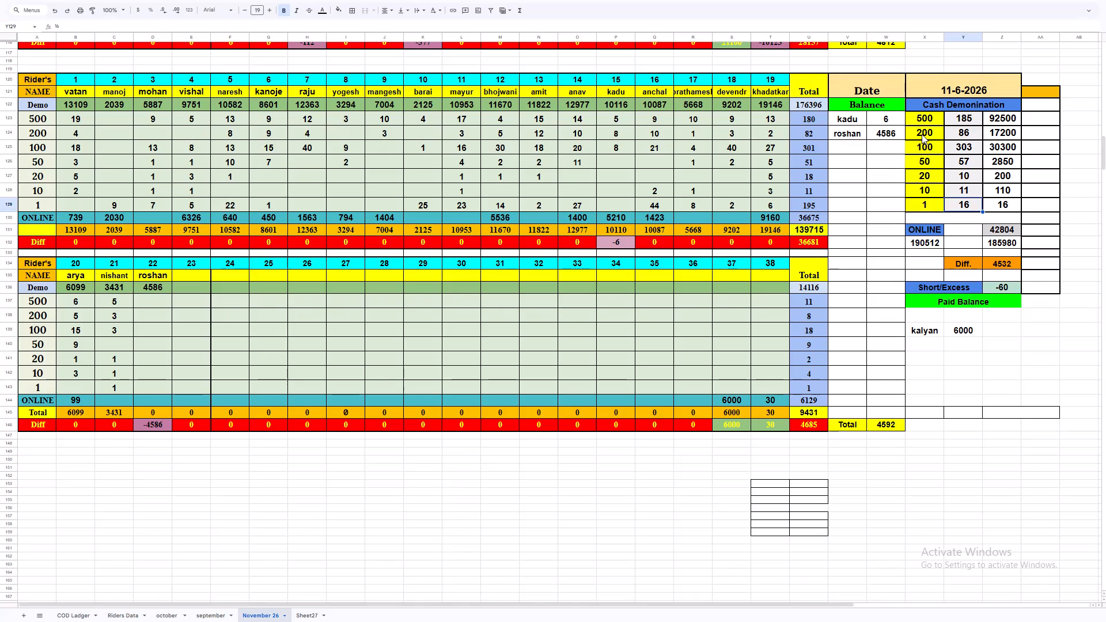
Set the count for denomination 1 in the 11-6-2026 Cash Demonination table to 17.
click(976, 207)
key(Delete)
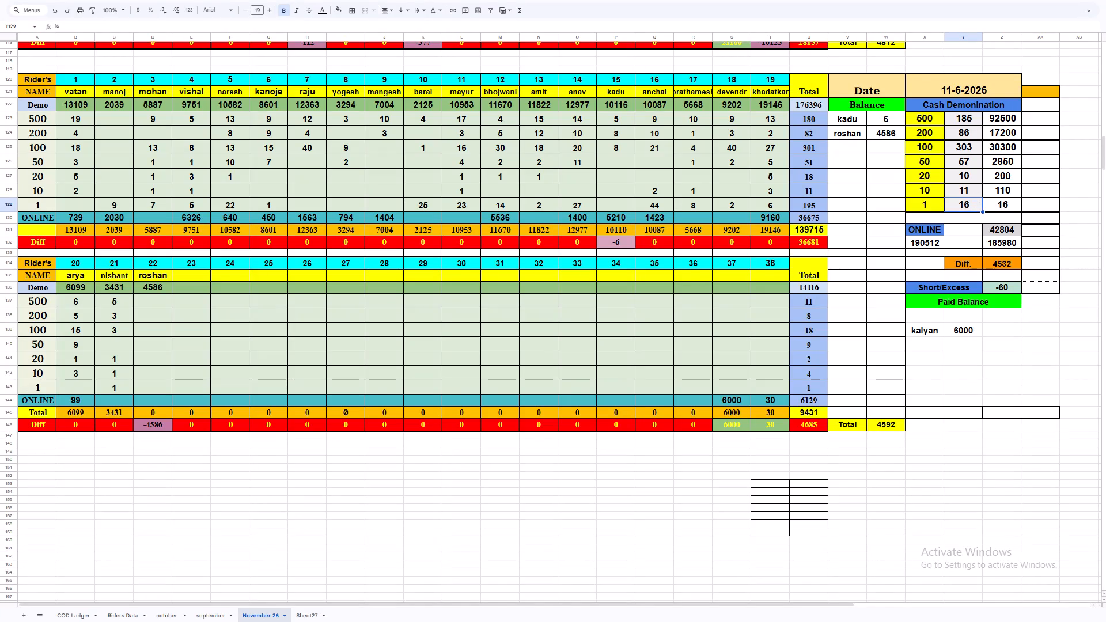
text(17)
key(Return)
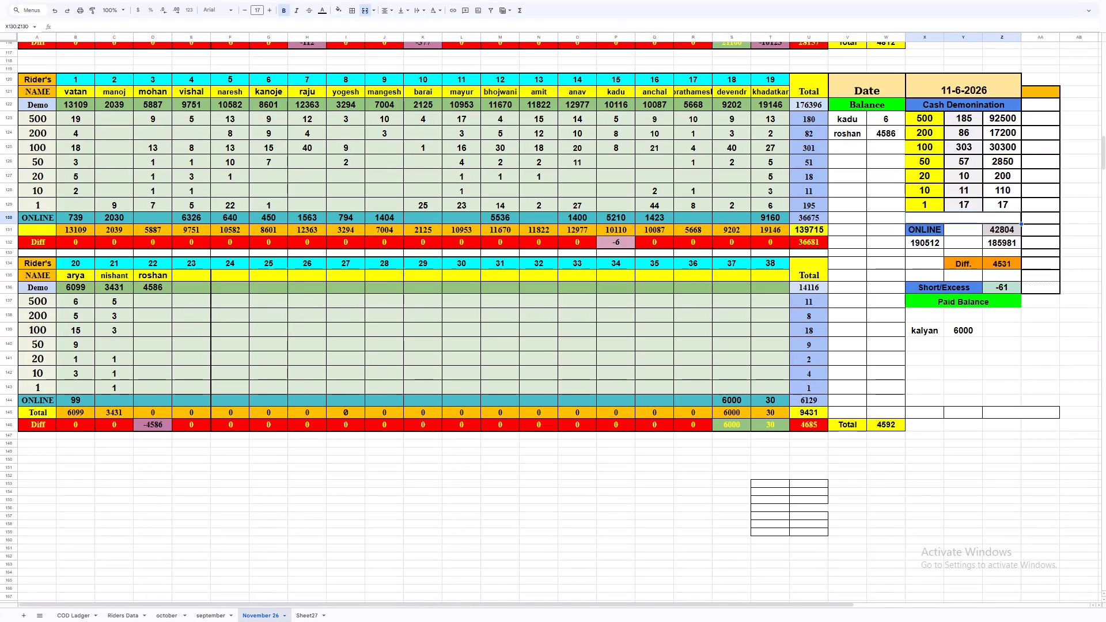
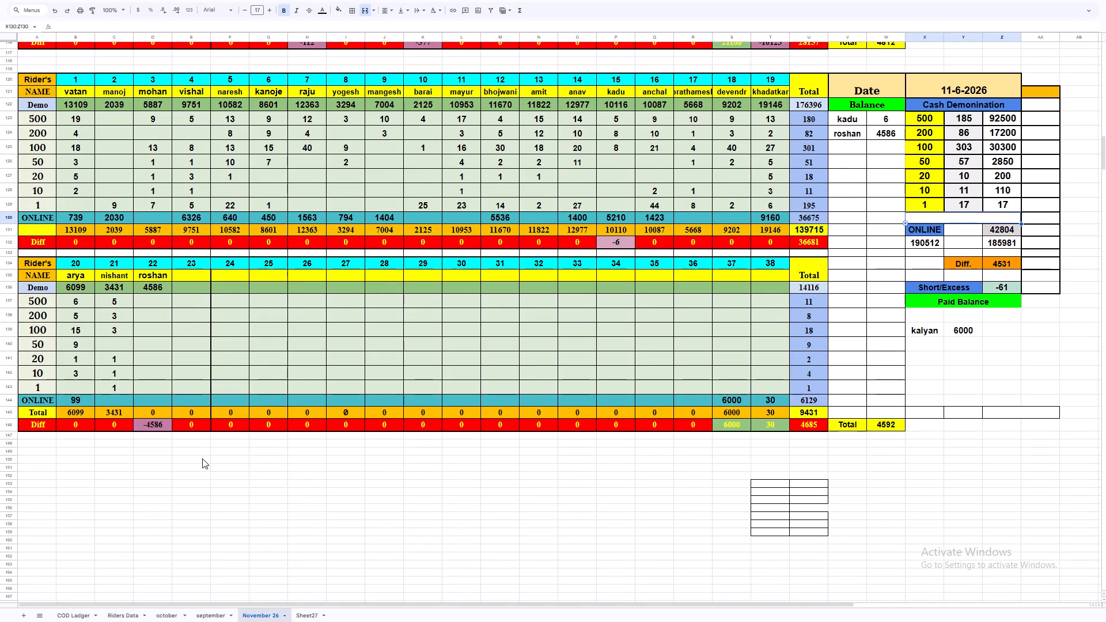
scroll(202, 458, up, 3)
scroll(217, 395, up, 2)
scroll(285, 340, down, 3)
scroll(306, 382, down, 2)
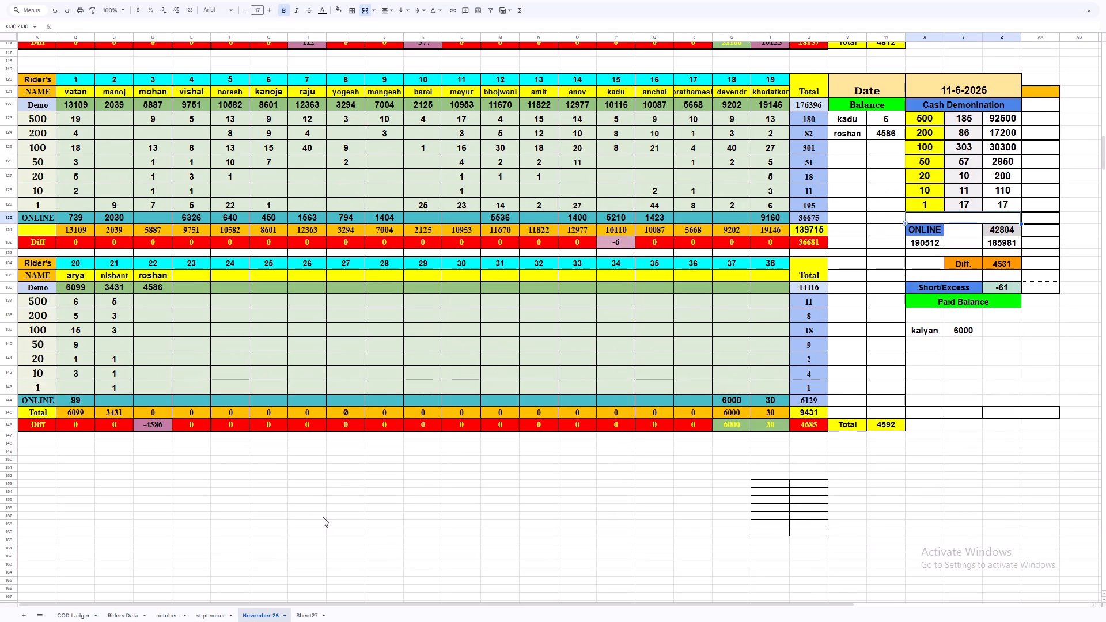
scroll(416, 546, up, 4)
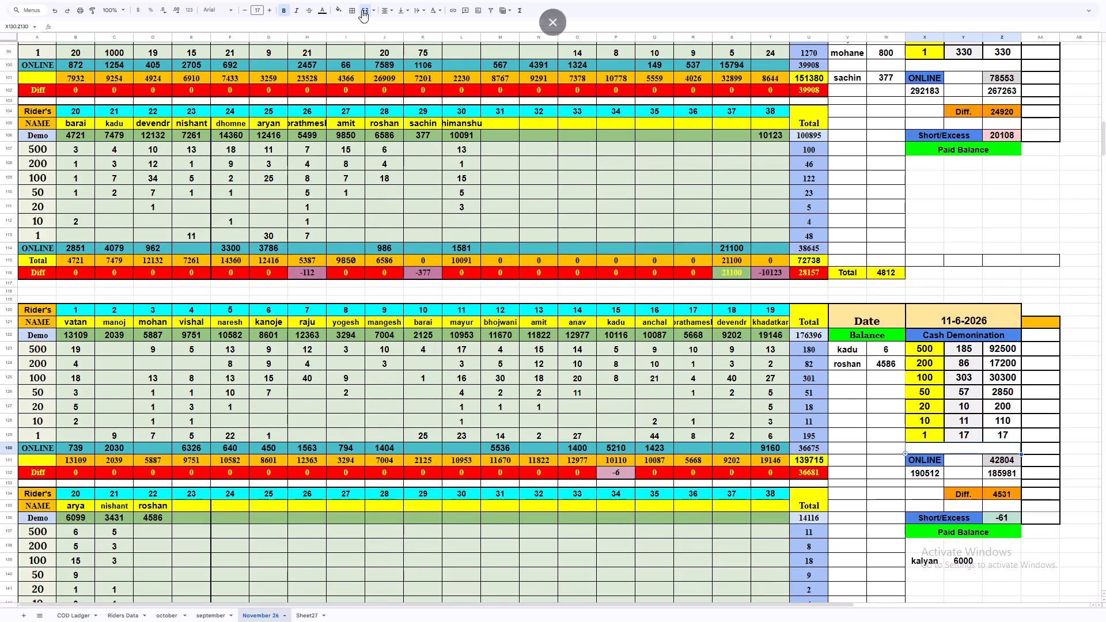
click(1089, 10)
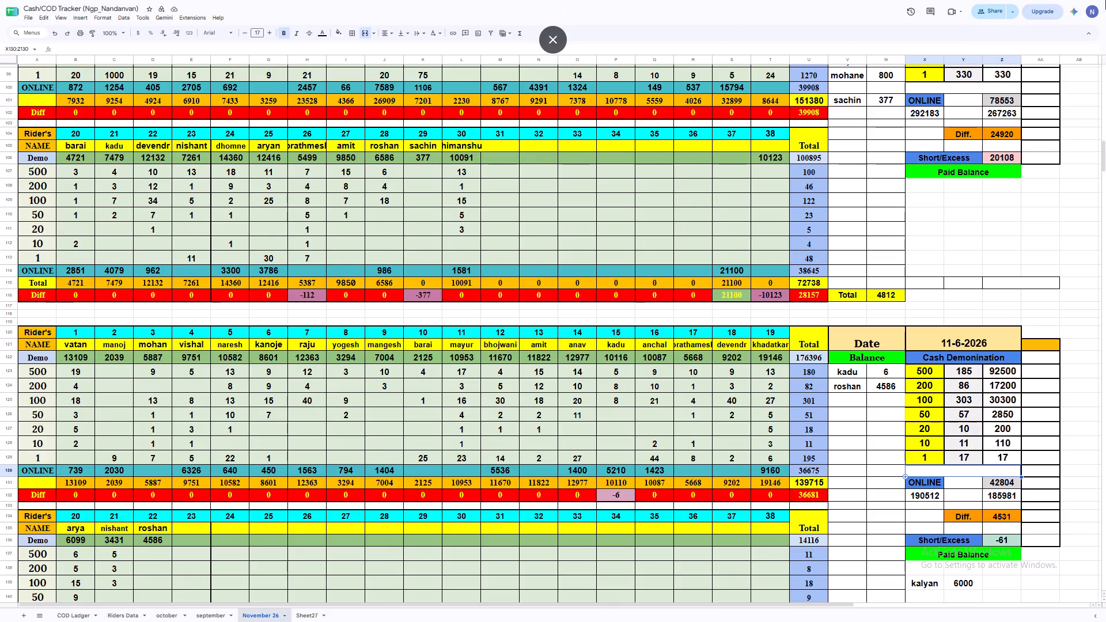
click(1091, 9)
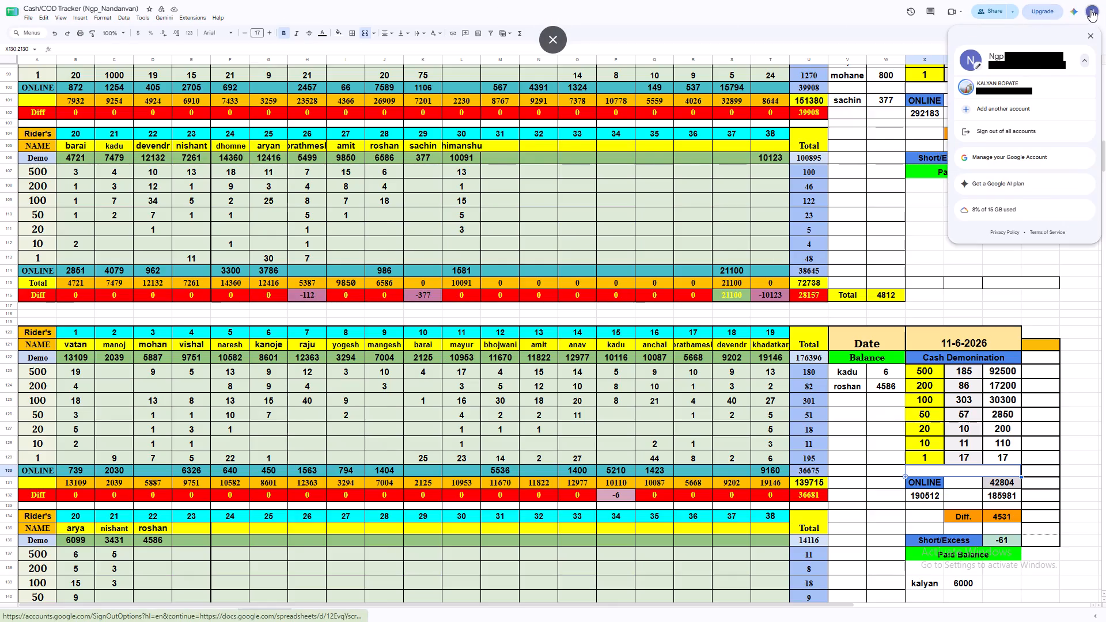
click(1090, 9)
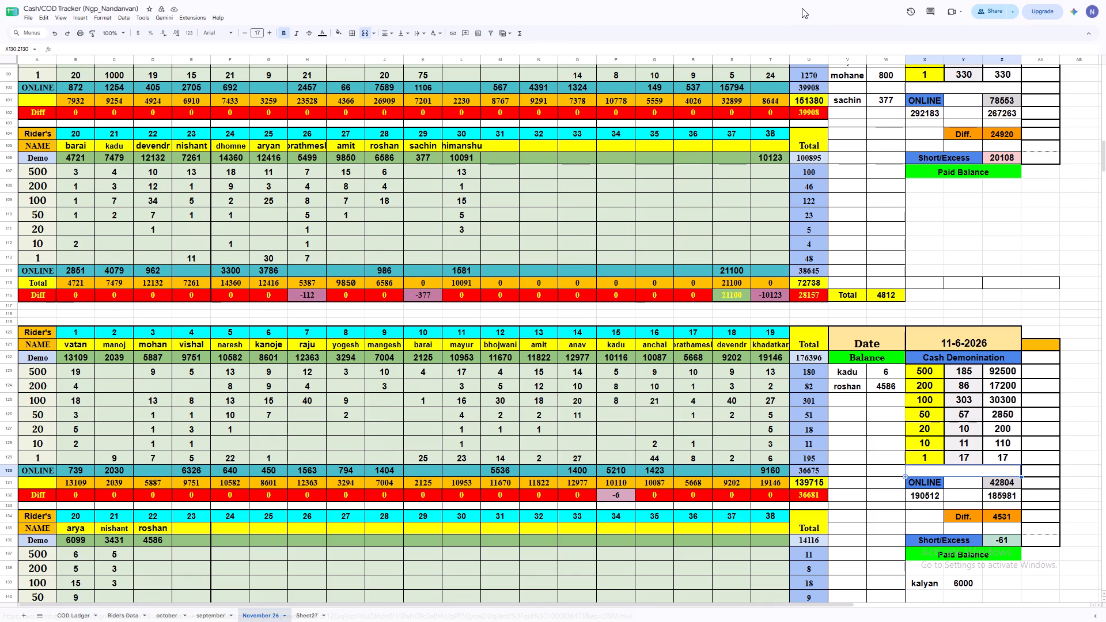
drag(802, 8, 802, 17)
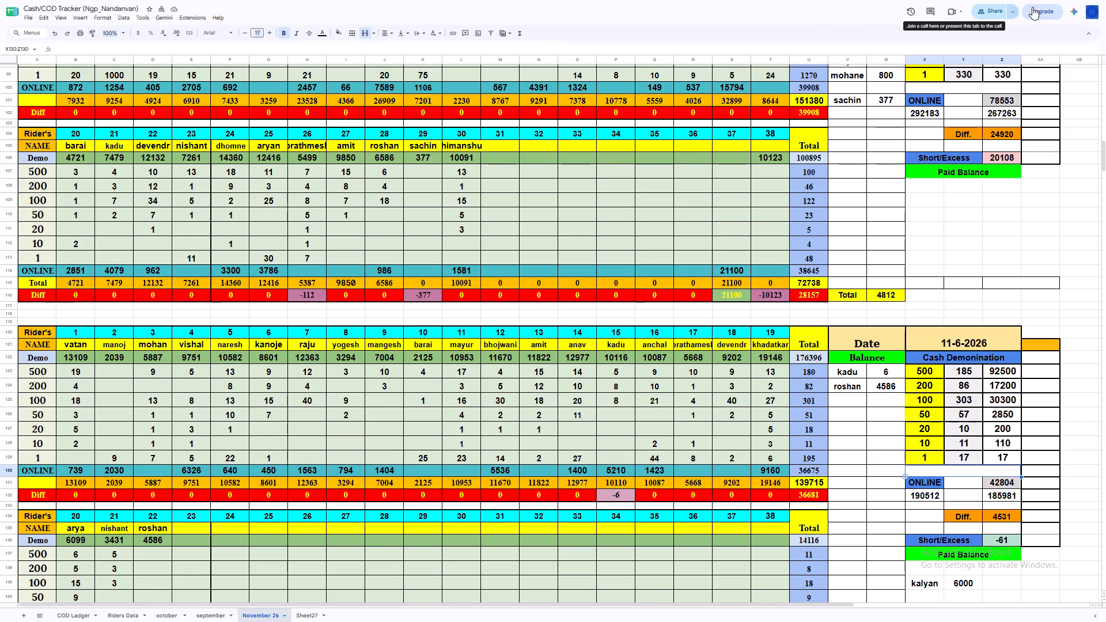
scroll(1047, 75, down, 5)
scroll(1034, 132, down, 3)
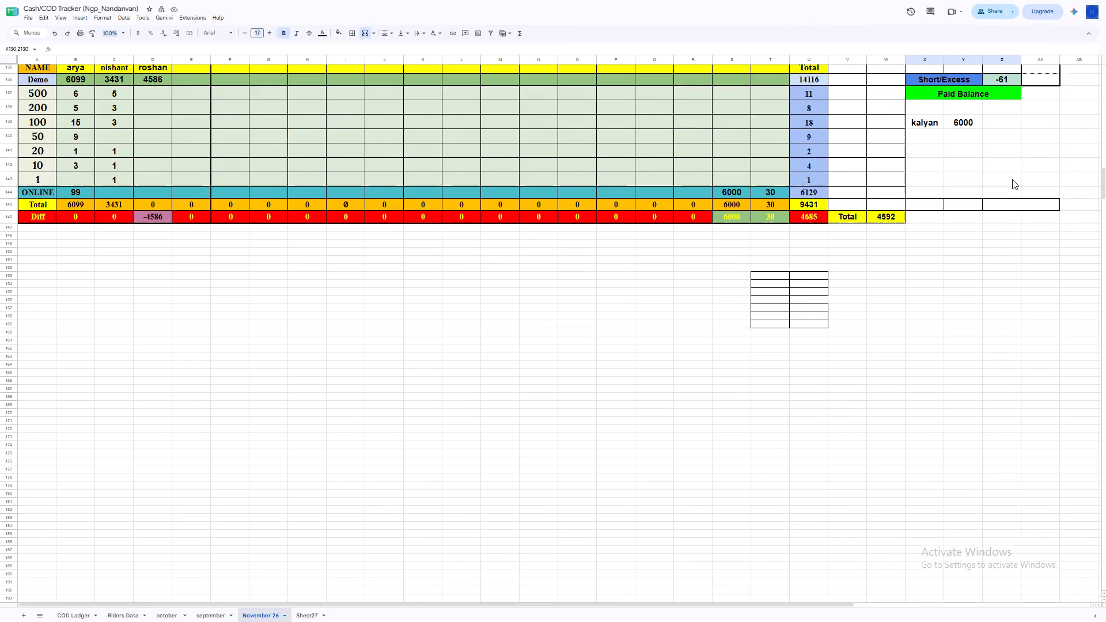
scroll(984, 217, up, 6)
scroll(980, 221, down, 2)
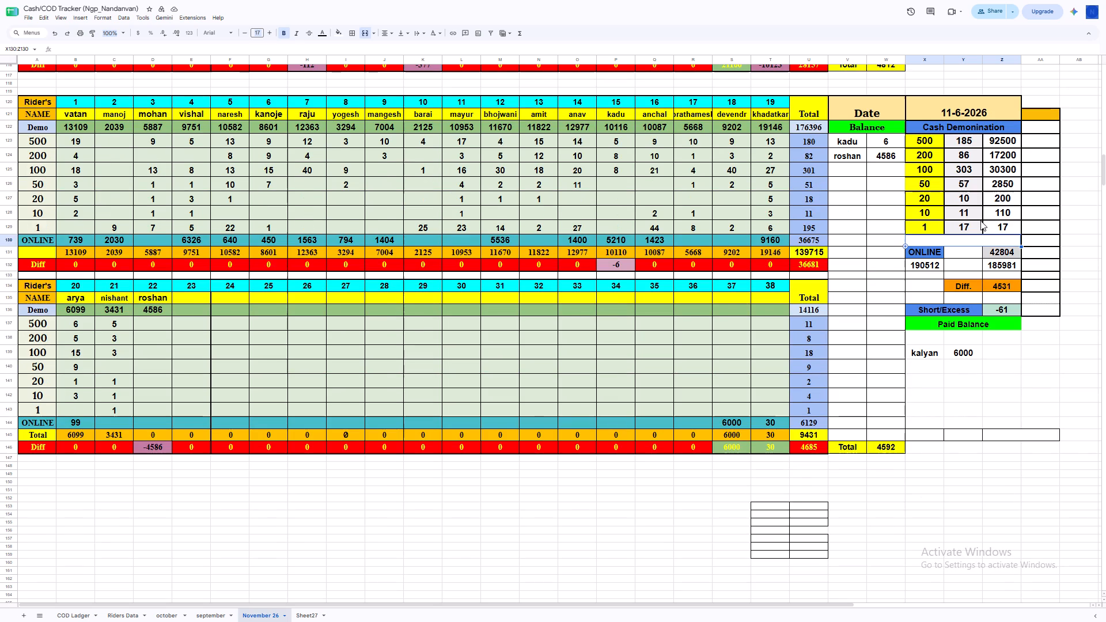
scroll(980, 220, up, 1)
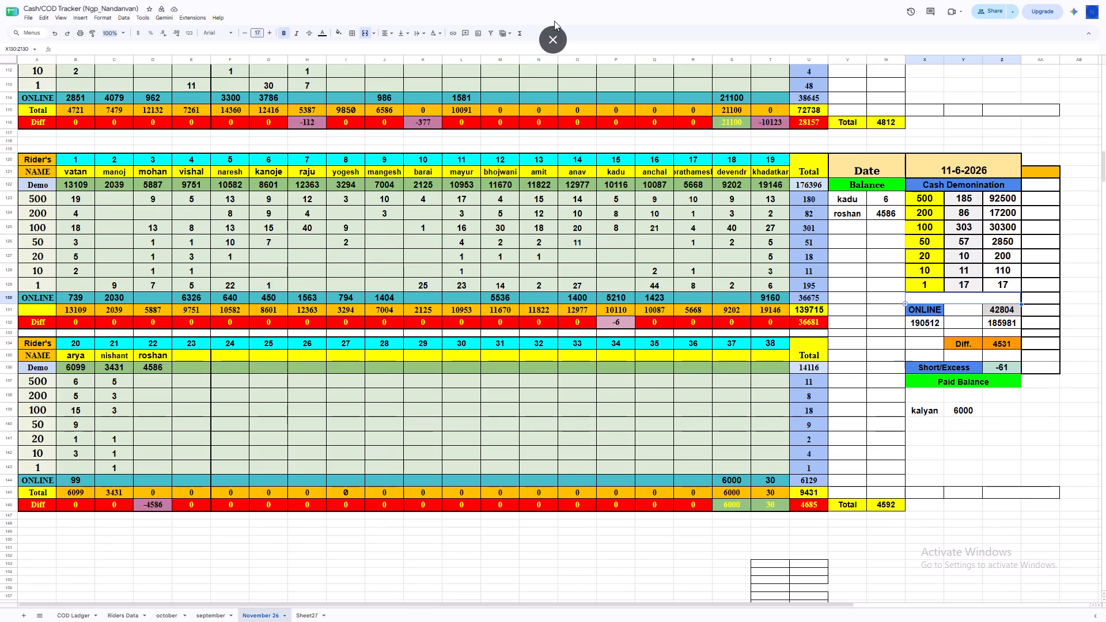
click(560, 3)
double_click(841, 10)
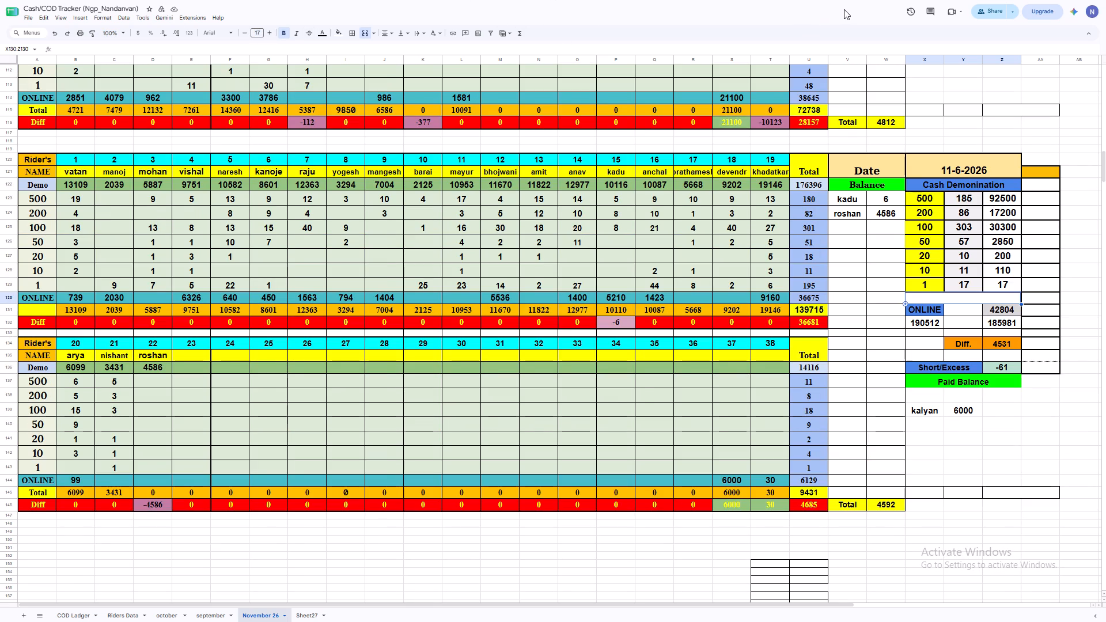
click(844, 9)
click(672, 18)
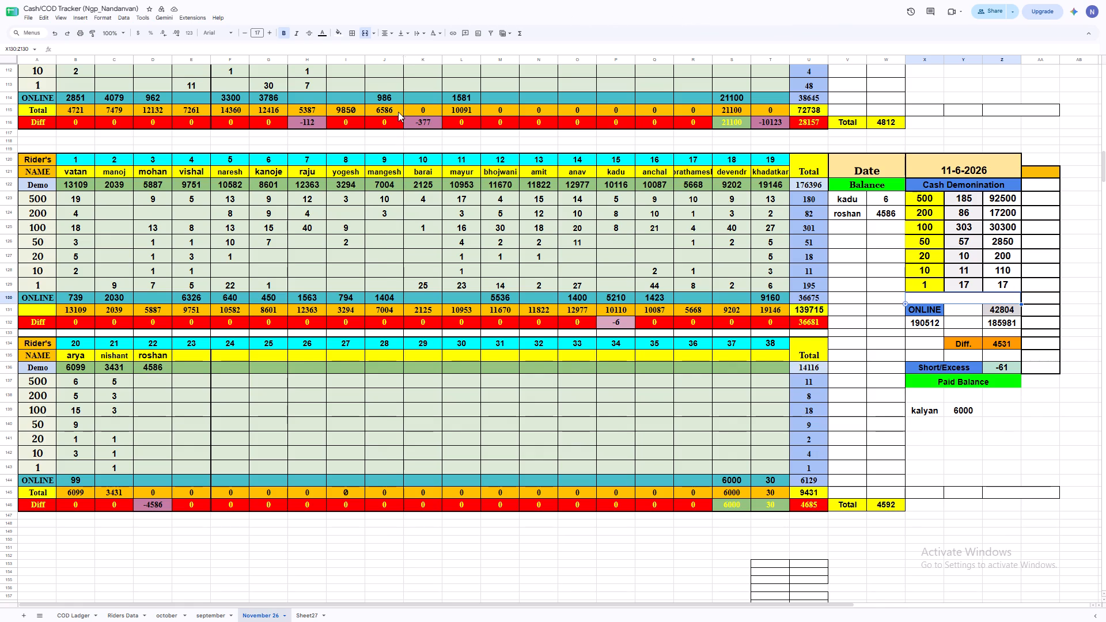
Switch to the Shadowfax Runsheet Closure page, dismiss the page search and leave full-screen view.
key(ctrl+Tab)
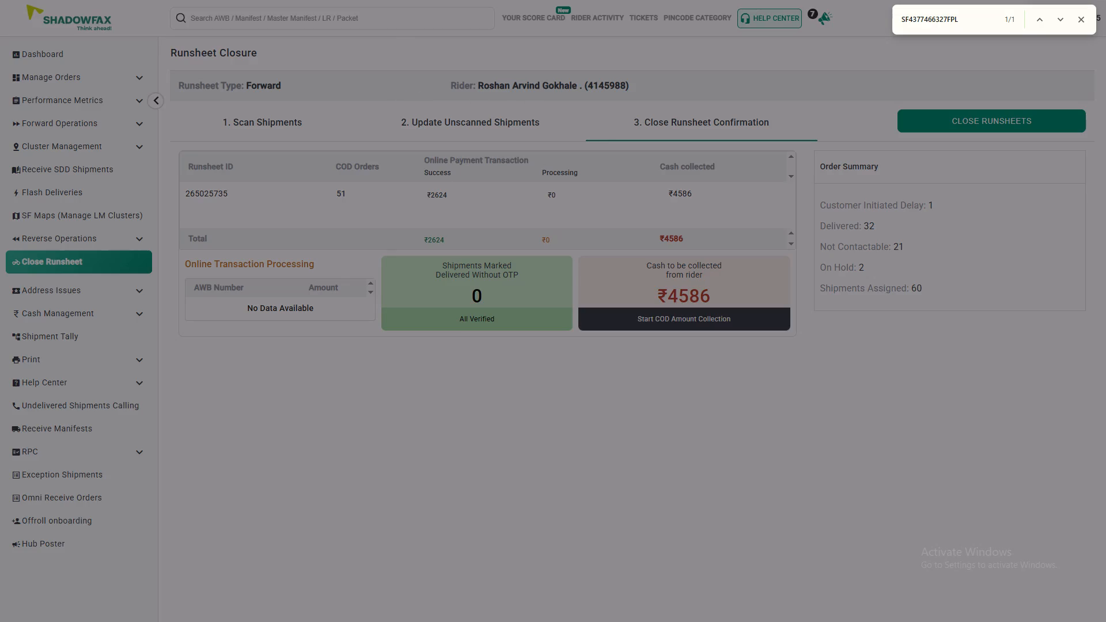
click(1085, 18)
click(548, 37)
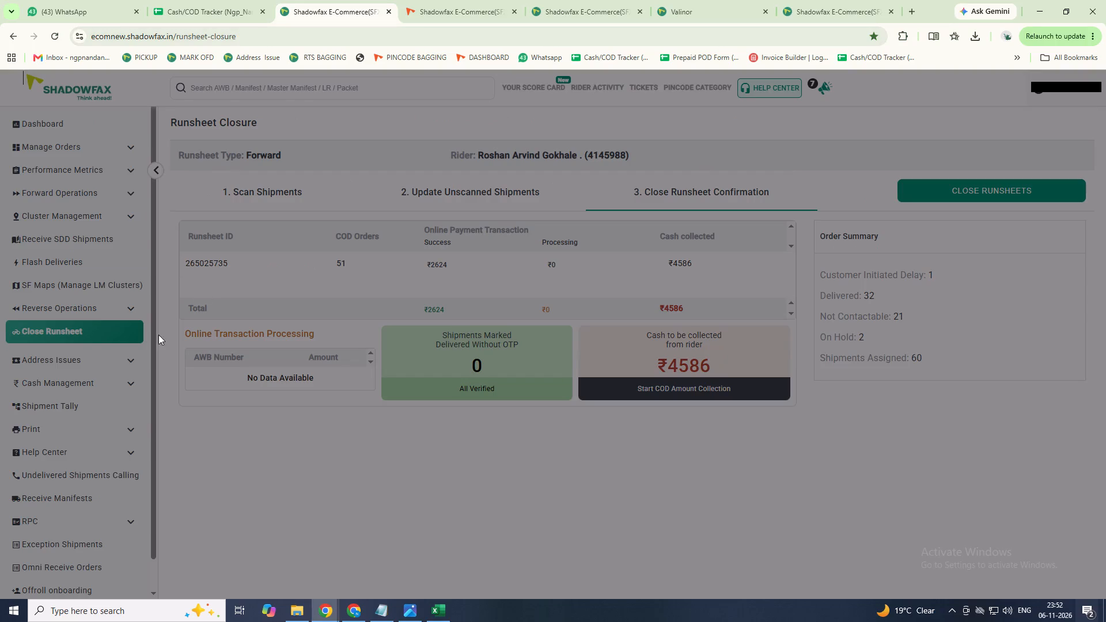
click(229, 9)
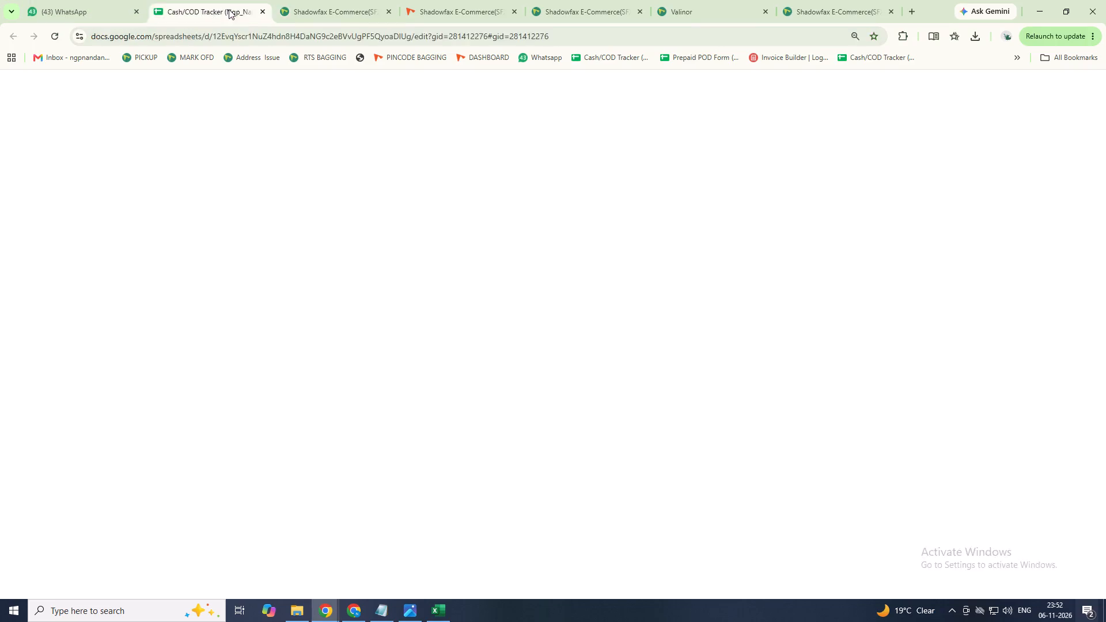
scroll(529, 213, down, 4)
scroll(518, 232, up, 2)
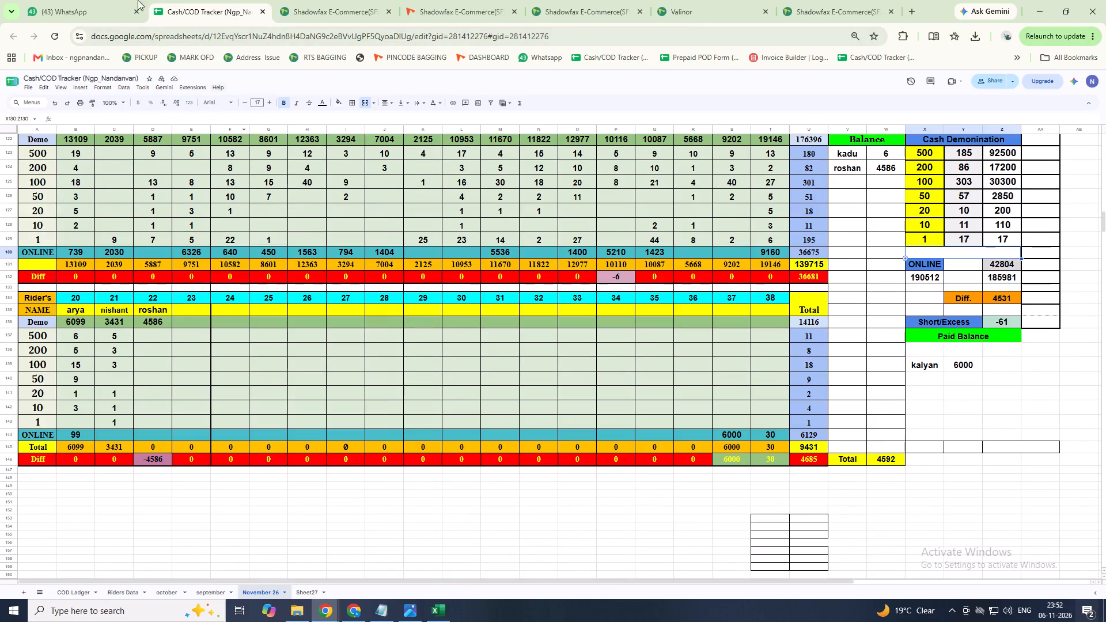
Record a cash-in-hand COD collection of 4586 for roshan's Forward runsheet on the Shadowfax Runsheet Closure page.
click(333, 5)
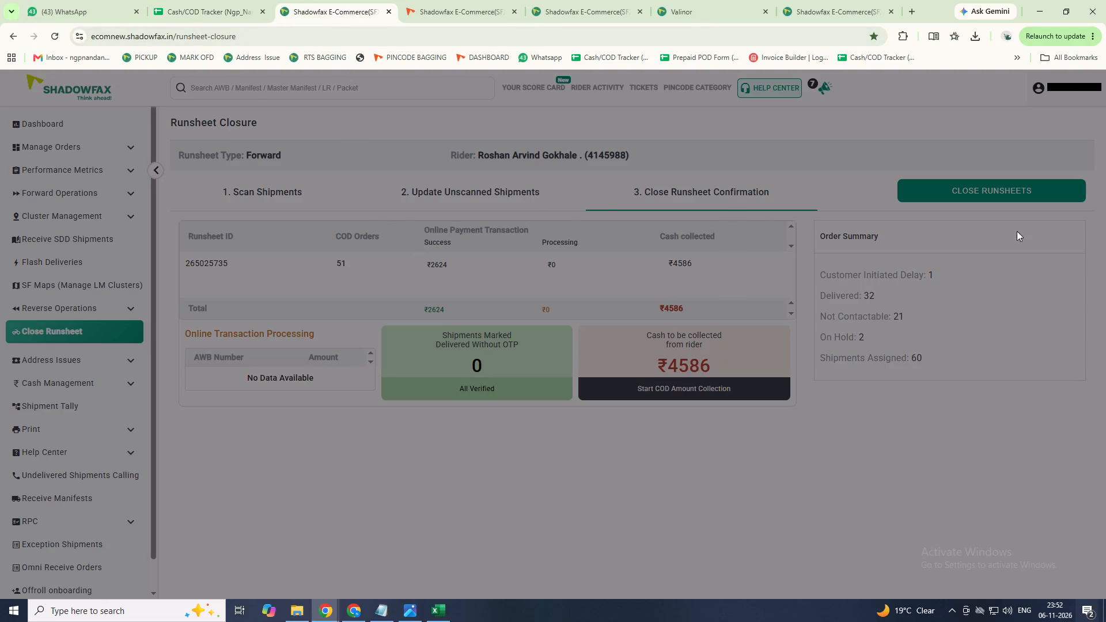
click(976, 186)
click(697, 392)
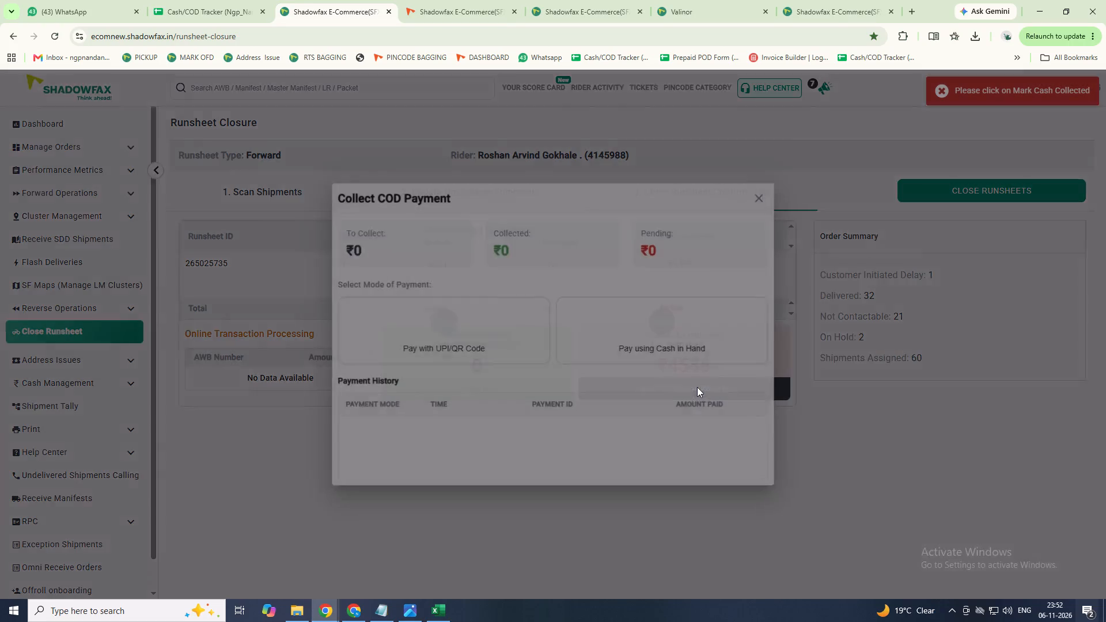
double_click(689, 325)
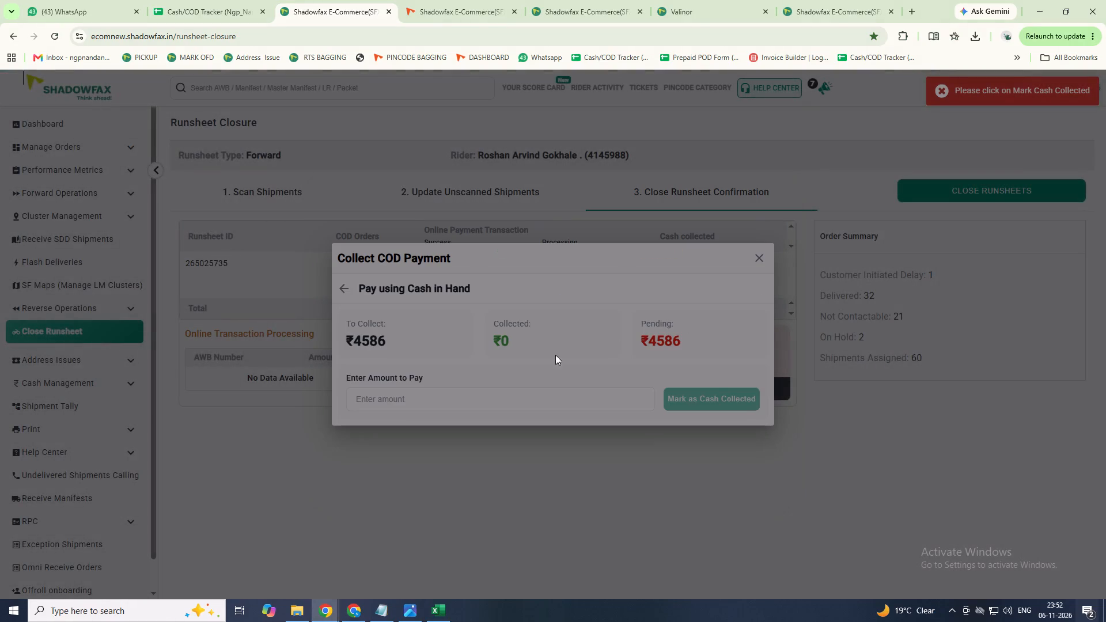
click(504, 399)
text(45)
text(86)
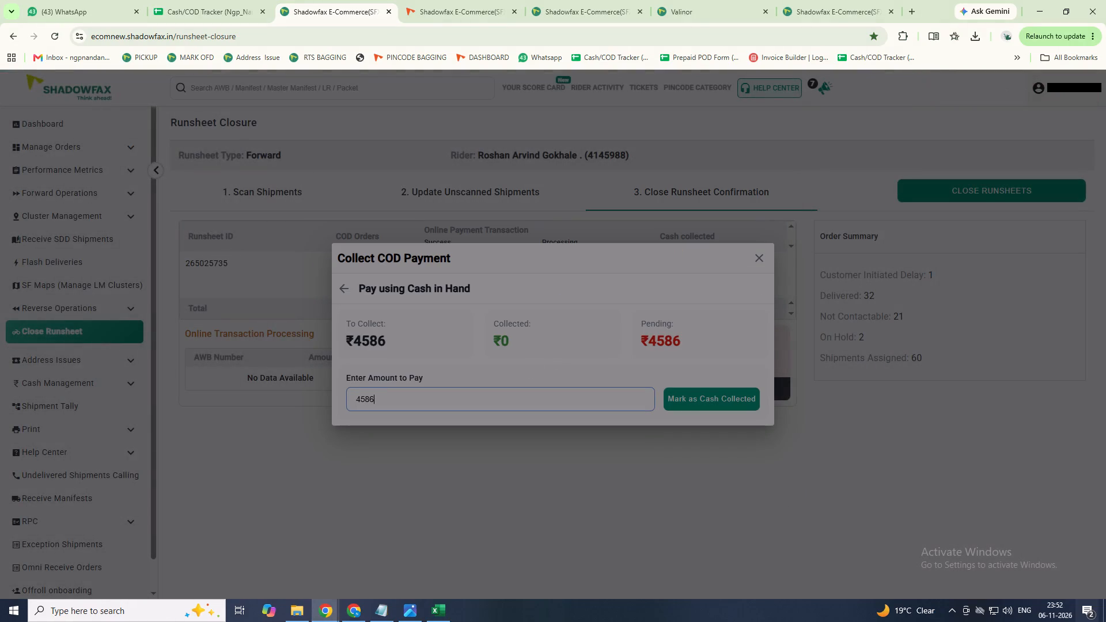
click(737, 397)
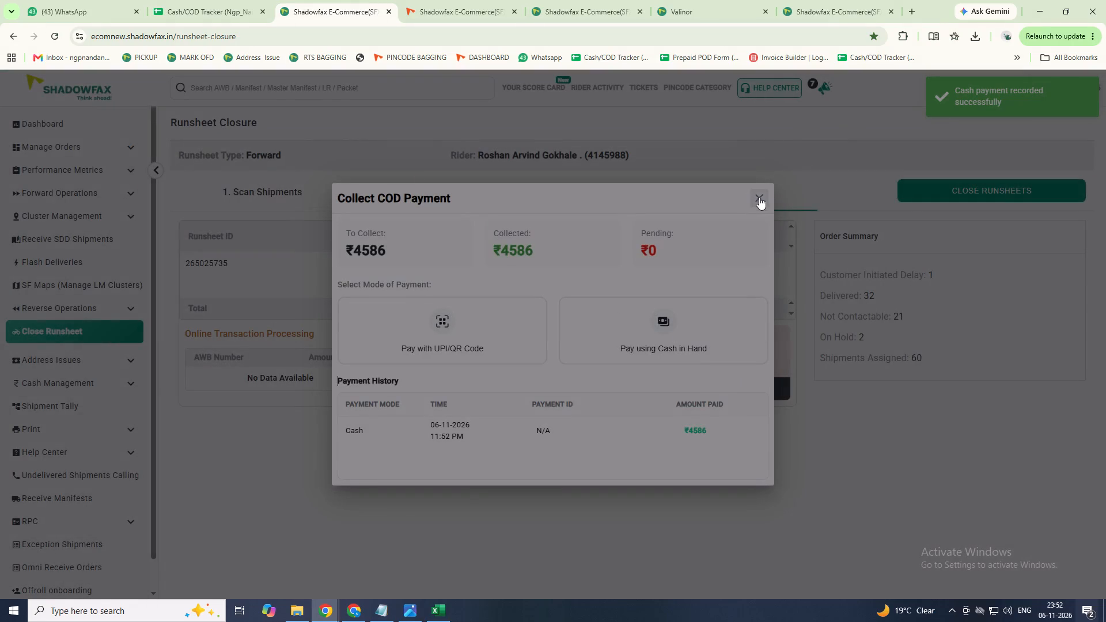
click(760, 195)
Mark the cash as collected and close roshan's runsheet.
click(683, 382)
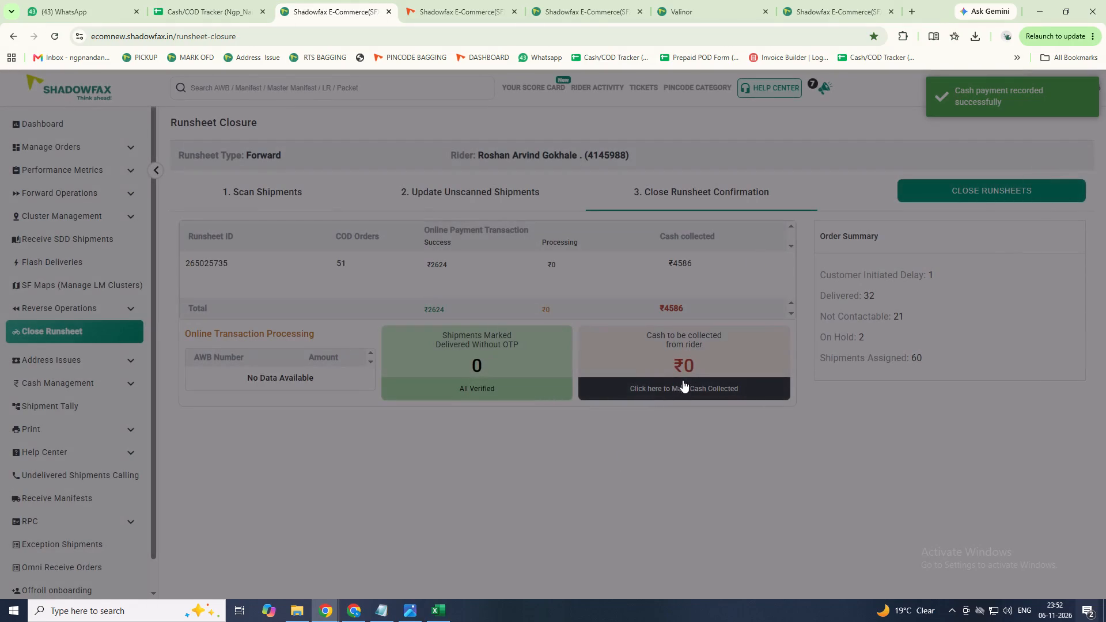
click(1002, 185)
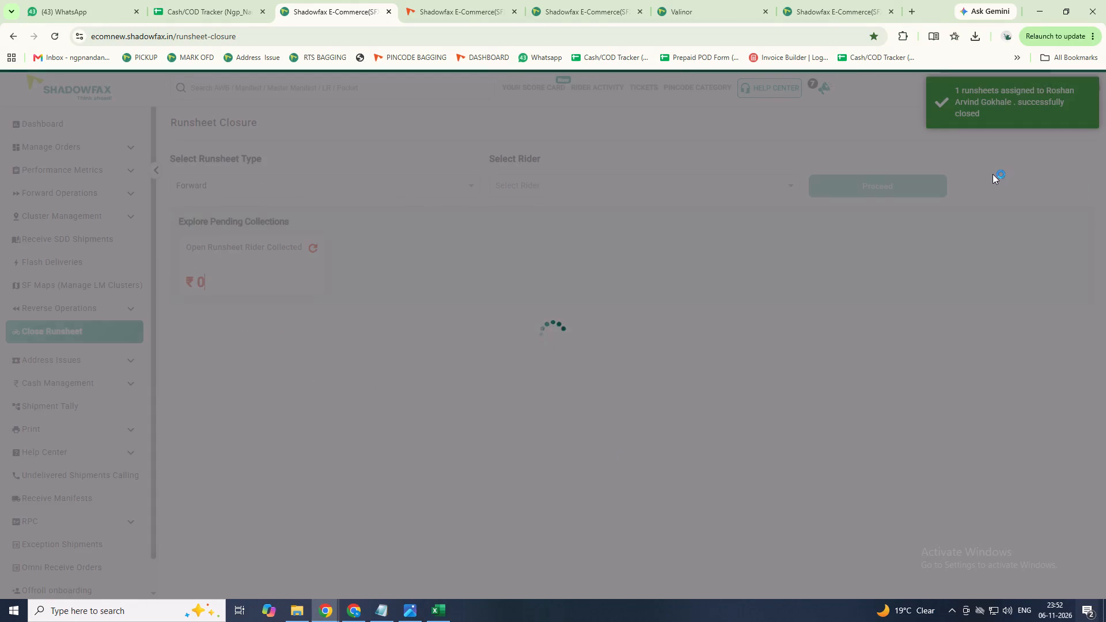
Search the riders for "java", select the rider surnamed Javane and proceed to the Forward runsheet's shipment scanning.
click(781, 189)
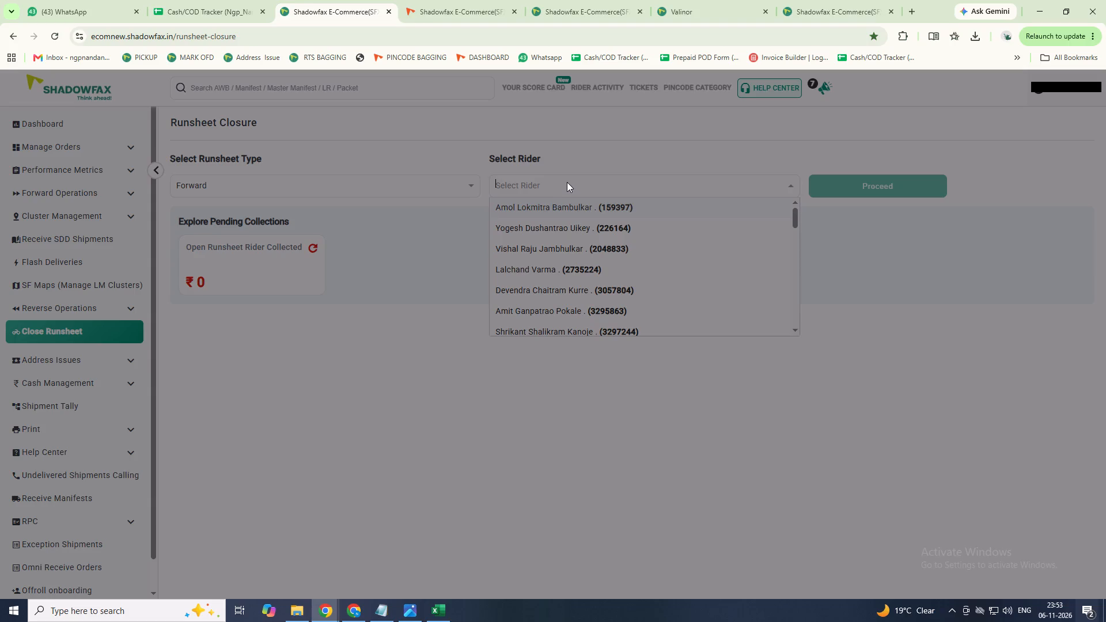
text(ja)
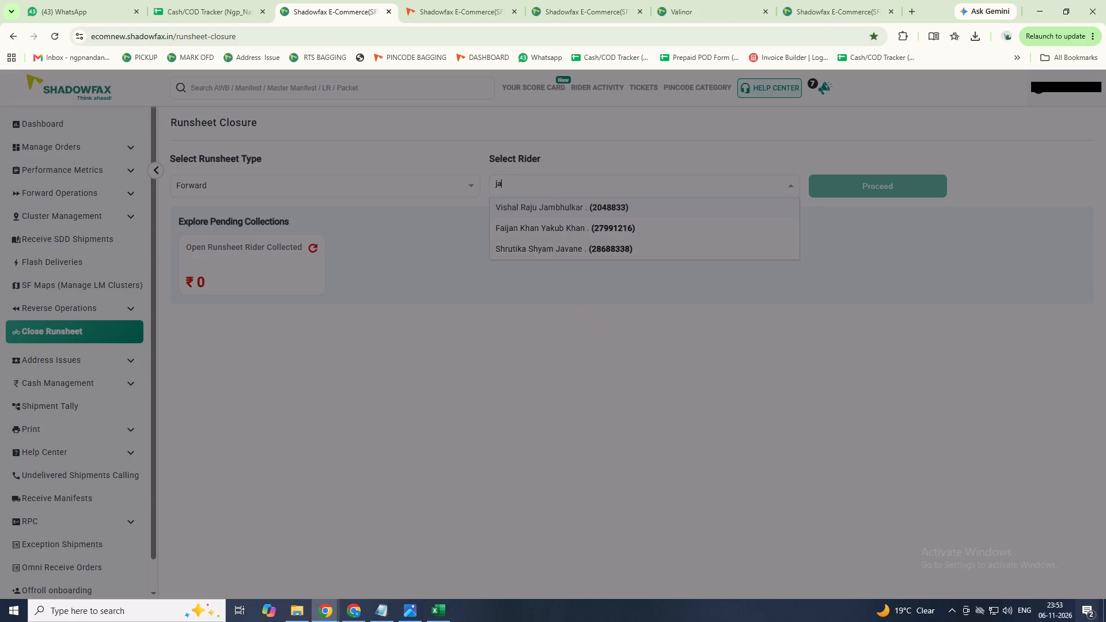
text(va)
drag(552, 206, 566, 210)
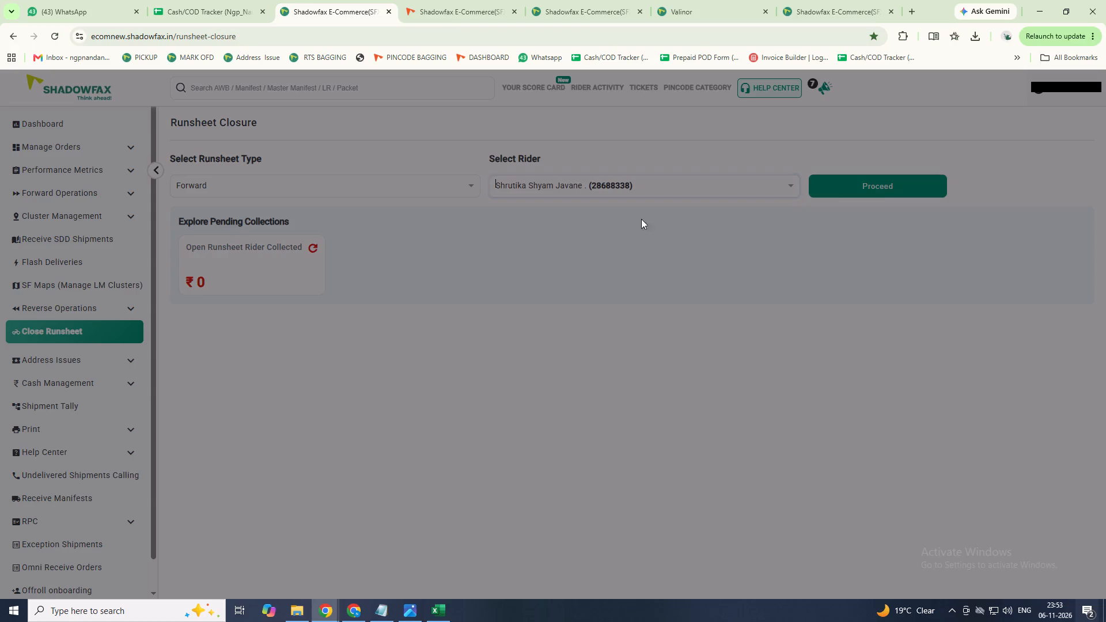
click(882, 181)
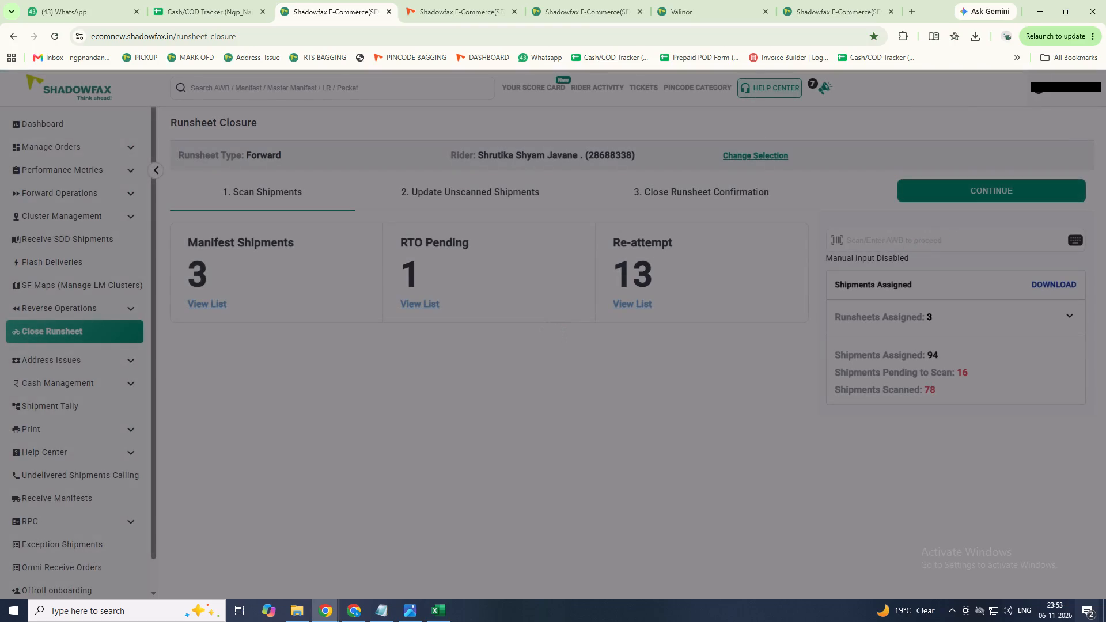
click(899, 242)
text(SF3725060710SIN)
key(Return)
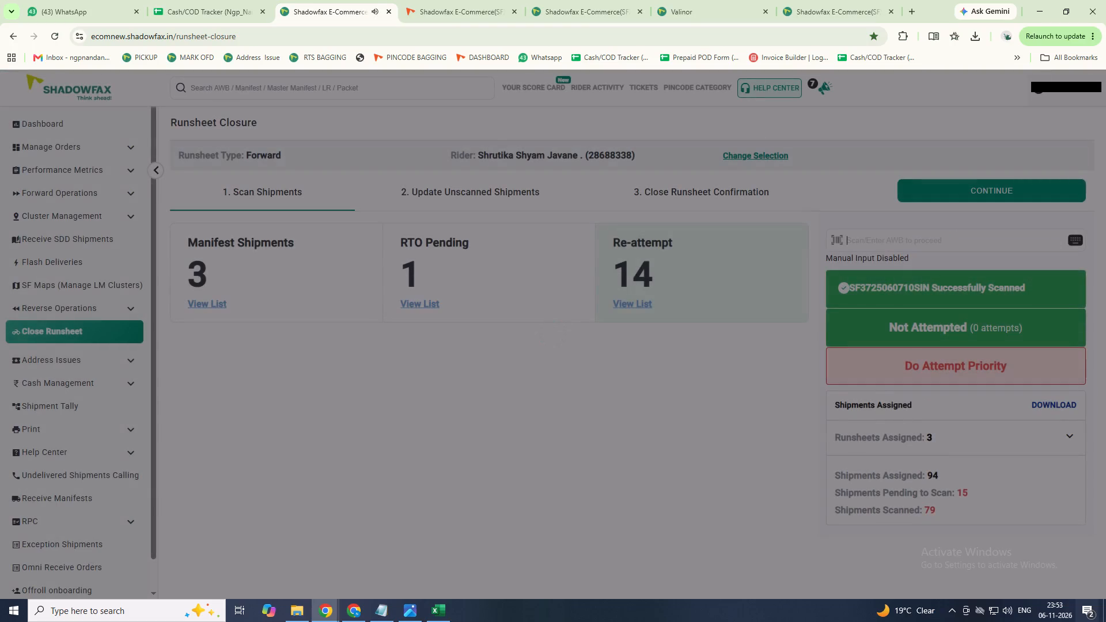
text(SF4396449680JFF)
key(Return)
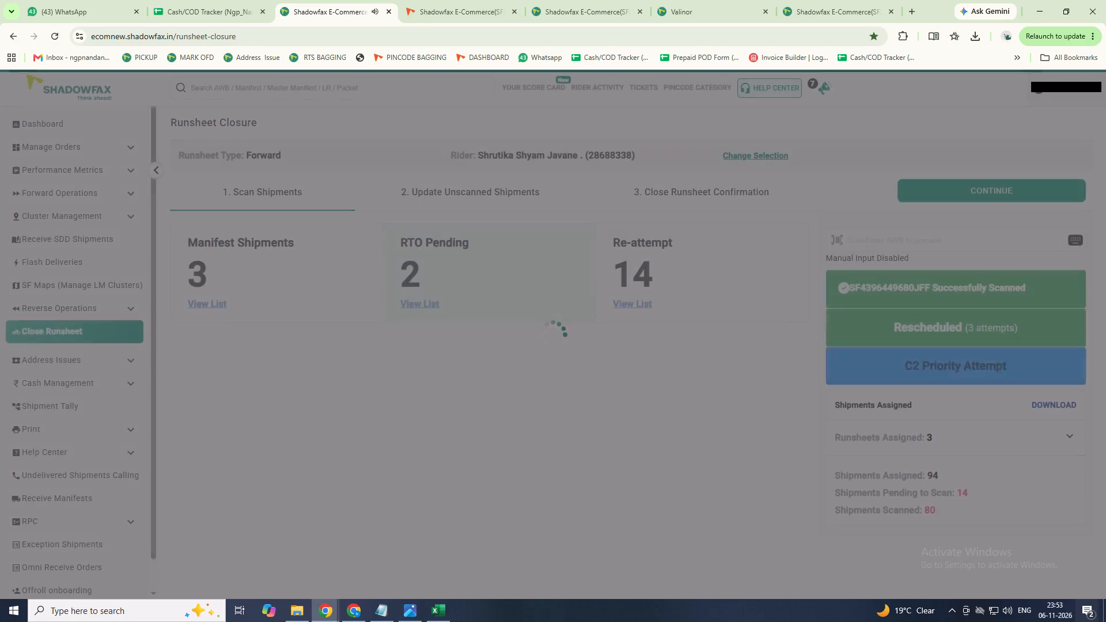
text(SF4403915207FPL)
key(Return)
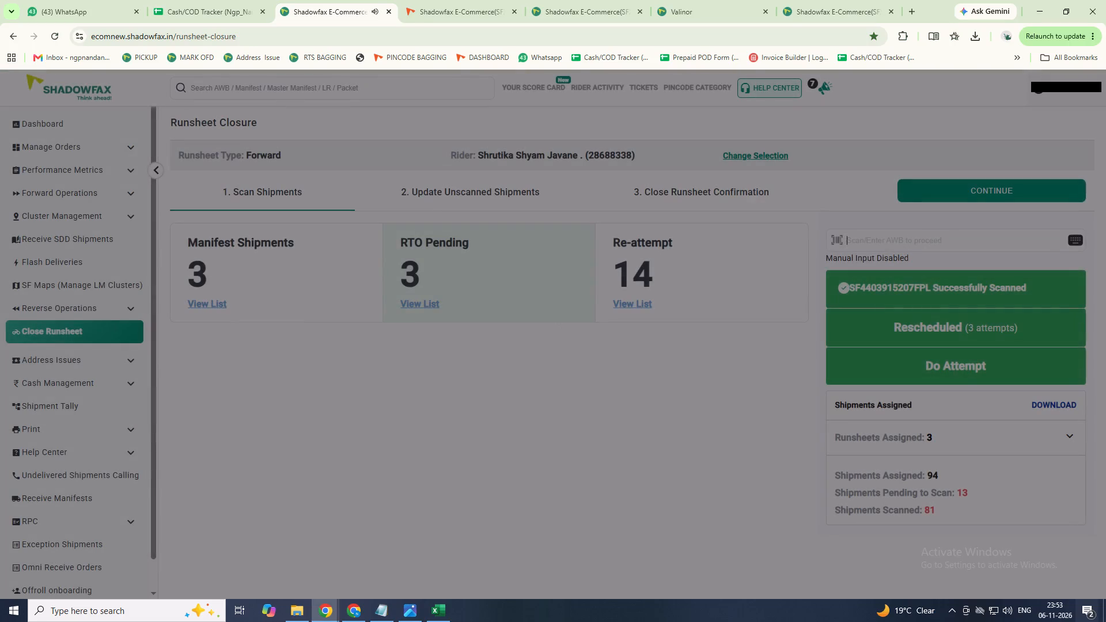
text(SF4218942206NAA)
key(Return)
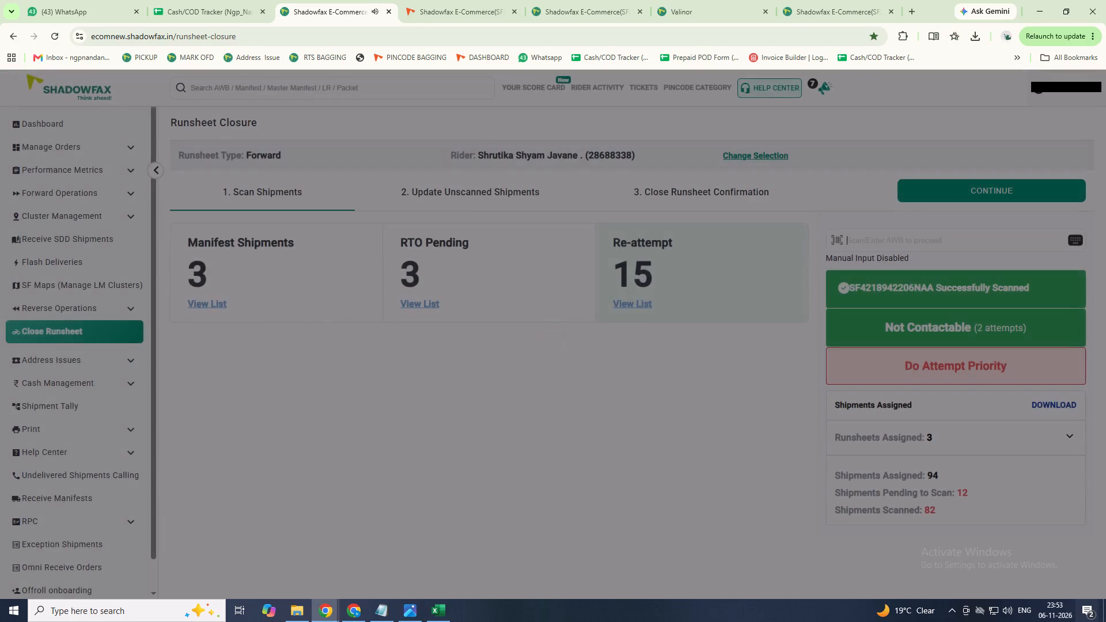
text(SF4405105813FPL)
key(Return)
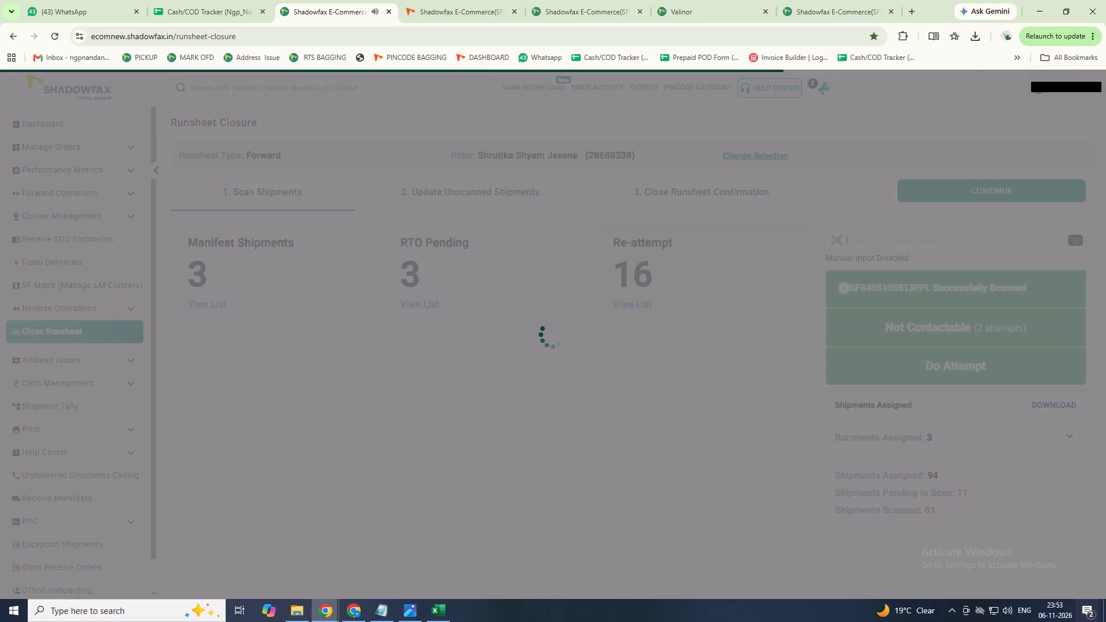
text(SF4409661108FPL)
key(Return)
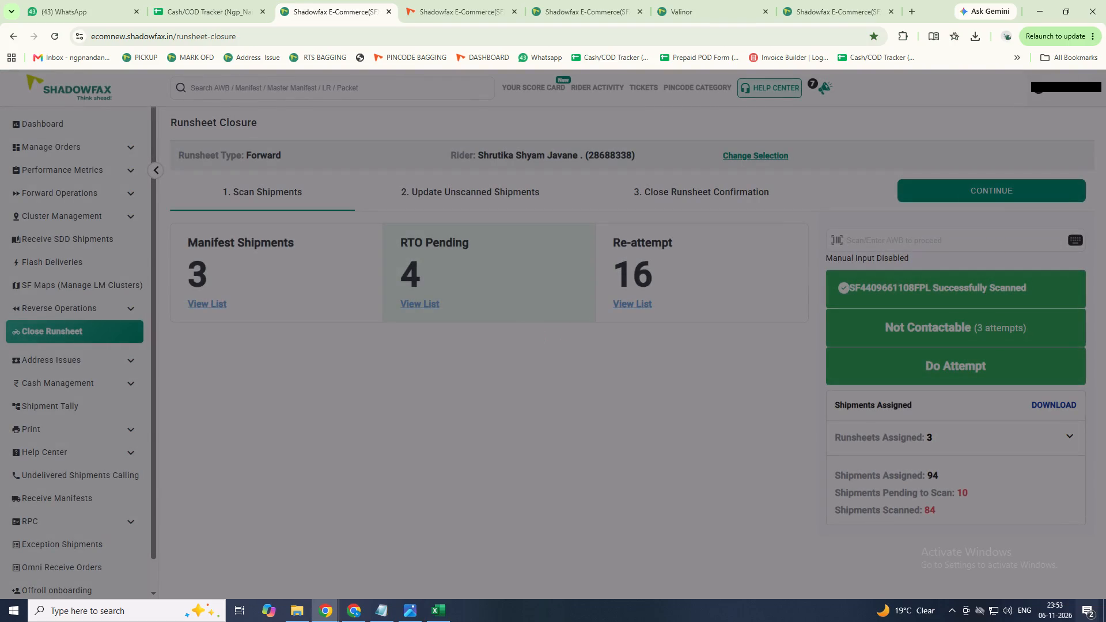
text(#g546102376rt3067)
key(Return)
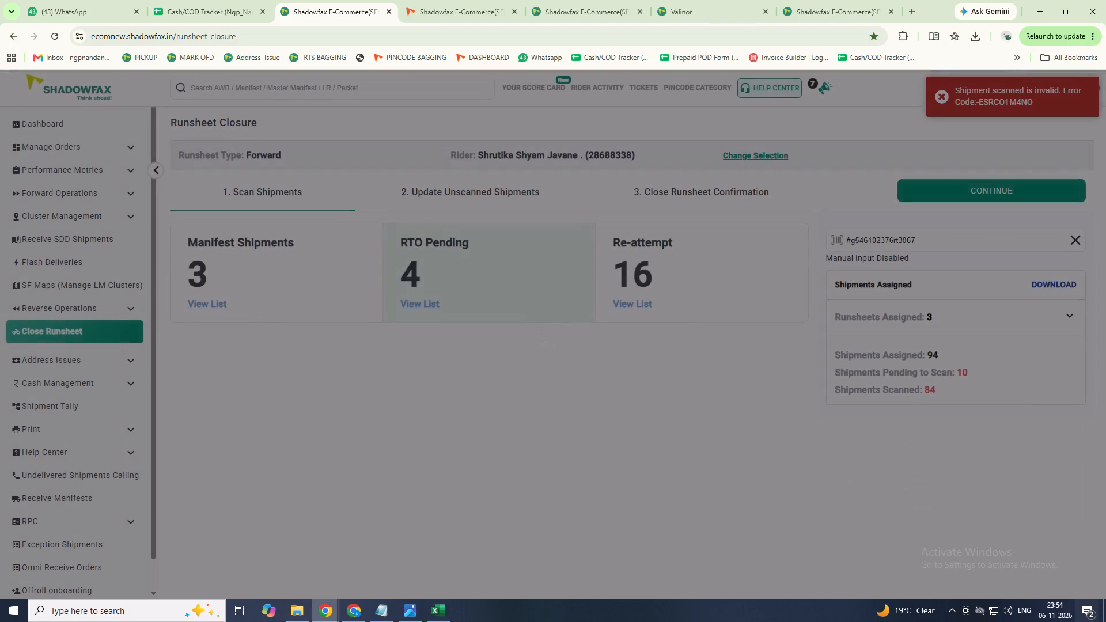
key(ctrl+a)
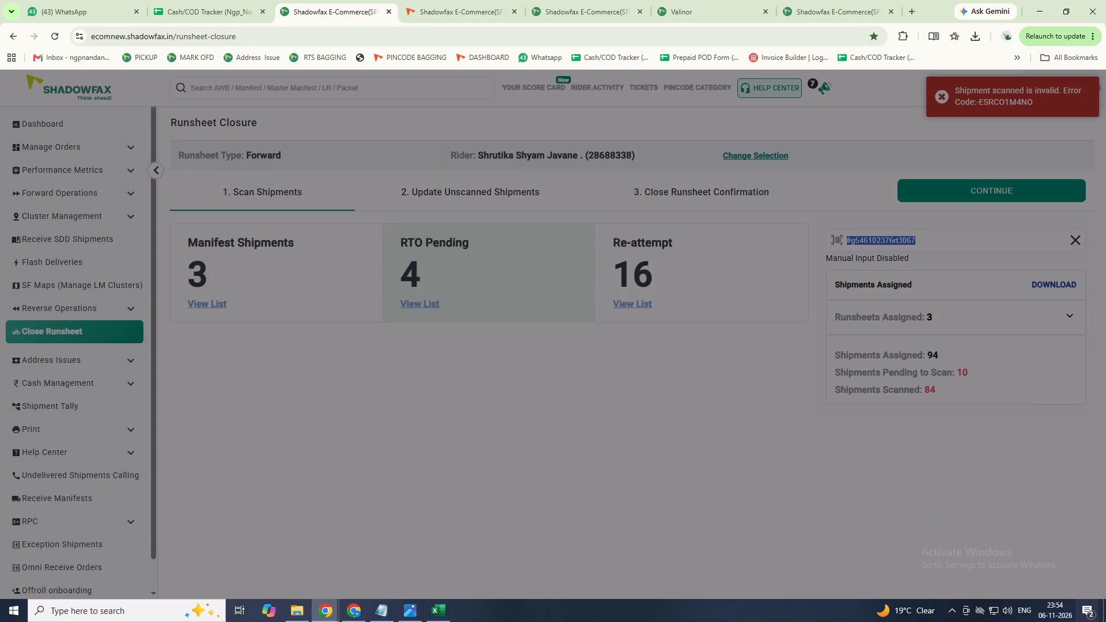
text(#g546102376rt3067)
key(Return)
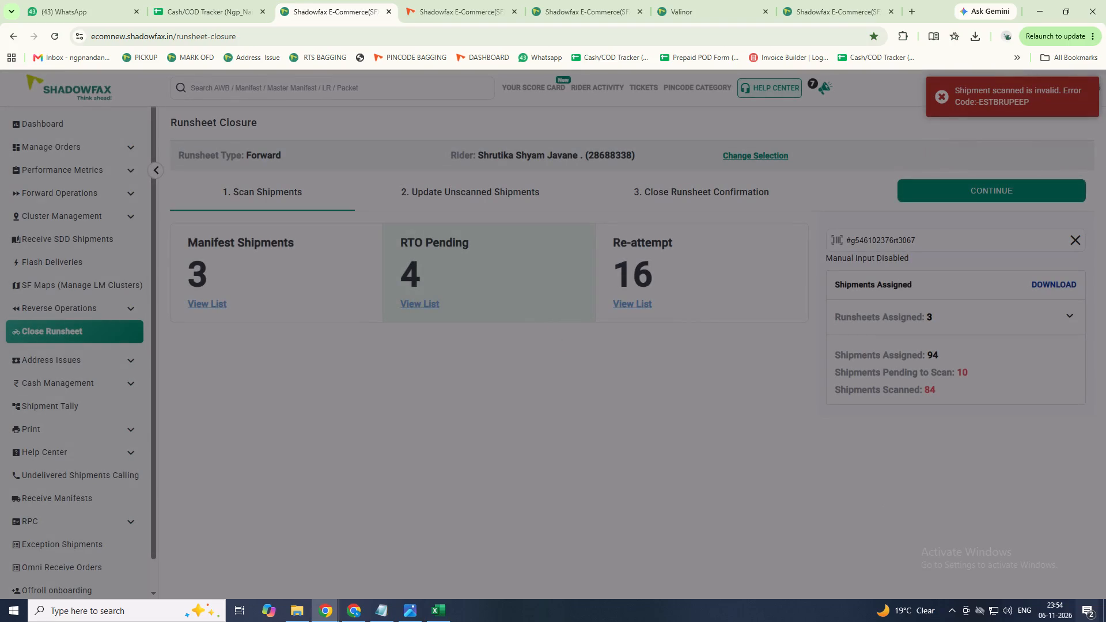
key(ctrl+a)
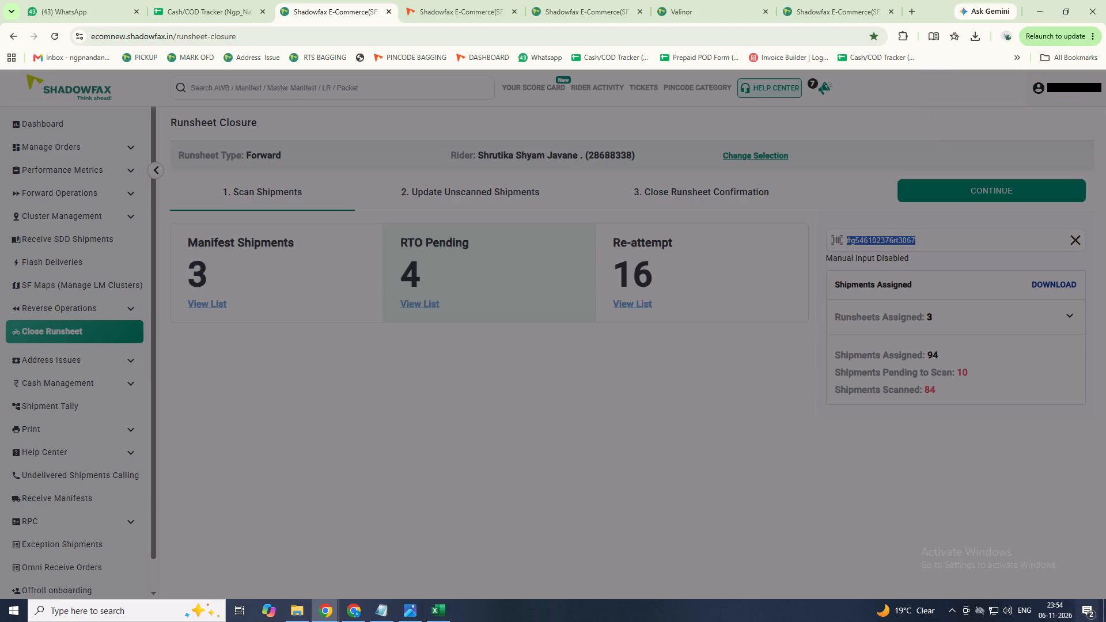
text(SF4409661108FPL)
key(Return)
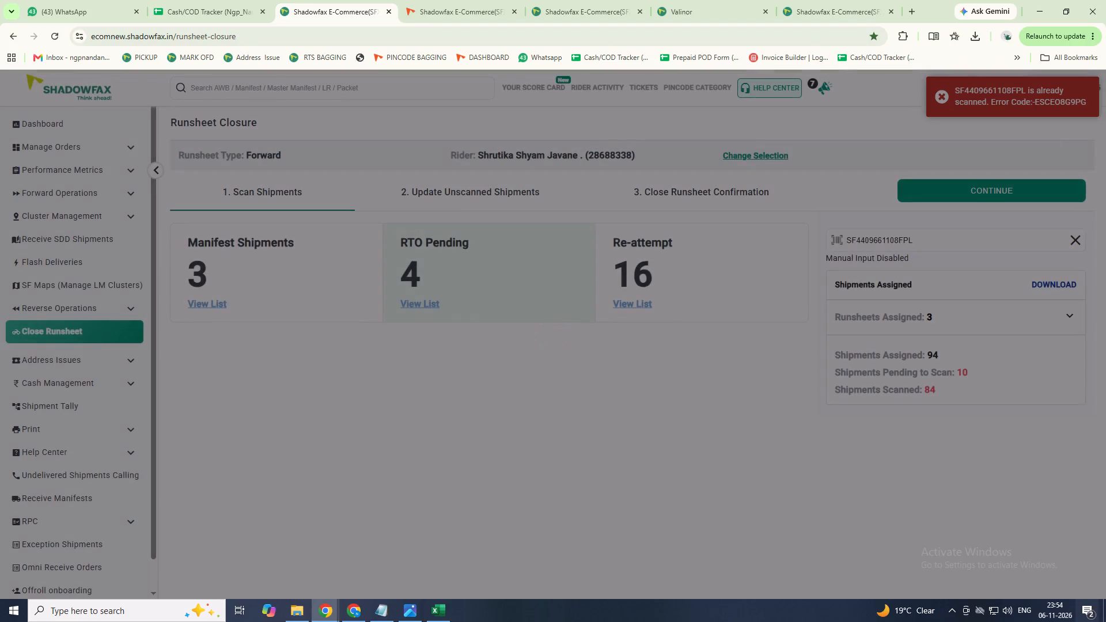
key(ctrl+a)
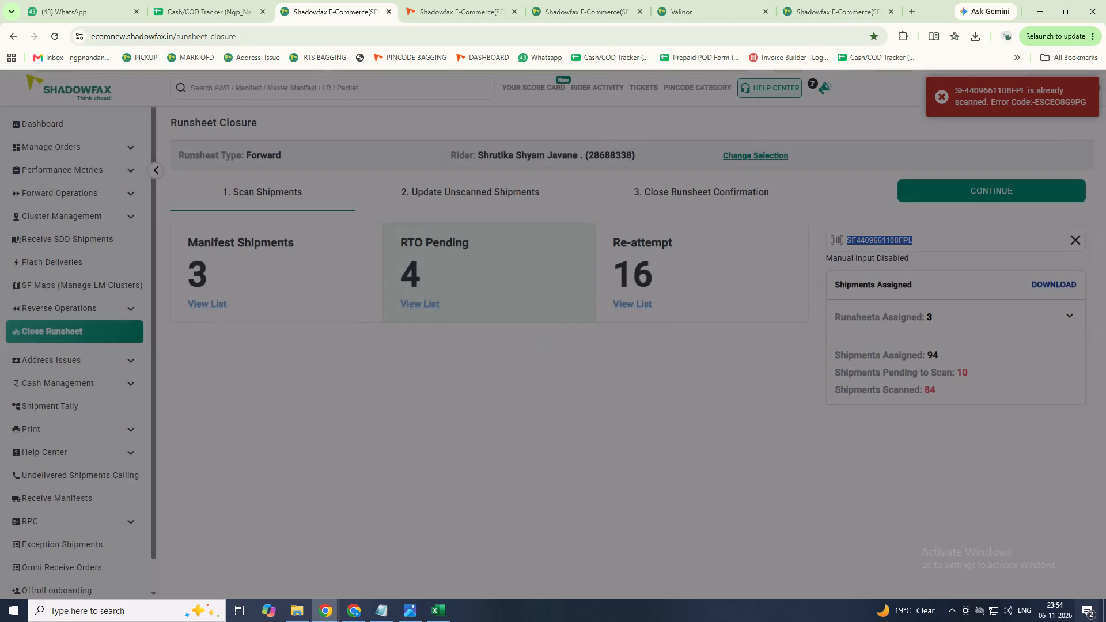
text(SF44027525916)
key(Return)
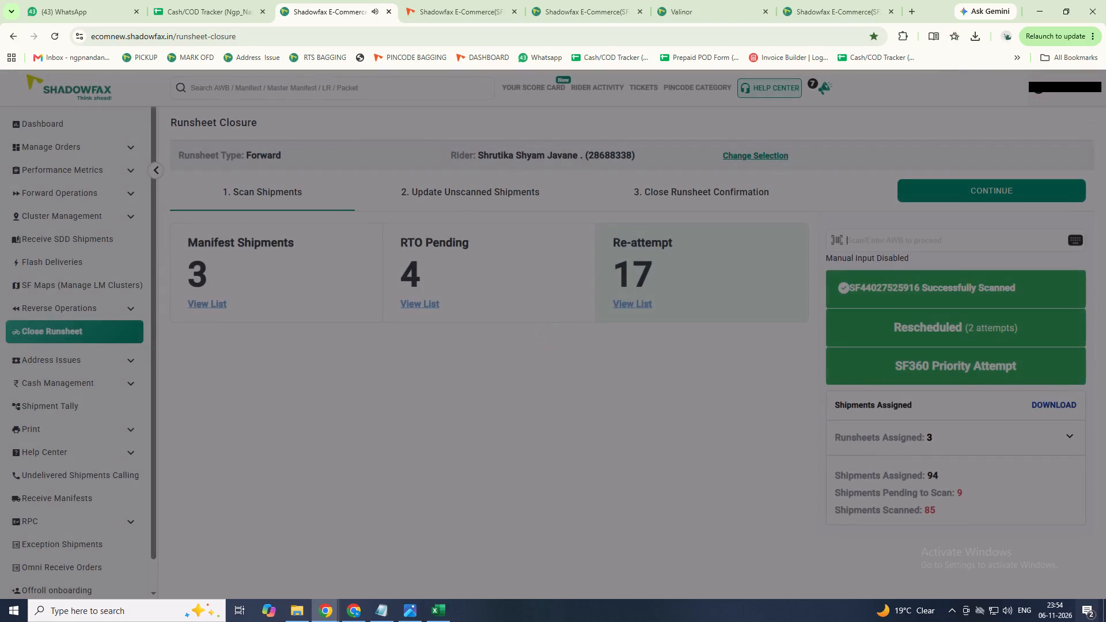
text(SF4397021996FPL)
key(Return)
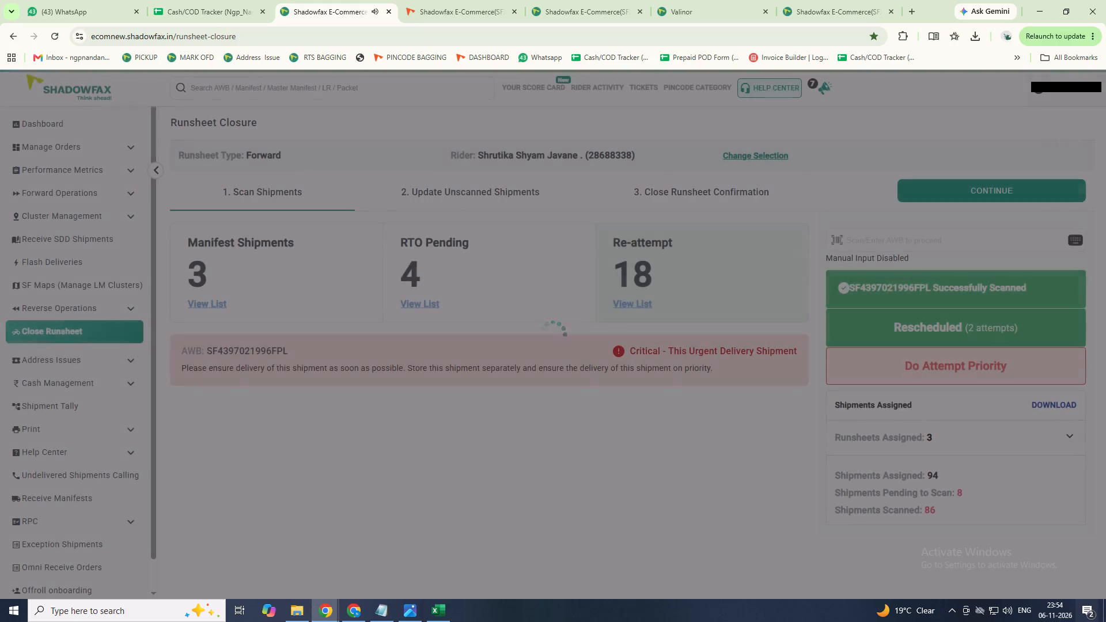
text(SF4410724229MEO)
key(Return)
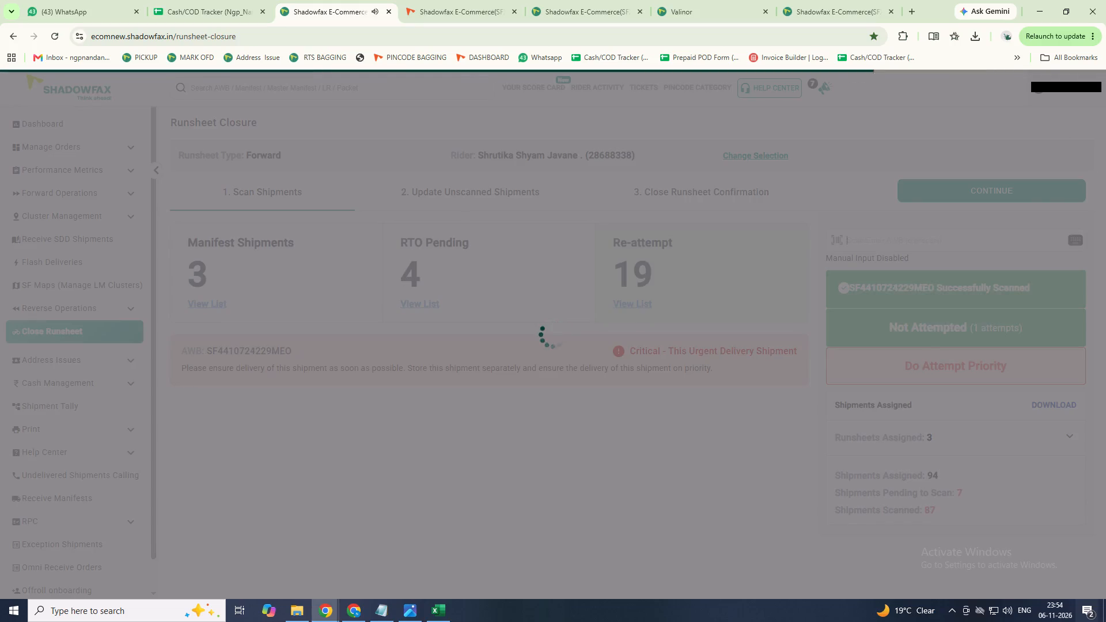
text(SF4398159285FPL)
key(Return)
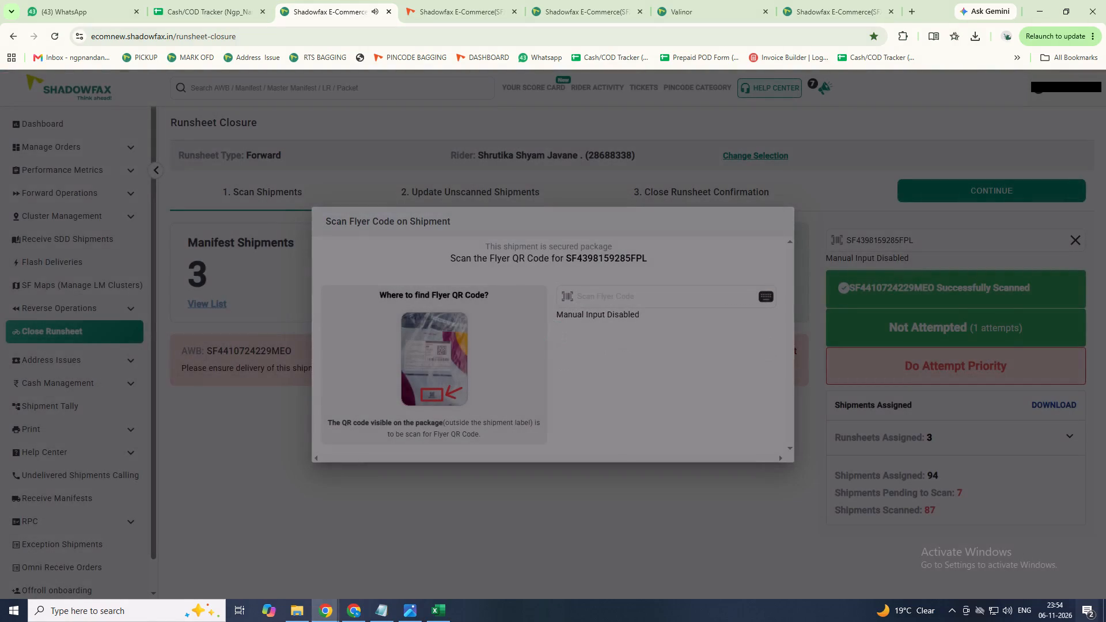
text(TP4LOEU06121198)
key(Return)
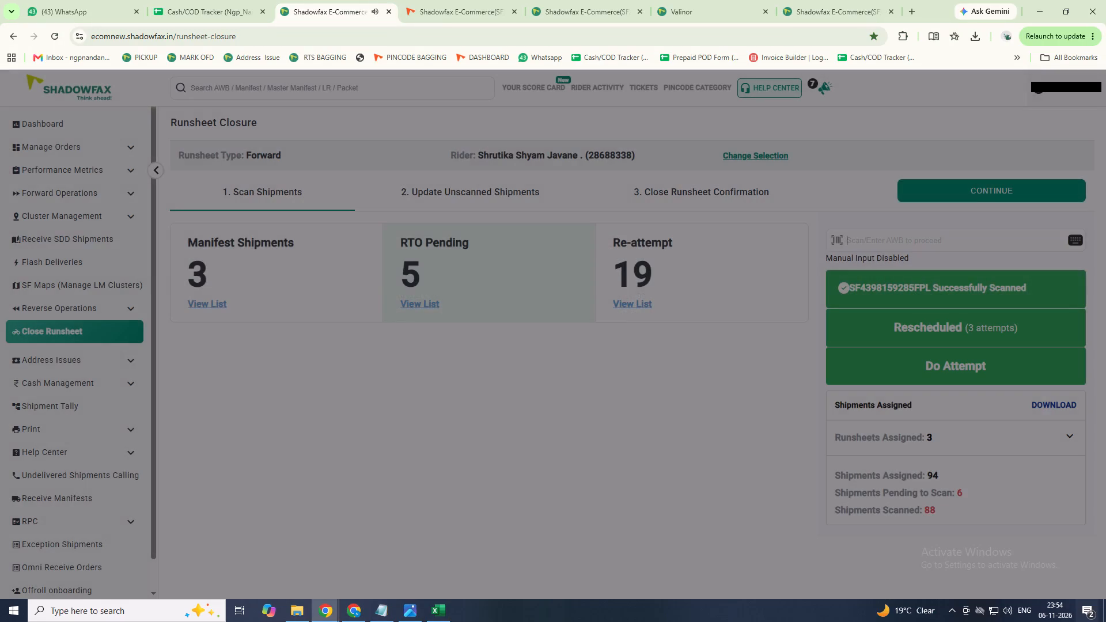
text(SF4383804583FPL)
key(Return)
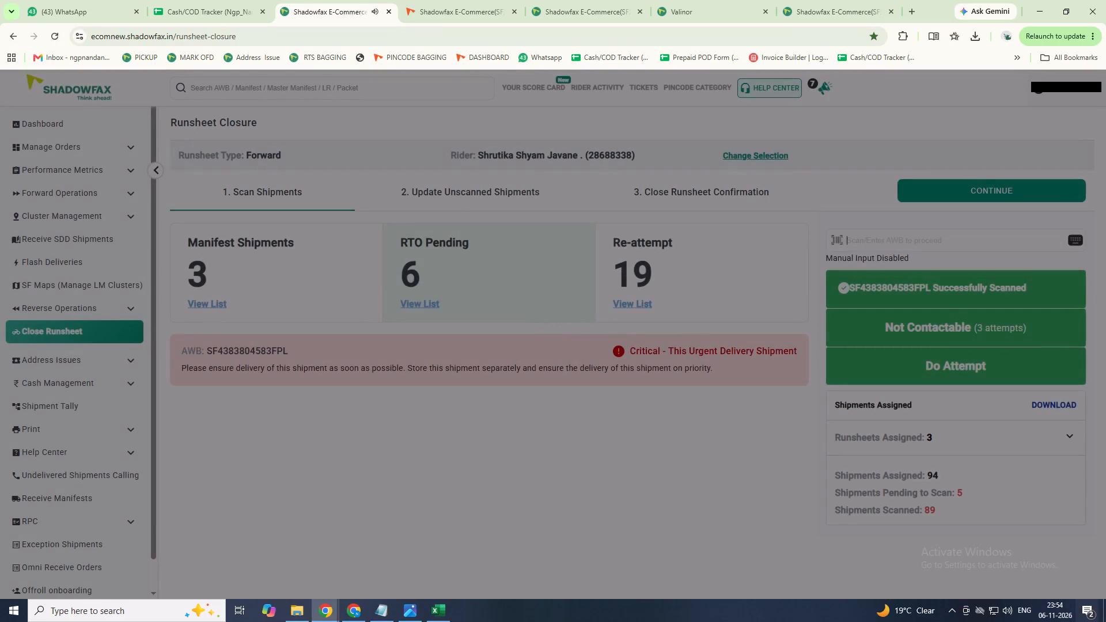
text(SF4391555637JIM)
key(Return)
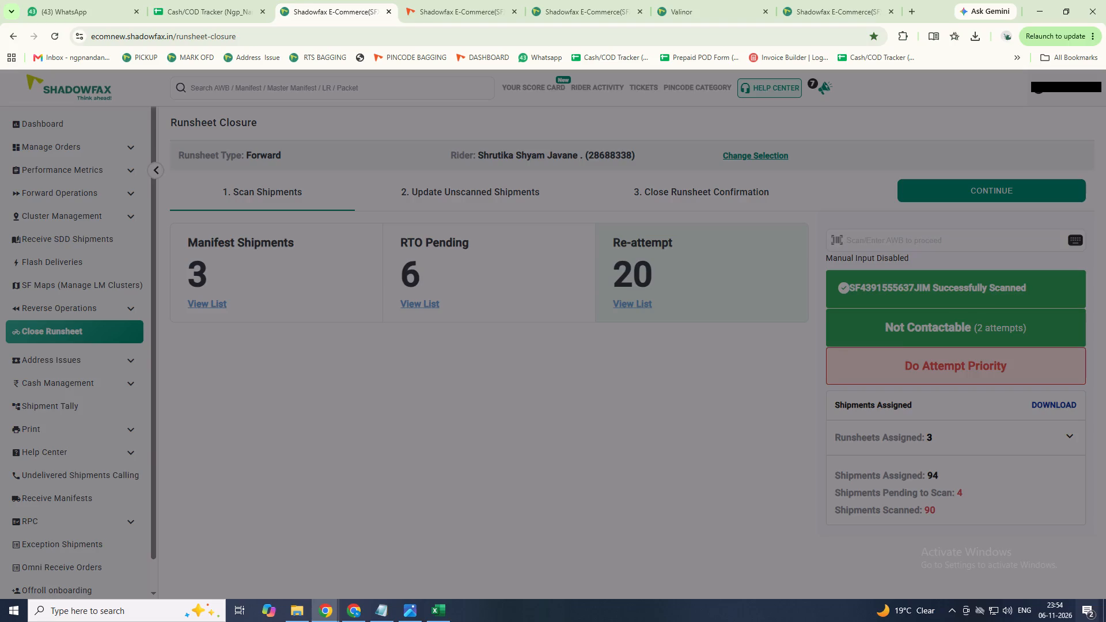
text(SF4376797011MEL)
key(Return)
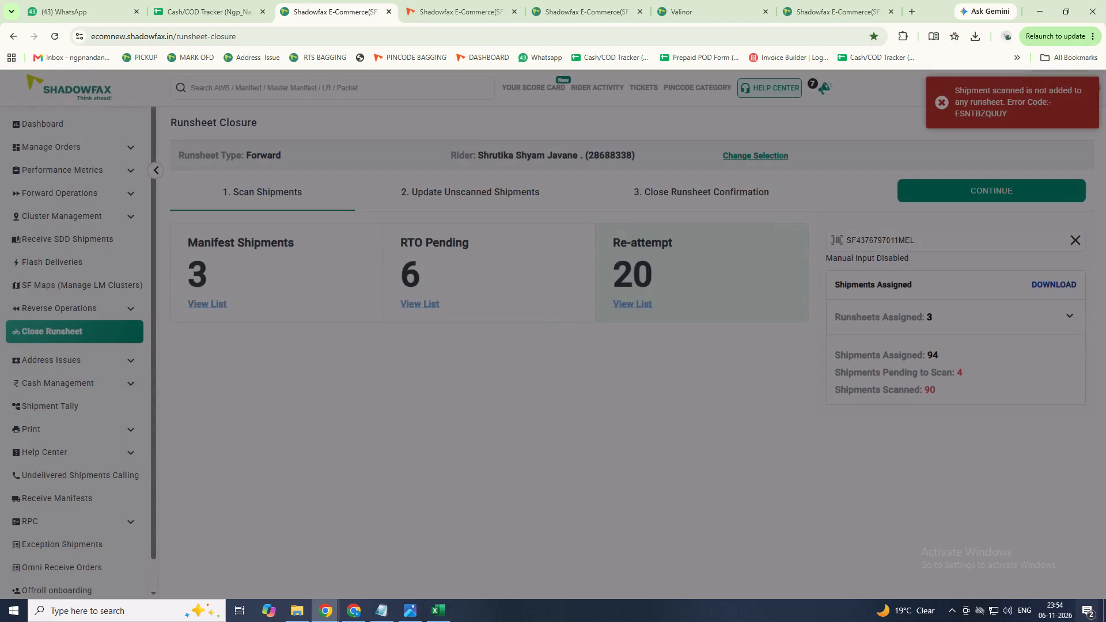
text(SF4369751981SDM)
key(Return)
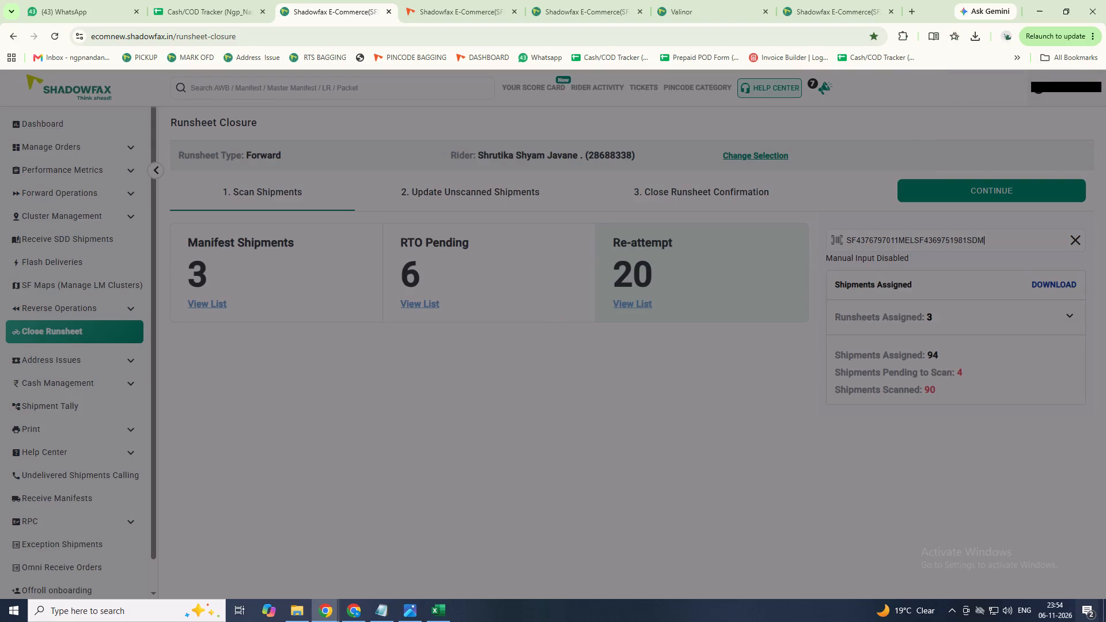
click(446, 196)
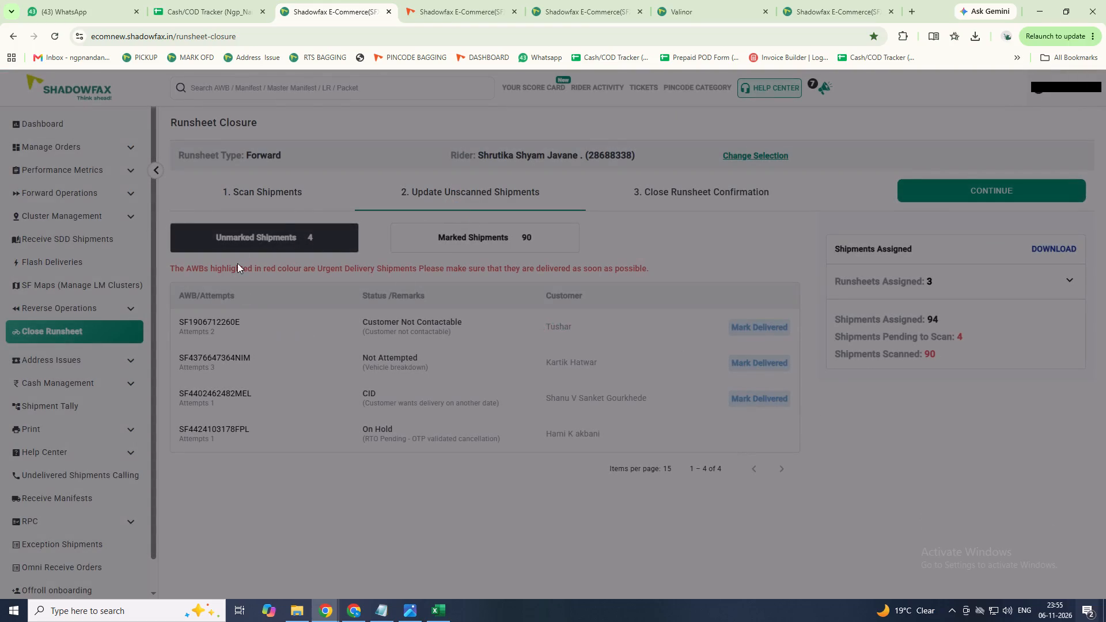
click(279, 197)
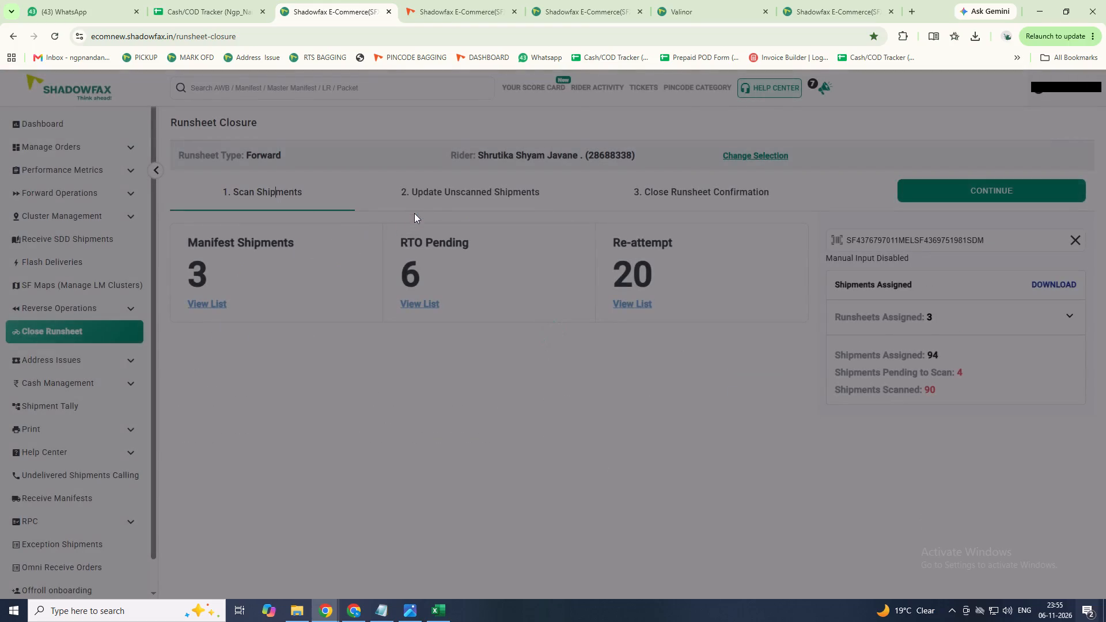
click(432, 204)
click(215, 323)
click(219, 321)
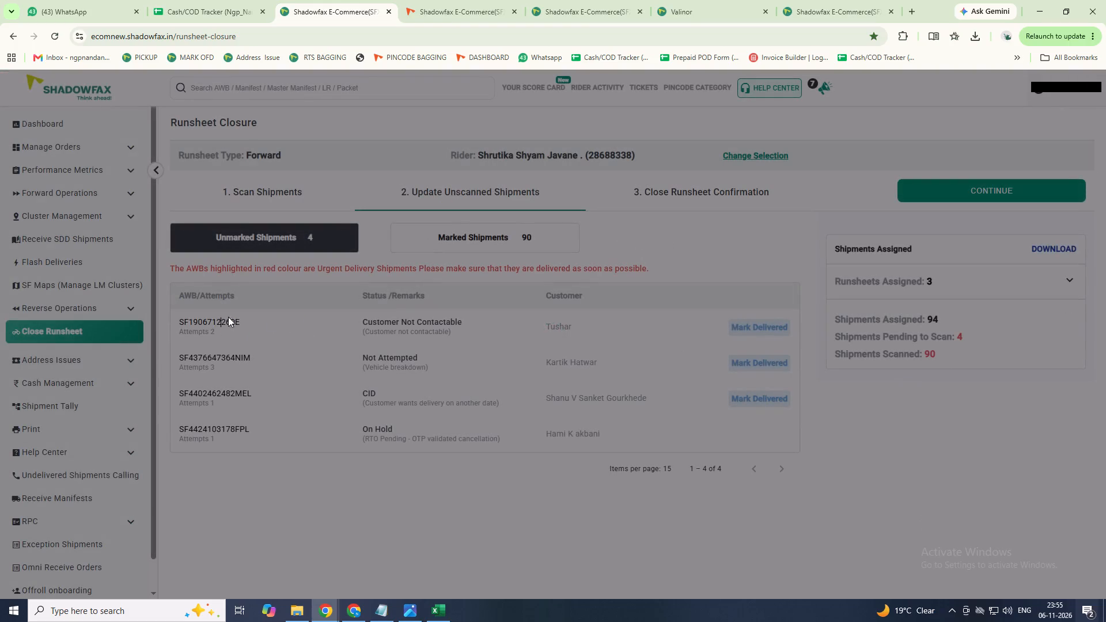
triple_click(228, 317)
key(ctrl+c)
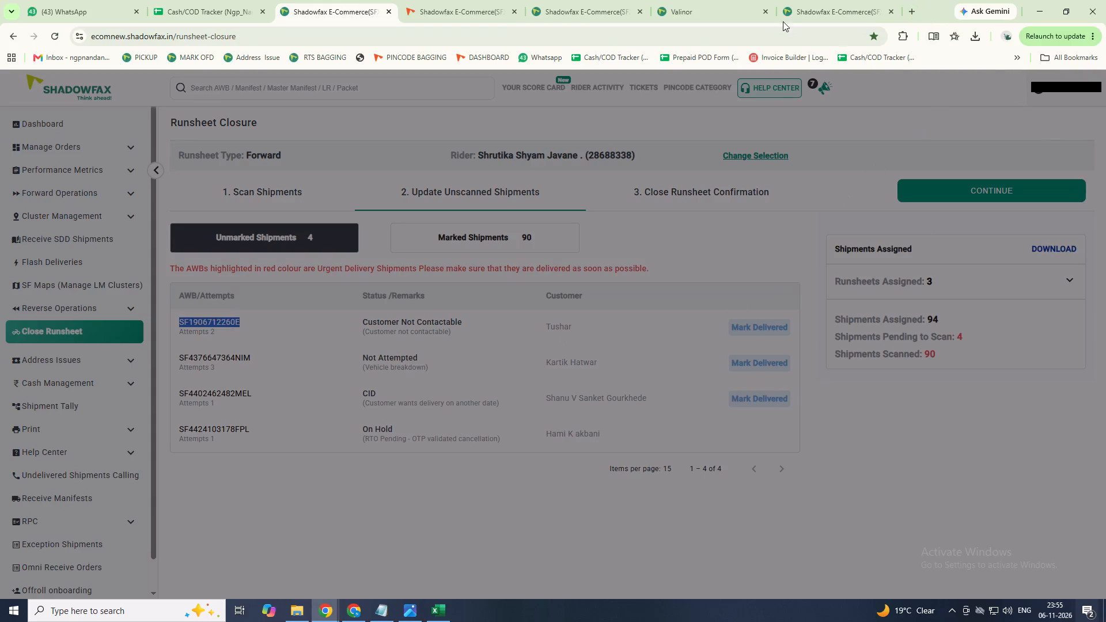
Search Google for "barcode generator" in a new browser page and open MobileDemand's free generator on its Barcode Sheet form.
click(913, 12)
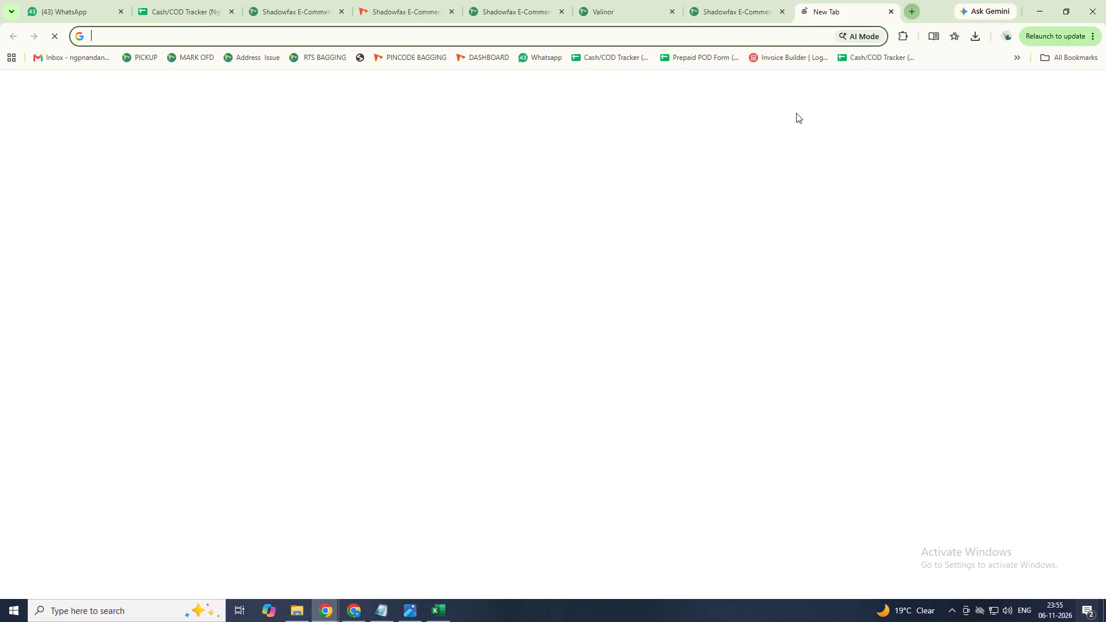
click(456, 242)
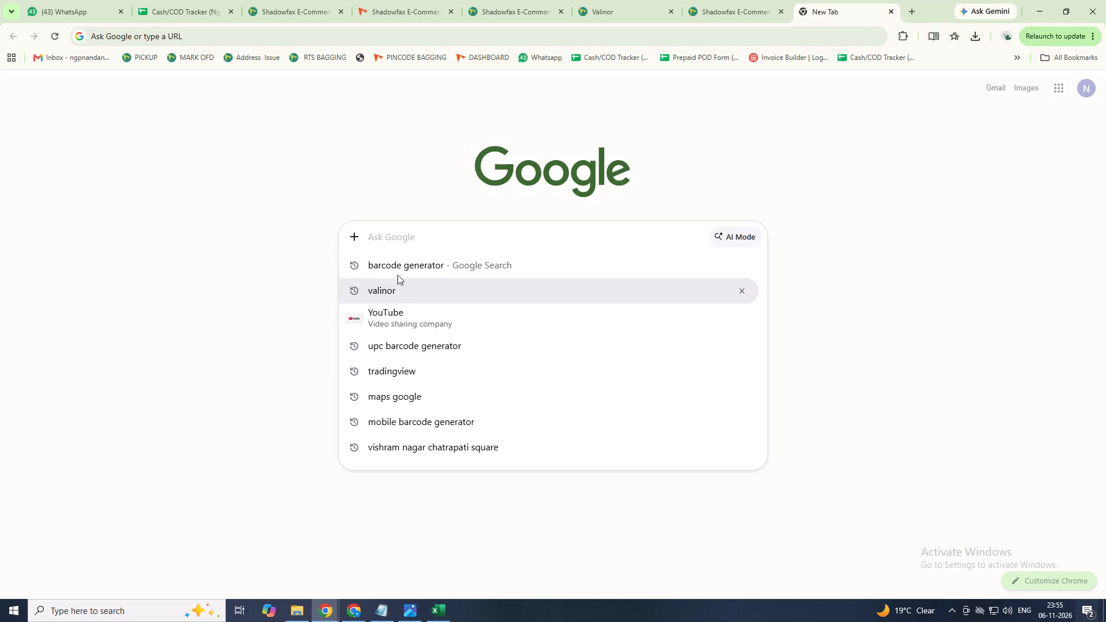
click(400, 266)
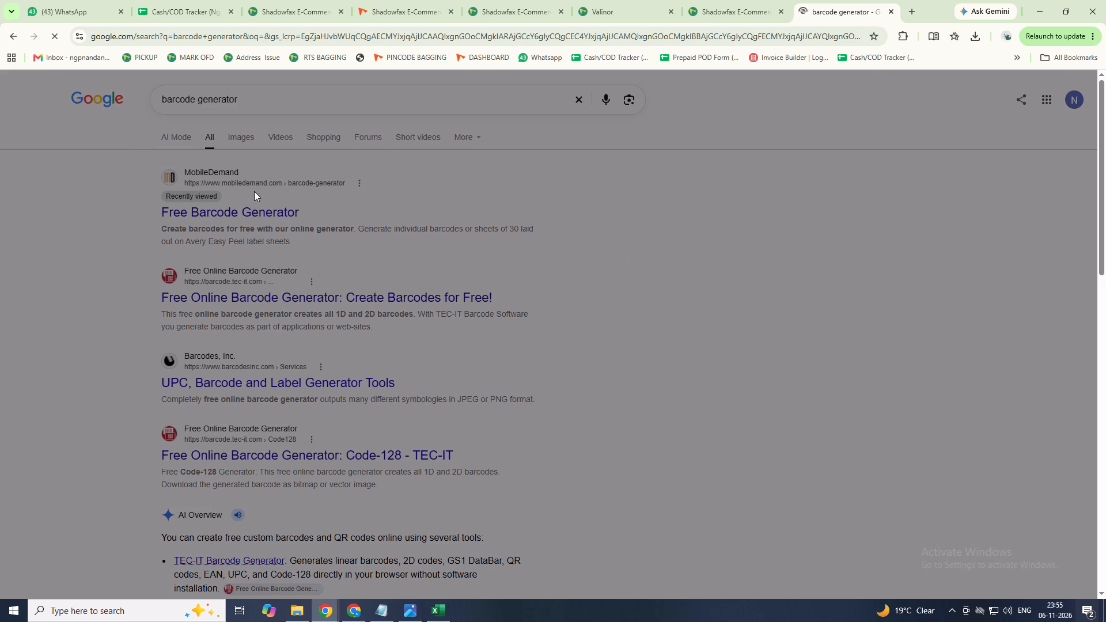
click(251, 212)
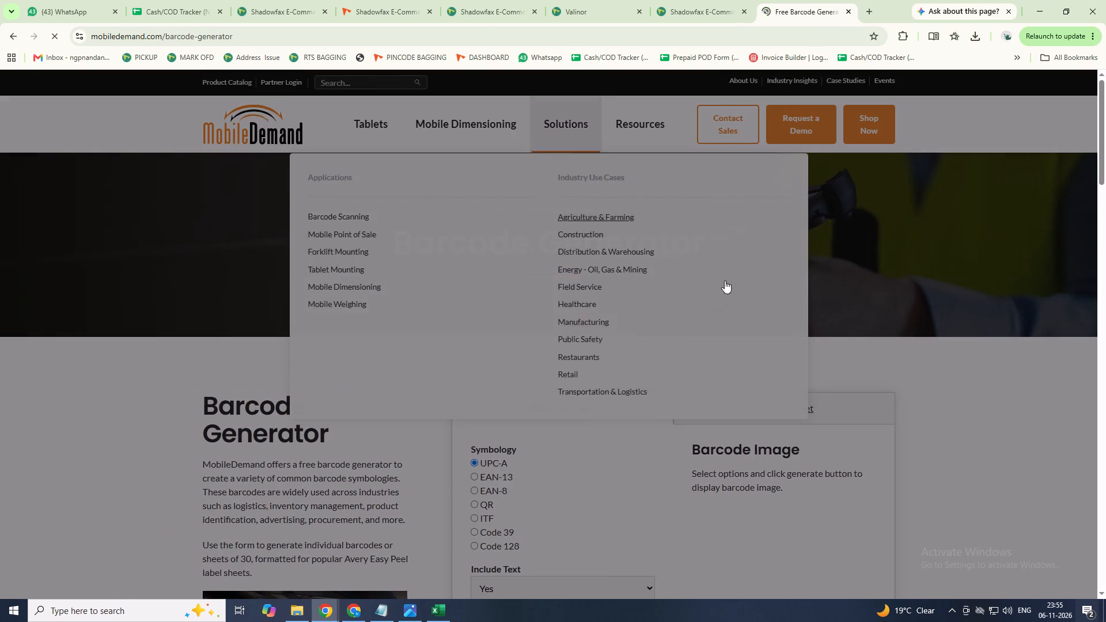
click(915, 276)
scroll(793, 344, down, 5)
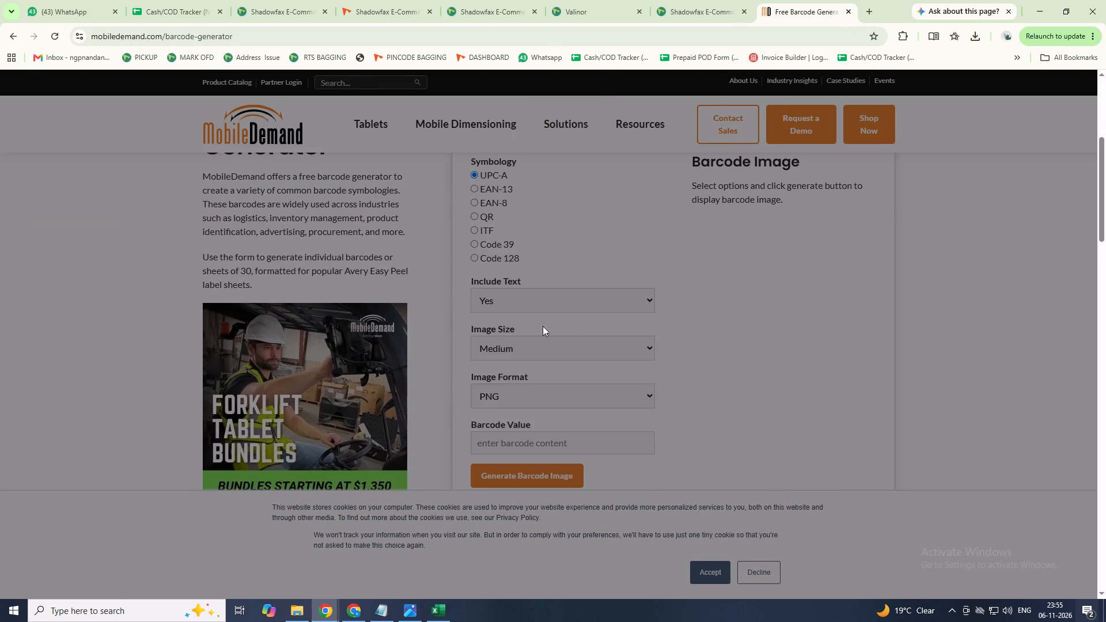
scroll(718, 217, up, 7)
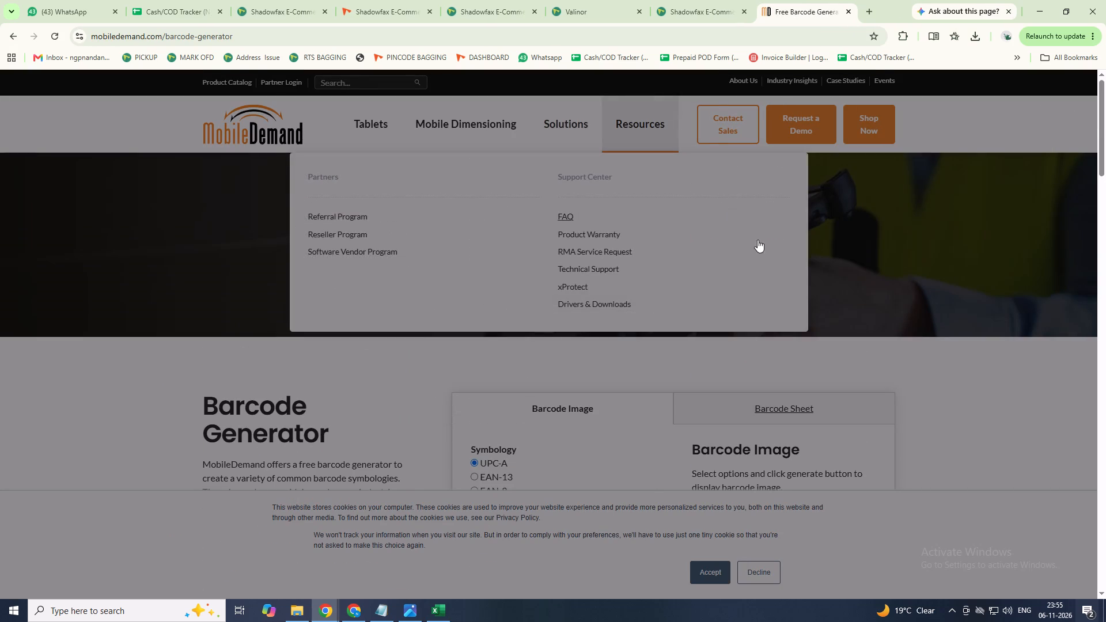
click(732, 407)
scroll(729, 403, down, 6)
scroll(736, 328, up, 5)
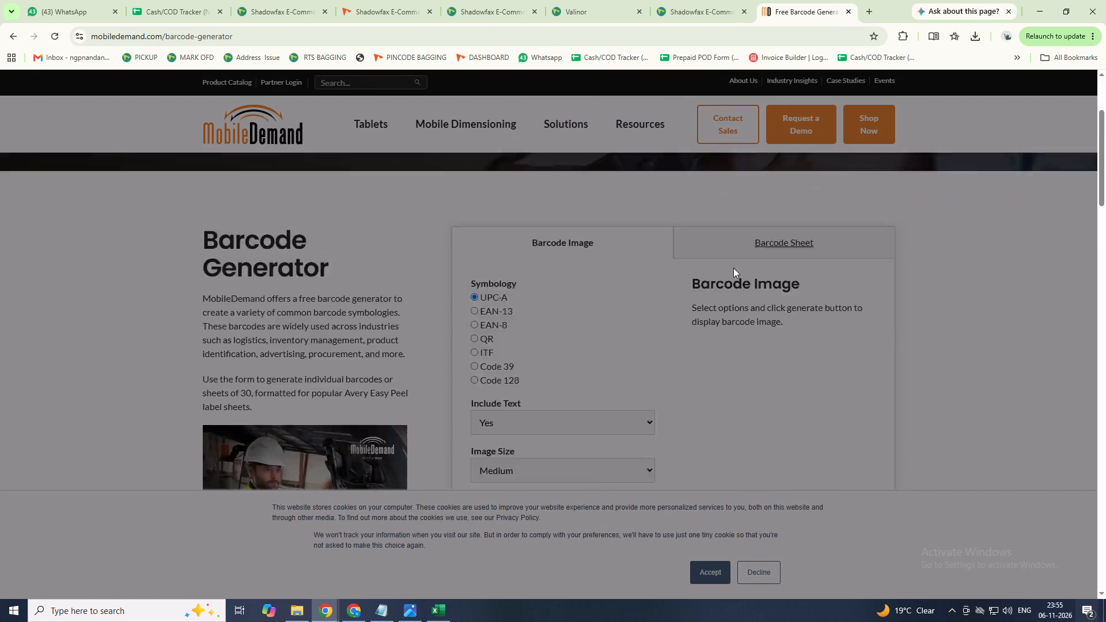
click(722, 350)
scroll(715, 343, down, 5)
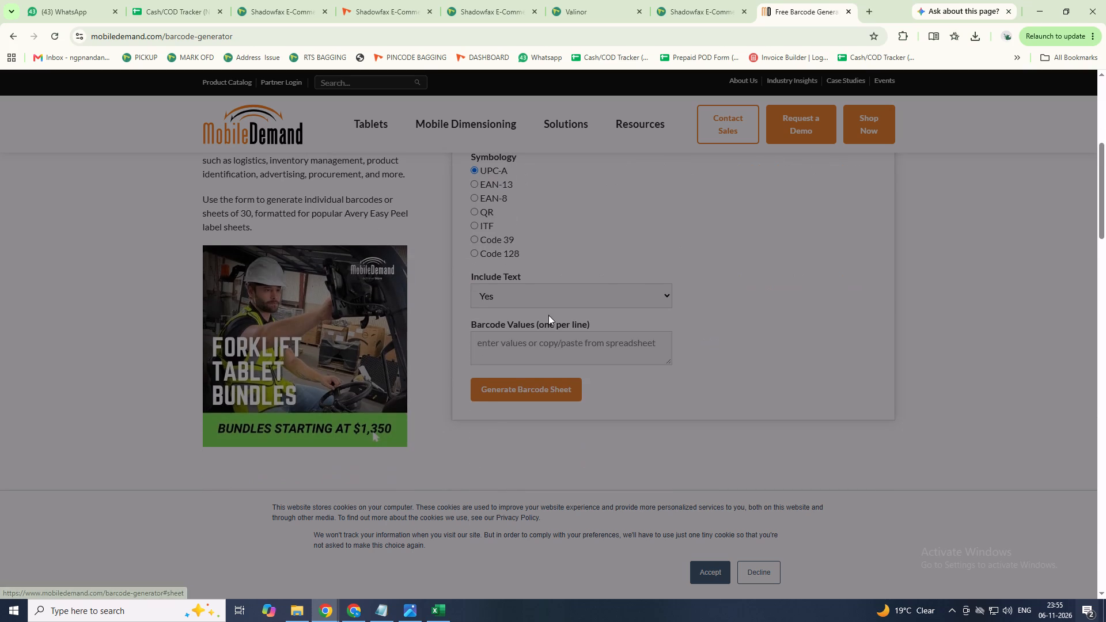
click(632, 344)
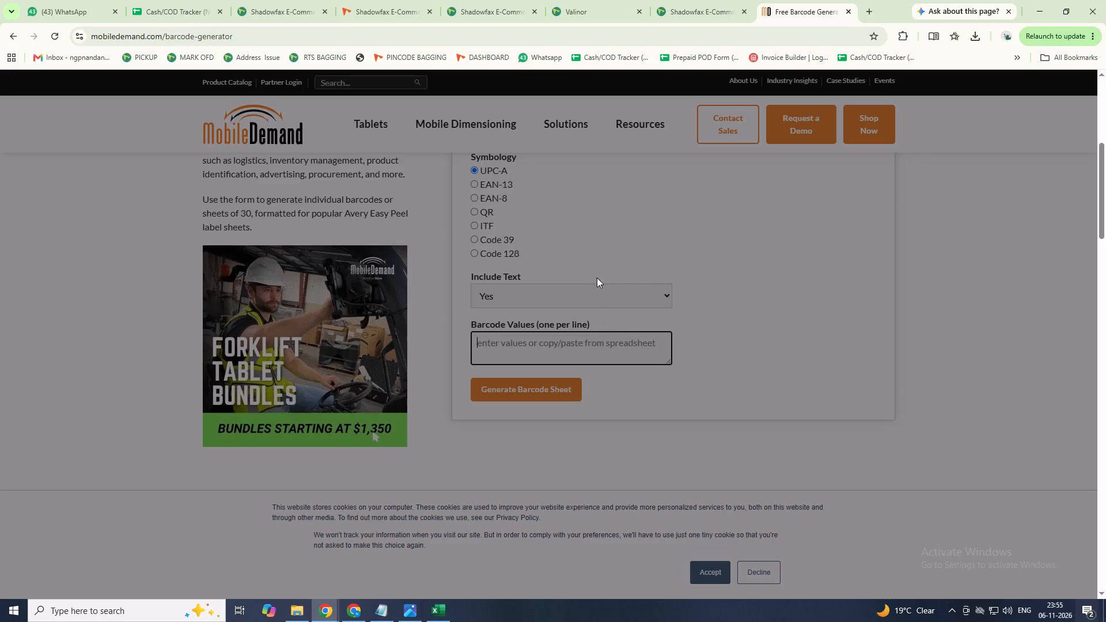
key(ctrl+v)
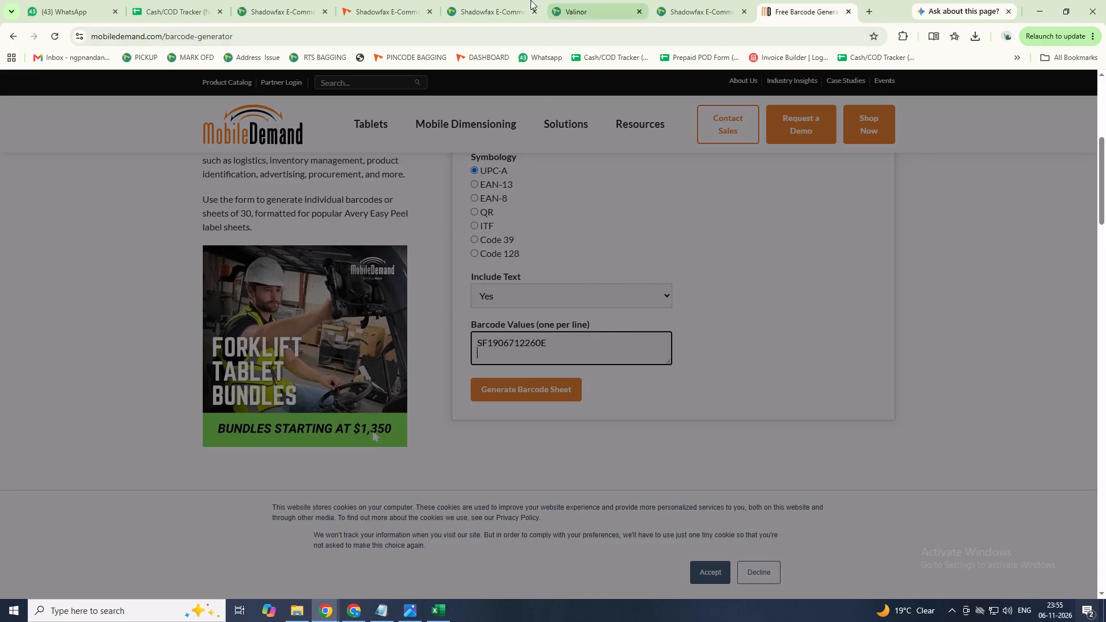
click(285, 7)
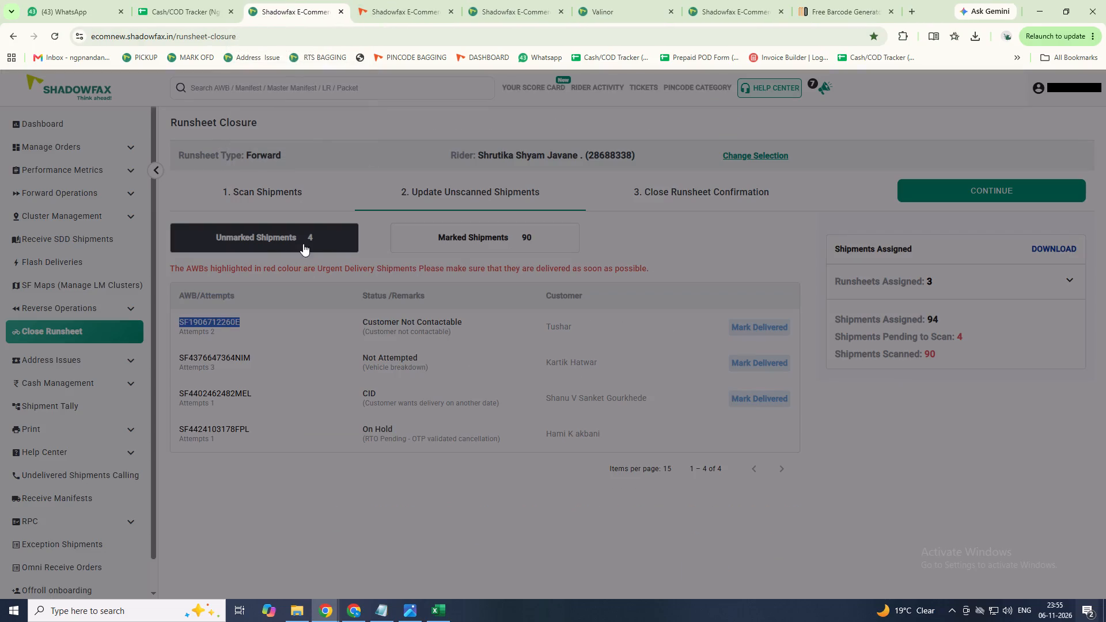
click(219, 355)
click(221, 353)
double_click(222, 349)
key(ctrl+c)
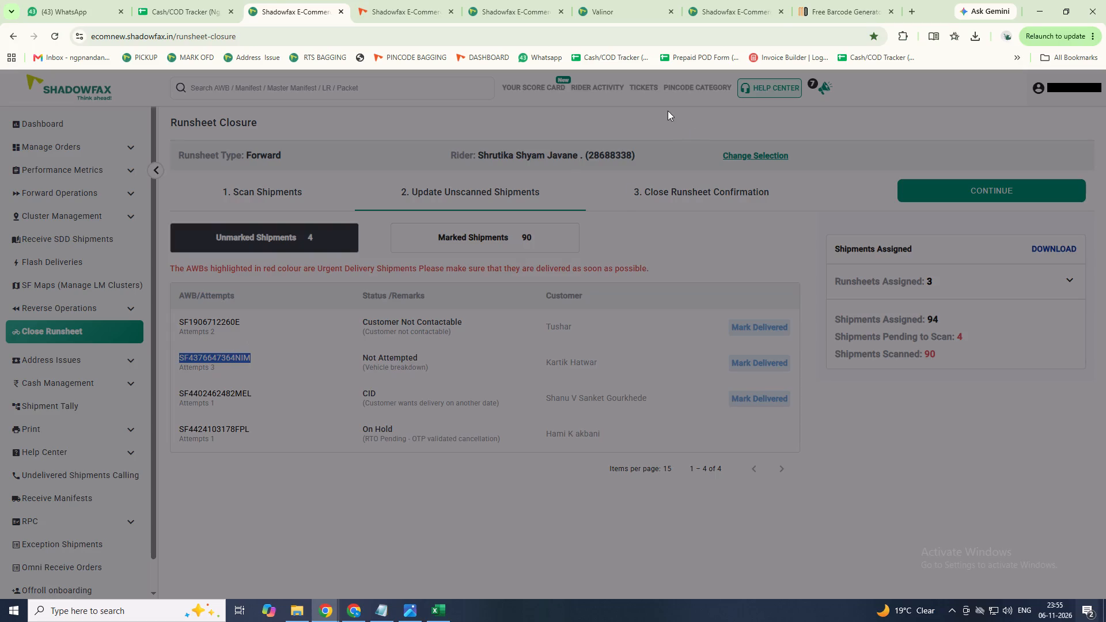
click(851, 6)
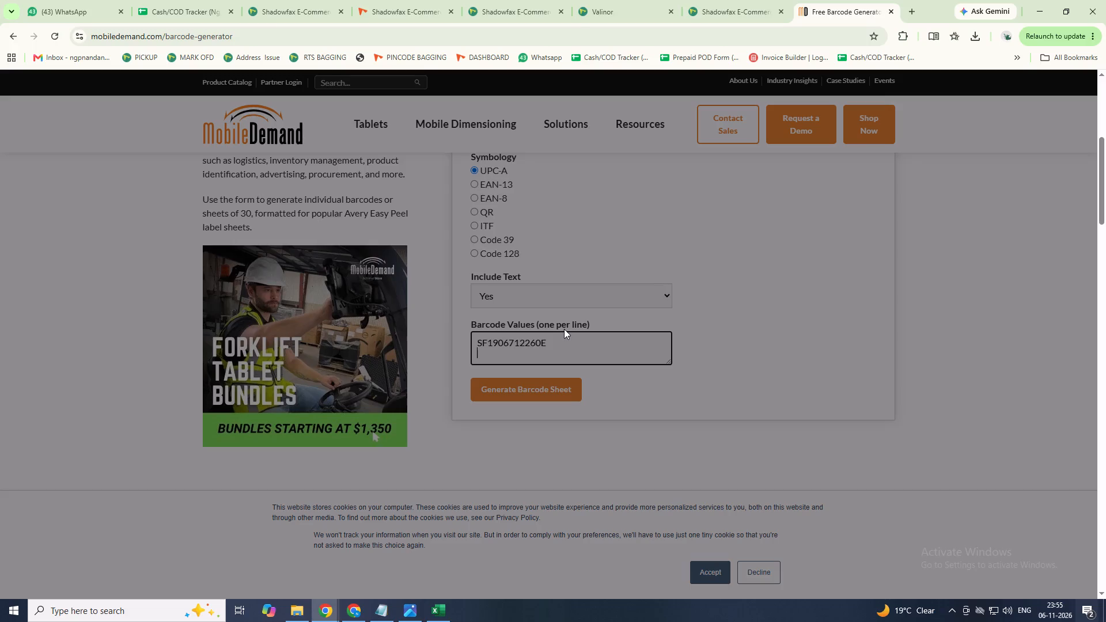
key(ctrl+v)
click(306, 13)
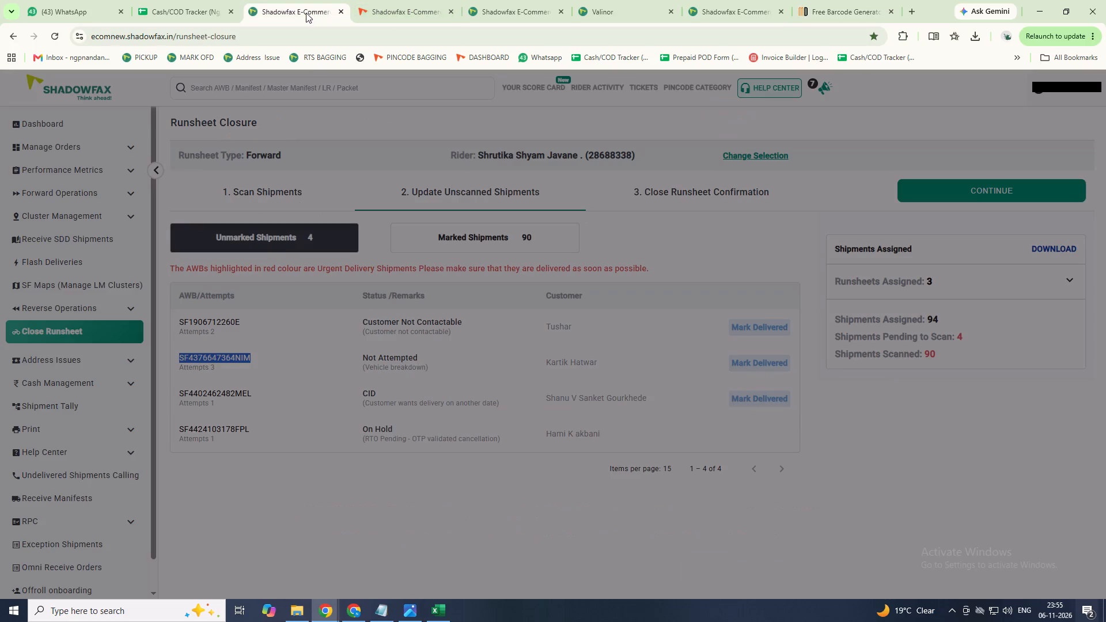
double_click(234, 392)
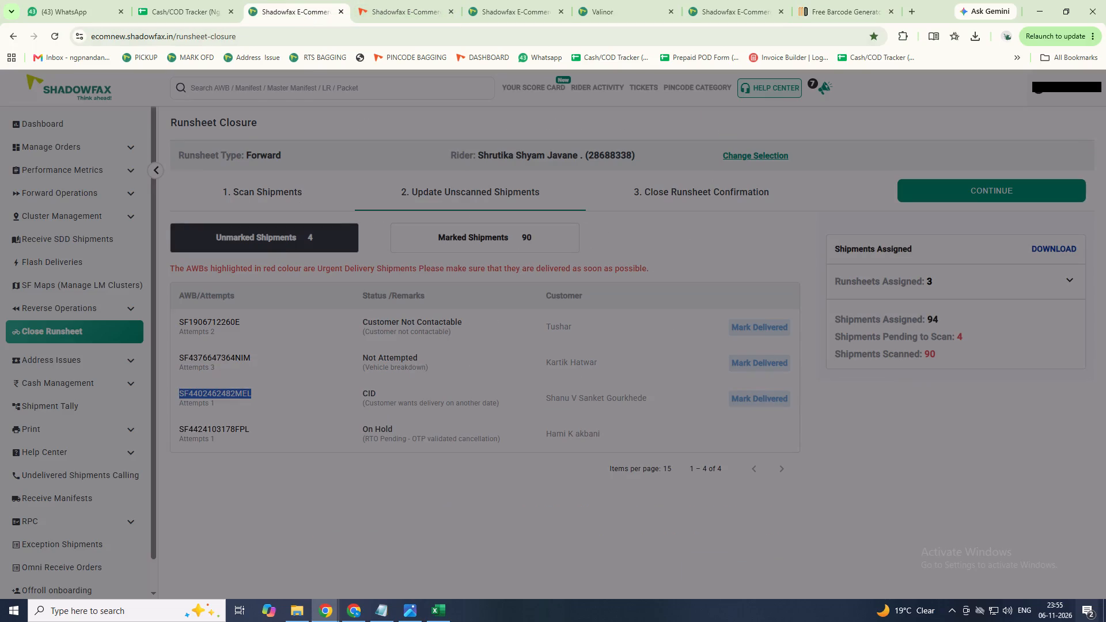
key(ctrl+c)
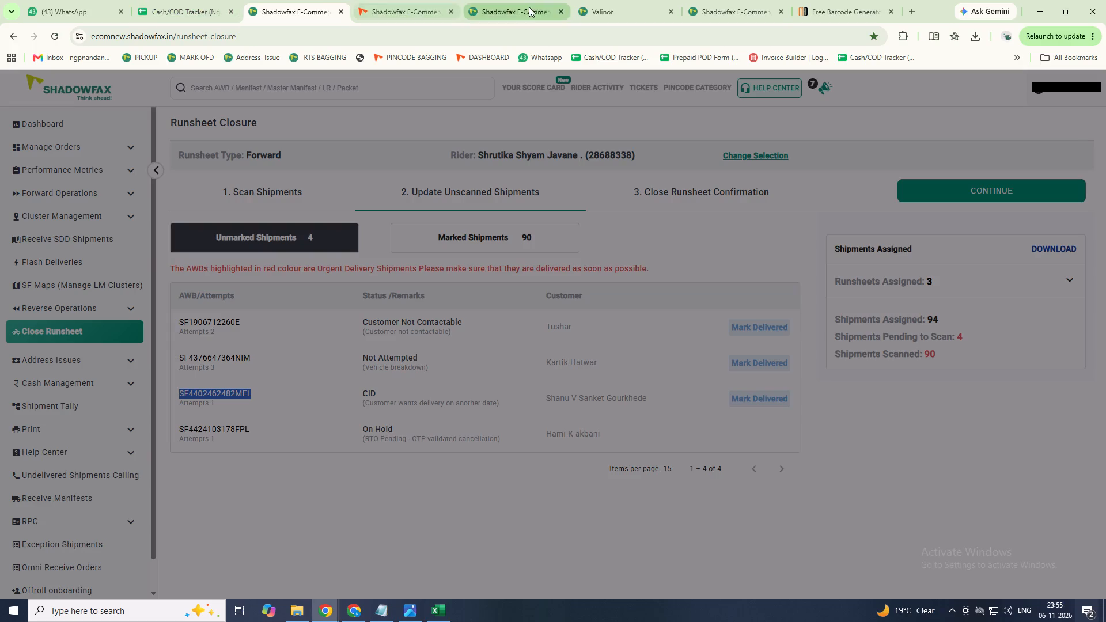
click(300, 6)
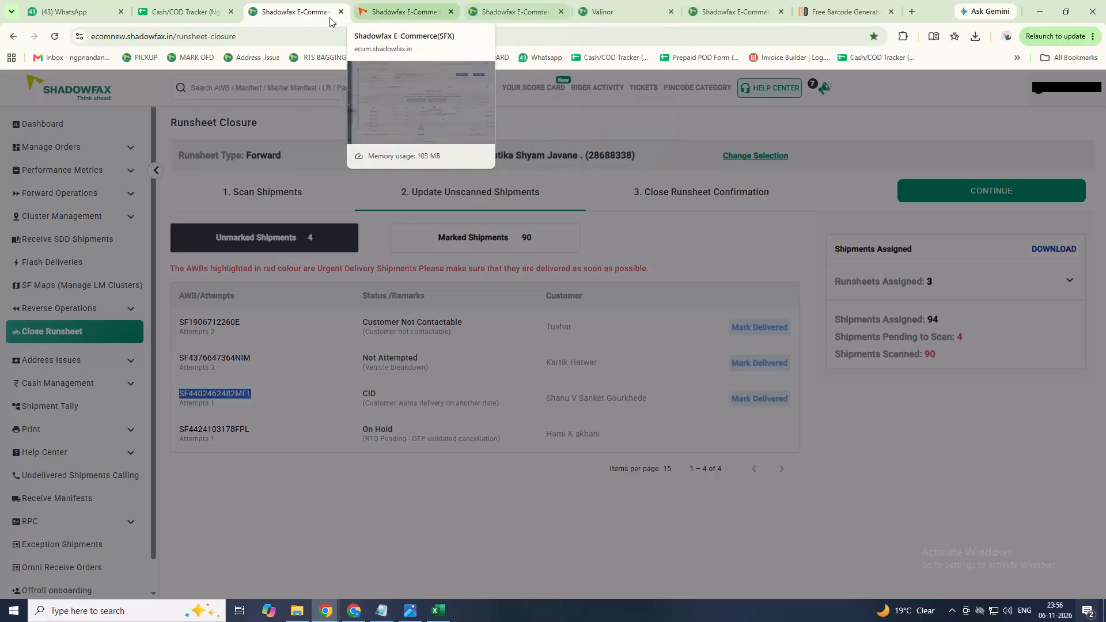
click(206, 13)
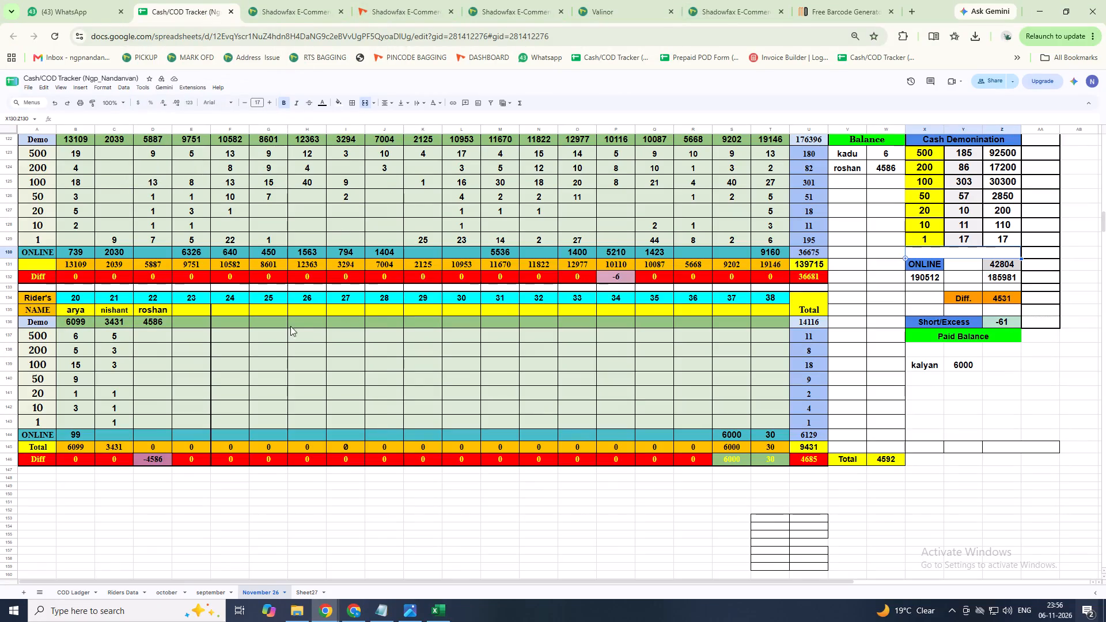
click(839, 18)
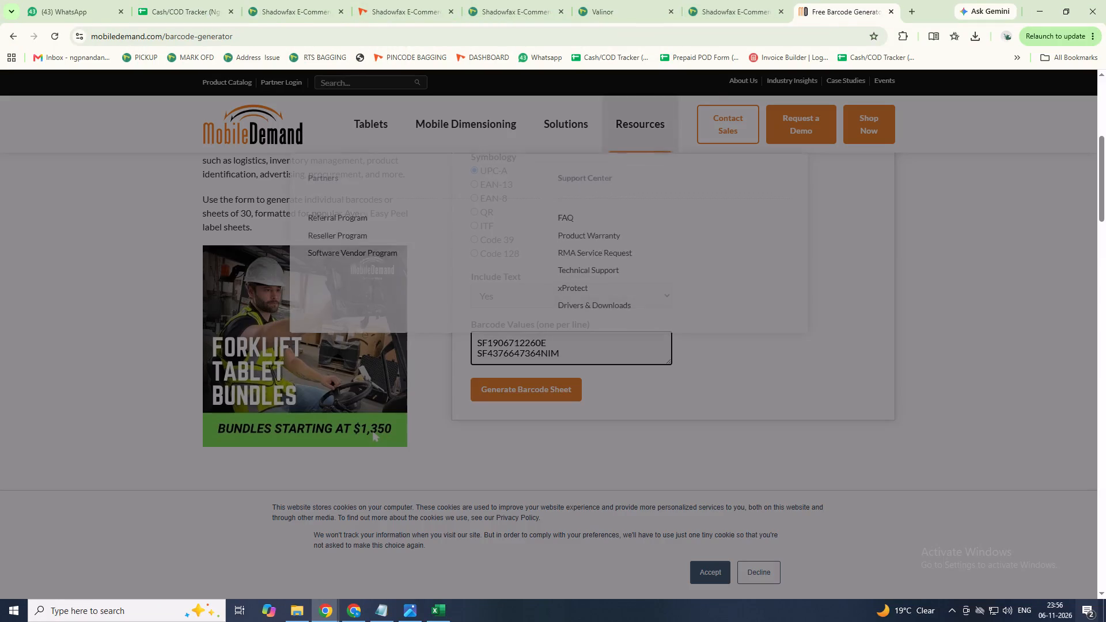
key(shift+Return)
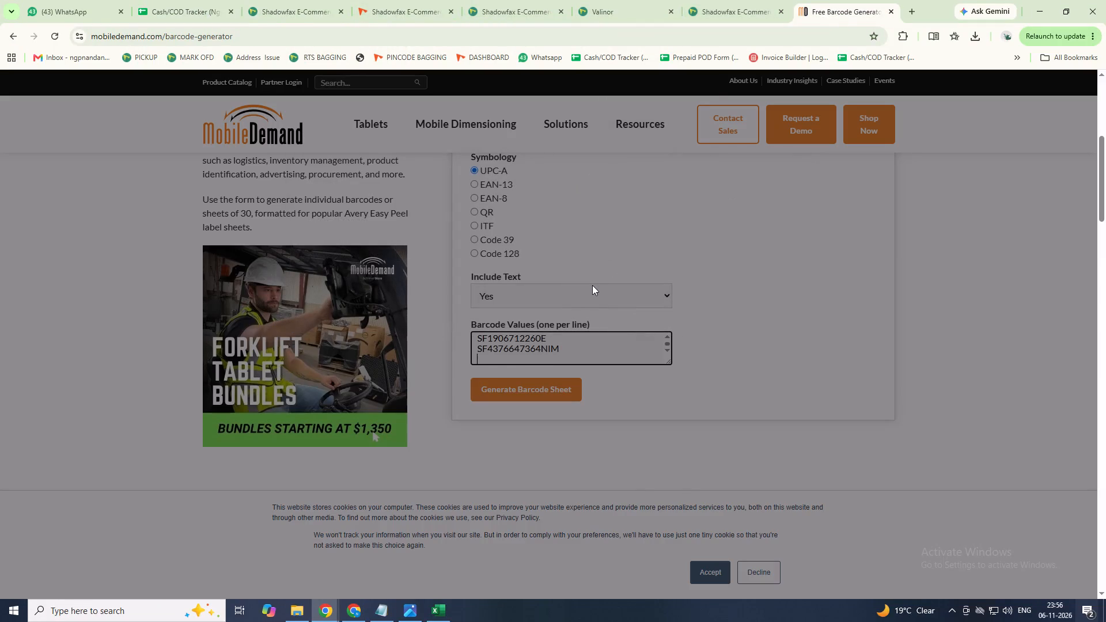
key(ctrl+v)
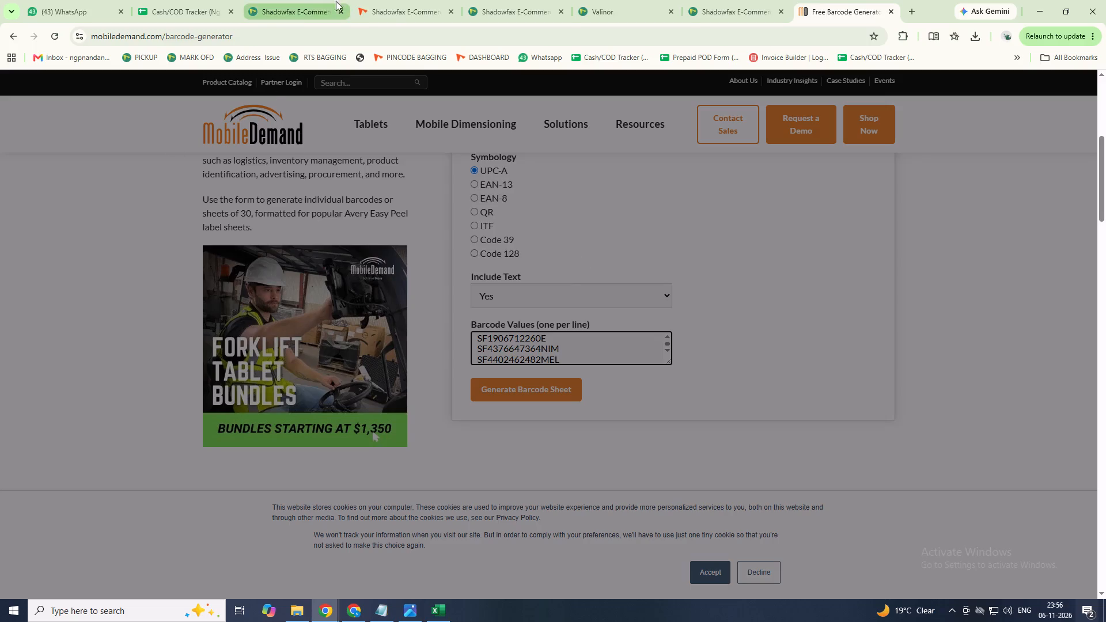
click(300, 8)
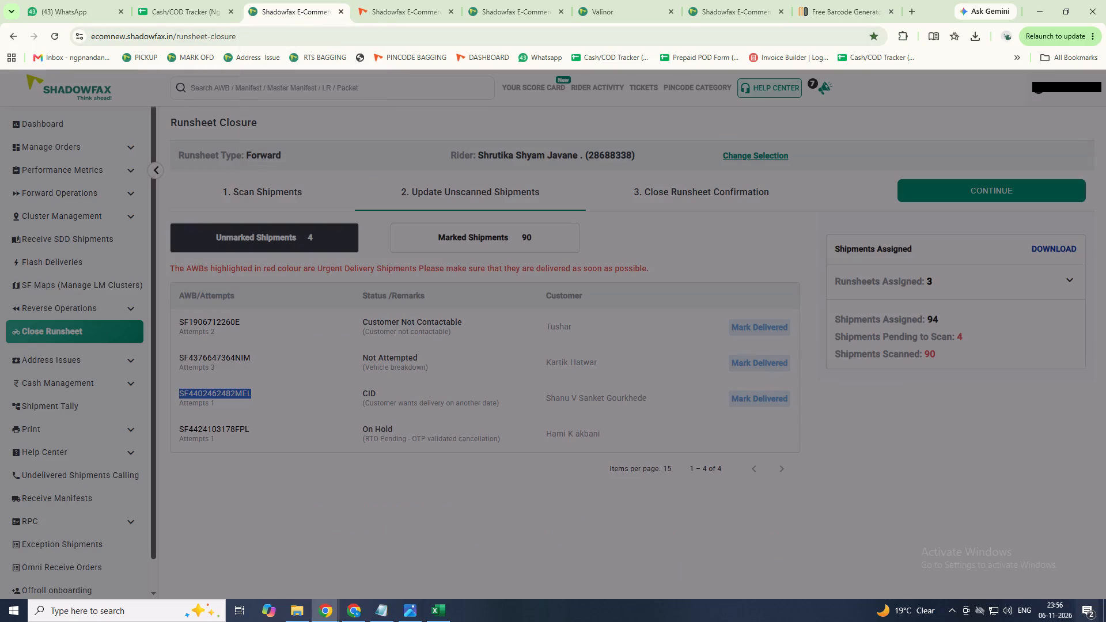
drag(234, 429, 236, 434)
click(236, 435)
double_click(234, 426)
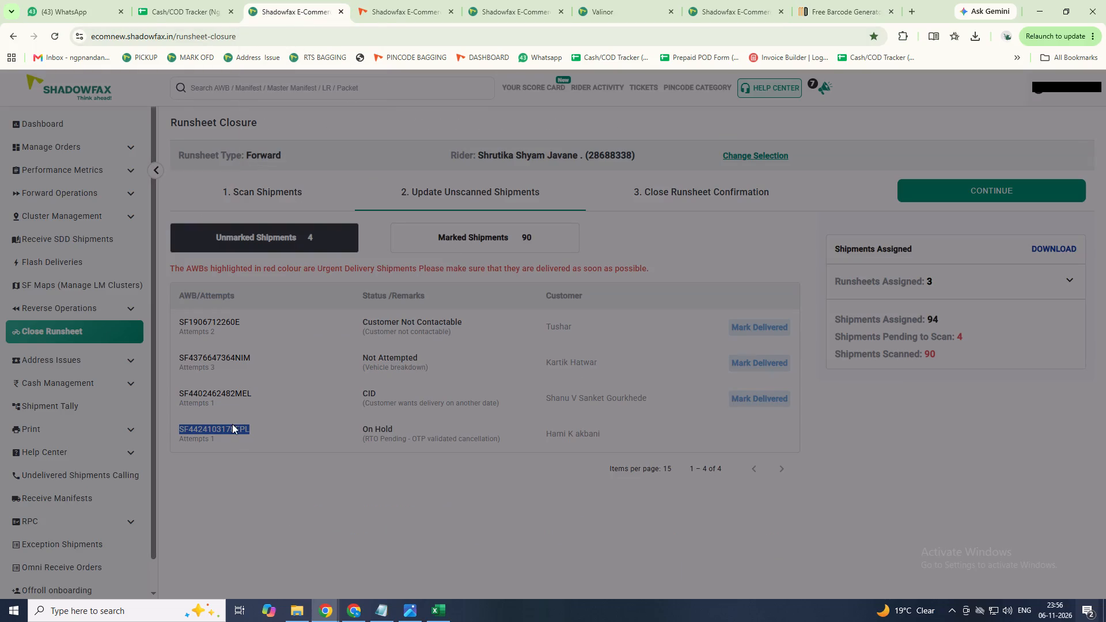
key(ctrl+c)
click(737, 3)
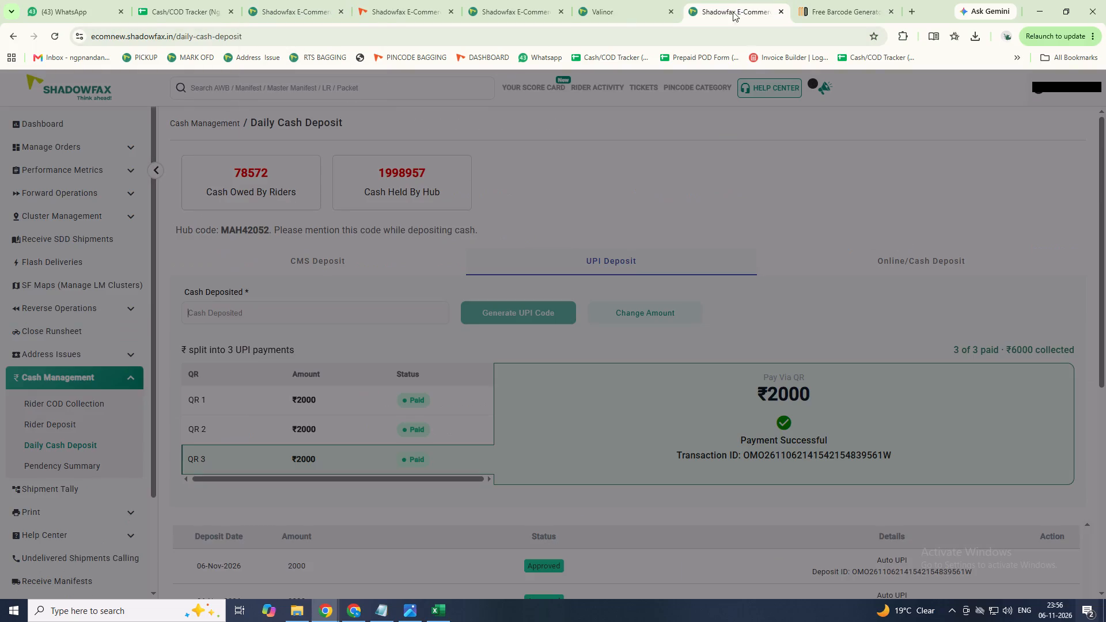
click(851, 13)
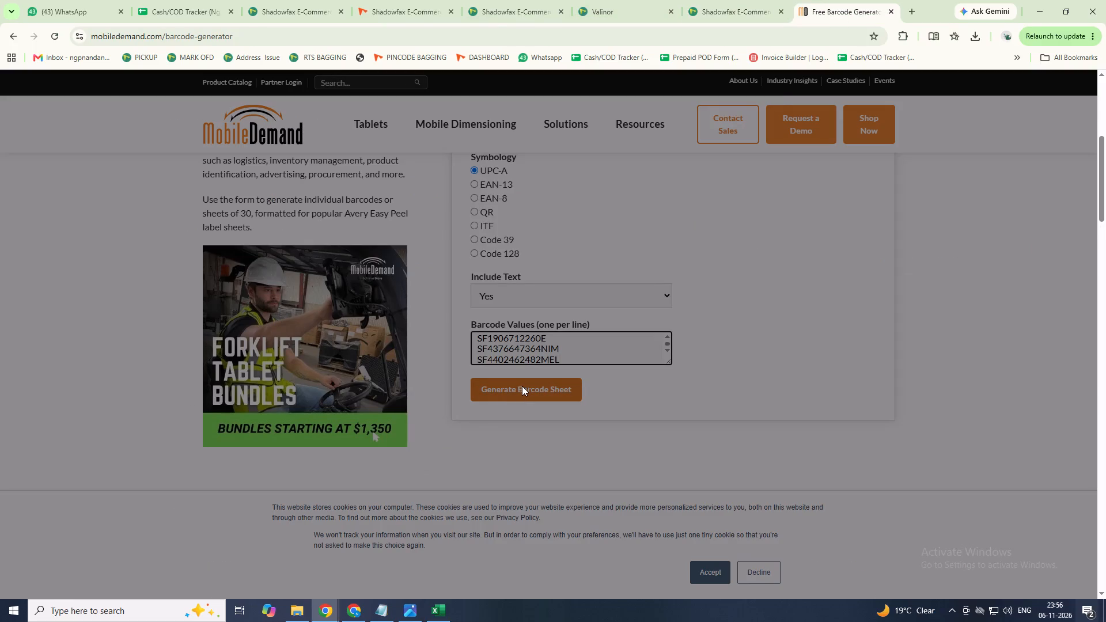
key(shift+Return)
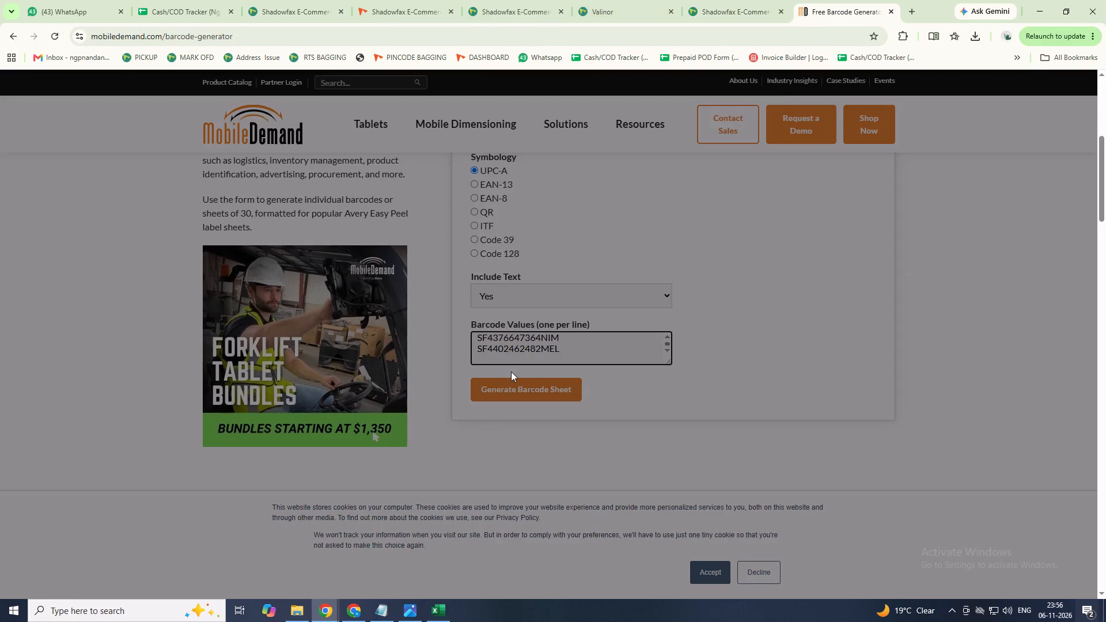
key(ctrl+v)
drag(668, 345, 669, 335)
click(668, 336)
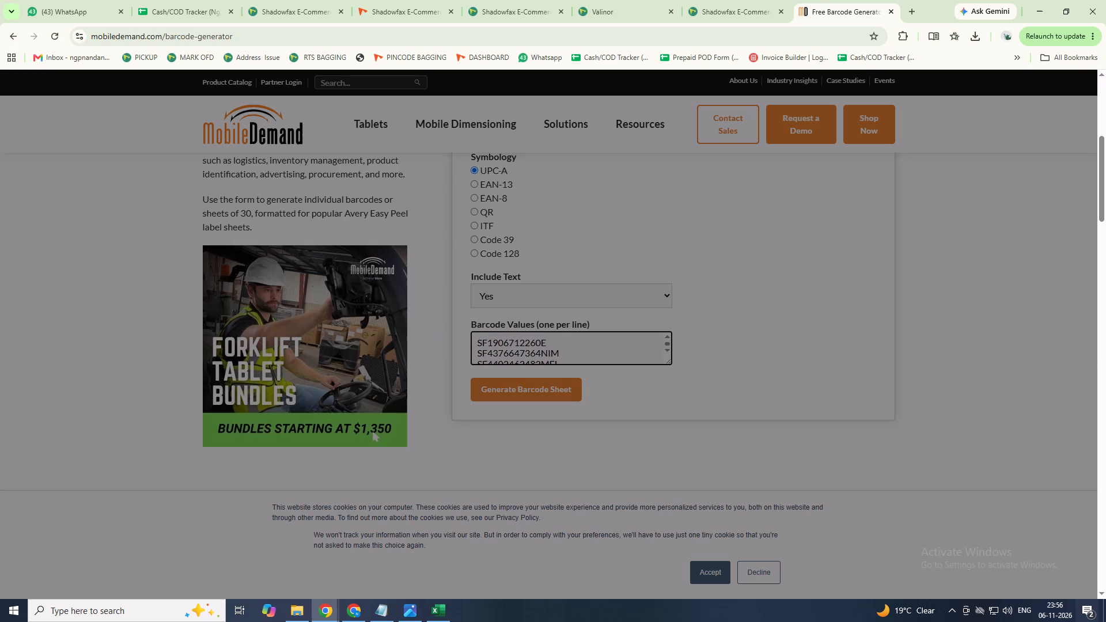
drag(478, 341, 579, 367)
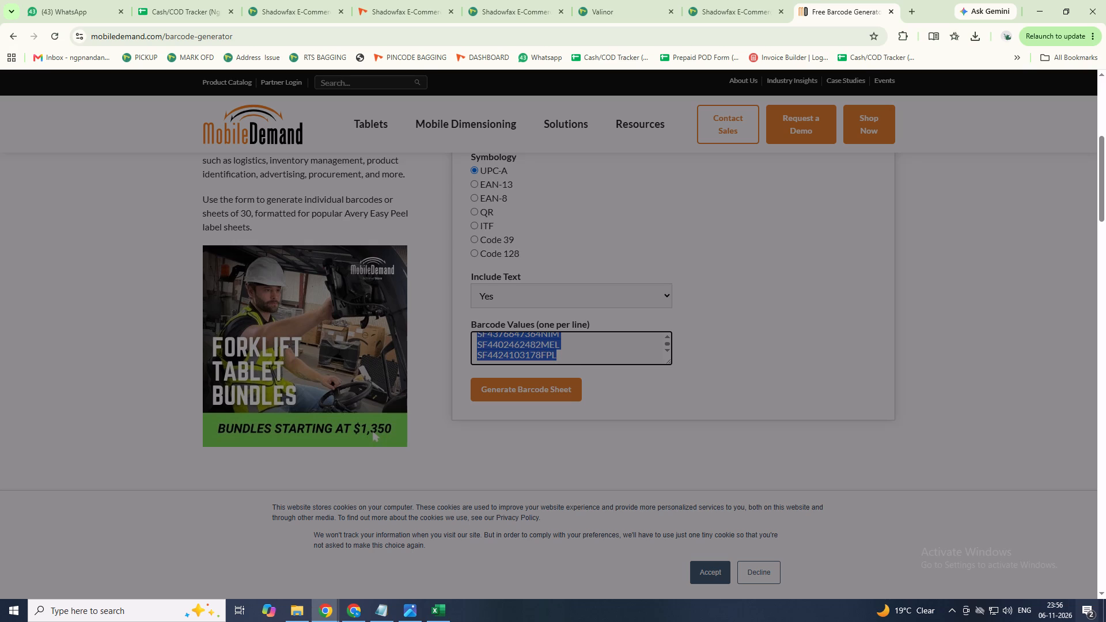
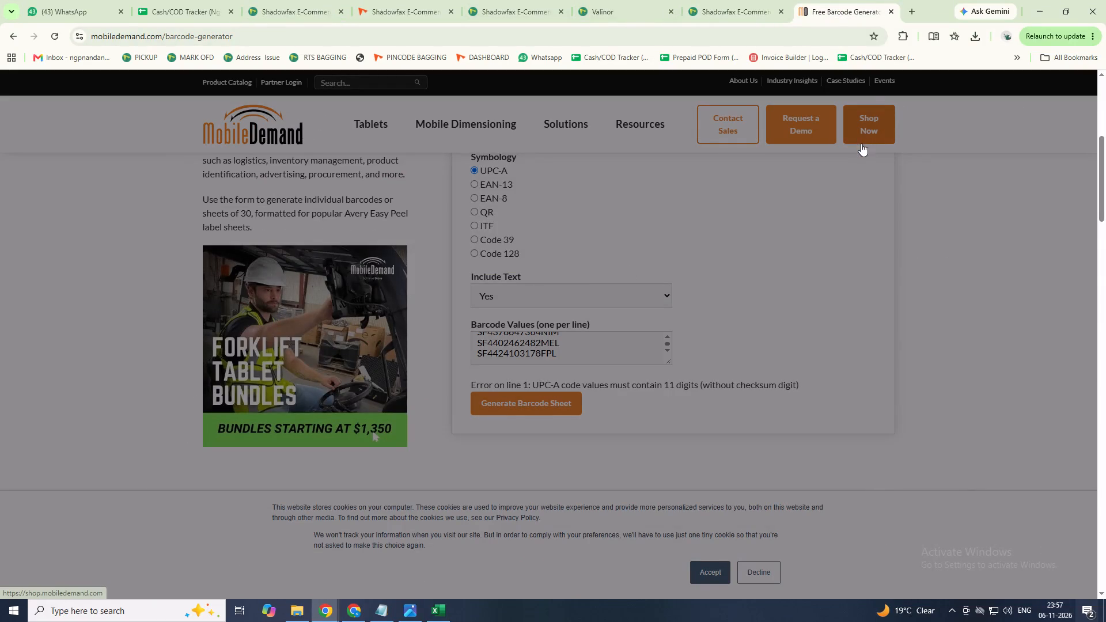
Generate the barcode sheet for the entered shipment numbers in Code 128 symbology and open the downloaded barcodes PDF.
click(483, 252)
click(532, 401)
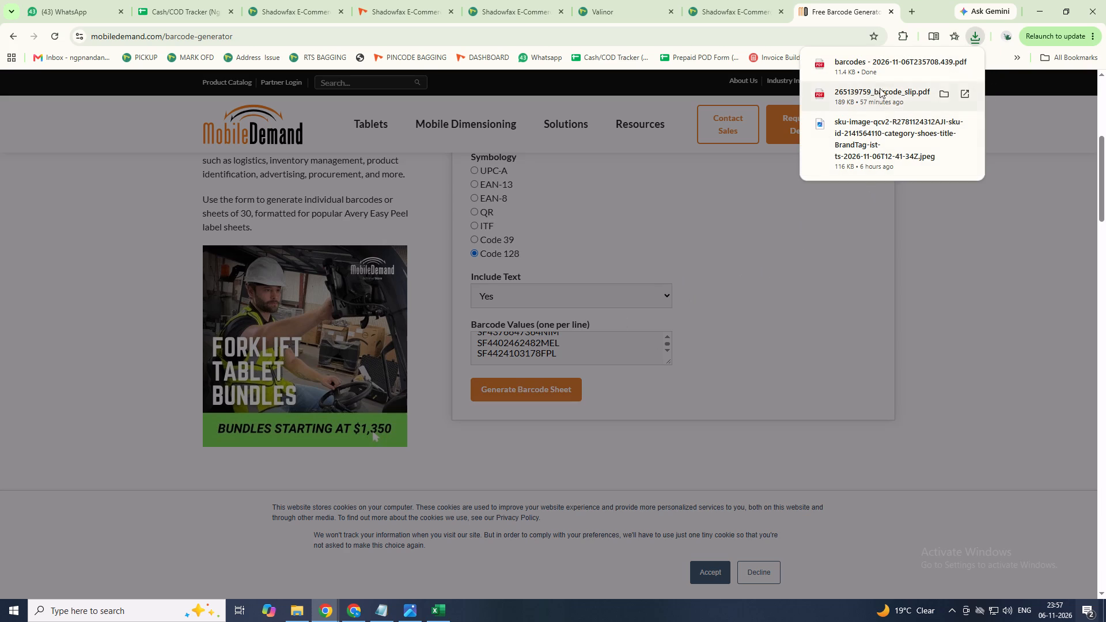
click(887, 73)
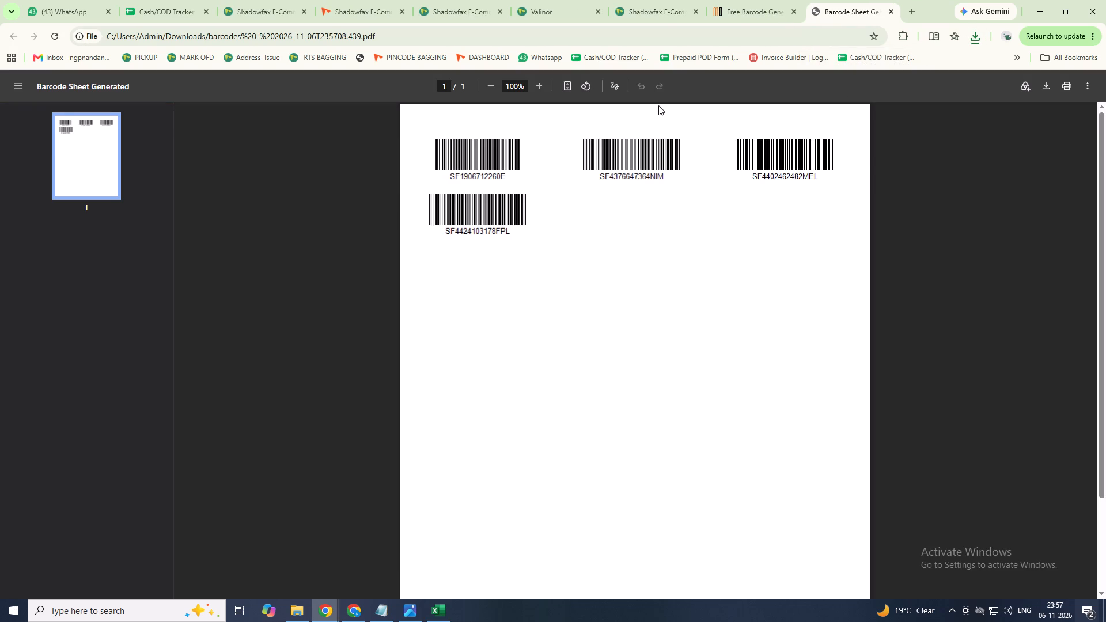
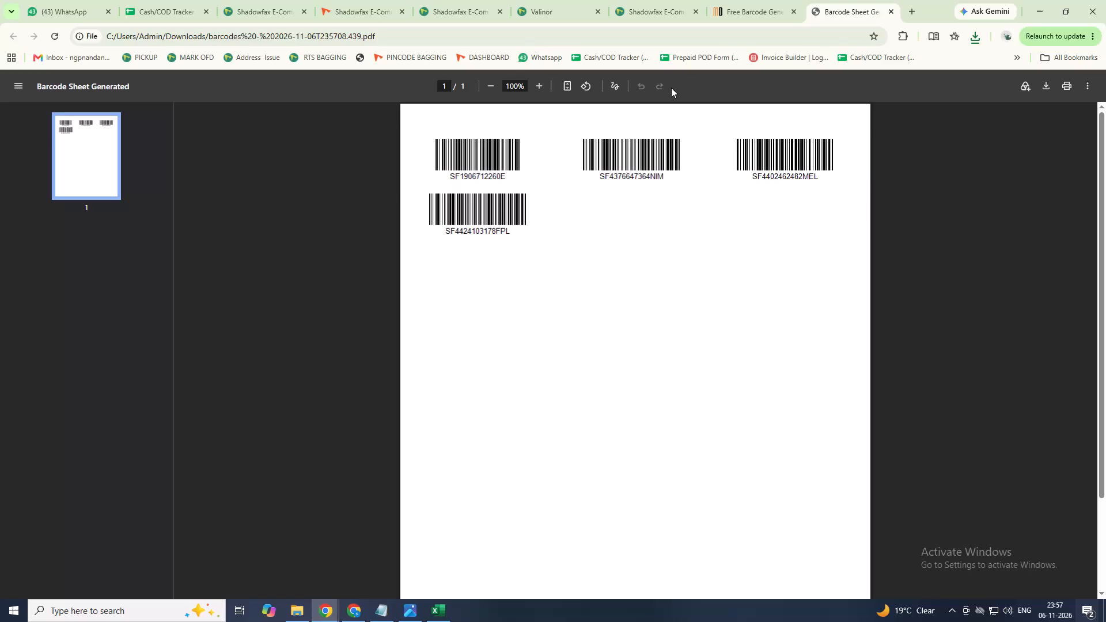
Enlarge the generated barcode sheet PDF to 175% for scanning the four AWB barcodes.
key(ctrl+equal)
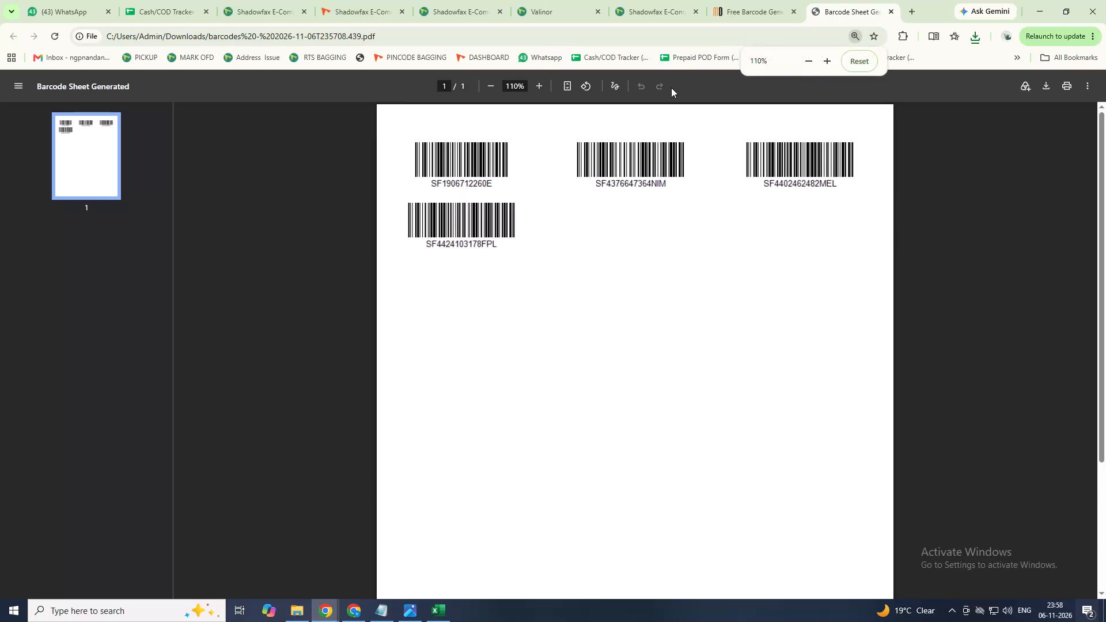
key(ctrl+equal)
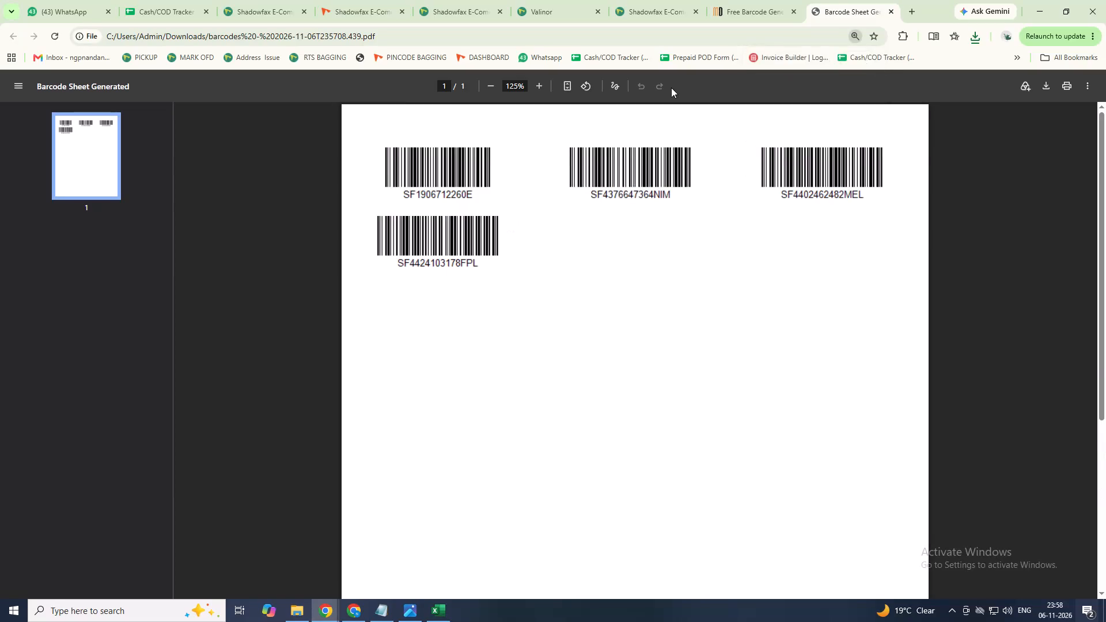
key(ctrl+equal)
key(ctrl+equal)
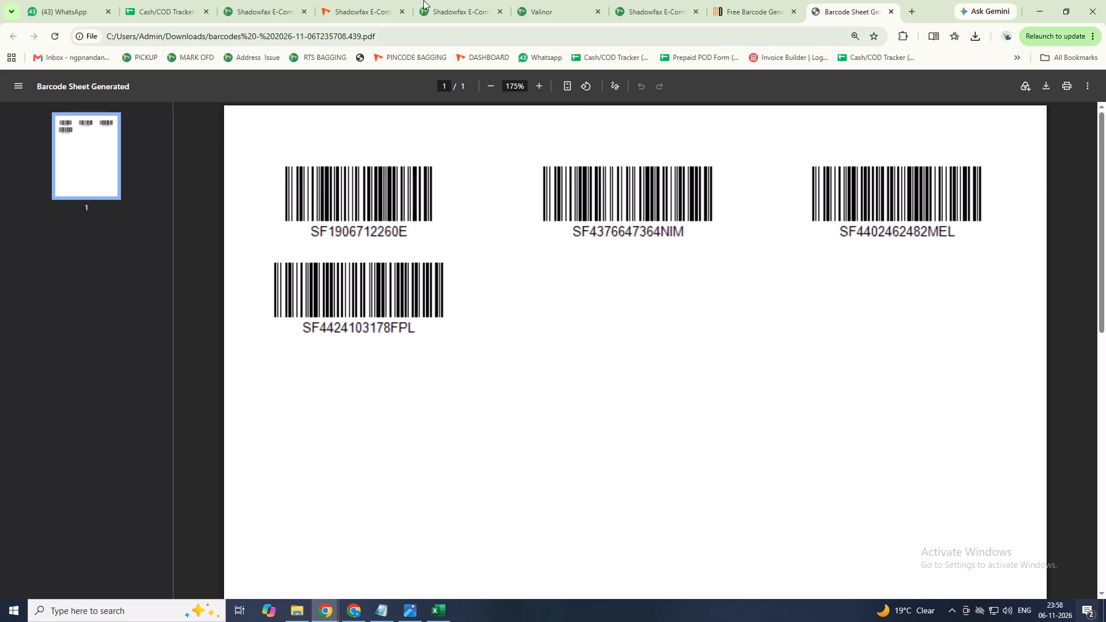
In the Cash/COD Tracker's 11-6-2026 block, fill rider column 23 with Demo amount 10325 and the name sachin.
click(188, 13)
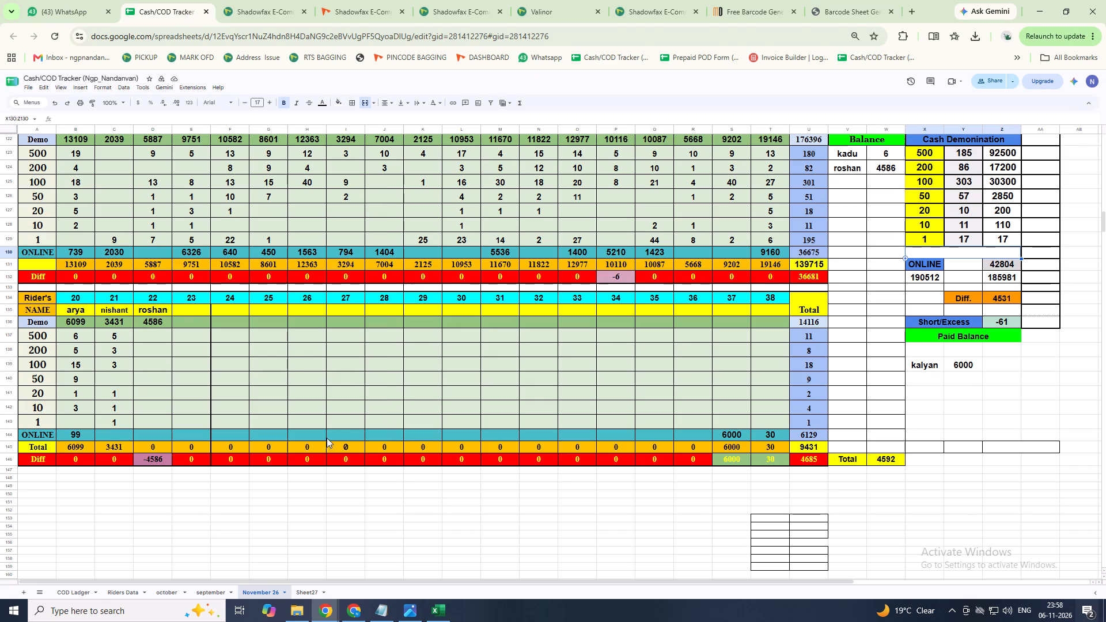
click(197, 321)
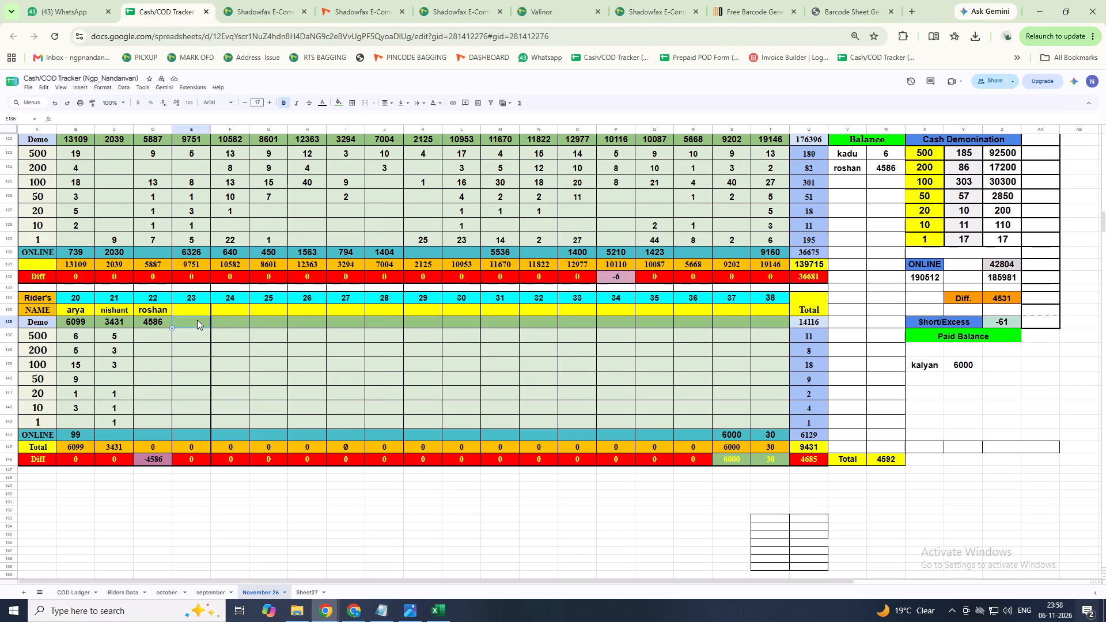
text(10325)
key(Return)
click(186, 308)
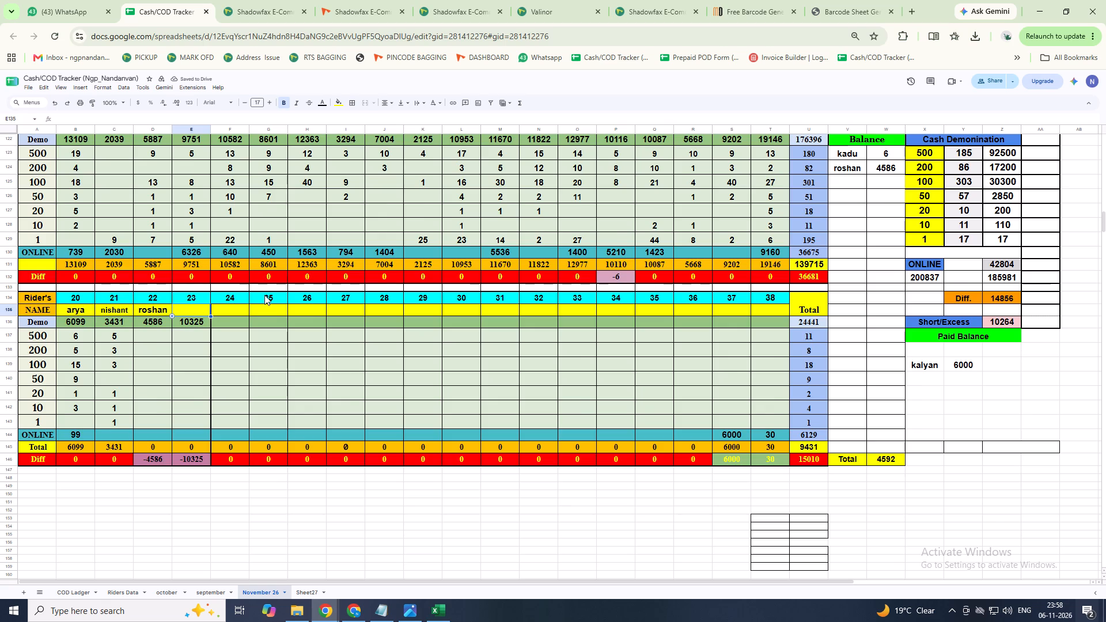
scroll(264, 295, up, 2)
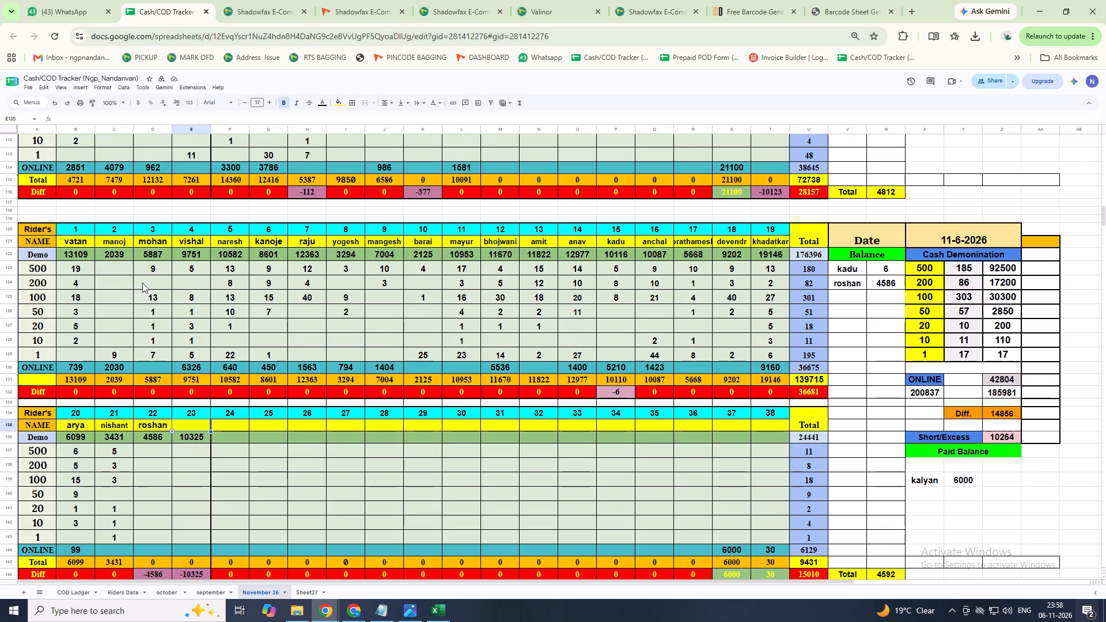
key(s)
text(achi)
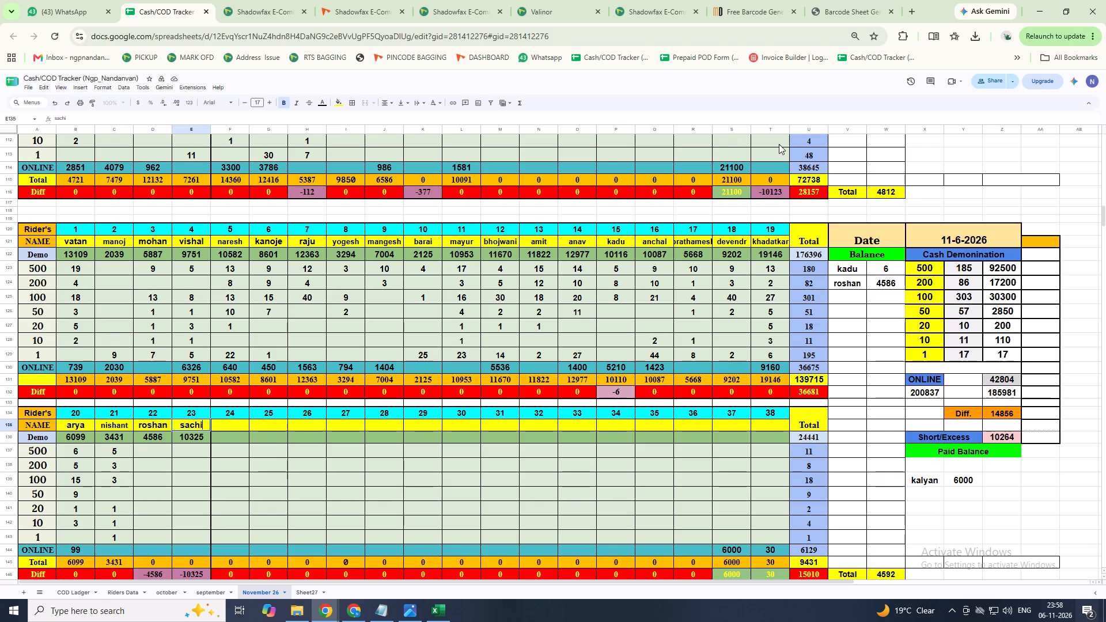
key(n)
key(Return)
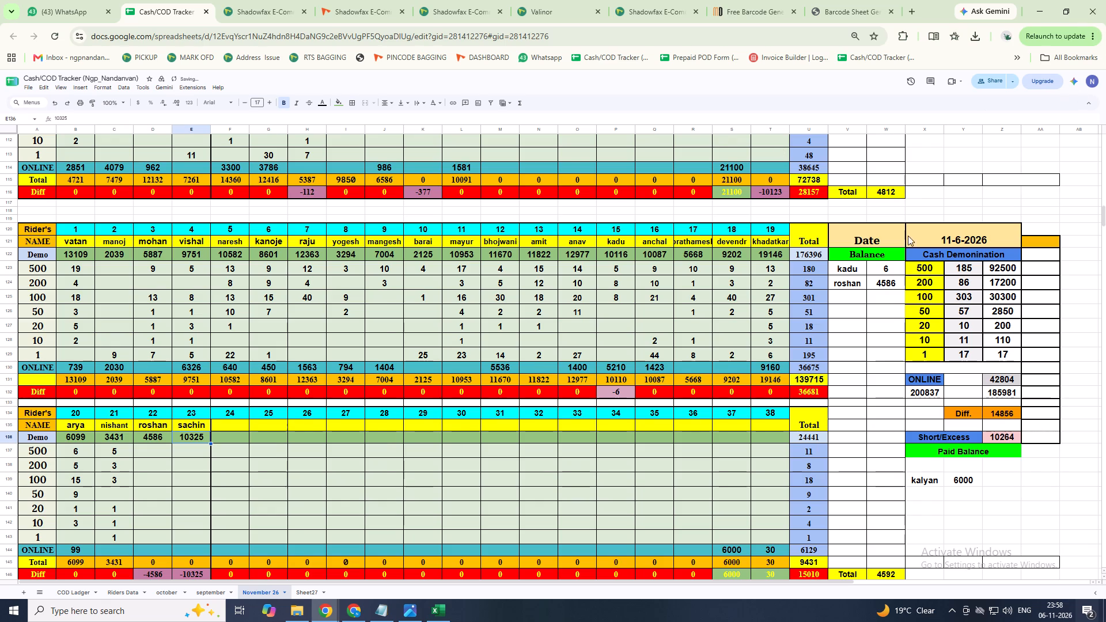
Add sachin with 10325 to the 11-6-2026 Balance list, on the row below roshan.
click(846, 296)
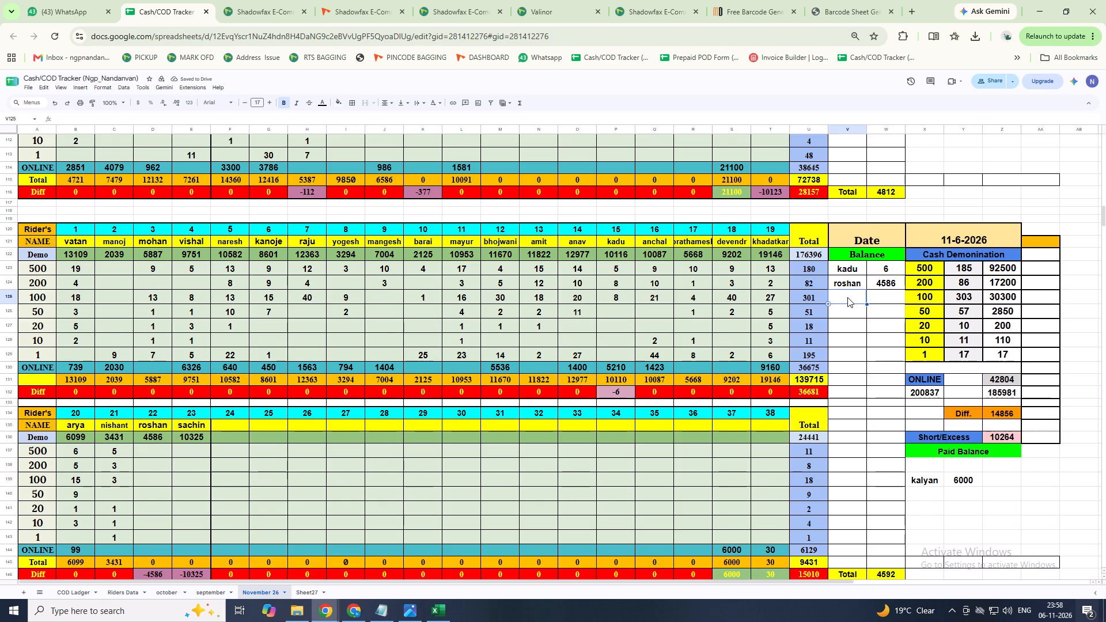
text(sachin)
key(Right)
text(10325)
key(Return)
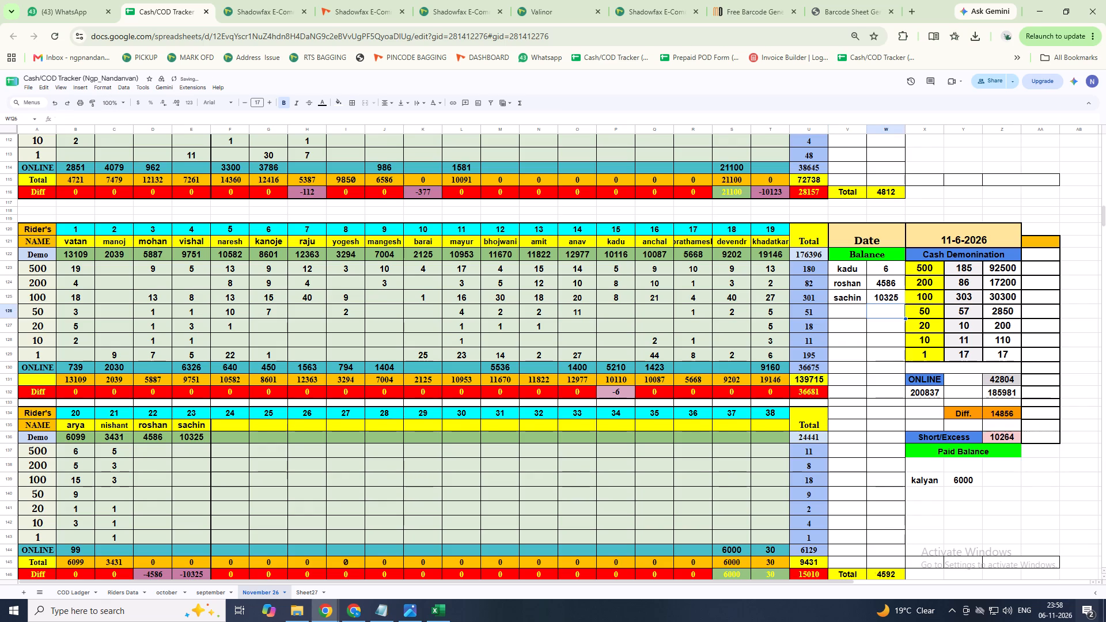
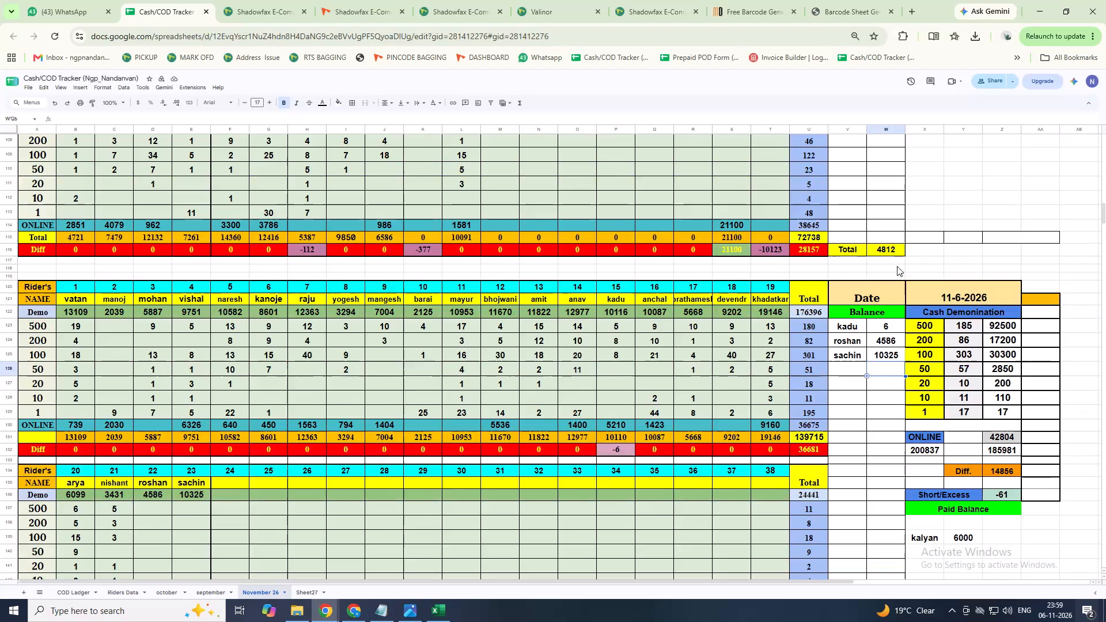
Copy the 11-5-2026 Balance list, names and amounts from nikhil to sachin, into the 11-6-2026 Balance list below sachin 10325.
scroll(884, 286, up, 6)
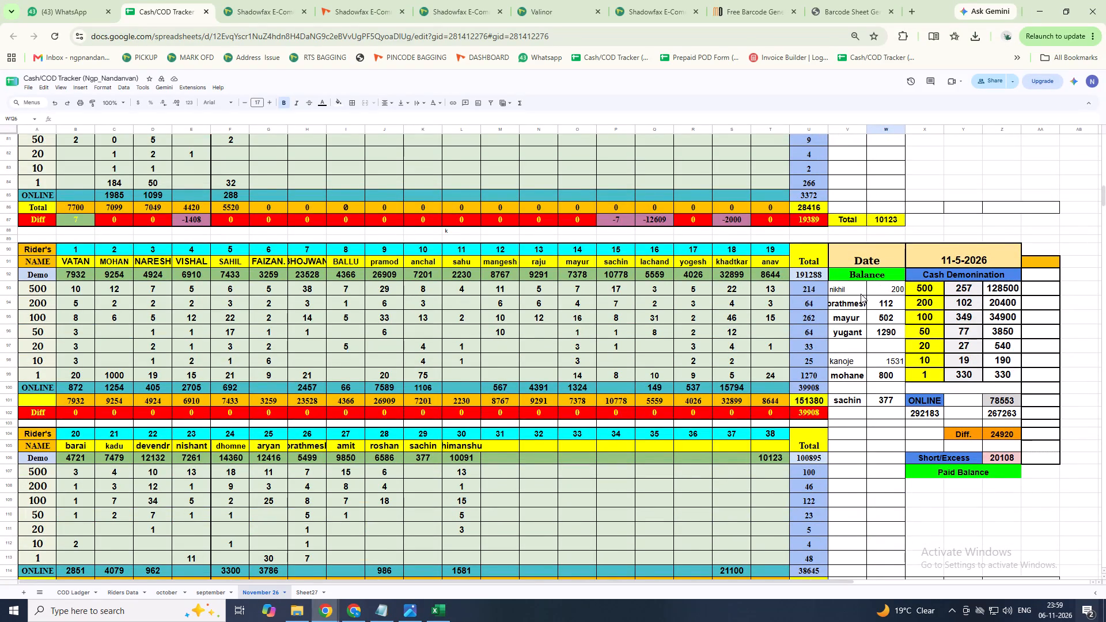
click(847, 288)
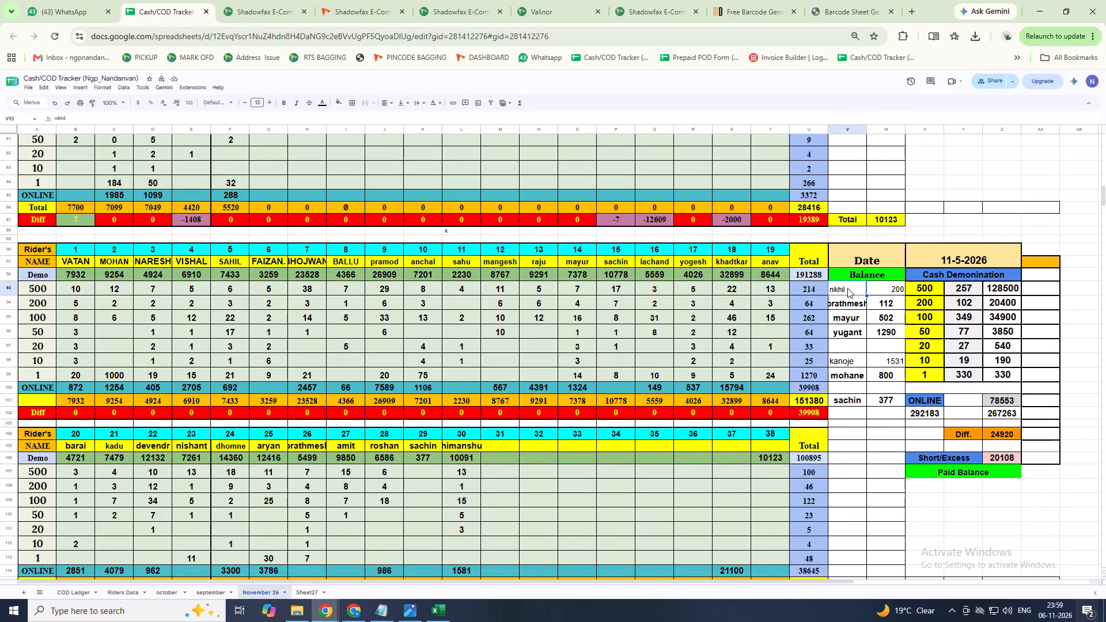
key(shift+Right)
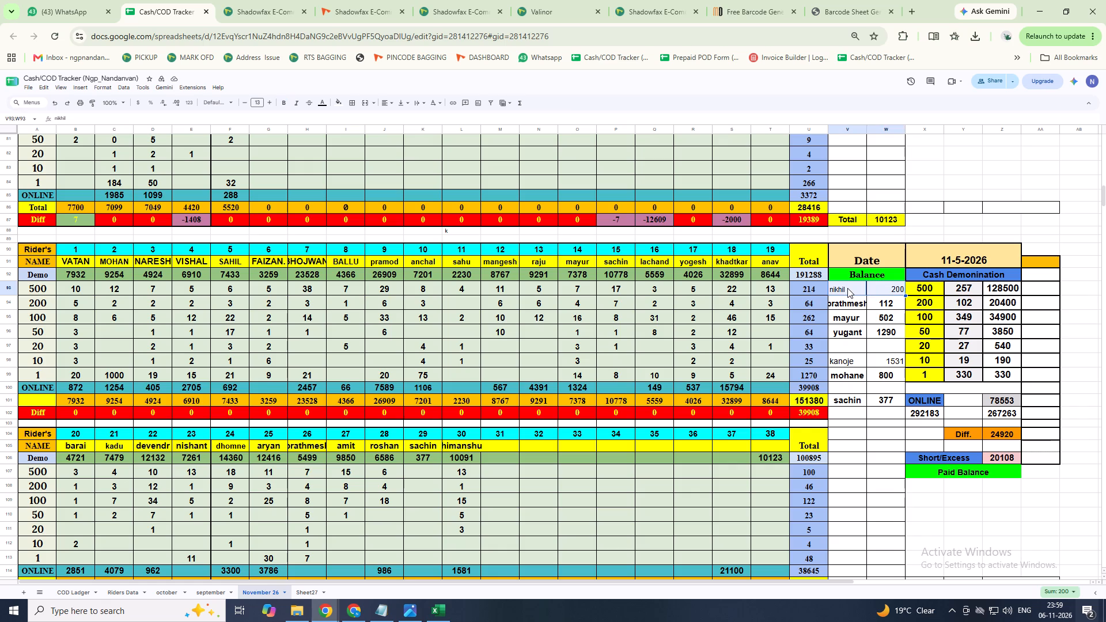
key(shift+Down)
key(shift+Down)
key(shift+Down)
key(shift+Down)
key(shift+Down)
key(shift+Down)
key(shift+Down)
key(shift+Down)
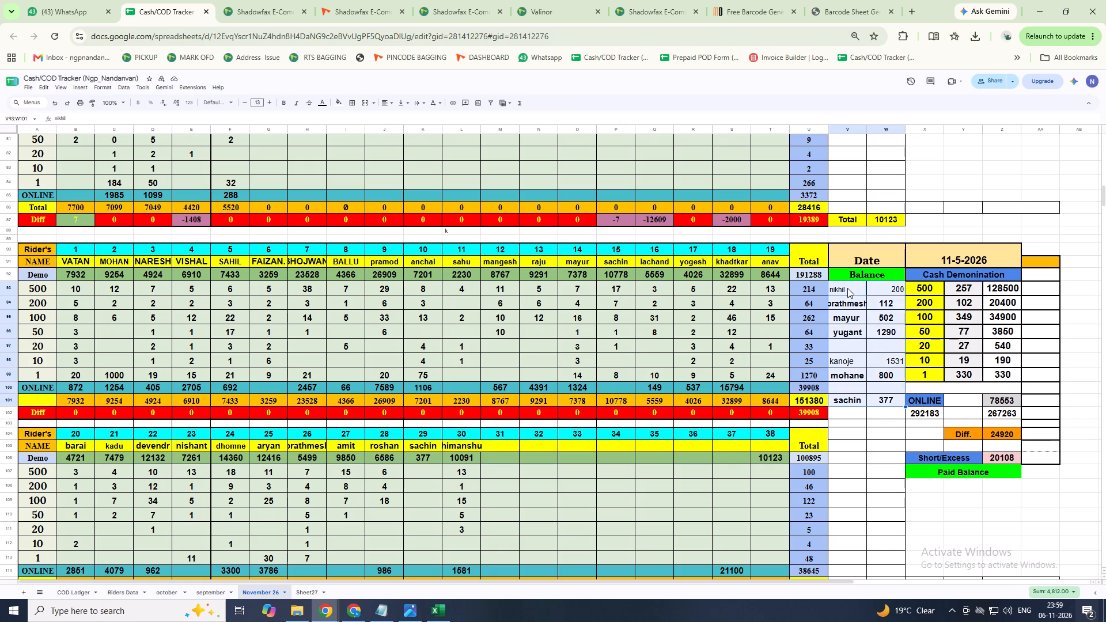
key(ctrl+c)
scroll(851, 287, down, 4)
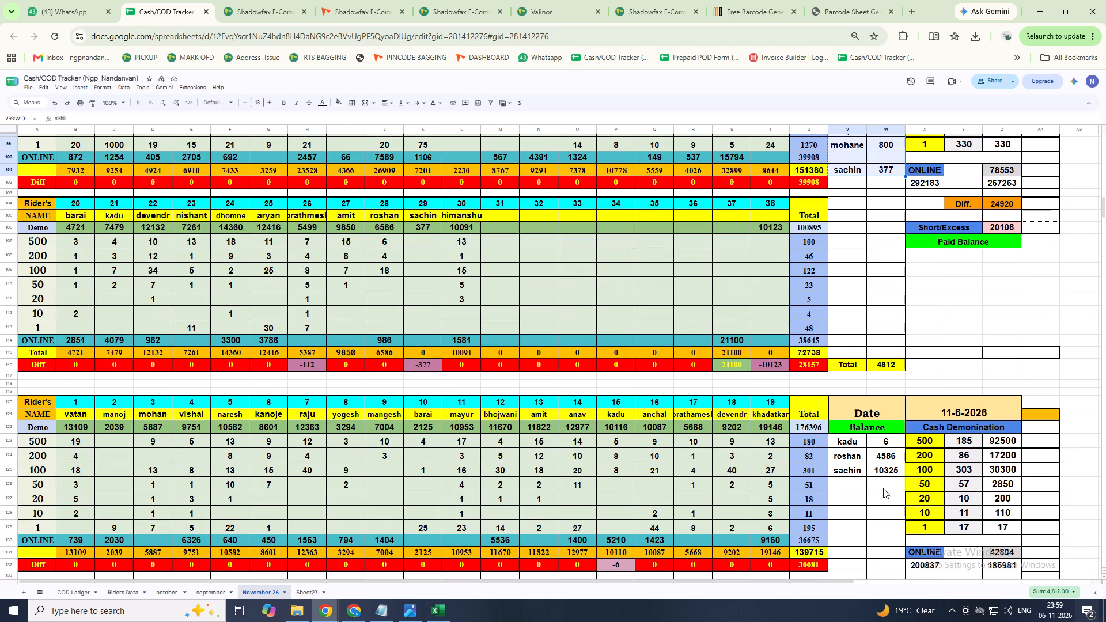
click(882, 487)
click(845, 481)
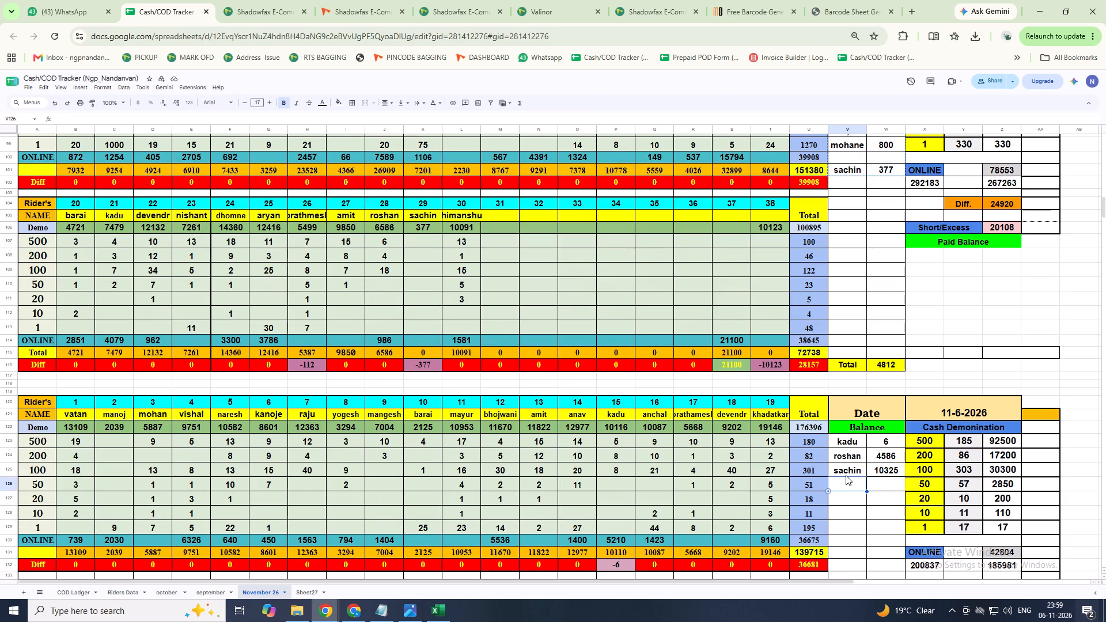
key(ctrl+v)
Enter 4812 as the Demo amount in rider column 36 of the 11-6-2026 block.
scroll(862, 487, down, 4)
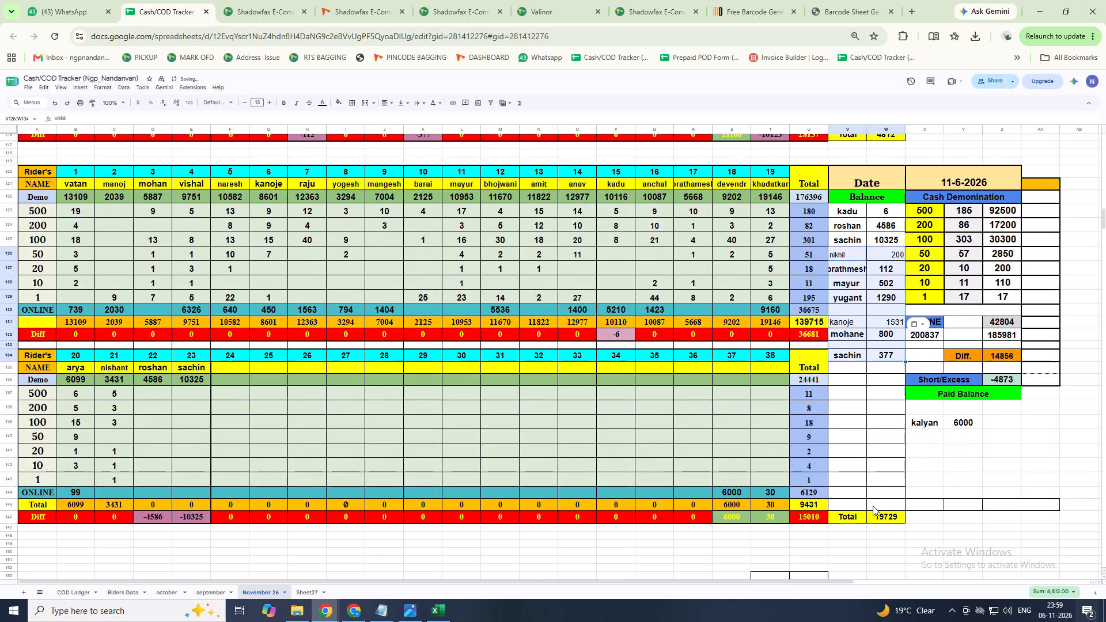
scroll(894, 324, up, 3)
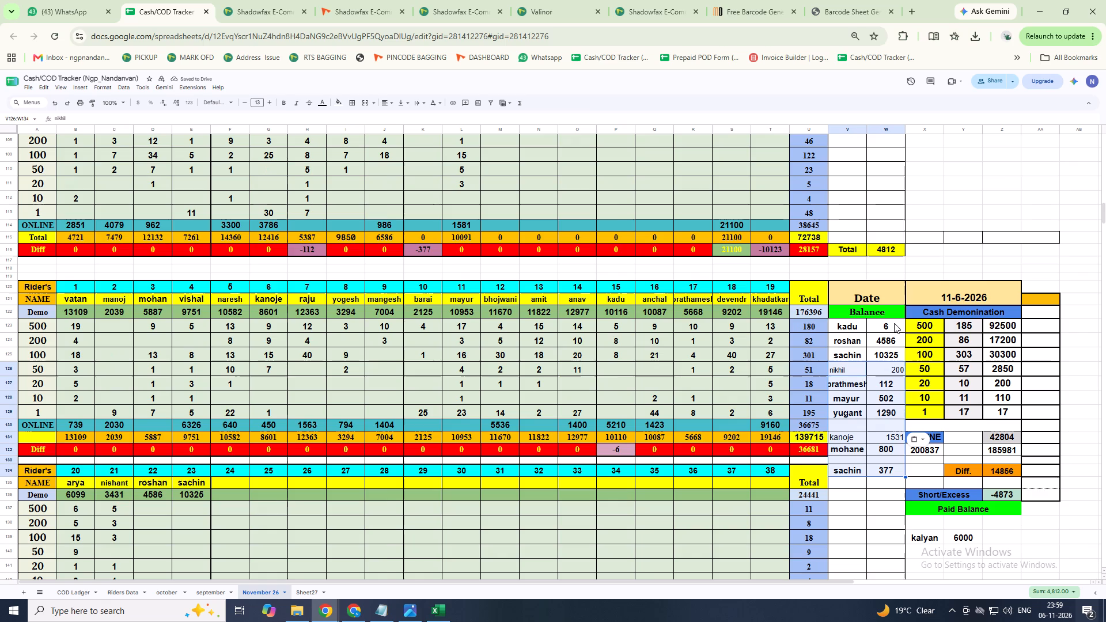
scroll(895, 326, down, 4)
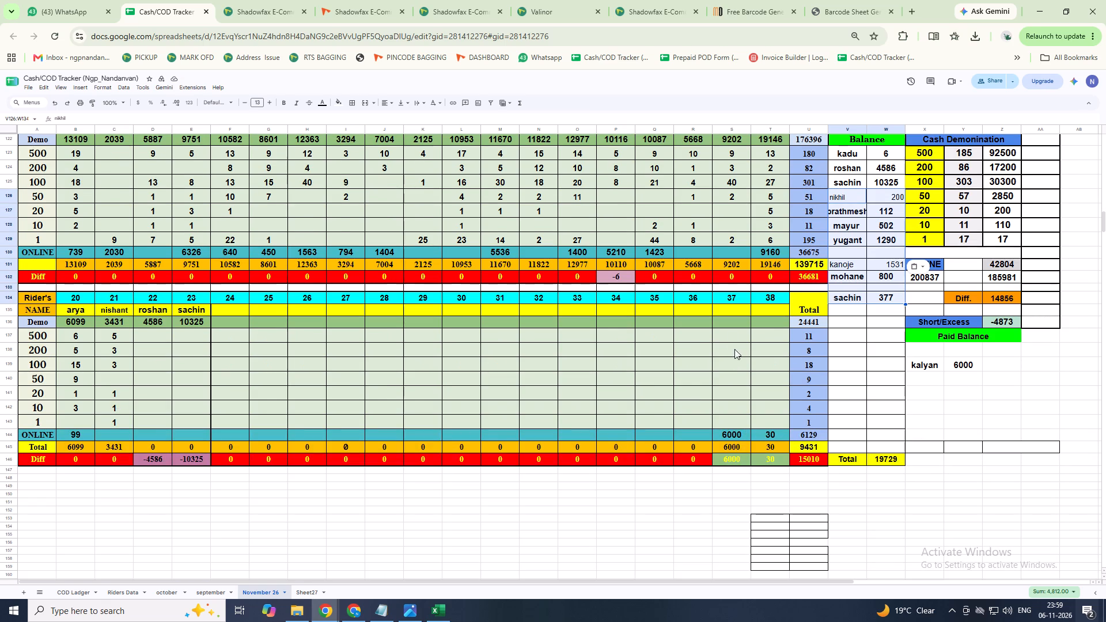
click(688, 325)
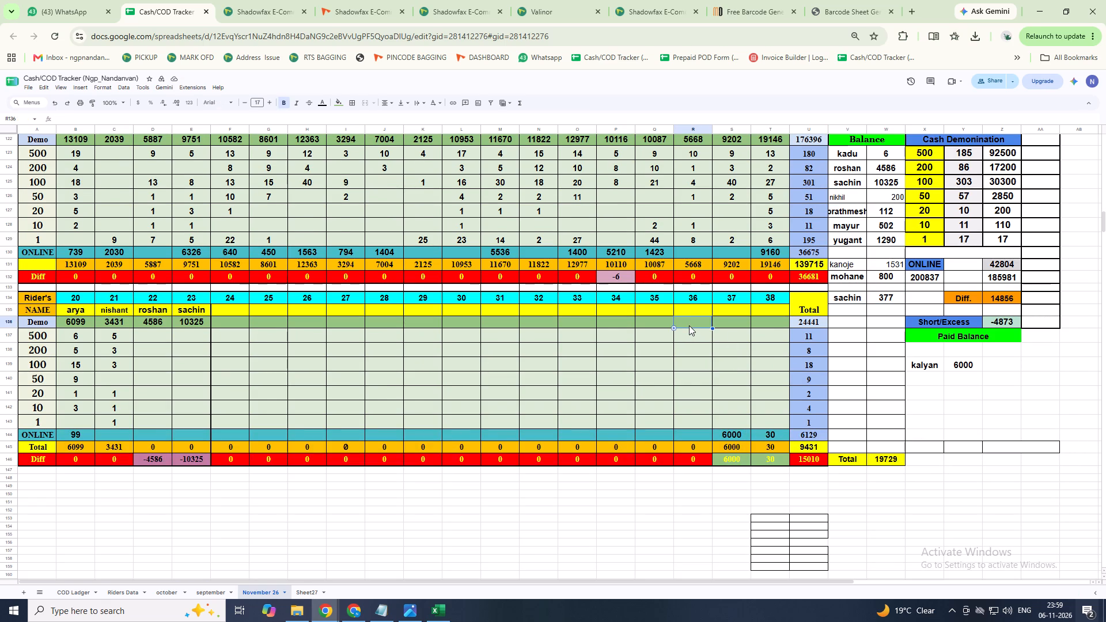
key(4)
text(812)
key(Return)
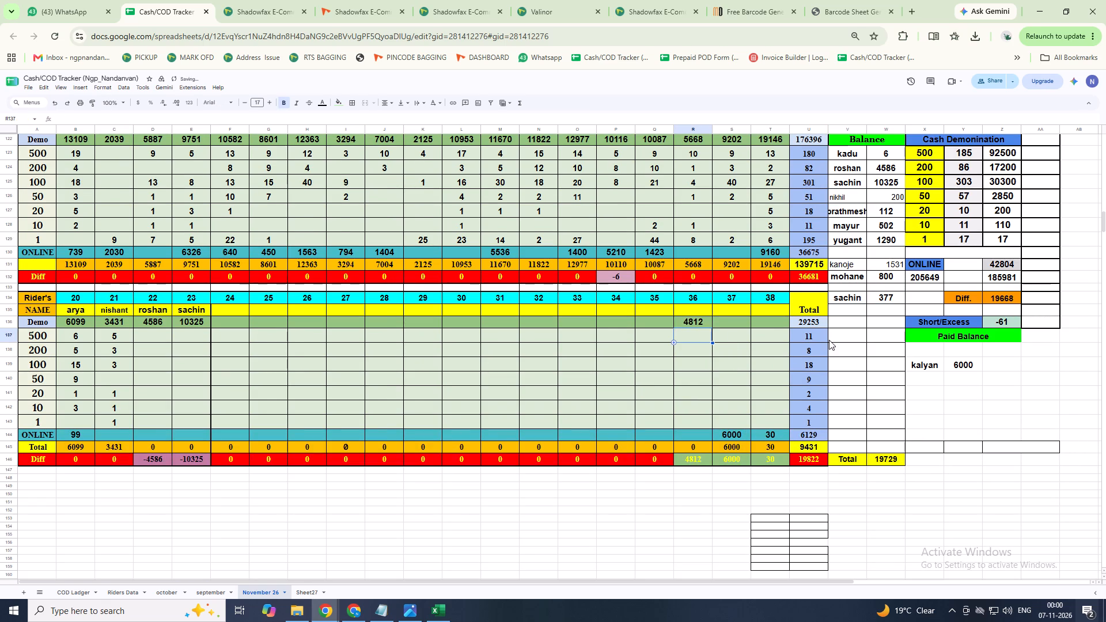
Examine the 11-6-2026 block's balances, cash denomination and Short/Excess figures alongside the 11-5-2026 block.
scroll(817, 343, up, 3)
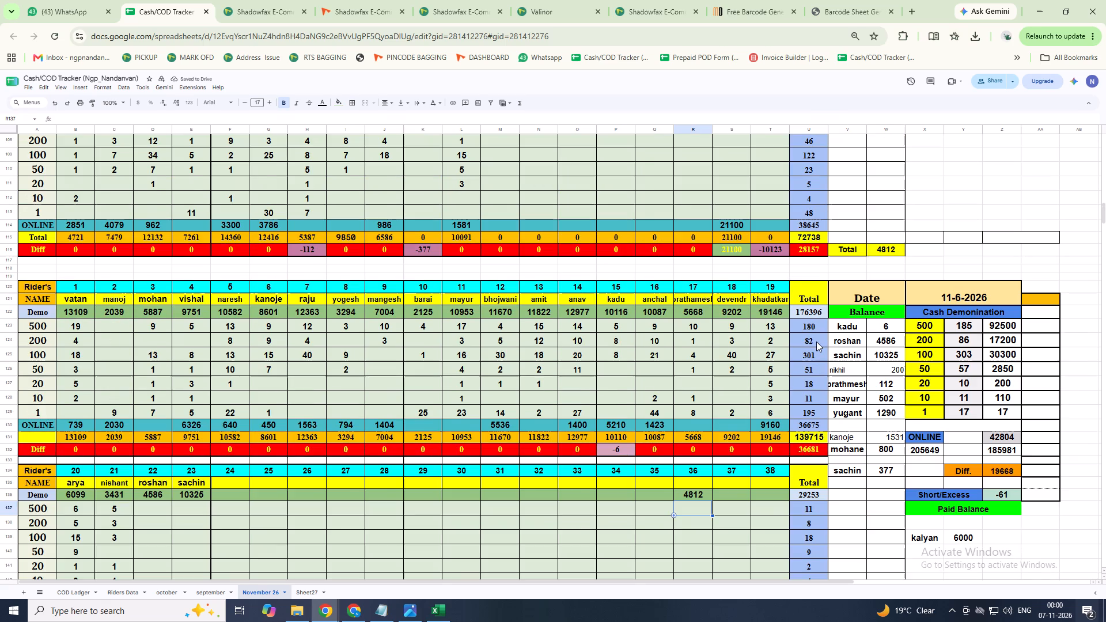
scroll(816, 342, up, 2)
scroll(824, 325, down, 3)
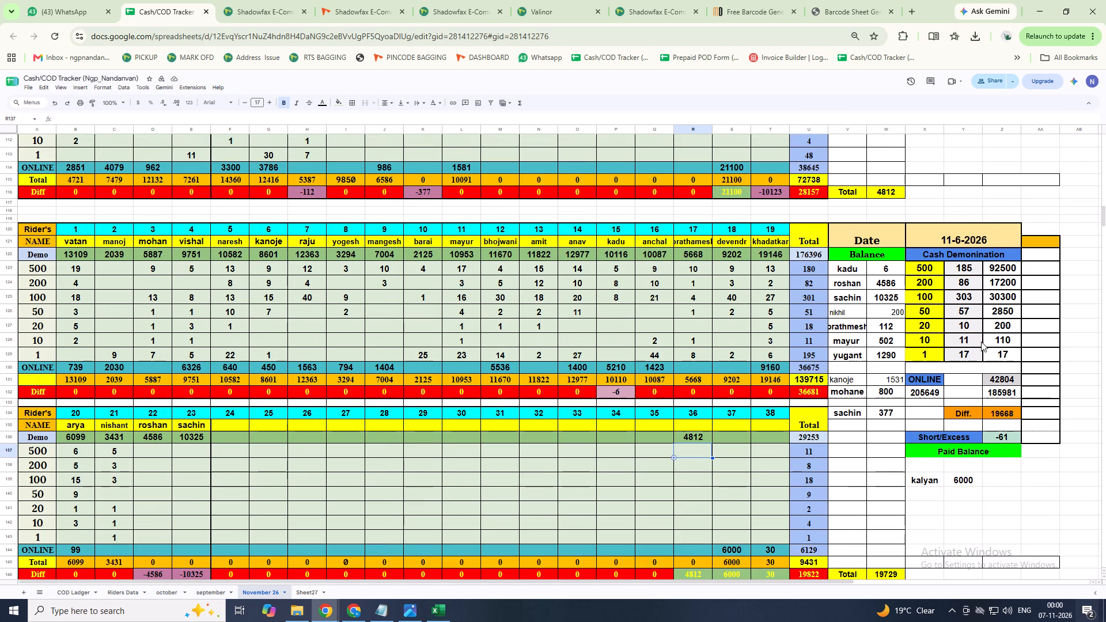
scroll(983, 345, up, 3)
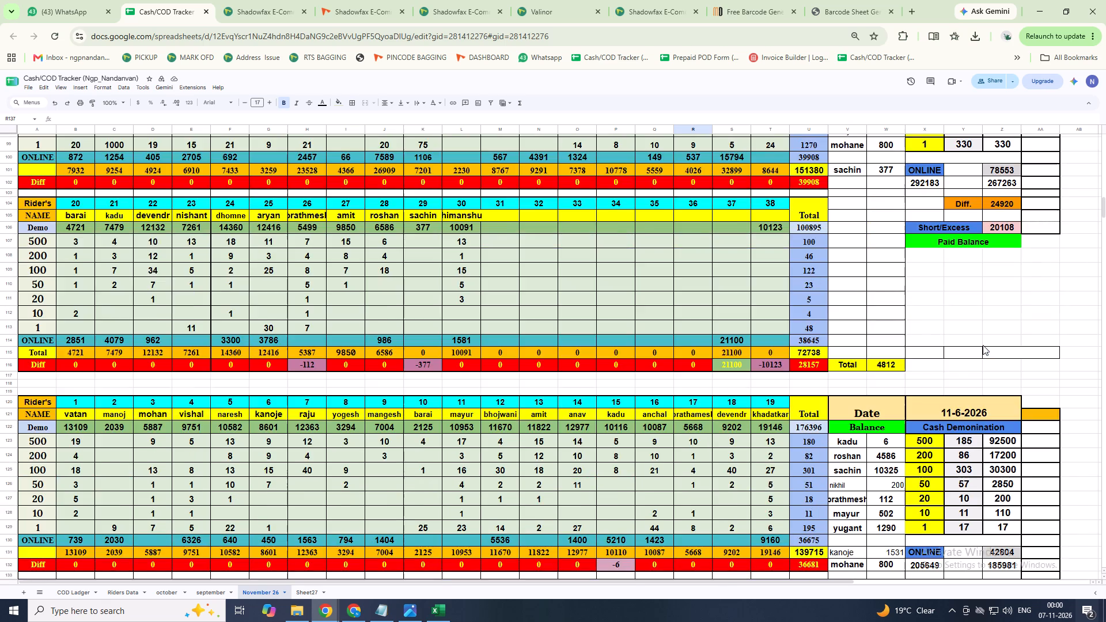
scroll(983, 345, up, 2)
scroll(983, 347, down, 7)
scroll(980, 351, up, 1)
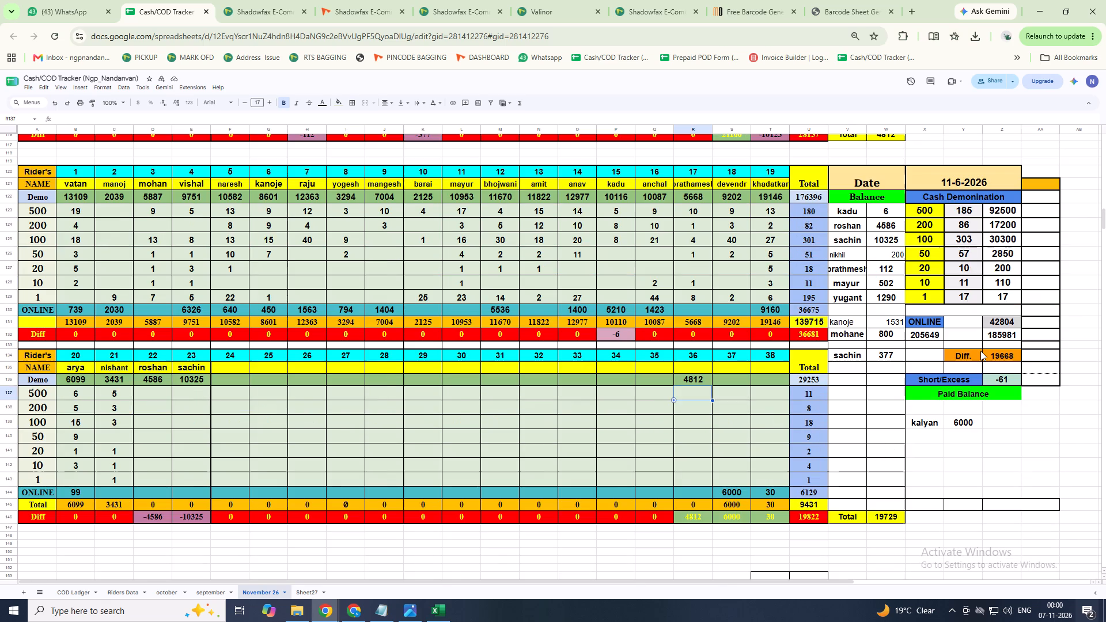
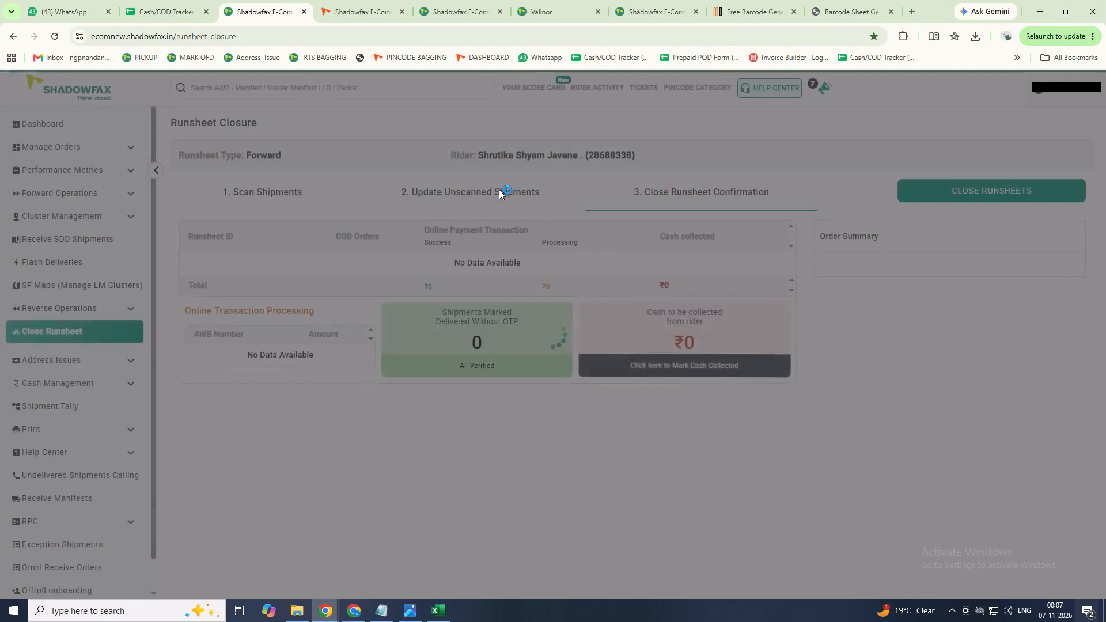
Change the rider selection to Chaitram for the Forward runsheet type and proceed to the close runsheet confirmation.
click(497, 191)
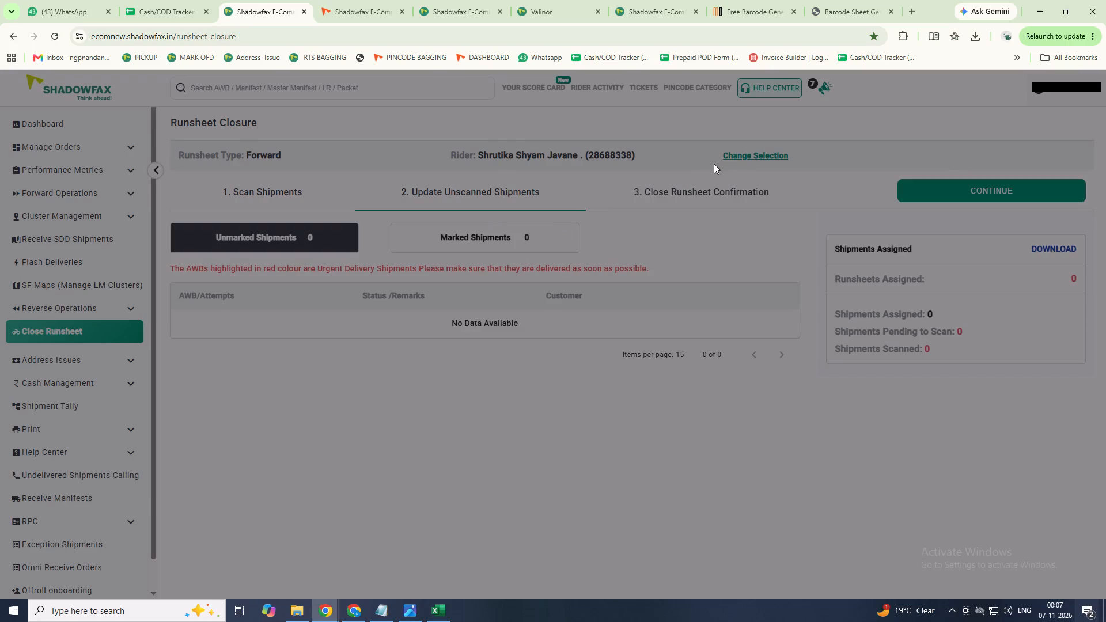
click(730, 158)
drag(574, 192, 564, 194)
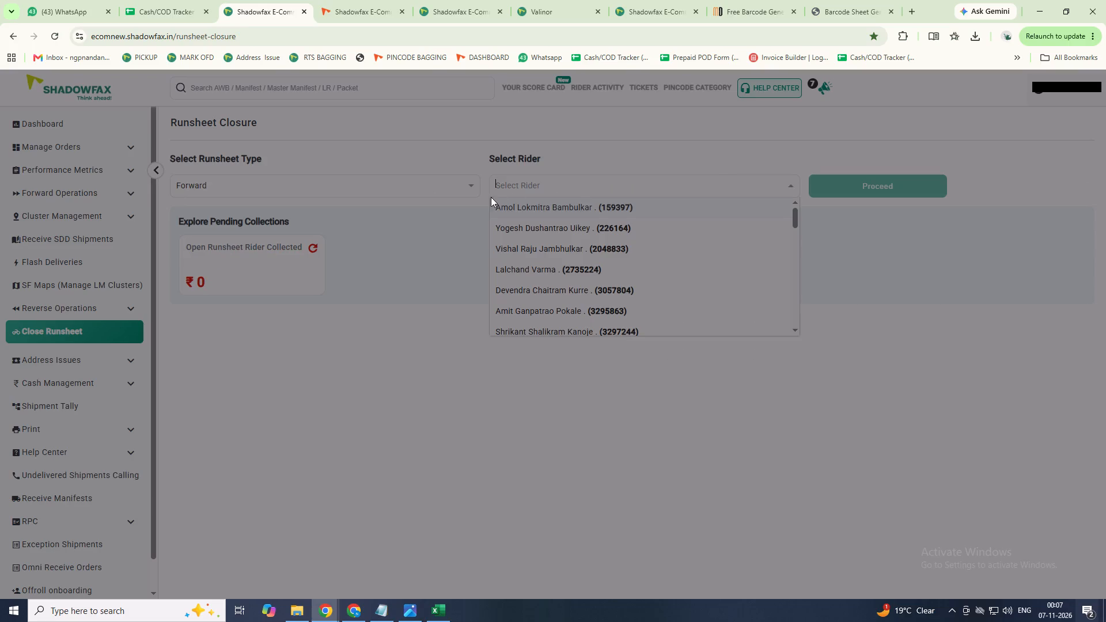
text(chai)
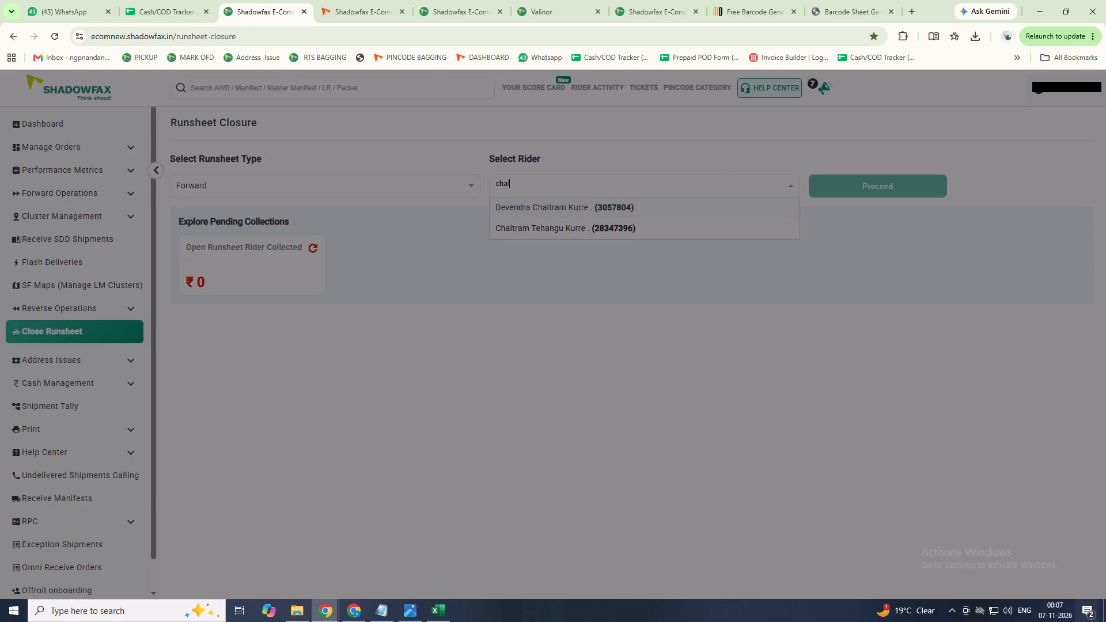
drag(553, 226, 651, 227)
click(853, 188)
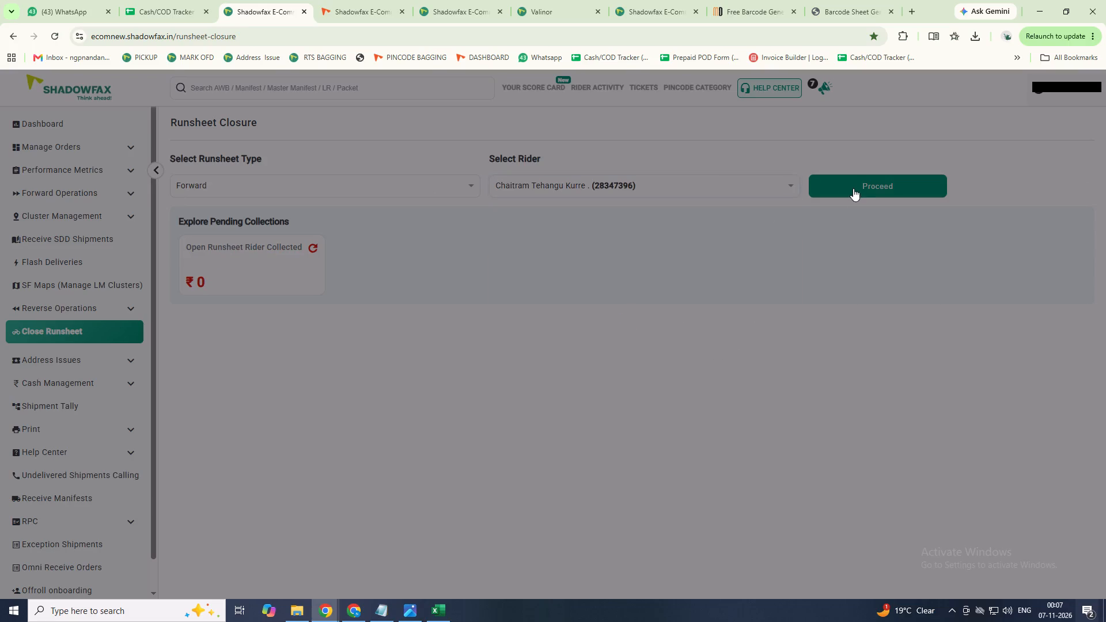
click(732, 194)
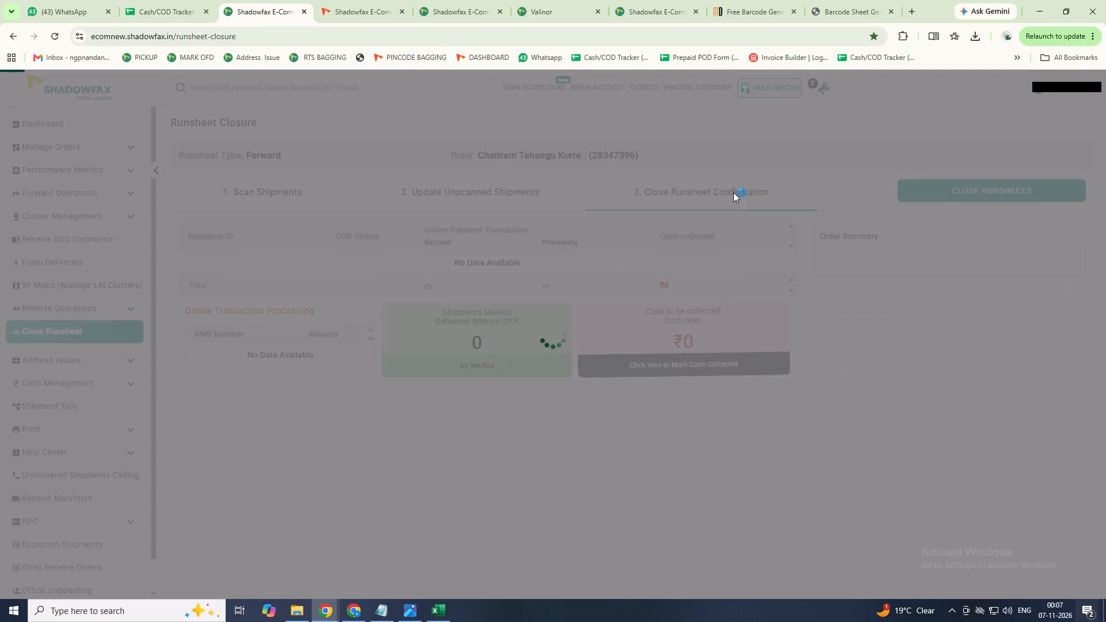
click(483, 195)
click(478, 191)
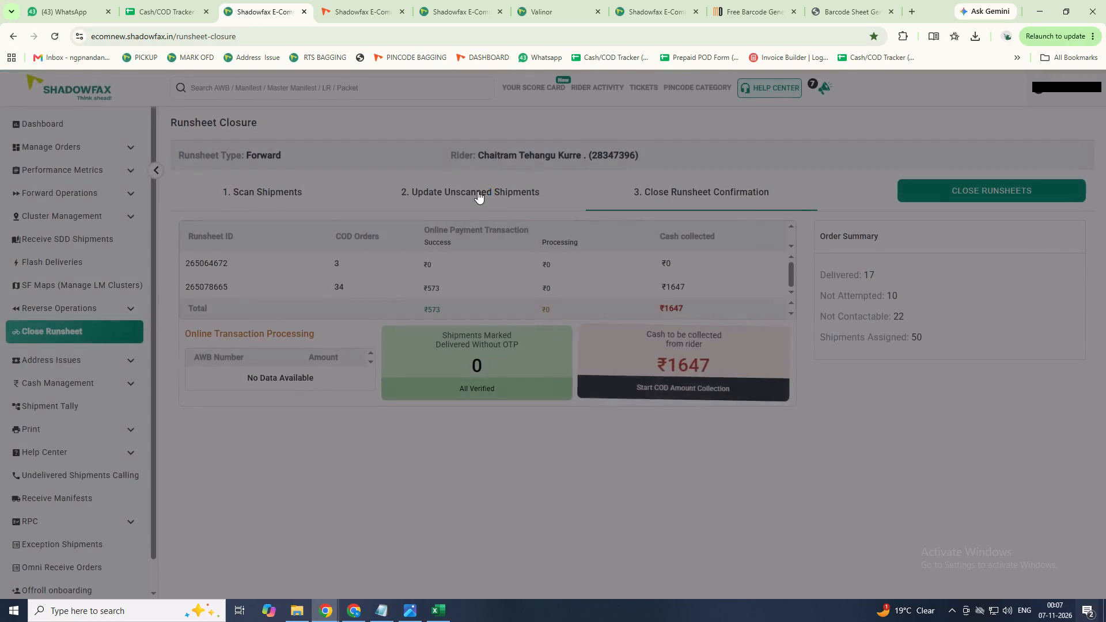
click(478, 191)
click(676, 192)
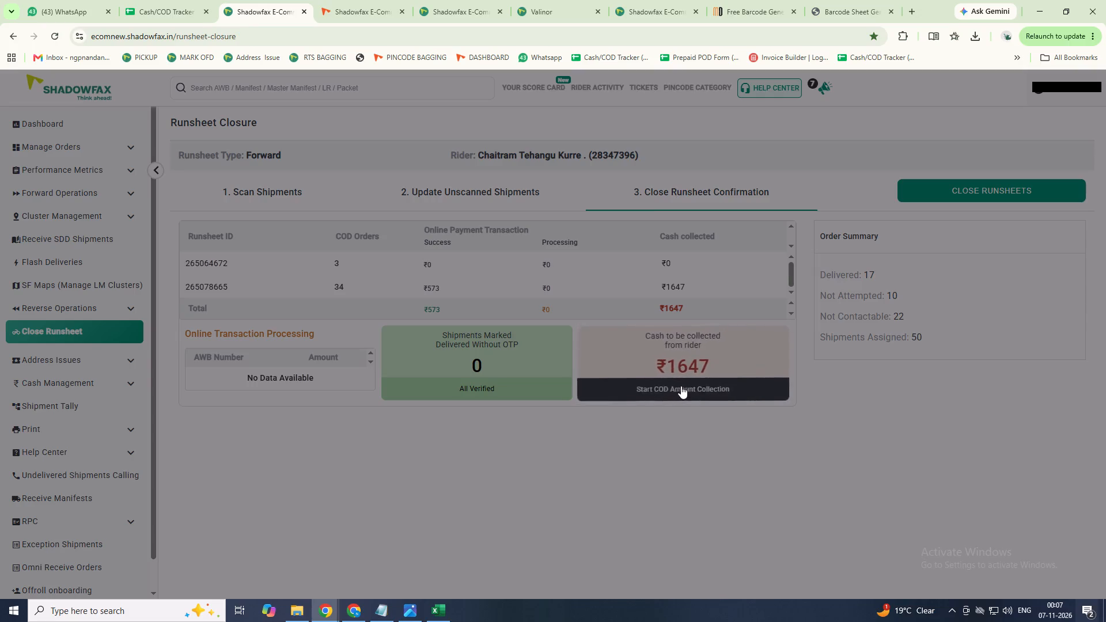
Record a cash-in-hand COD payment of 1647 from Chaitram.
click(681, 386)
click(647, 347)
click(631, 348)
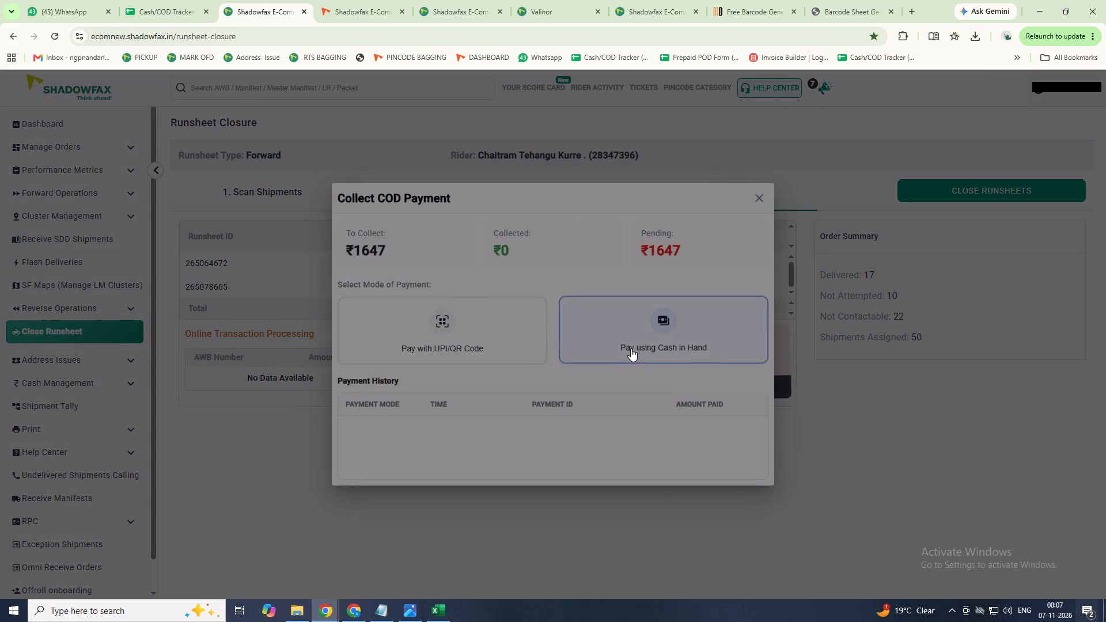
click(607, 391)
text(1647)
click(683, 396)
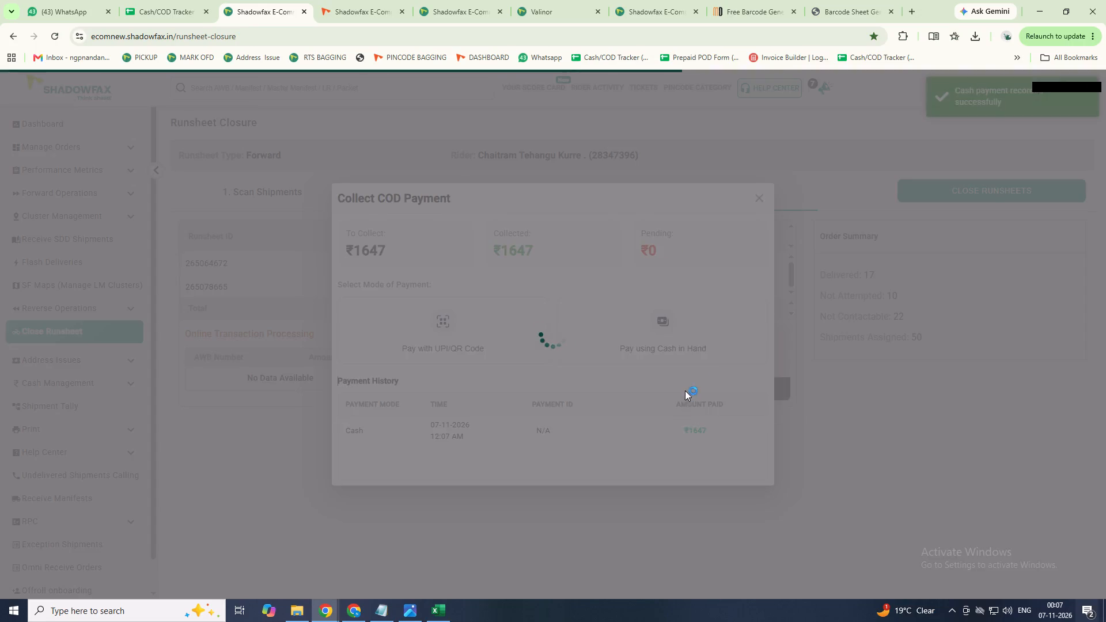
click(760, 203)
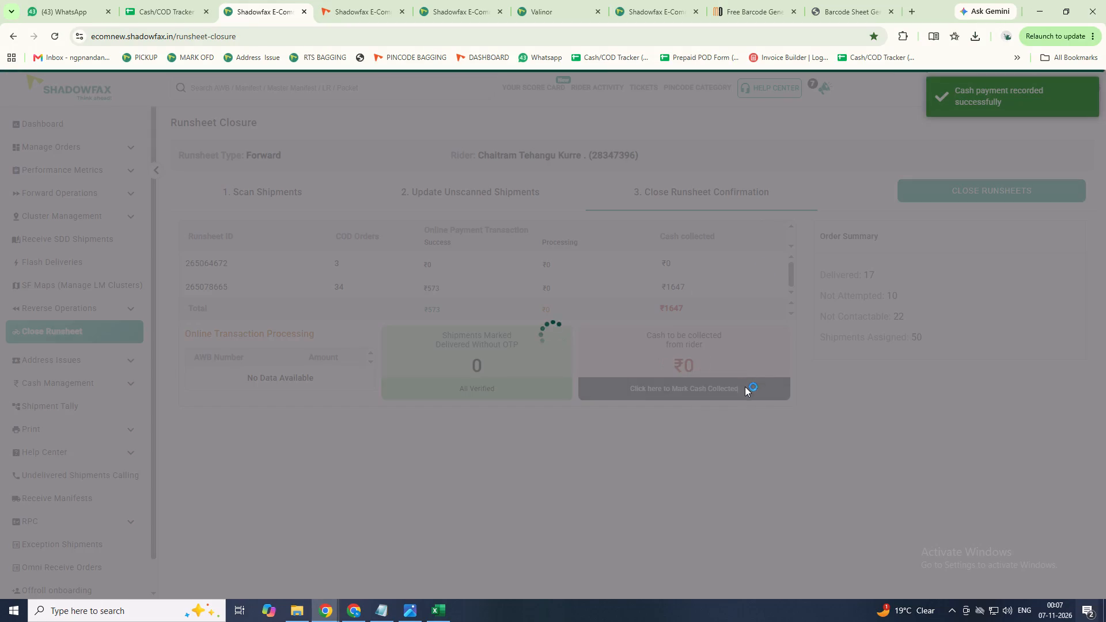
Mark Chaitram's cash as collected and close the rider's runsheets.
click(745, 388)
click(907, 198)
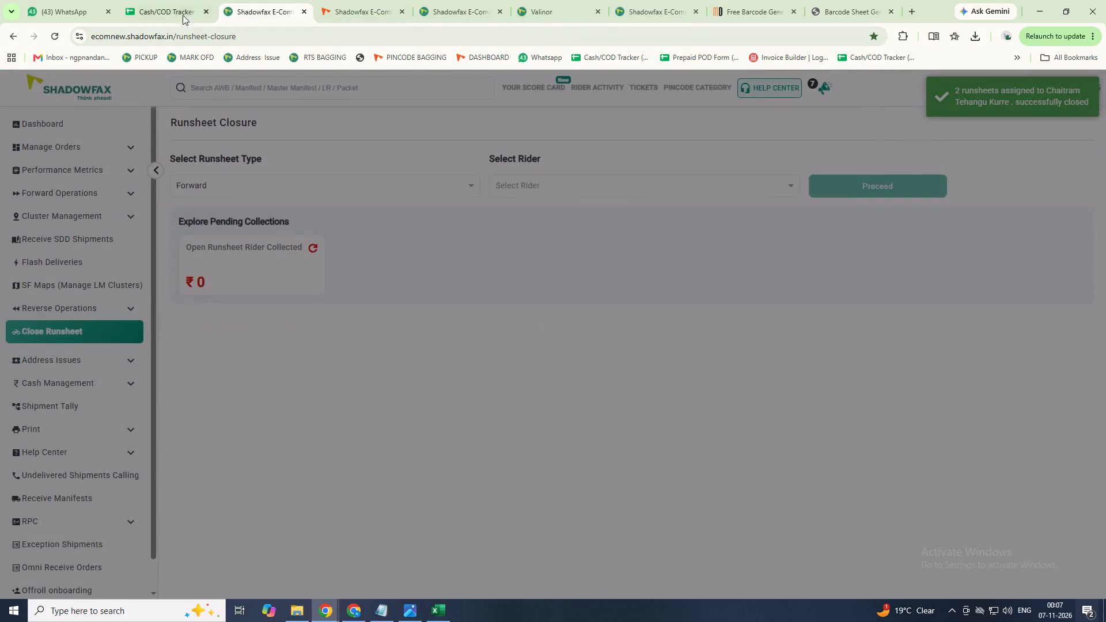
In the Cash/COD Tracker's 11-6-2026 block, fill rider column 24 with the name ballu and Demo amount 1647.
click(167, 17)
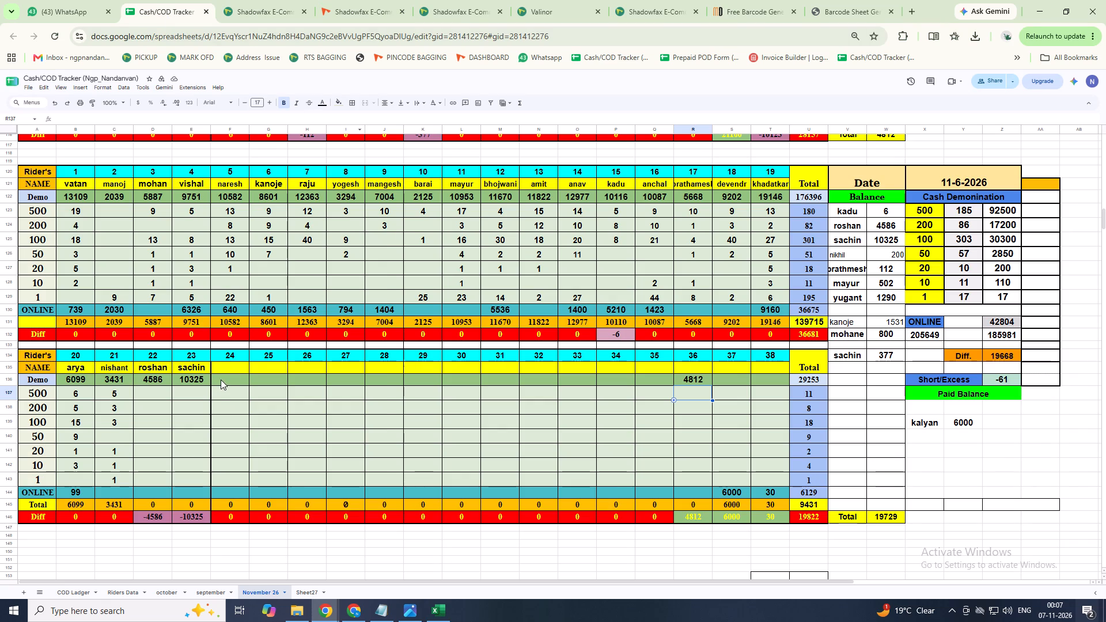
click(221, 379)
text(1647)
key(Up)
text(chai)
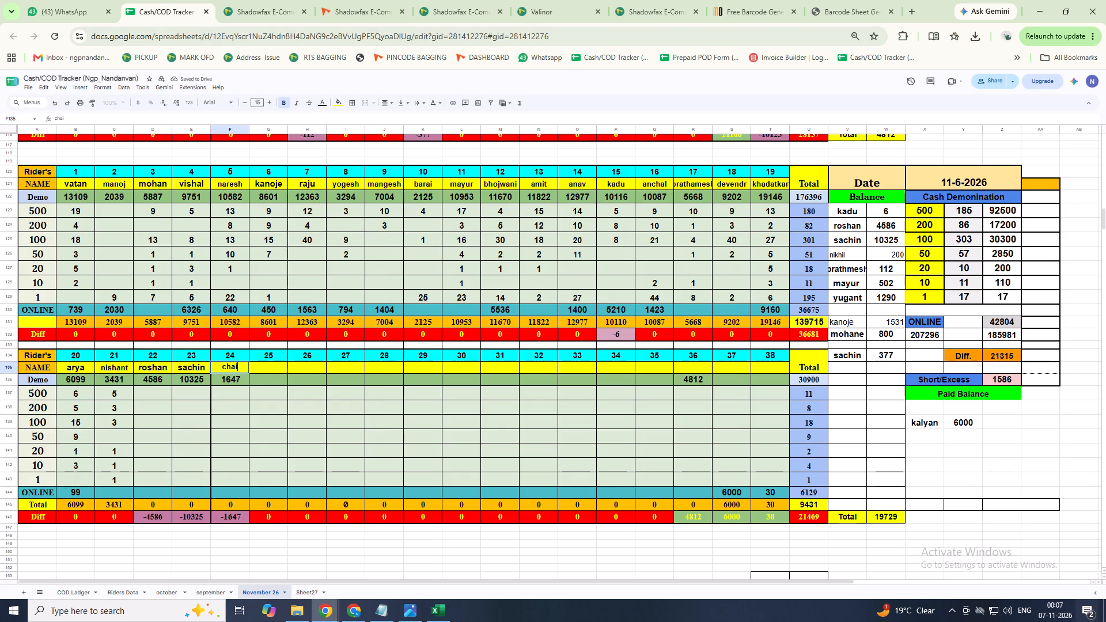
key(BackSpace)
key(BackSpace)
key(BackSpace)
key(BackSpace)
text(ballu)
key(Return)
key(Return)
key(Return)
key(Return)
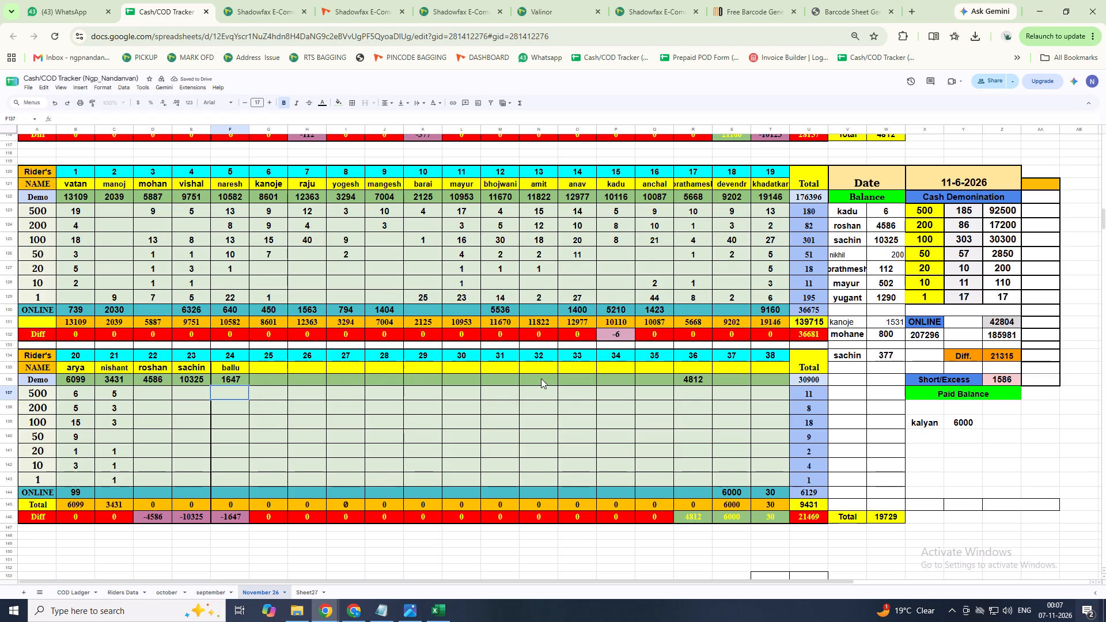
Add ballu with 1647 to the 11-6-2026 Balance list below sachin 377.
click(879, 366)
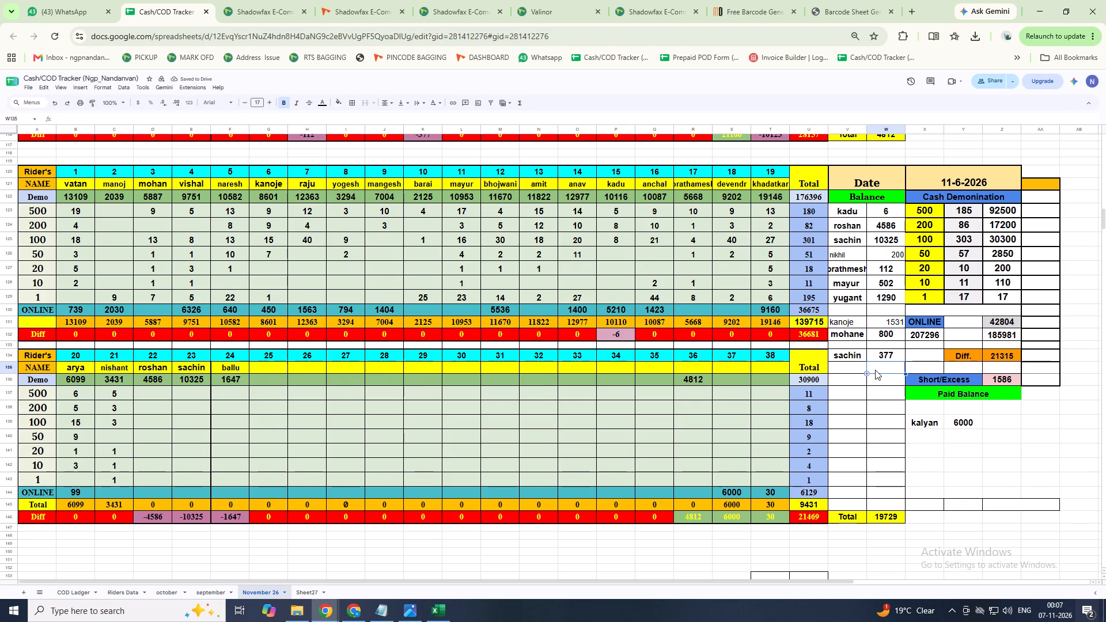
text(16)
text(47)
key(Return)
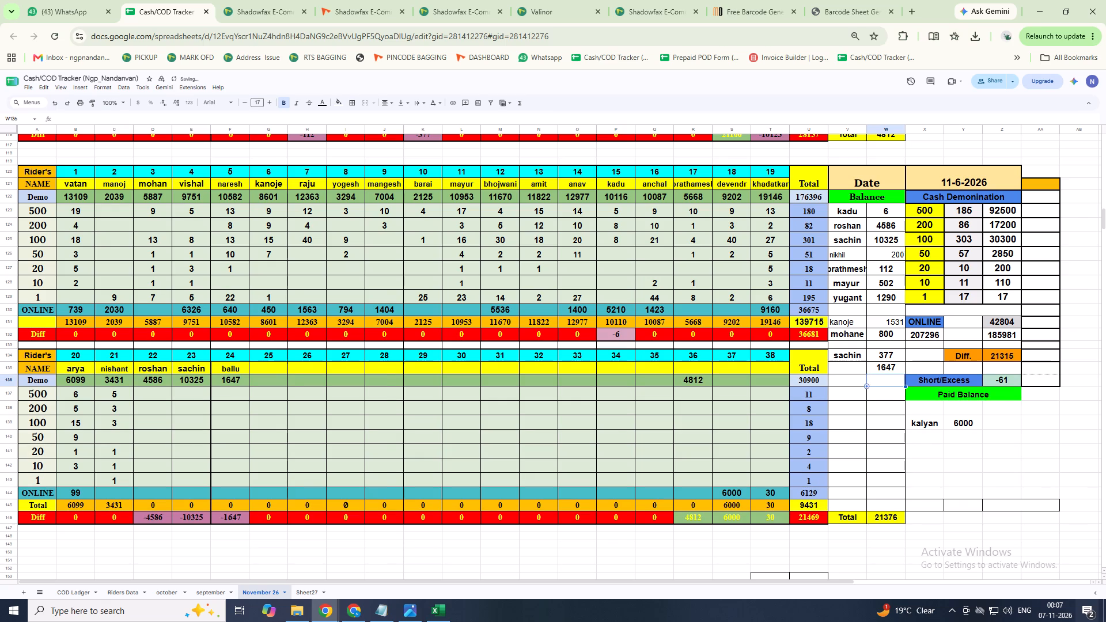
key(Left)
key(Up)
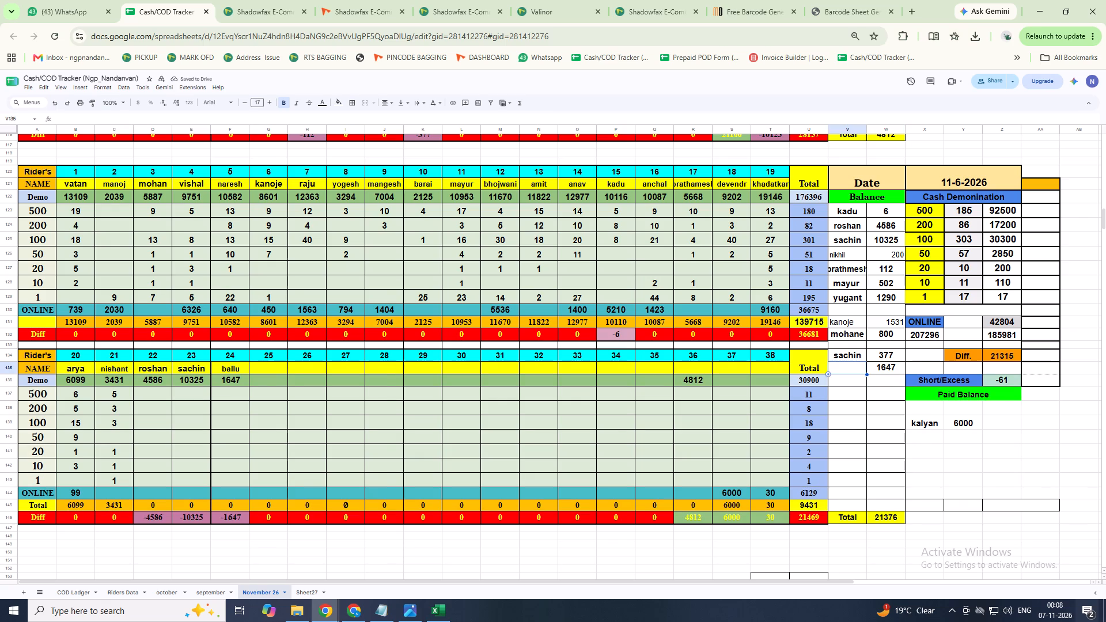
text(bal)
key(l)
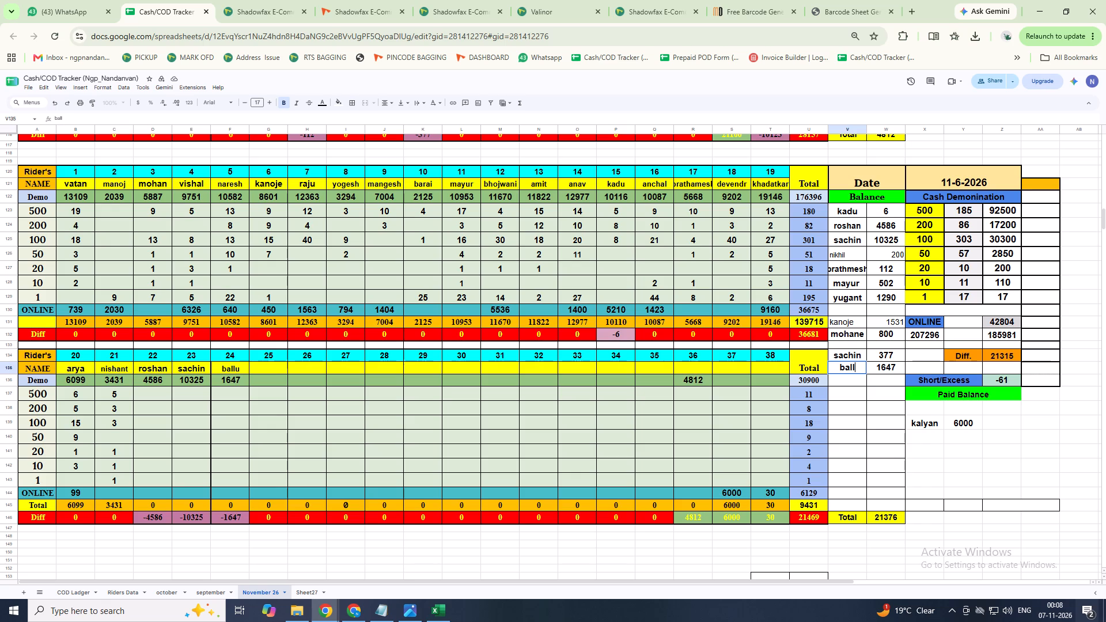
key(u)
key(Return)
key(Return)
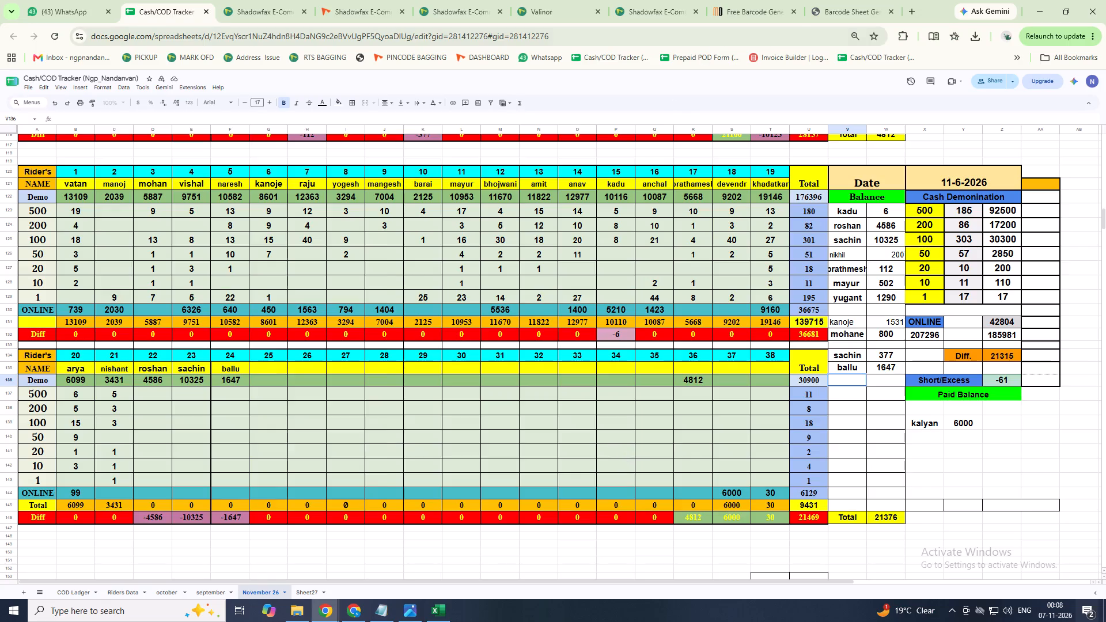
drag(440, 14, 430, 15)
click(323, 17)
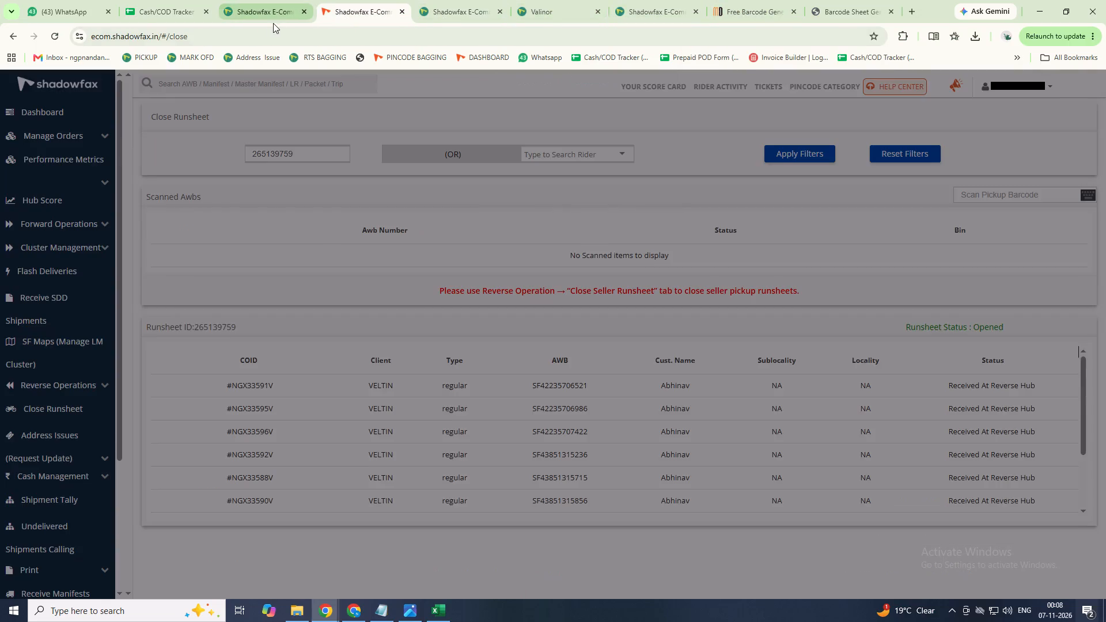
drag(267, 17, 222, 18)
Capture a screenshot of the 11-6-2026 block in the Cash/COD Tracker.
click(158, 17)
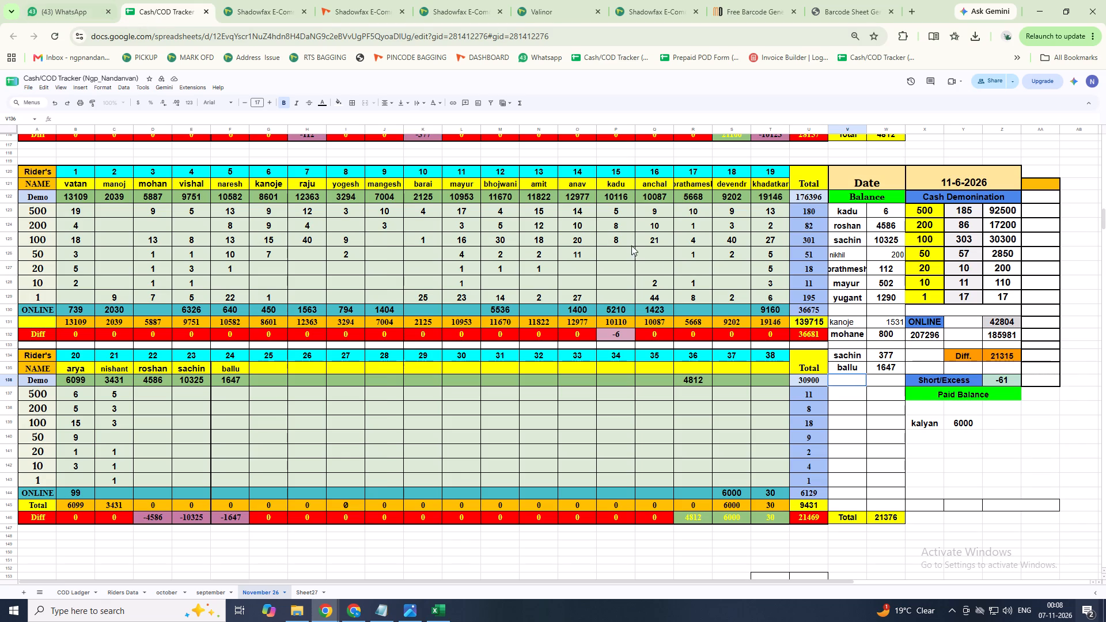
key(Print)
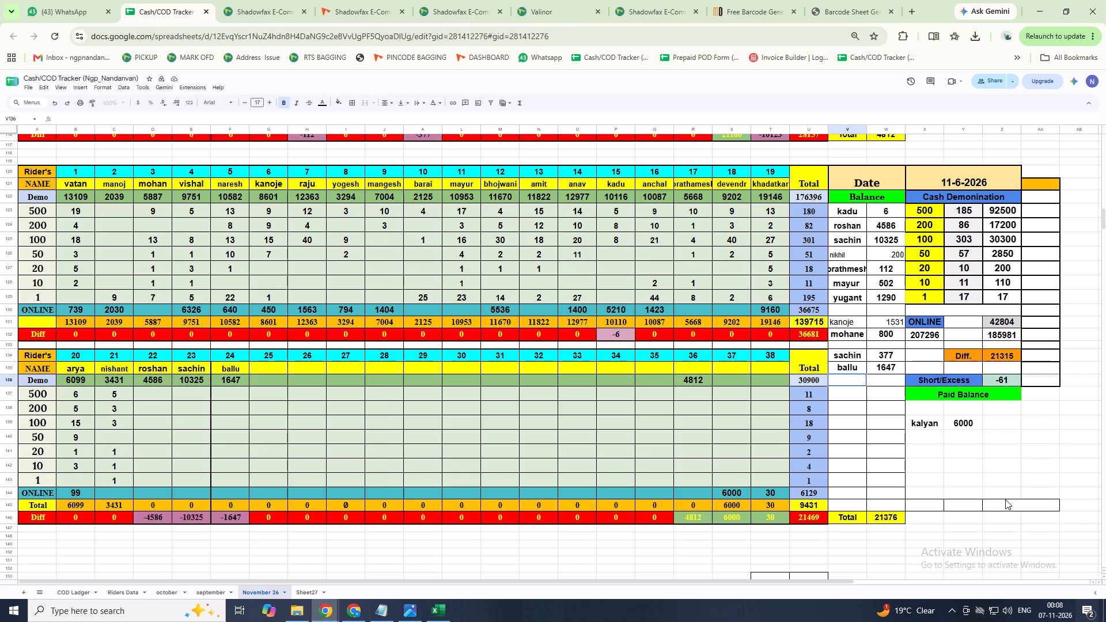
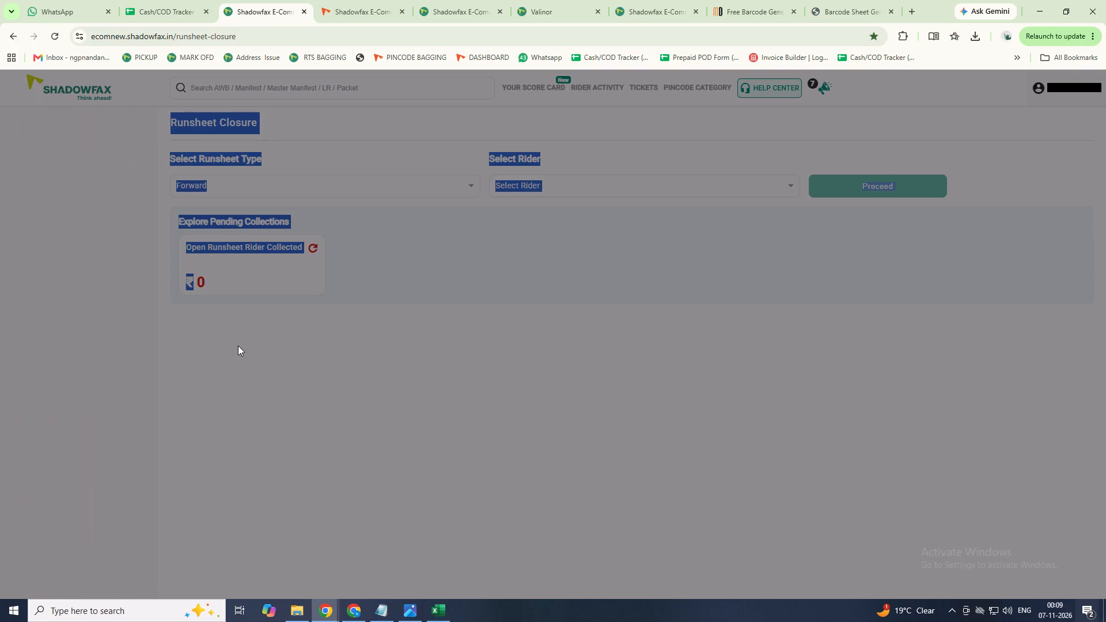
Open the Shipment Tally page in a Shadowfax tab that shows Daily Cash Deposit.
drag(238, 346, 249, 342)
click(154, 354)
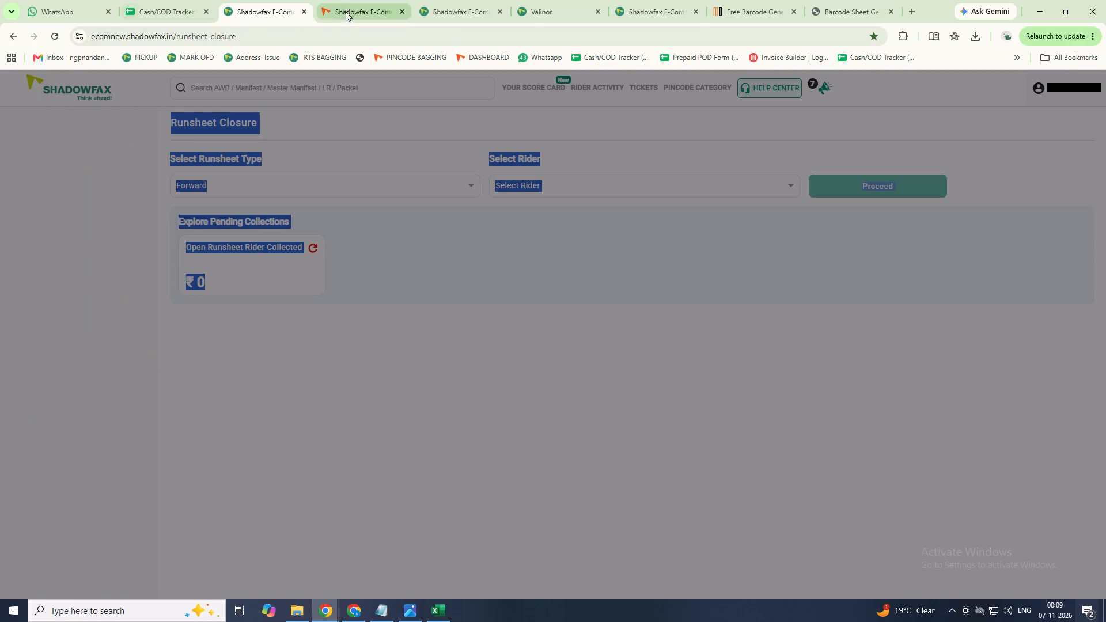
click(473, 12)
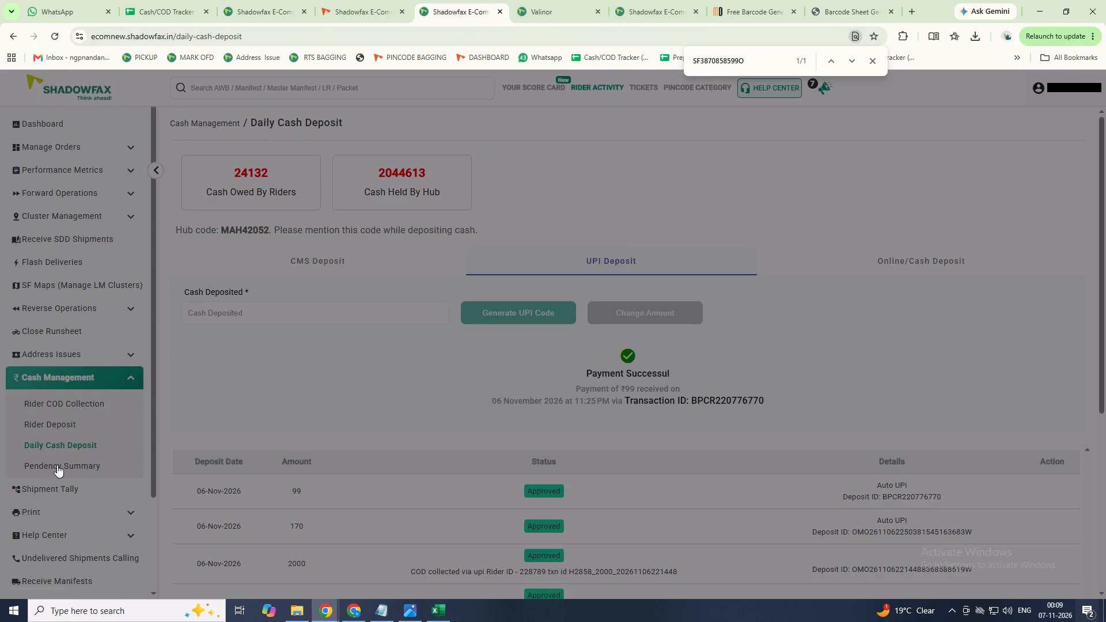
click(54, 486)
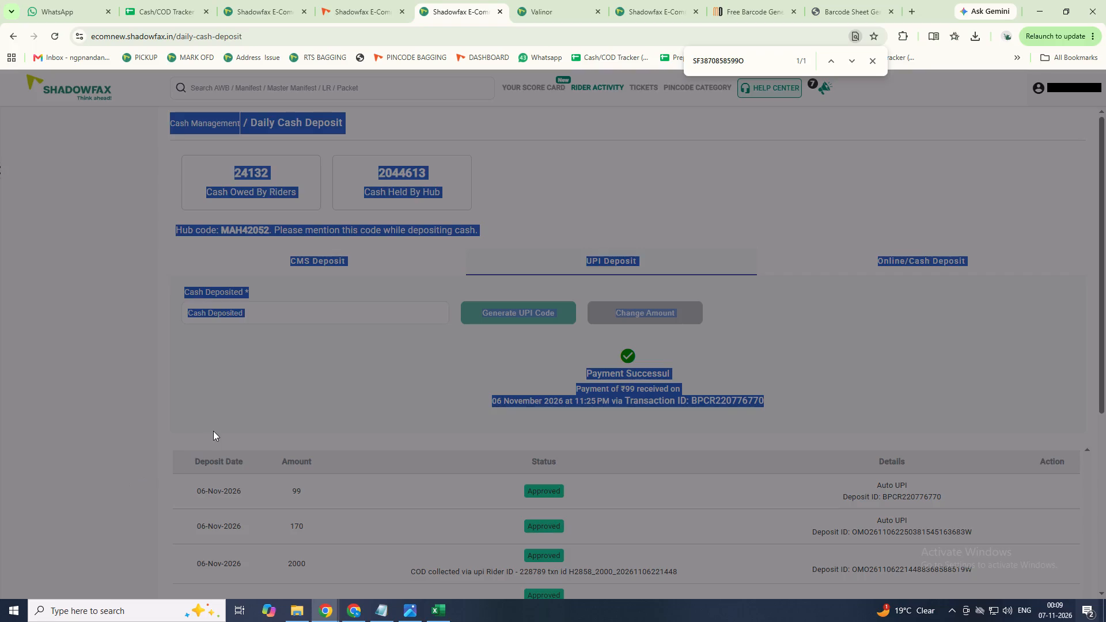
click(620, 6)
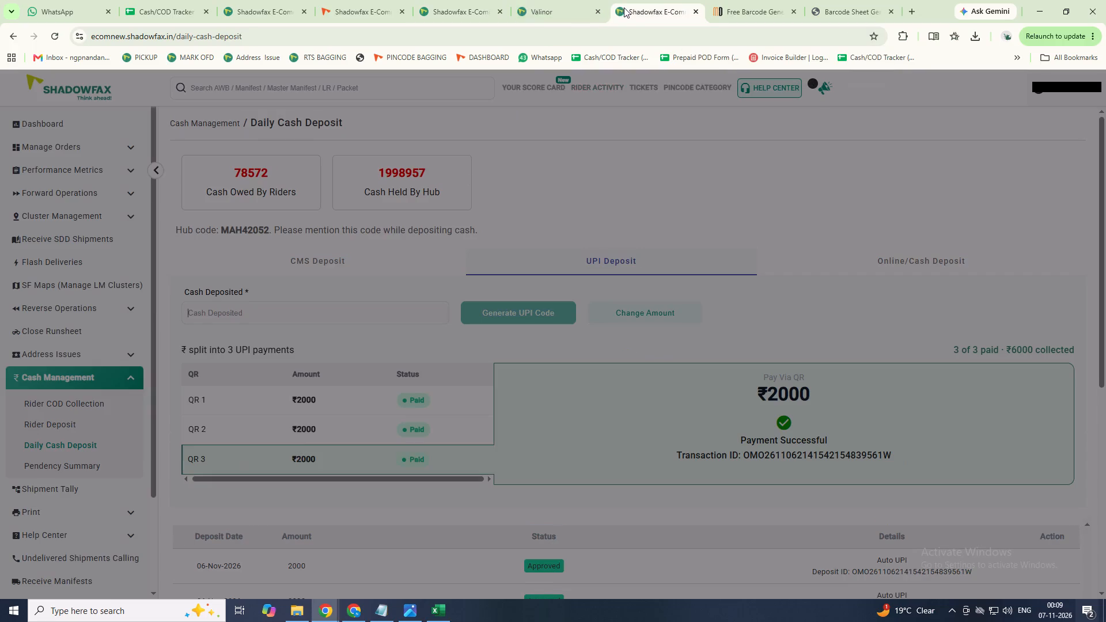
click(51, 489)
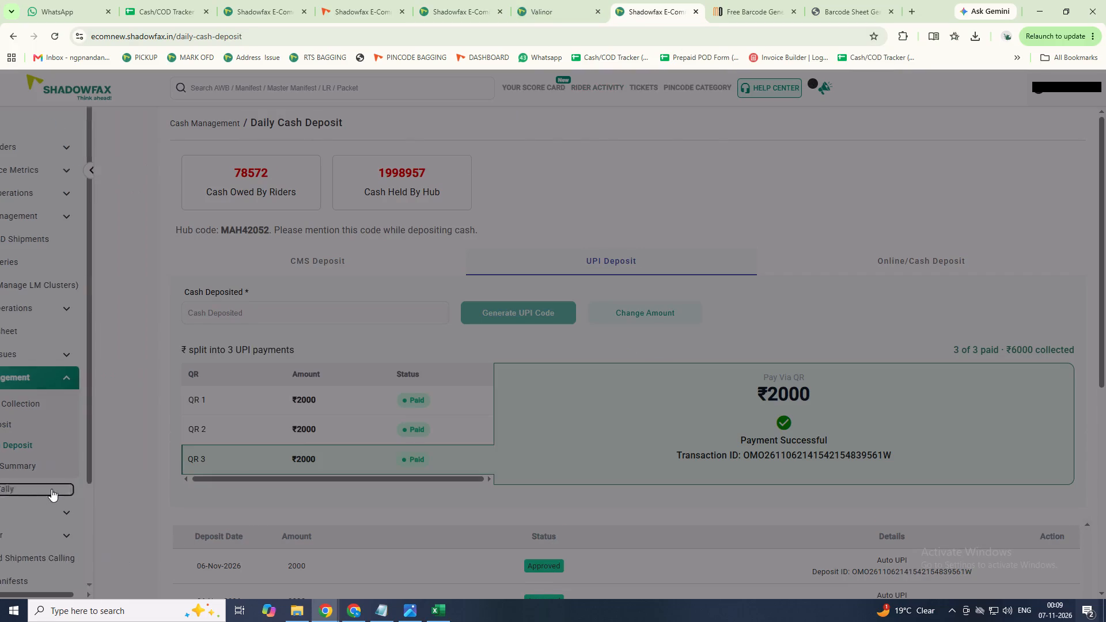
click(51, 489)
double_click(233, 294)
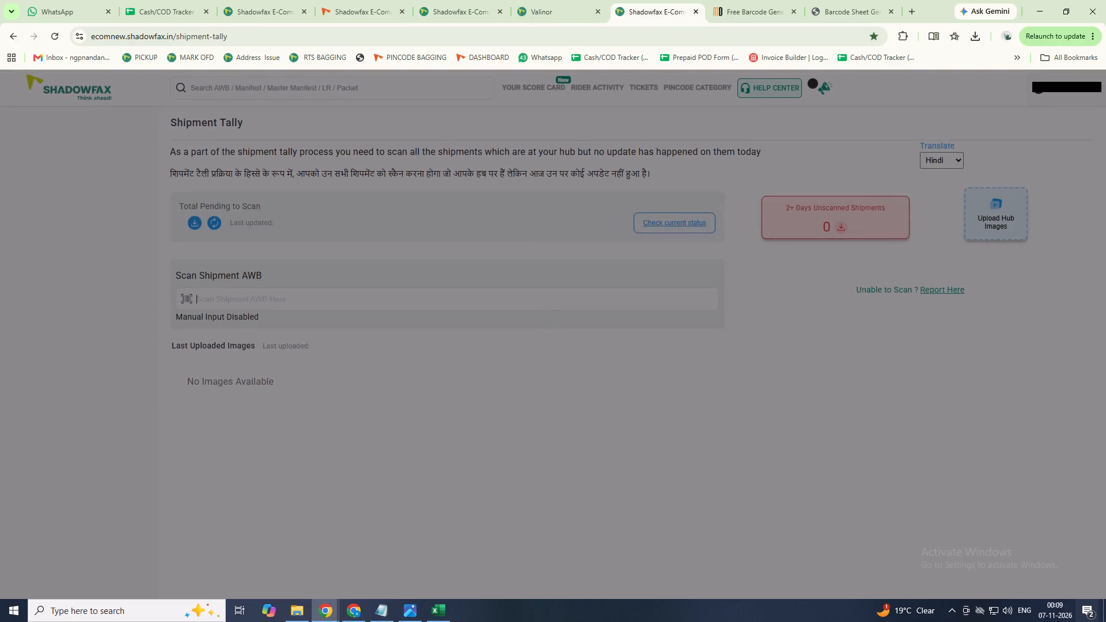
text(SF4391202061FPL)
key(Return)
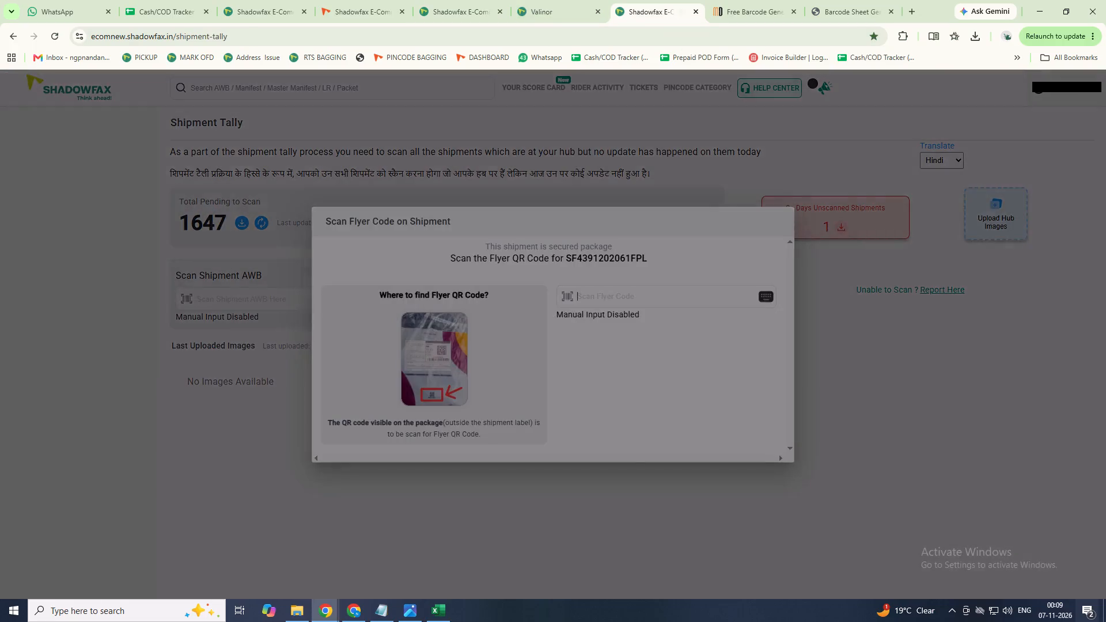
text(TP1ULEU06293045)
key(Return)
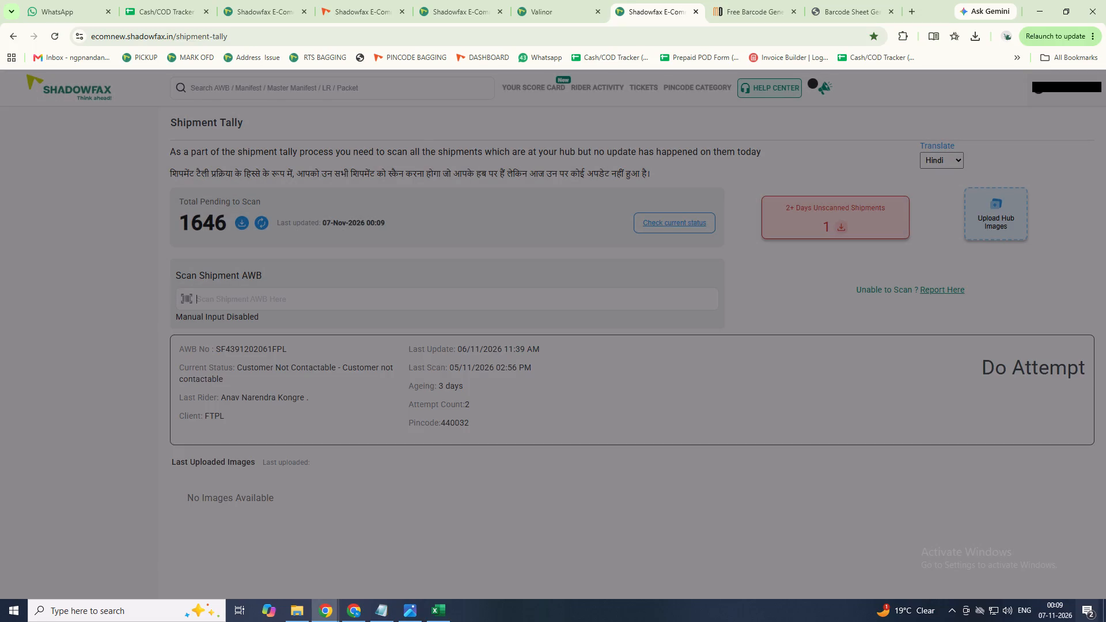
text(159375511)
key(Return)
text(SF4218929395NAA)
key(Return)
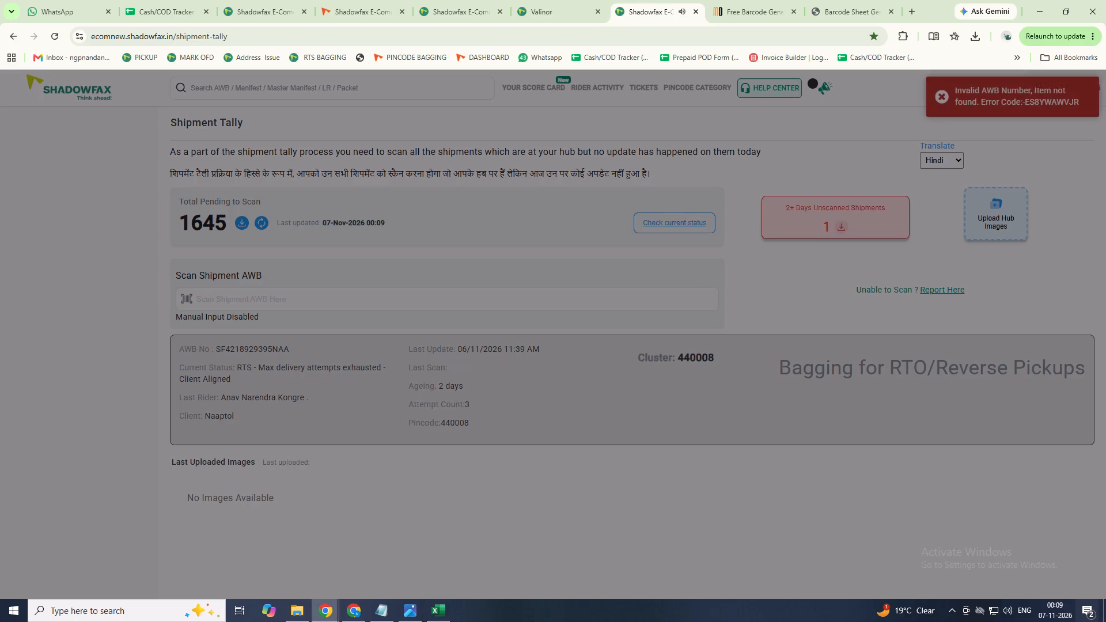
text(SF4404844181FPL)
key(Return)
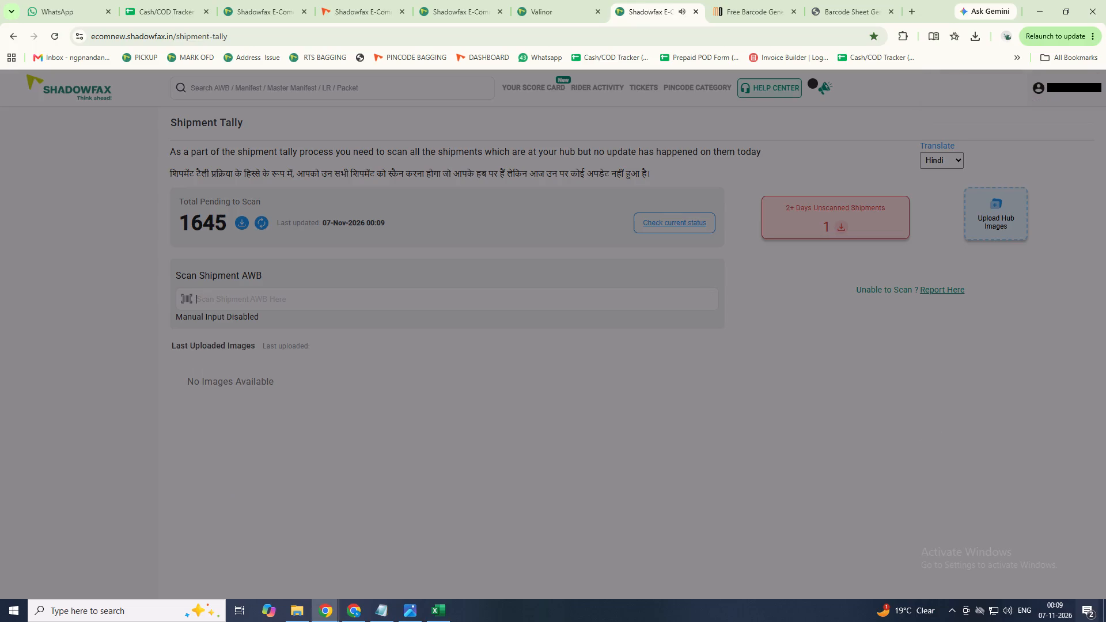